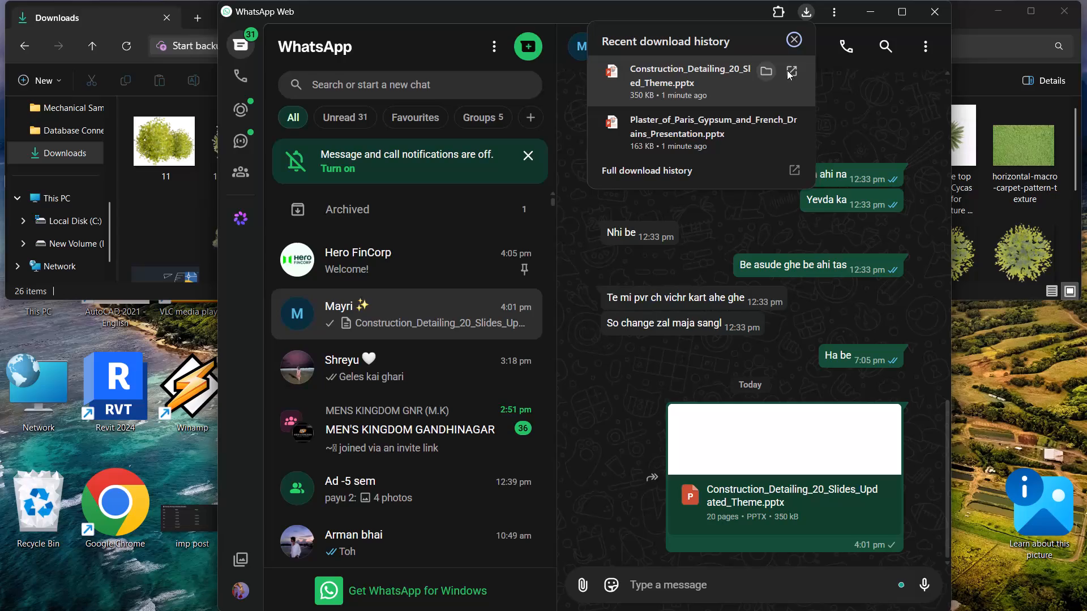
# Open the downloaded presentation Construction_Detailing_20_Slides_Updated_Theme.pptx in PowerPoint.
pyautogui.click(789, 71)
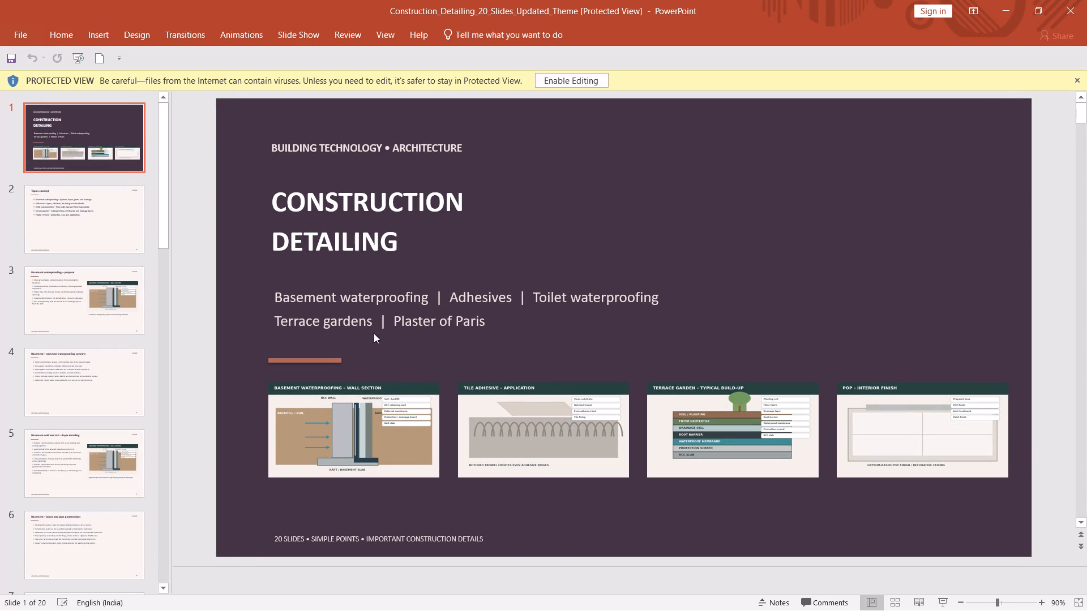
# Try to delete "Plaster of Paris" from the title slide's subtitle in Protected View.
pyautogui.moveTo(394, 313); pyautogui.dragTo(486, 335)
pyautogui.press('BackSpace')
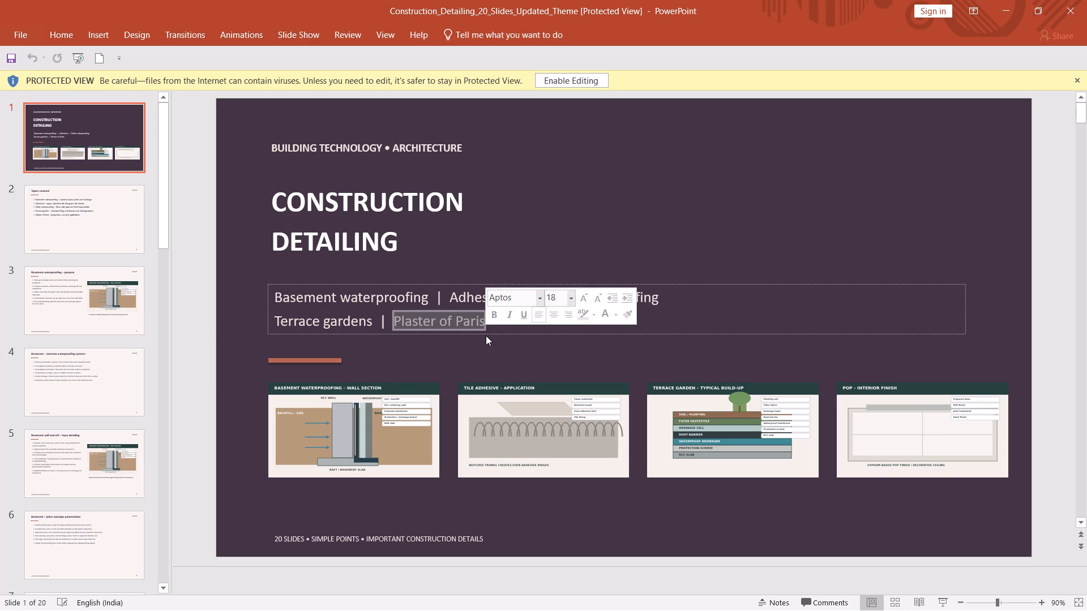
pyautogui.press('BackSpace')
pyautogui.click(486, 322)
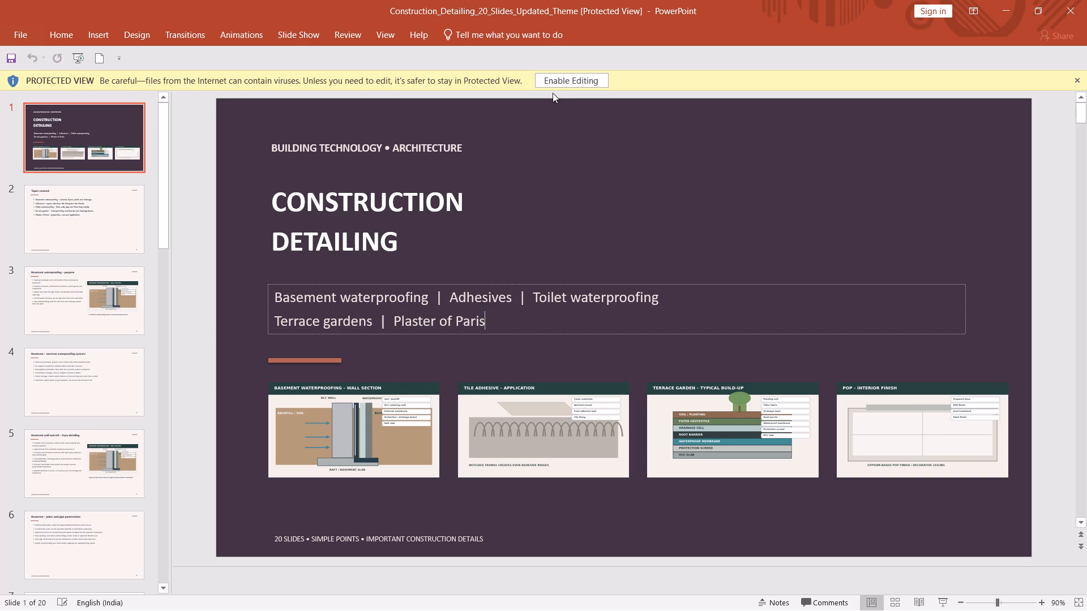
# Enable editing for the protected presentation.
pyautogui.click(571, 70)
pyautogui.click(571, 79)
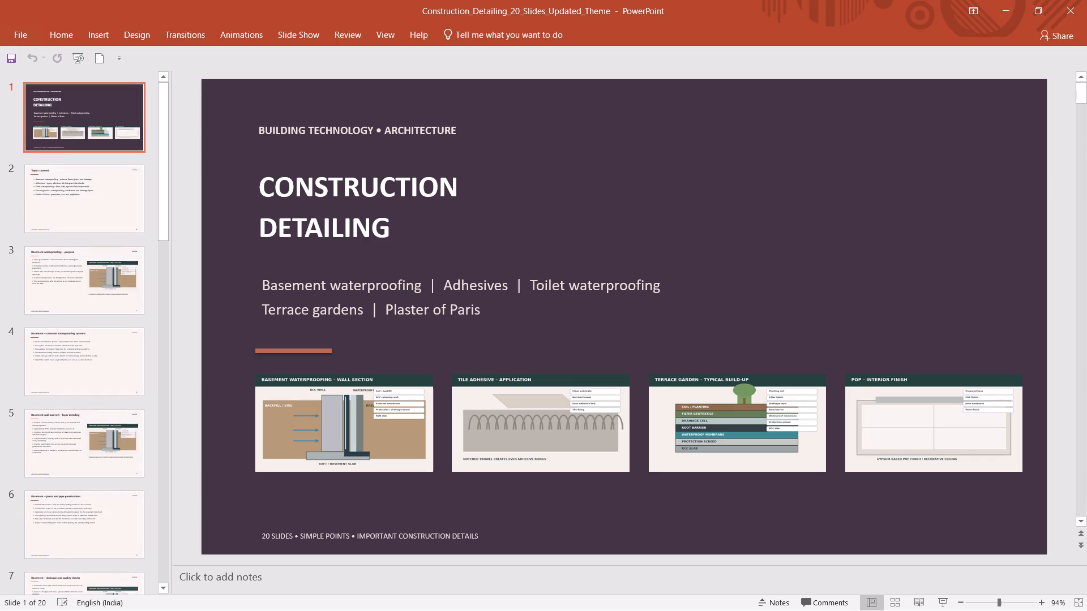
# Delete "Plaster of Paris" from the topic list in the title slide's subtitle.
pyautogui.moveTo(485, 310); pyautogui.dragTo(392, 319)
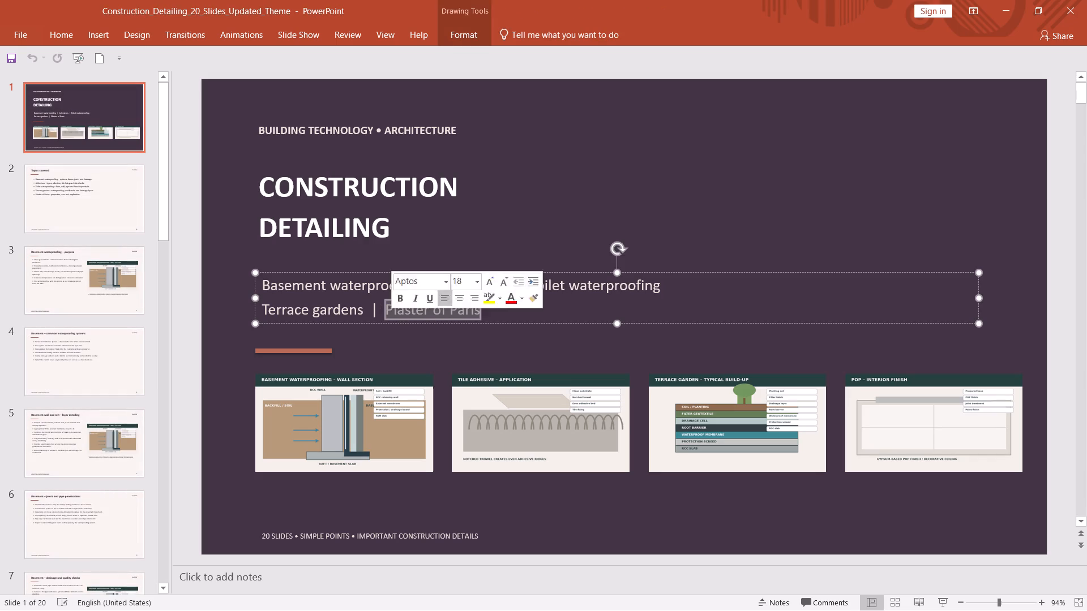
pyautogui.press('BackSpace')
# Enlarge the Basement Waterproofing wall section picture on the title slide, extending it toward its lower-right corner.
pyautogui.scroll(-1, 503, 347)
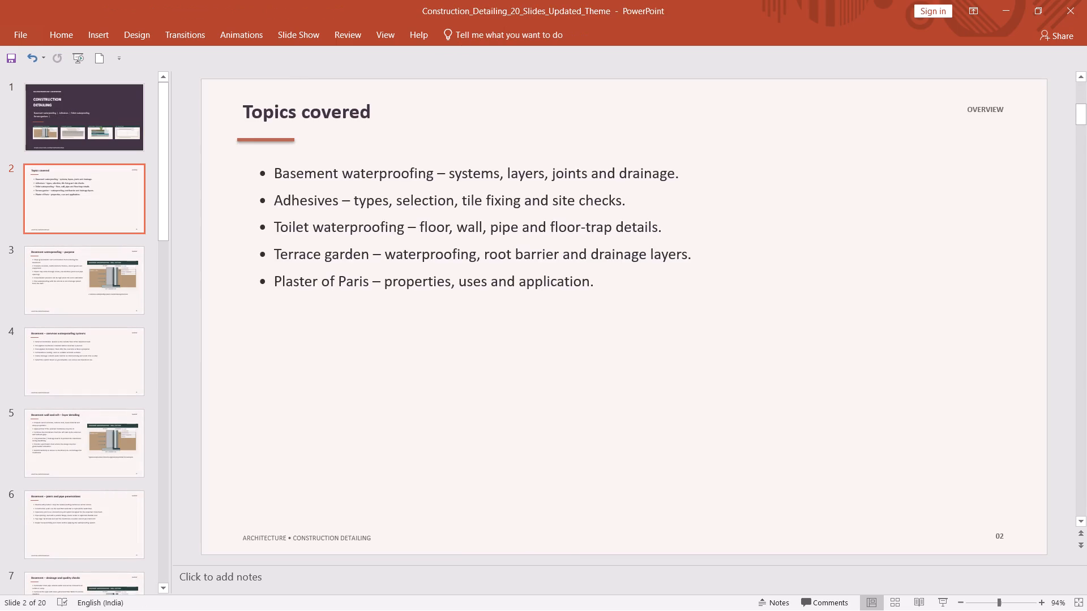
pyautogui.scroll(2, 494, 337)
pyautogui.click(393, 420)
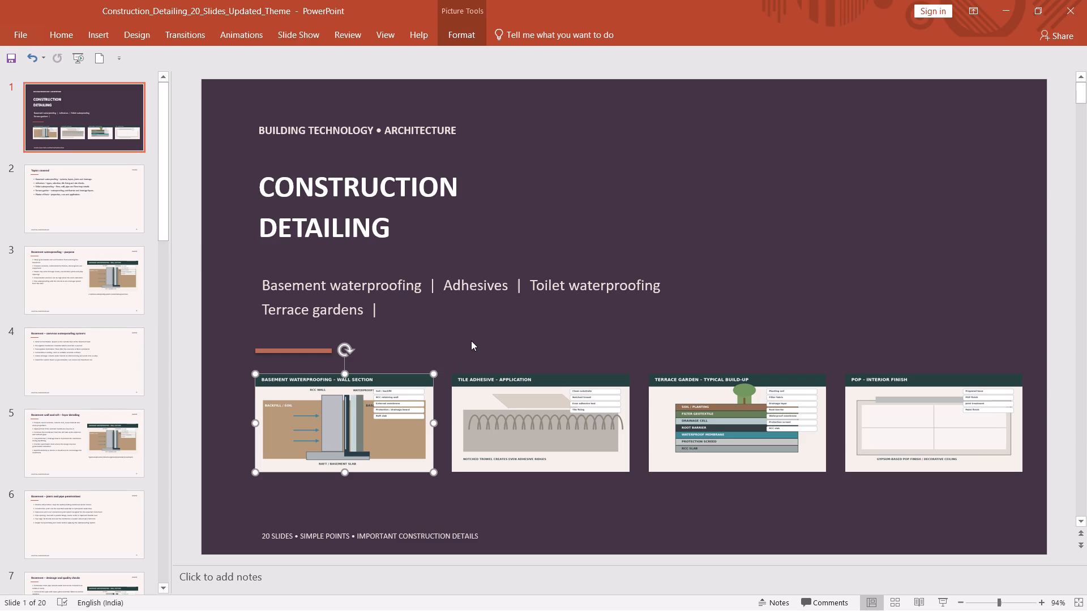
pyautogui.press('Escape')
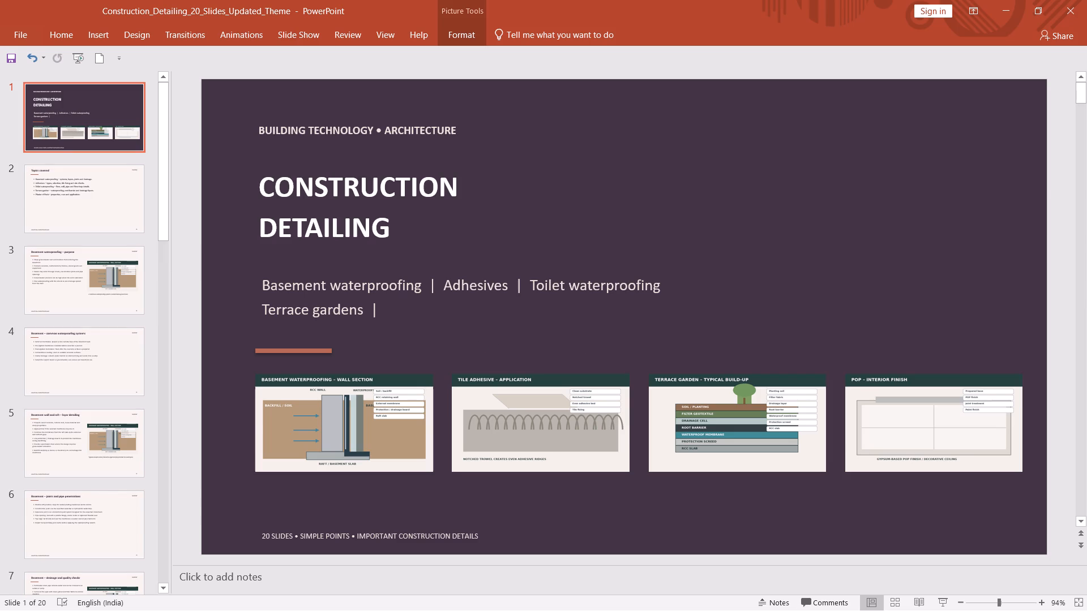
pyautogui.click(400, 424)
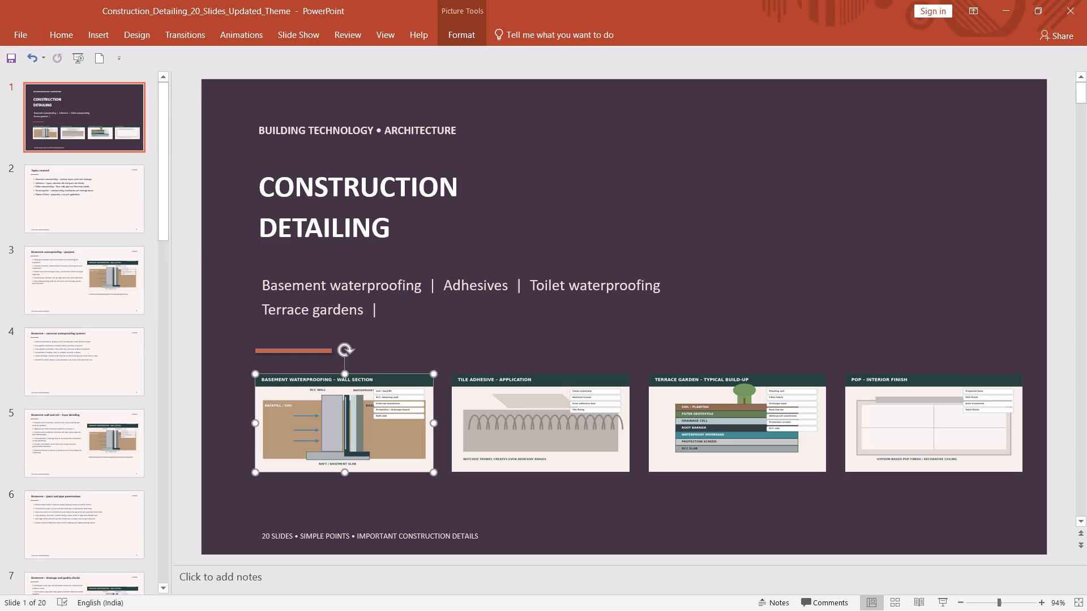
pyautogui.press('Escape')
pyautogui.click(401, 405)
pyautogui.moveTo(436, 473); pyautogui.dragTo(456, 497)
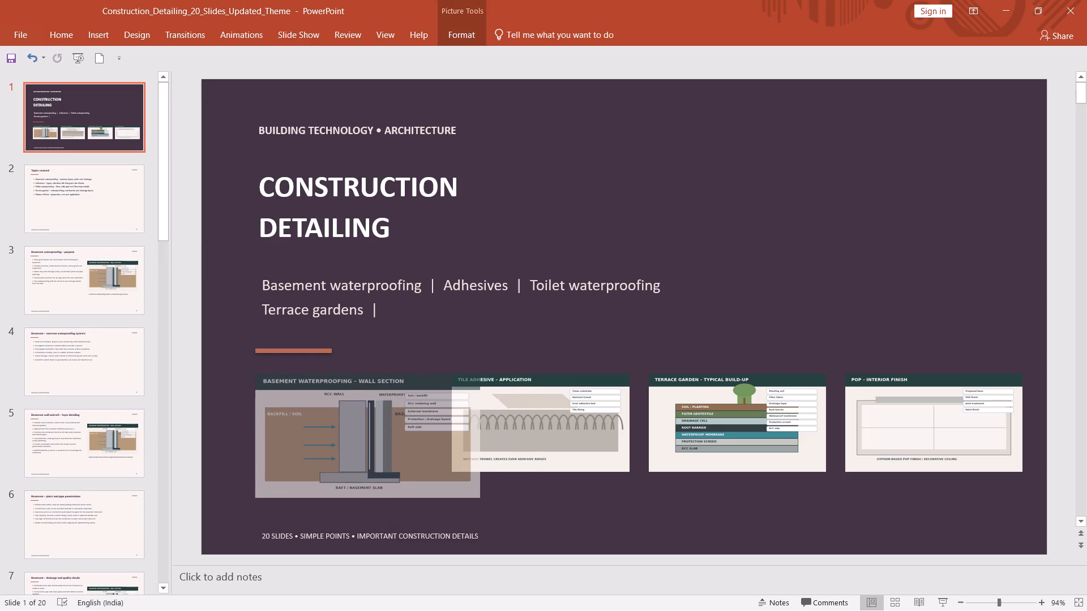
pyautogui.moveTo(456, 497); pyautogui.dragTo(502, 520)
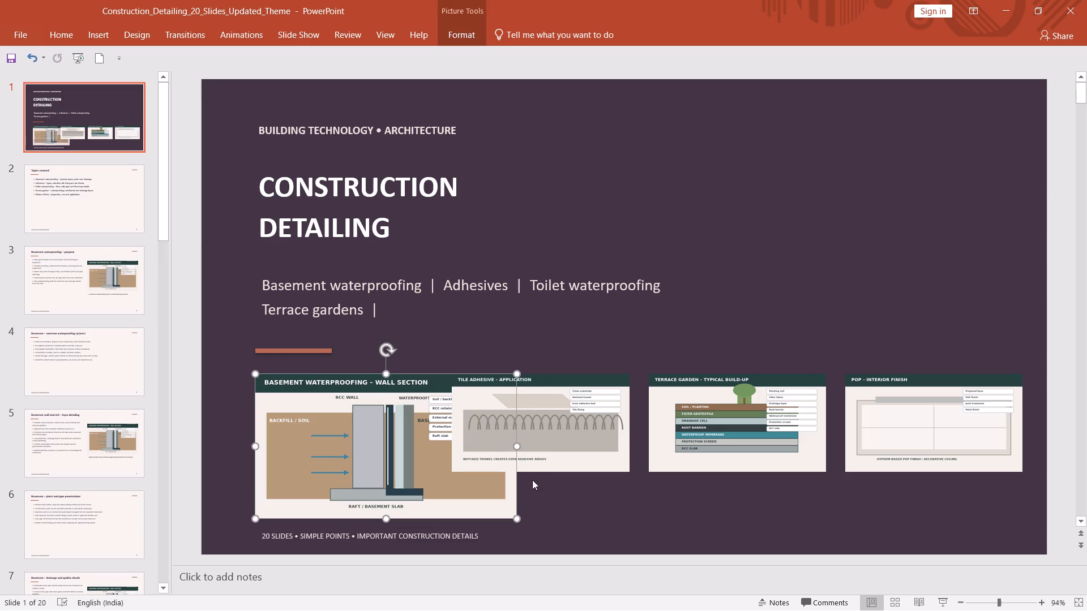
# Delete the Tile Adhesive application picture from the title slide.
pyautogui.click(587, 454)
pyautogui.write('e')
pyautogui.press('space')
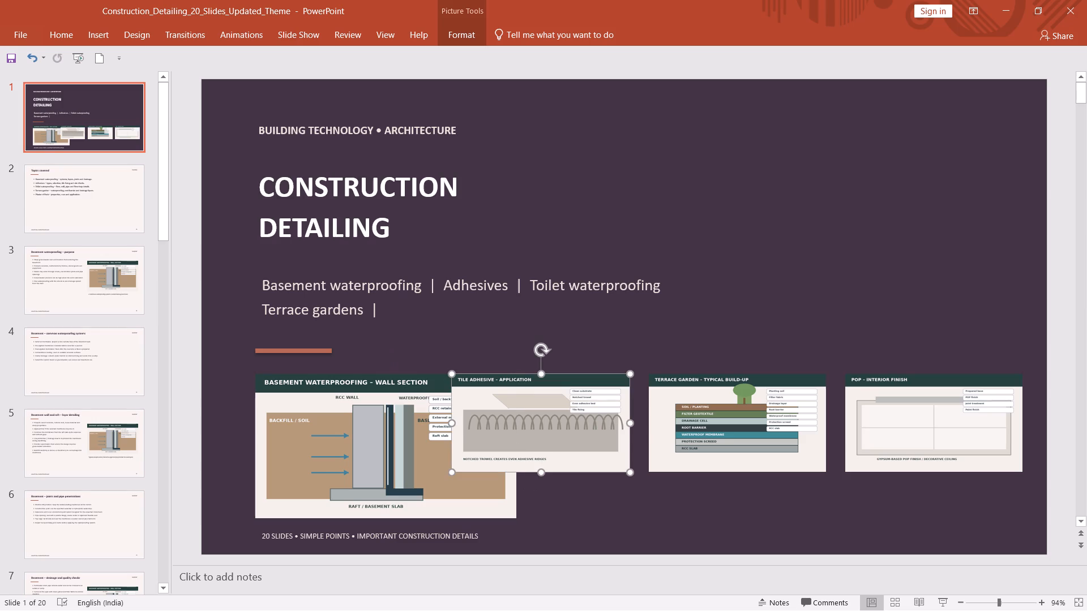
pyautogui.press('Delete')
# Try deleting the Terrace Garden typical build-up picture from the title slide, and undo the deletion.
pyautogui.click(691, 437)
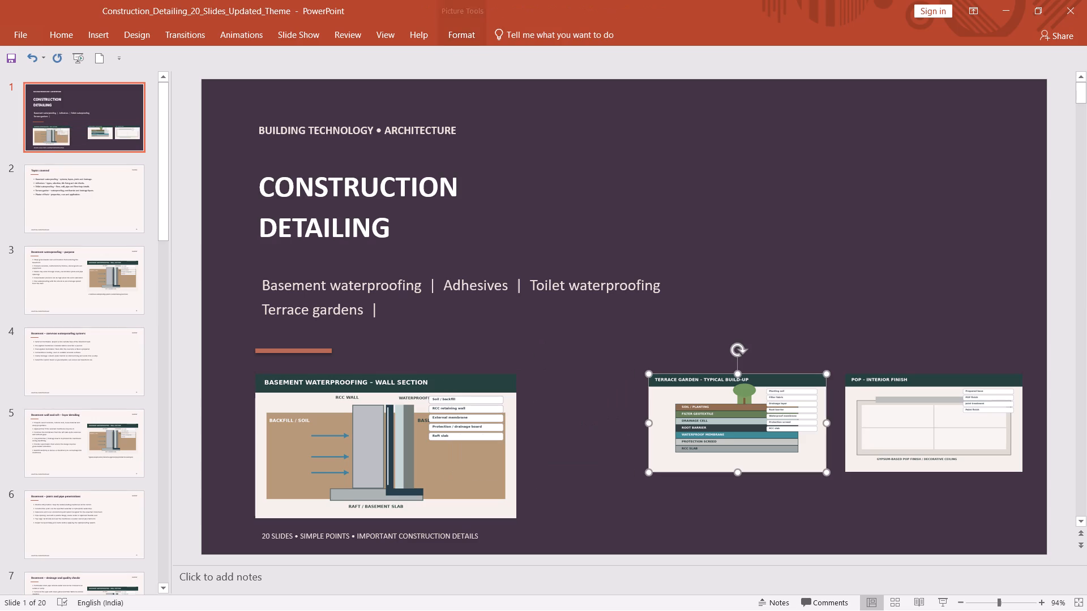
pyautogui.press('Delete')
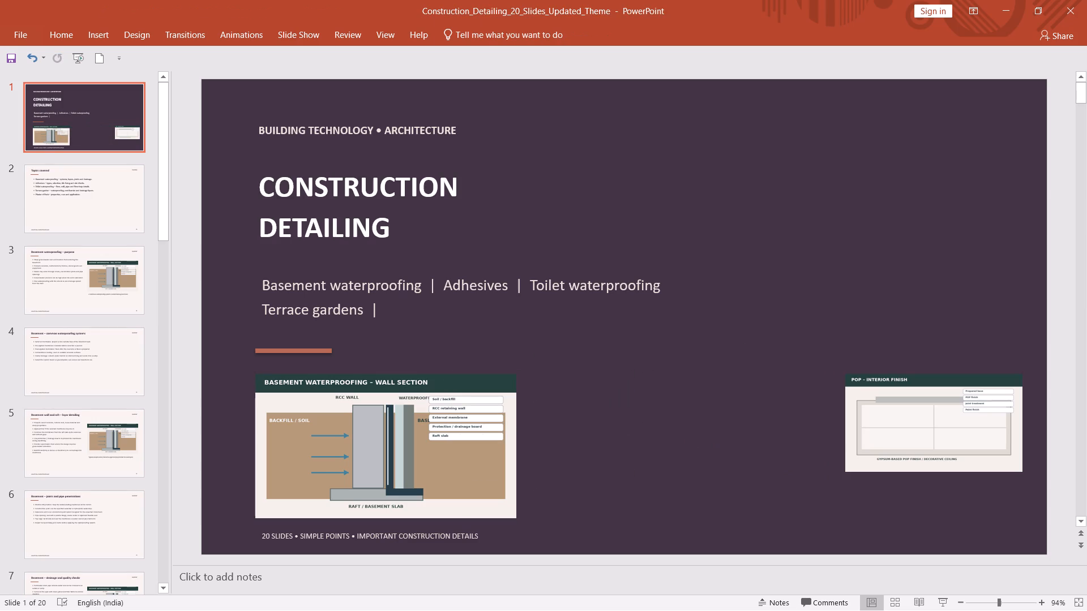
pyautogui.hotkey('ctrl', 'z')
# Delete the POP interior finish picture from the title slide.
pyautogui.click(887, 433)
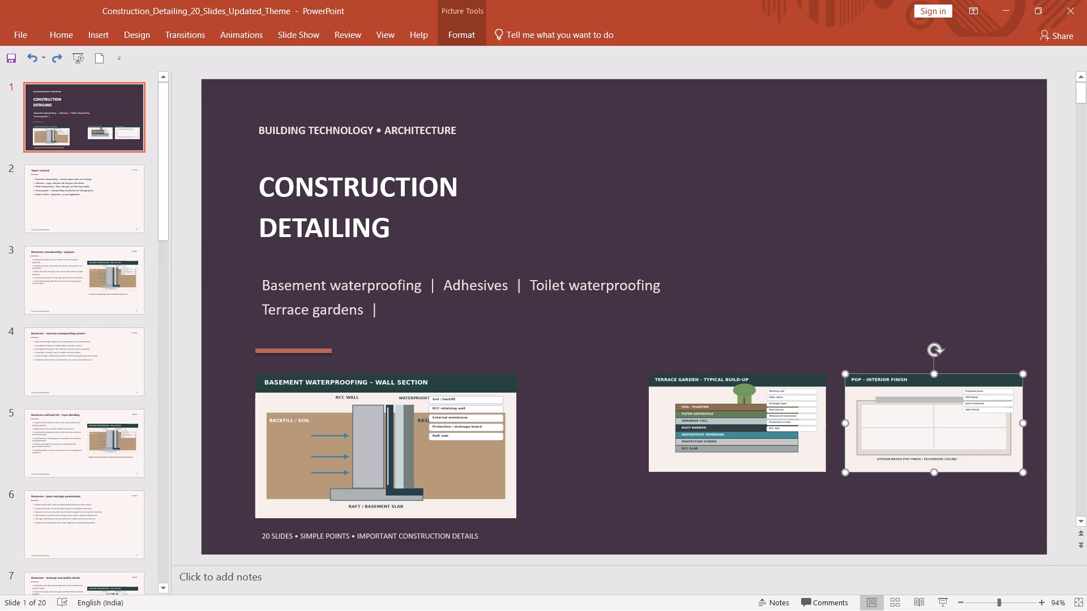
pyautogui.press('Delete')
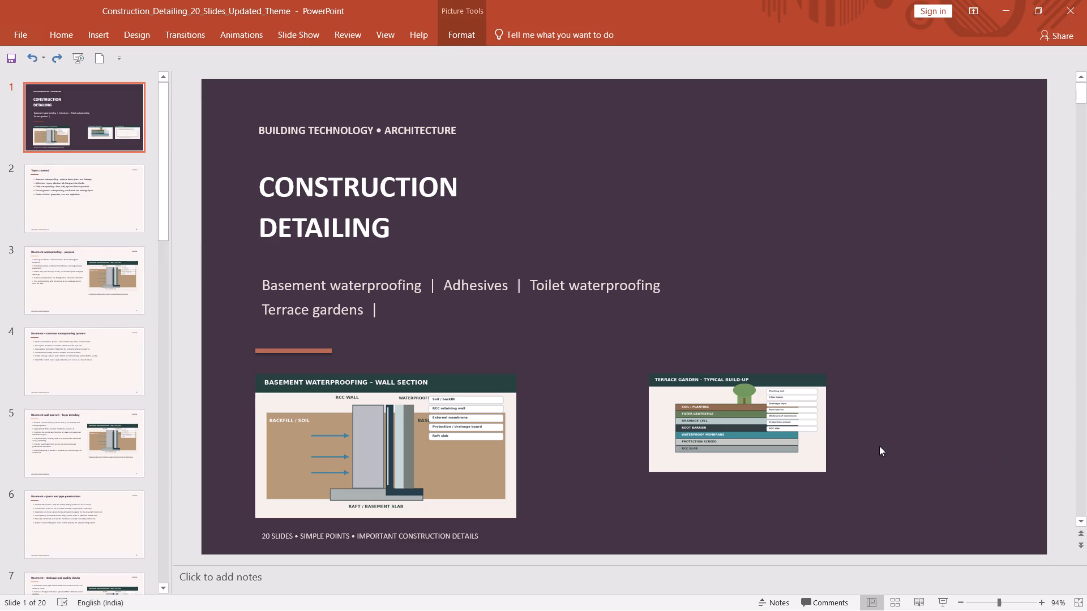
# Shift the Basement Waterproofing picture slightly upward and enlarge it a little more, ending just above the footer text.
pyautogui.moveTo(425, 414); pyautogui.dragTo(453, 410)
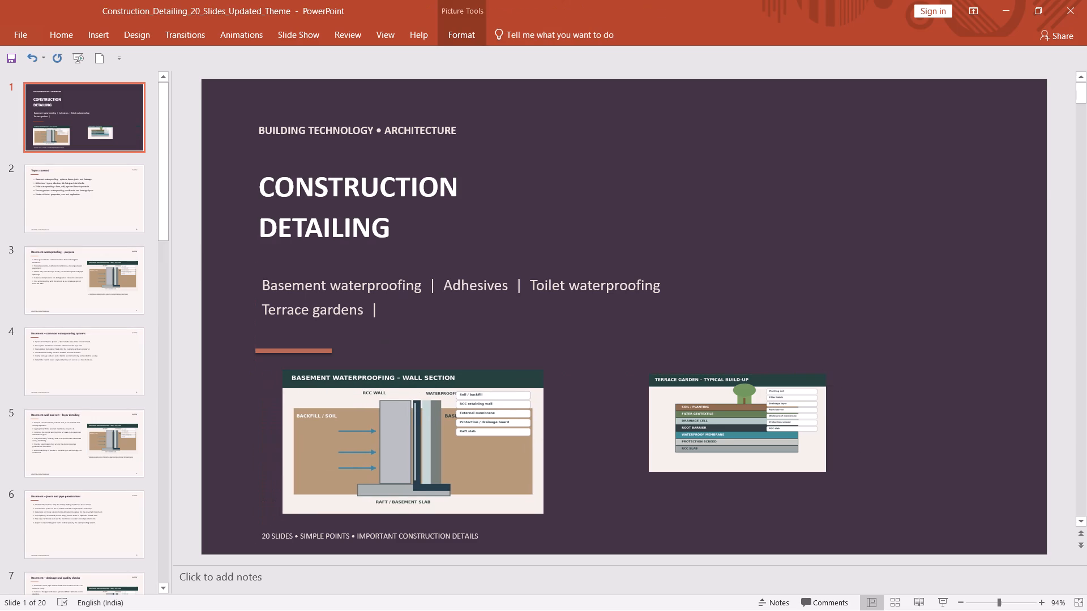
pyautogui.moveTo(453, 410); pyautogui.dragTo(426, 407)
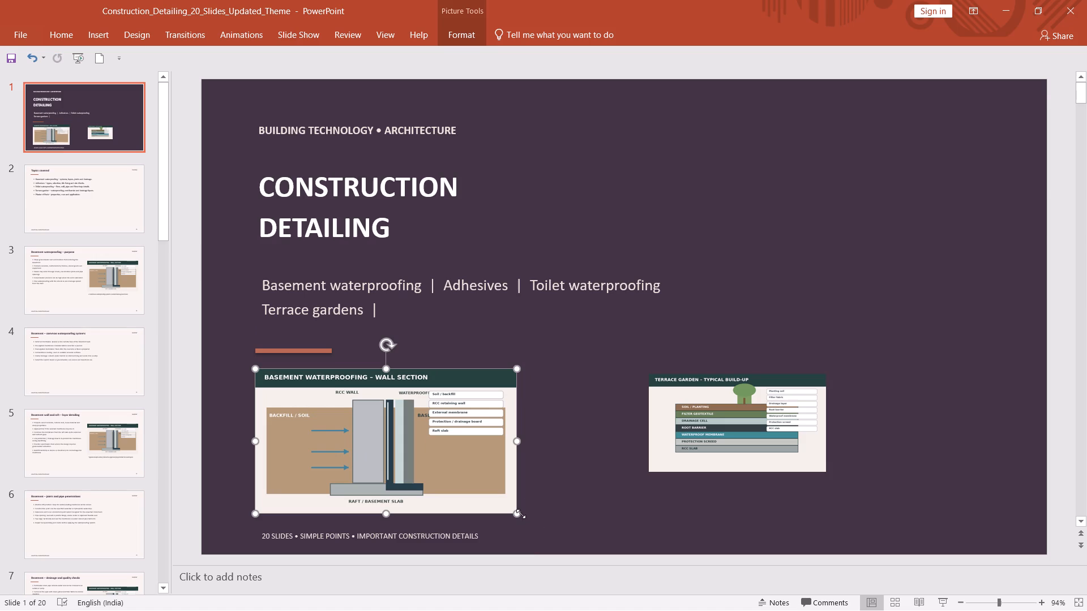
pyautogui.moveTo(519, 514); pyautogui.dragTo(539, 524)
pyautogui.press('Escape')
# Move the subtitle topic list up closer to the CONSTRUCTION DETAILING title, aligning its text with the title's left edge.
pyautogui.moveTo(260, 283); pyautogui.dragTo(359, 303)
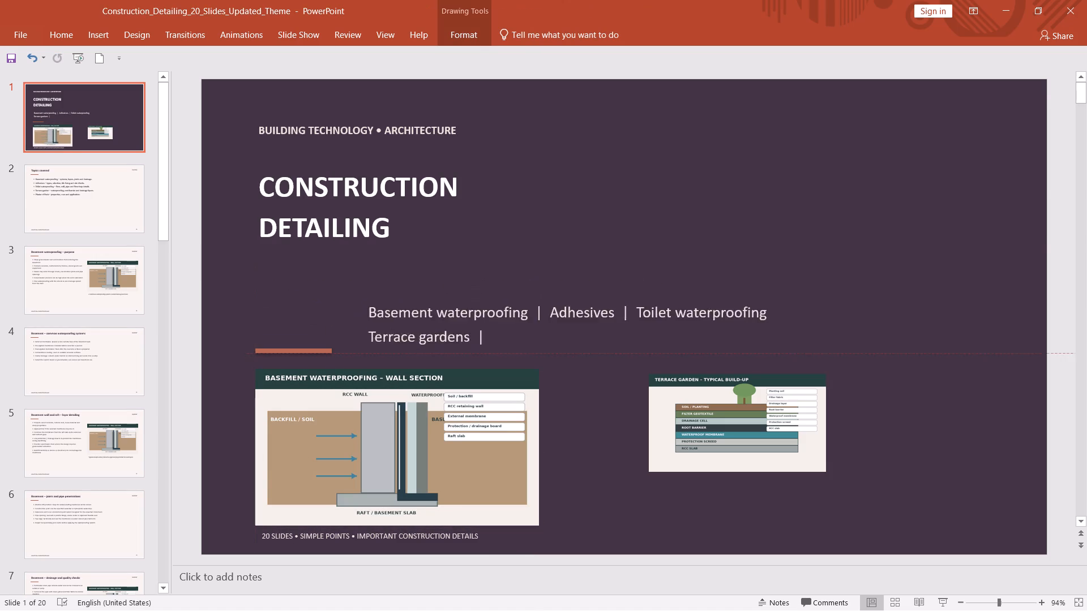
pyautogui.moveTo(359, 303); pyautogui.dragTo(259, 274)
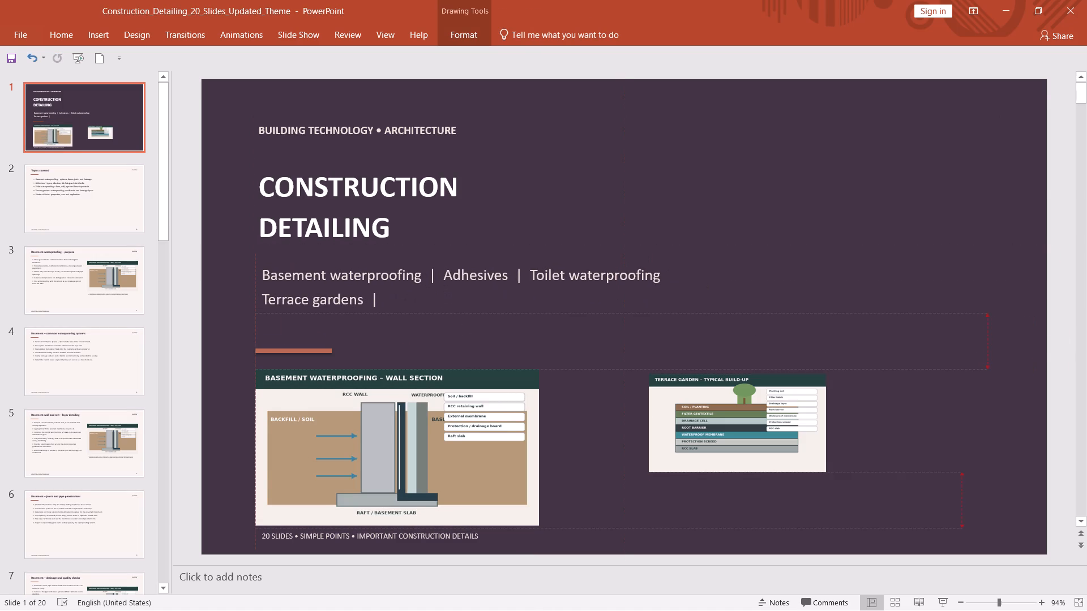
pyautogui.moveTo(259, 274); pyautogui.dragTo(256, 274)
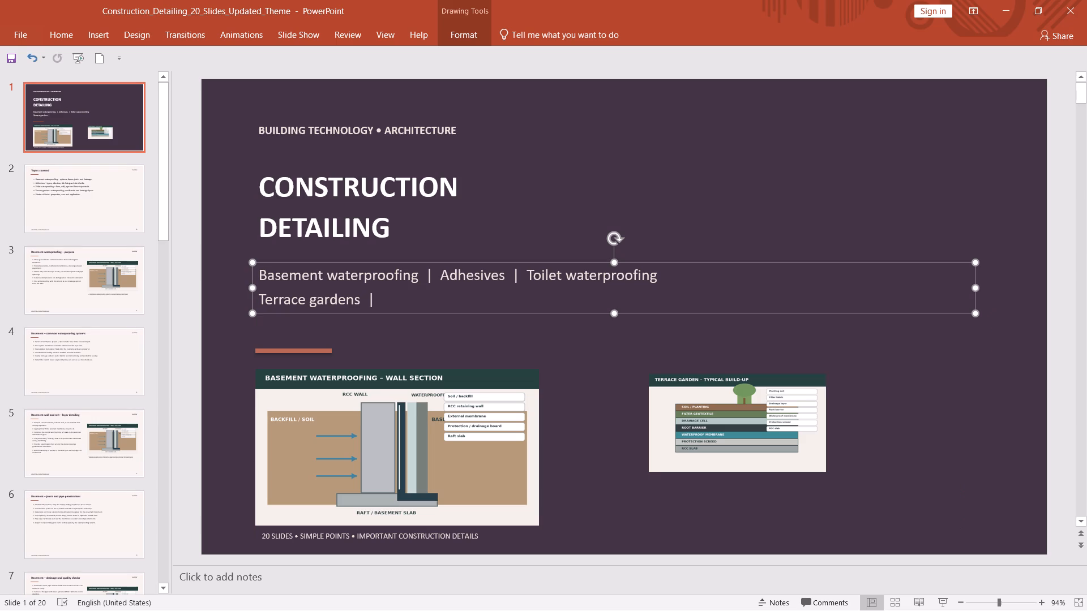
pyautogui.press('Escape')
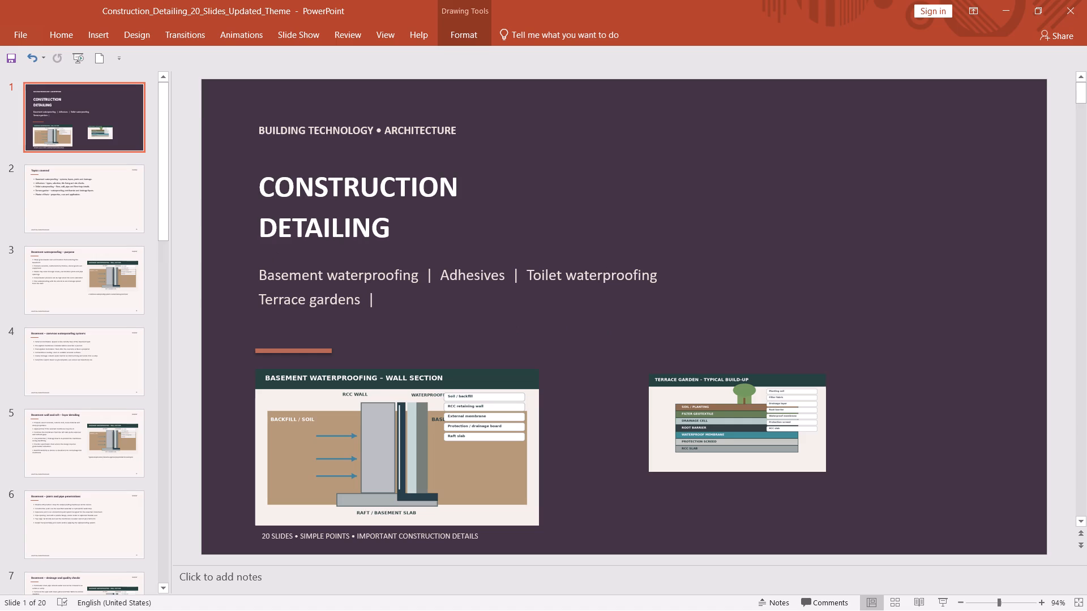
pyautogui.click(255, 270)
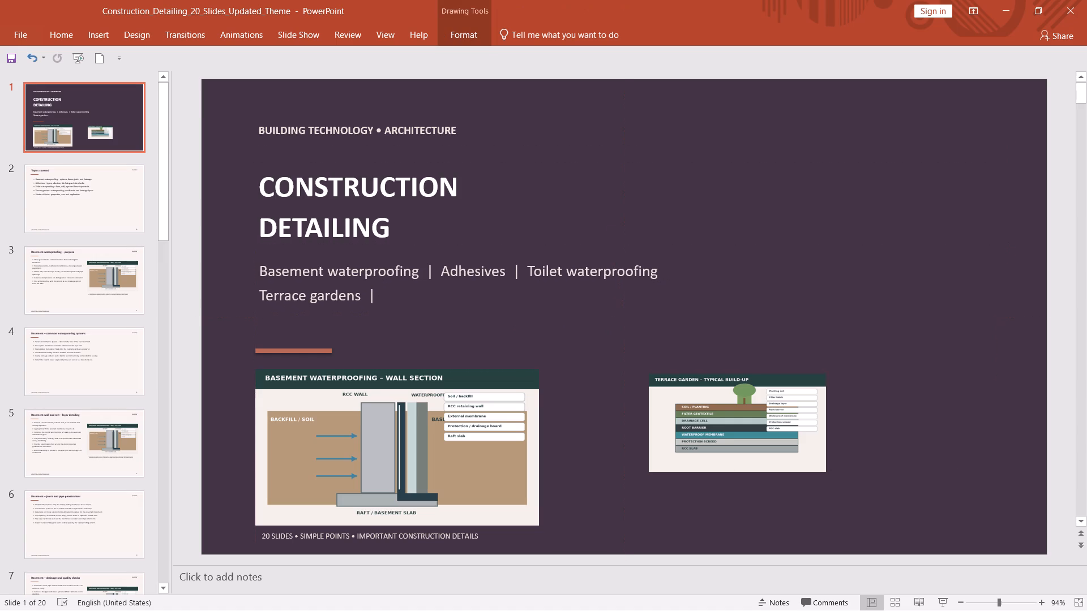
pyautogui.press('Escape')
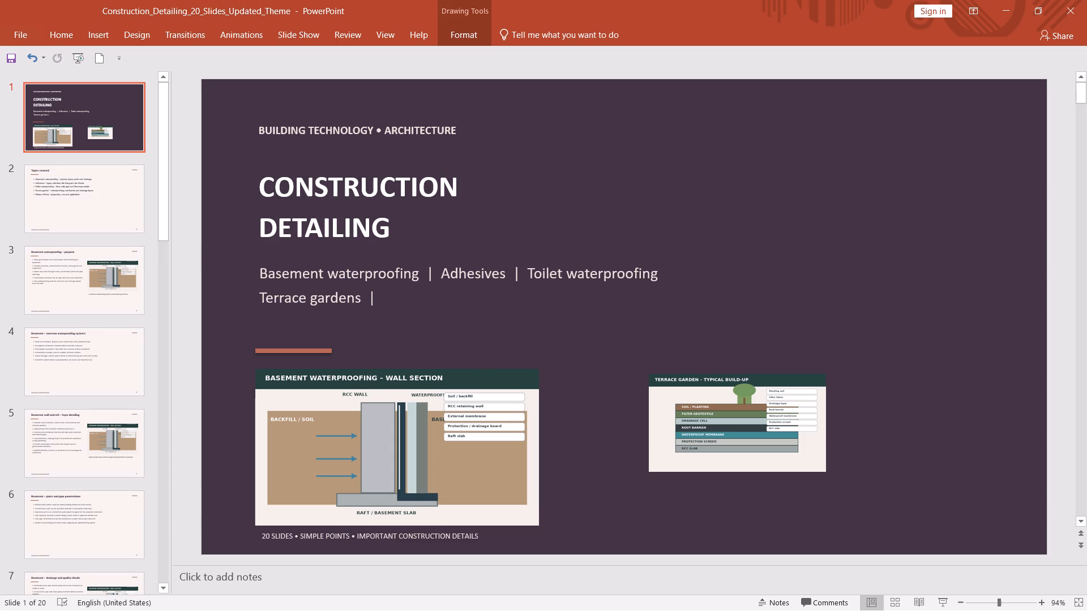
# Copy the word "Adhesives" from the title slide's topic list.
pyautogui.moveTo(440, 272); pyautogui.dragTo(446, 273)
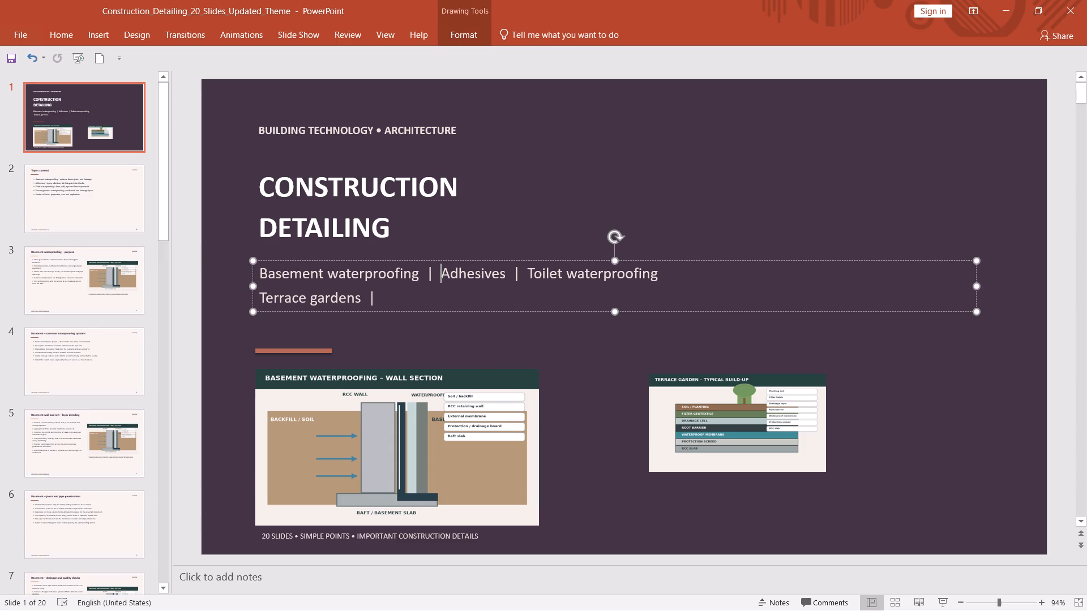
pyautogui.moveTo(446, 273); pyautogui.dragTo(506, 285)
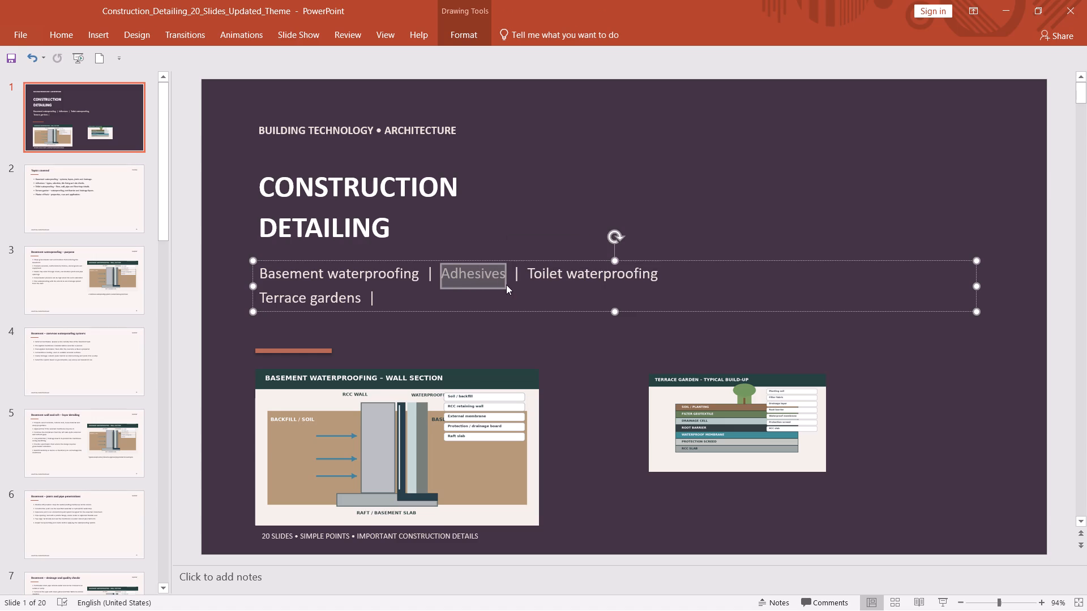
pyautogui.hotkey('ctrl', 'c')
pyautogui.press('Escape')
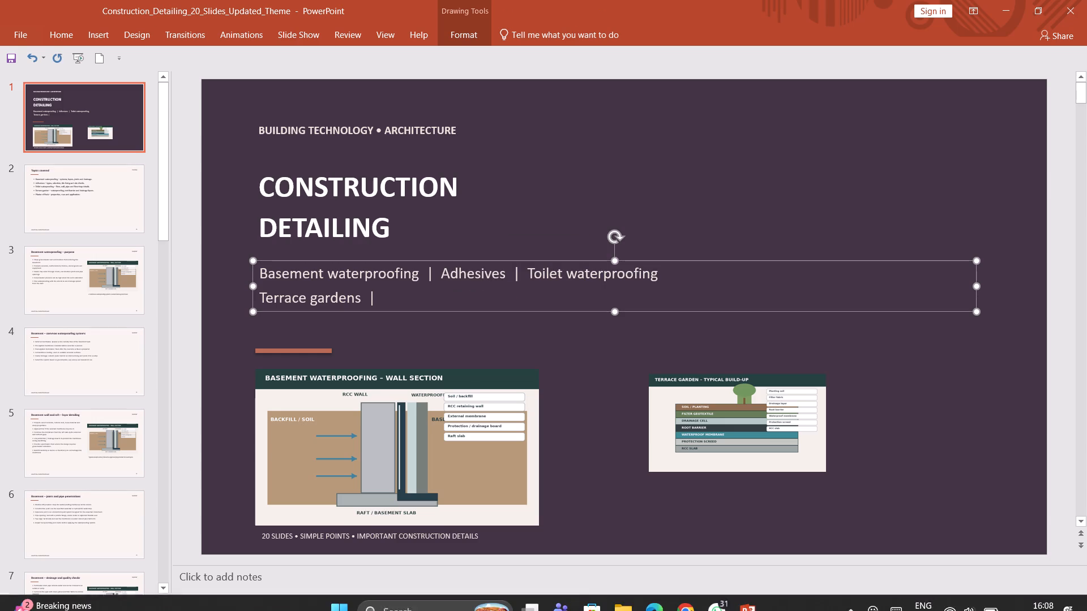
# Switch to Google Chrome and open a new browser window with the "Your Chrome" profile.
pyautogui.click(684, 600)
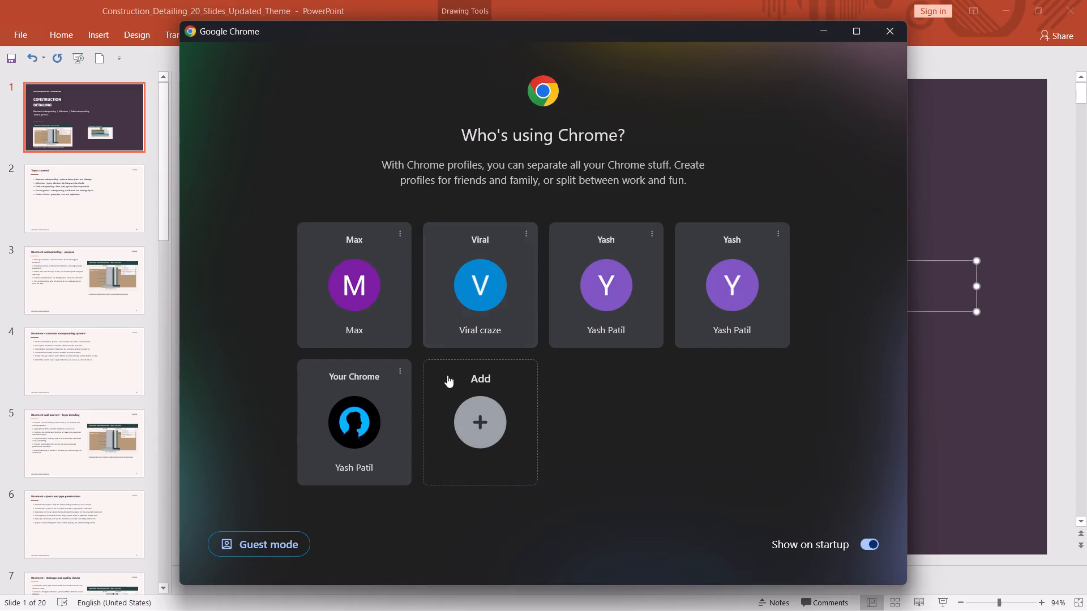
pyautogui.moveTo(430, 393); pyautogui.dragTo(437, 394)
pyautogui.moveTo(439, 396); pyautogui.dragTo(448, 393)
pyautogui.moveTo(592, 294); pyautogui.dragTo(786, 123)
pyautogui.moveTo(852, 101); pyautogui.dragTo(953, 78)
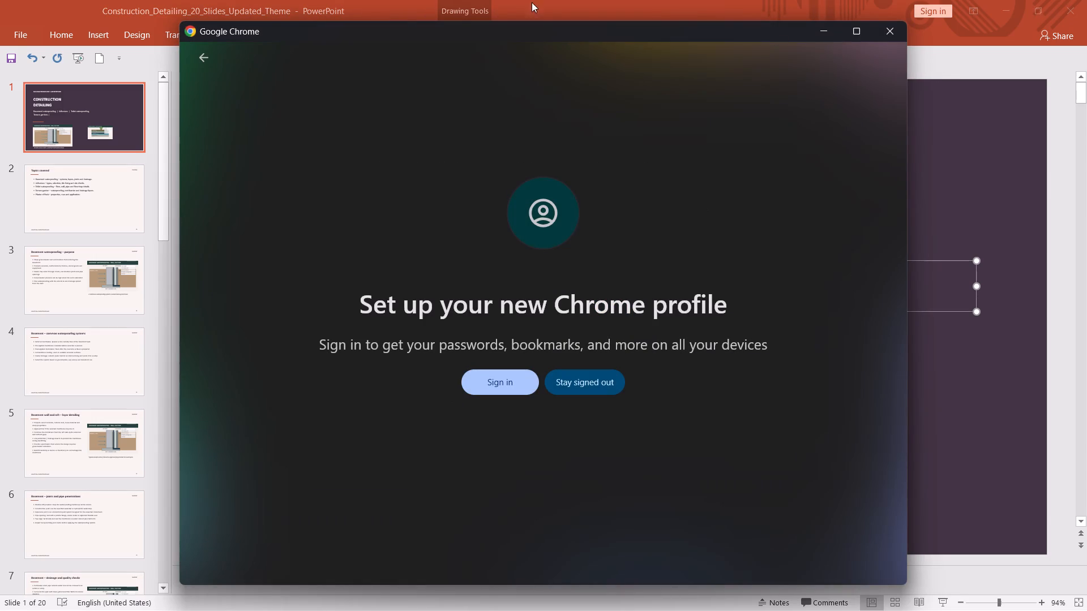
pyautogui.click(200, 51)
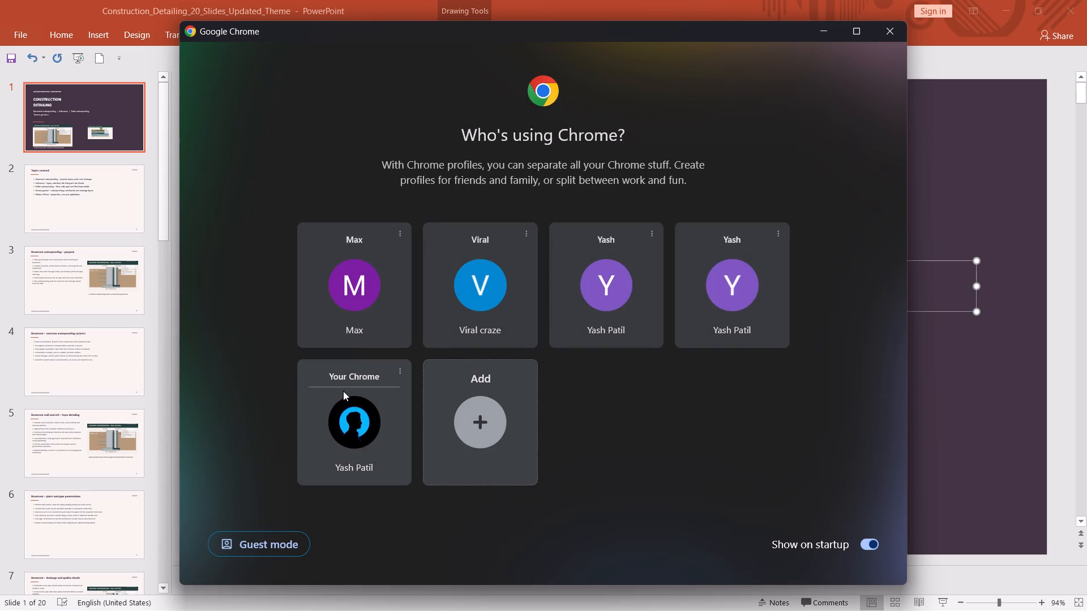
pyautogui.click(342, 391)
pyautogui.click(340, 422)
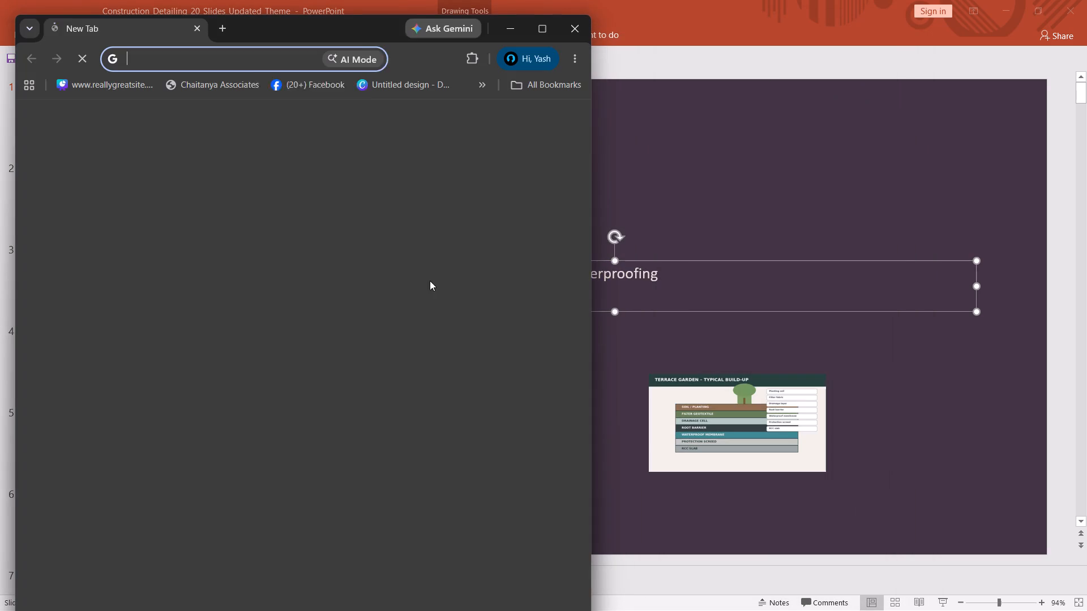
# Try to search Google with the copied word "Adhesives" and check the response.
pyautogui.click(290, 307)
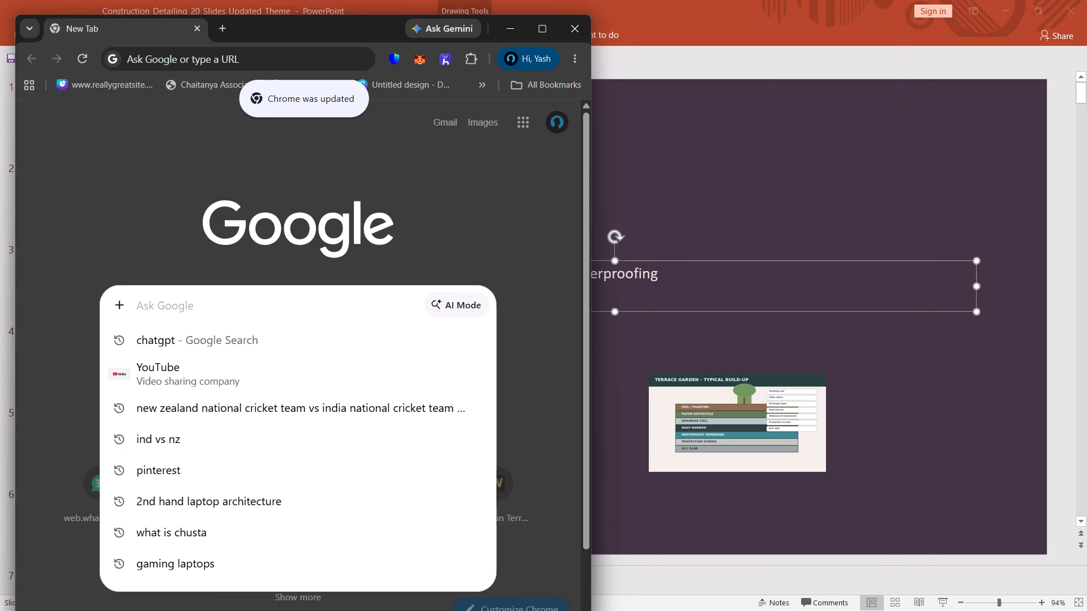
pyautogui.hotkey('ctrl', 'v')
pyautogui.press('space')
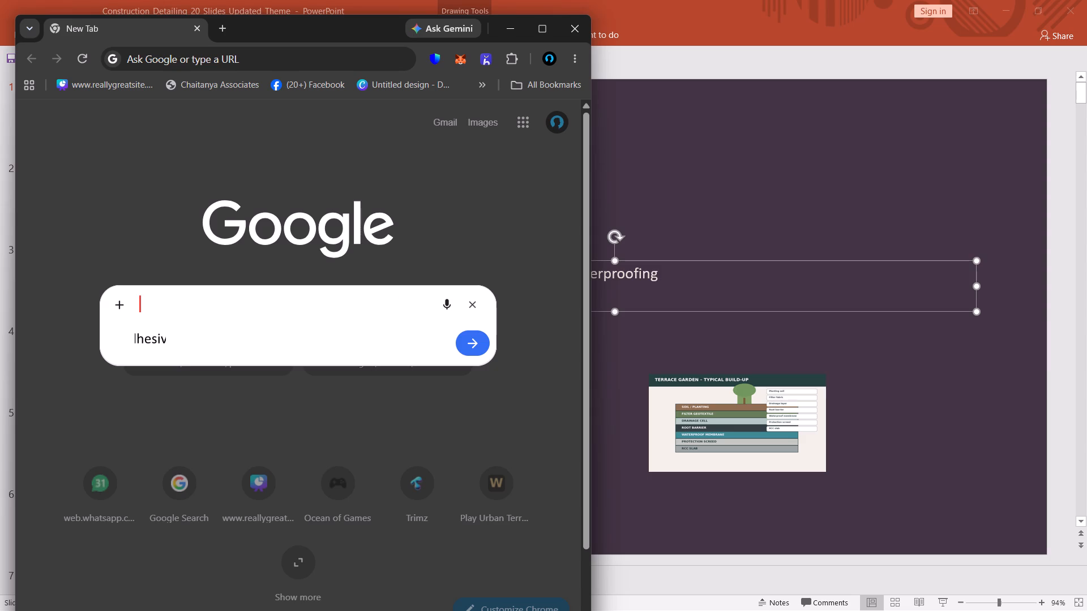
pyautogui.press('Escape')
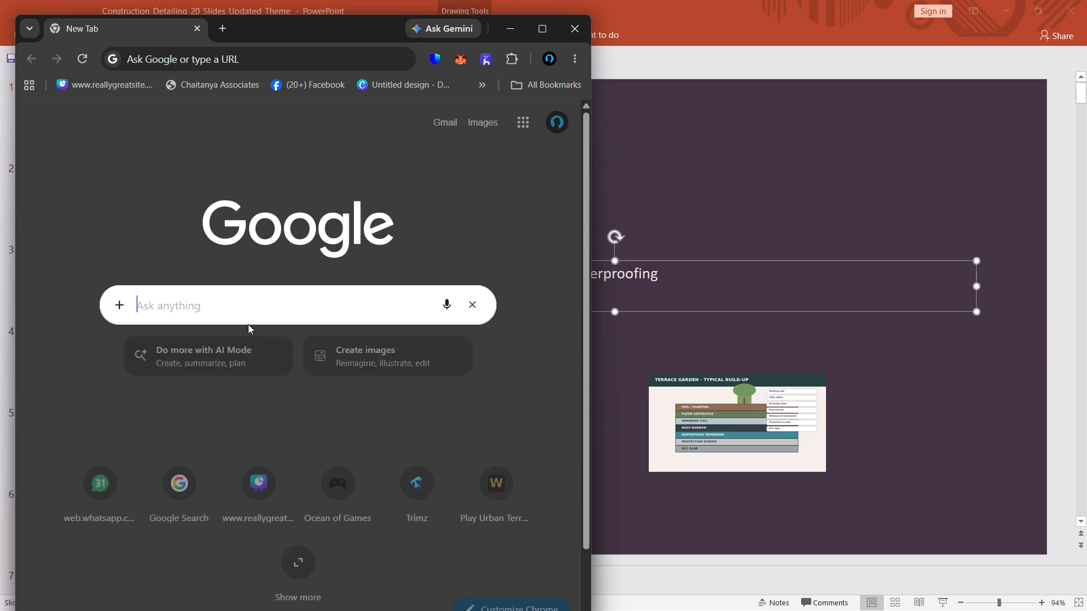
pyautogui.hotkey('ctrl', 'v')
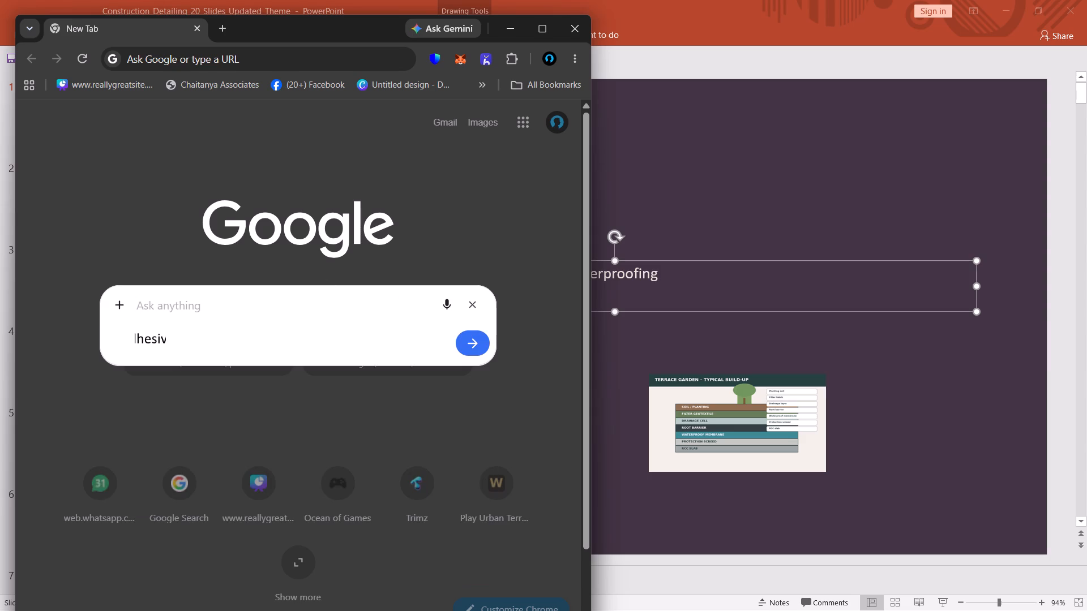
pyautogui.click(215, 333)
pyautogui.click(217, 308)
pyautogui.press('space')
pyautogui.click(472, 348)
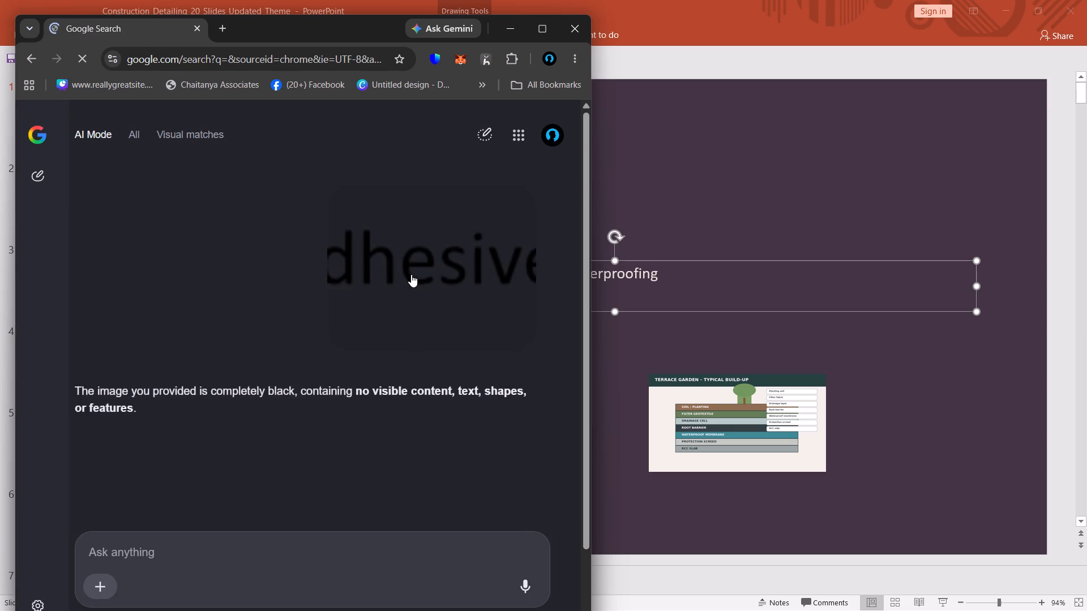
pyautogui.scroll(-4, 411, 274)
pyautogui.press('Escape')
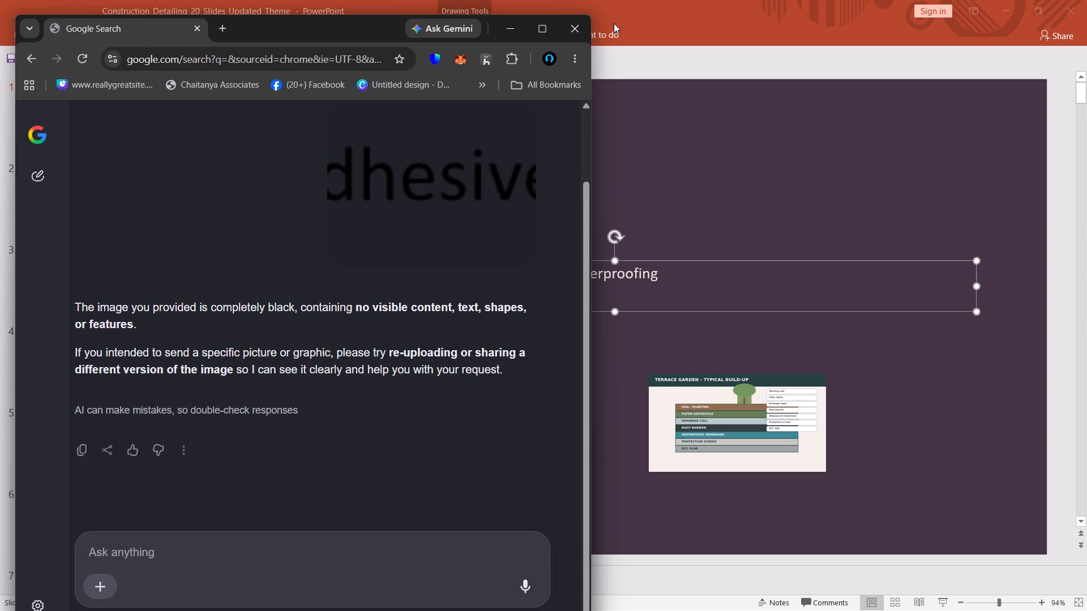
# Maximize the browser window and open a new tab.
pyautogui.click(547, 21)
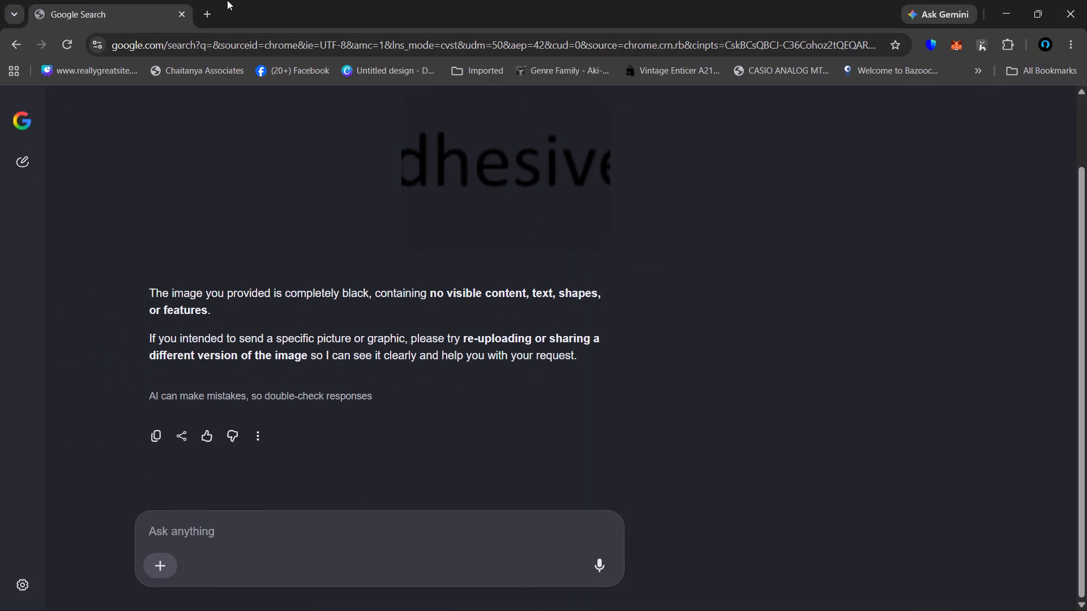
pyautogui.click(213, 17)
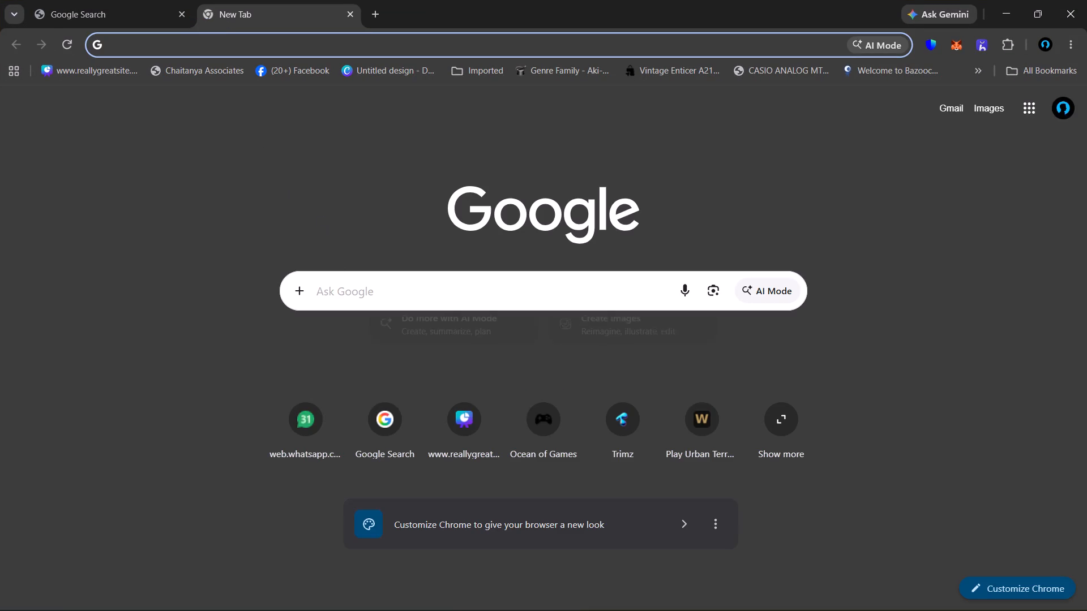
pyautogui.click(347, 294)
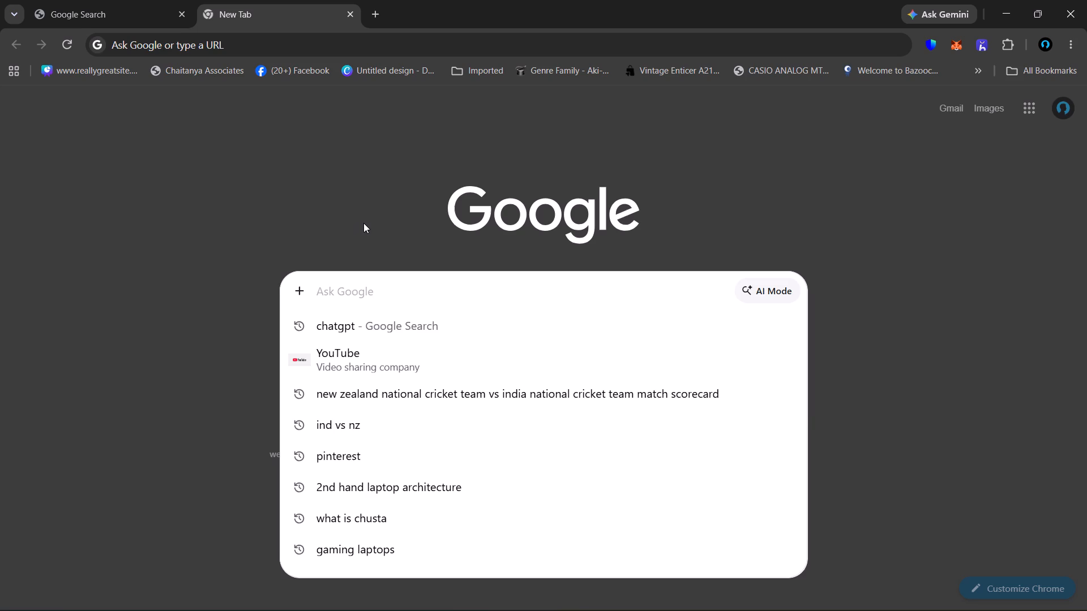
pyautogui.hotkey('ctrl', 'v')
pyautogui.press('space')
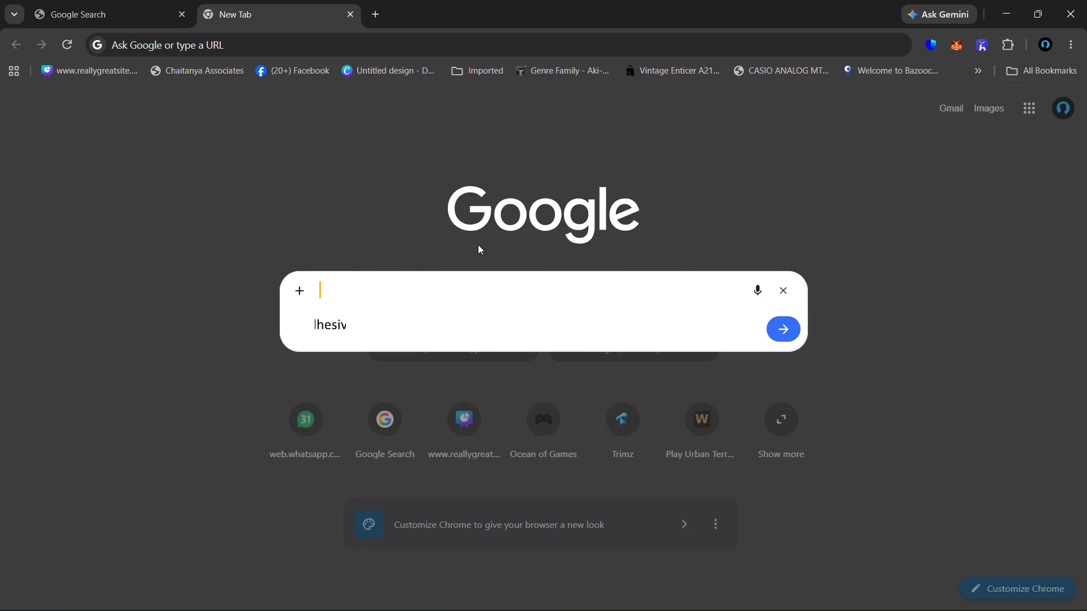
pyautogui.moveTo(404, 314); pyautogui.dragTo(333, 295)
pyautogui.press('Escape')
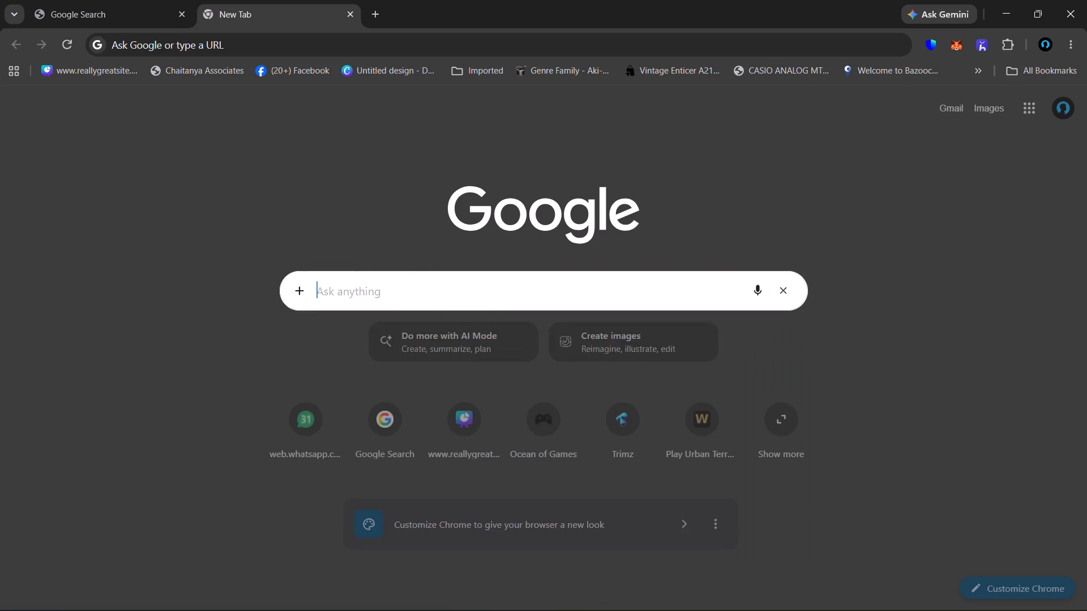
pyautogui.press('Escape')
# Search Google for "adesive photos" and switch to the image results.
pyautogui.write('ad')
pyautogui.click(378, 294)
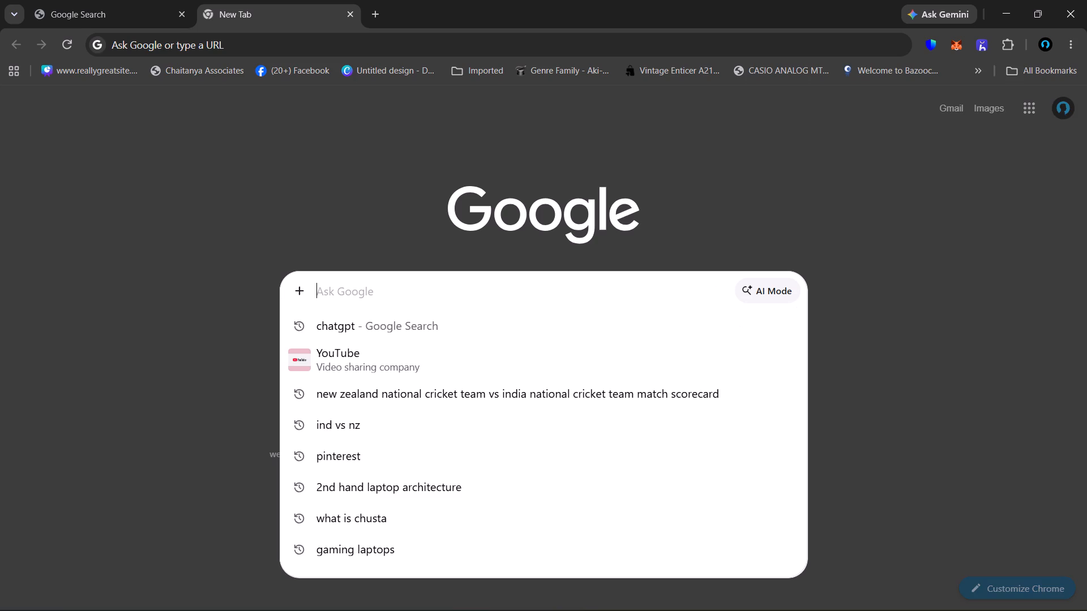
pyautogui.write('ades')
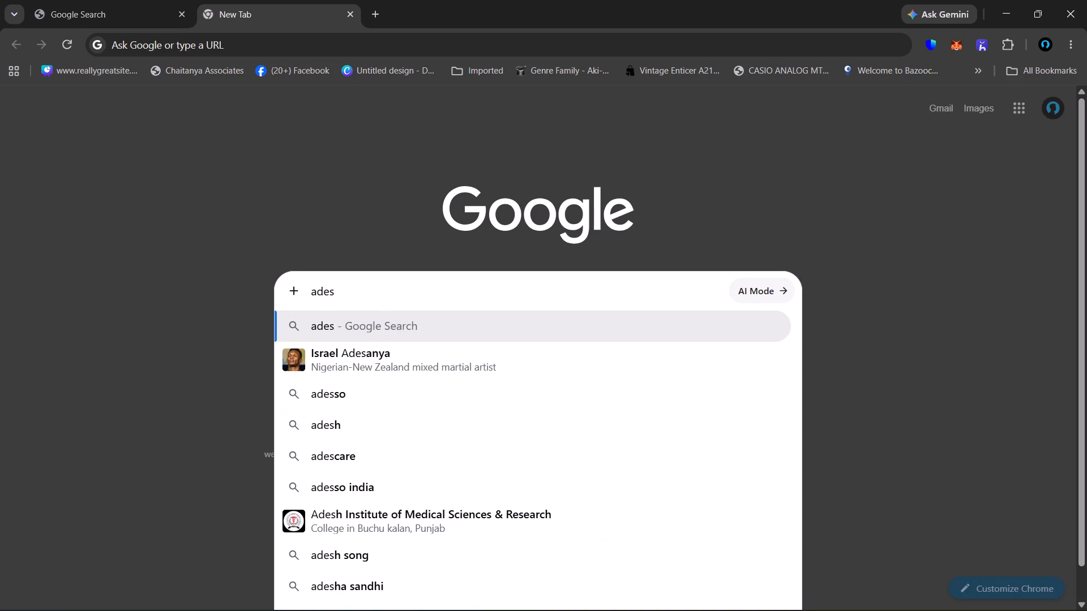
pyautogui.write('ive')
pyautogui.press('space')
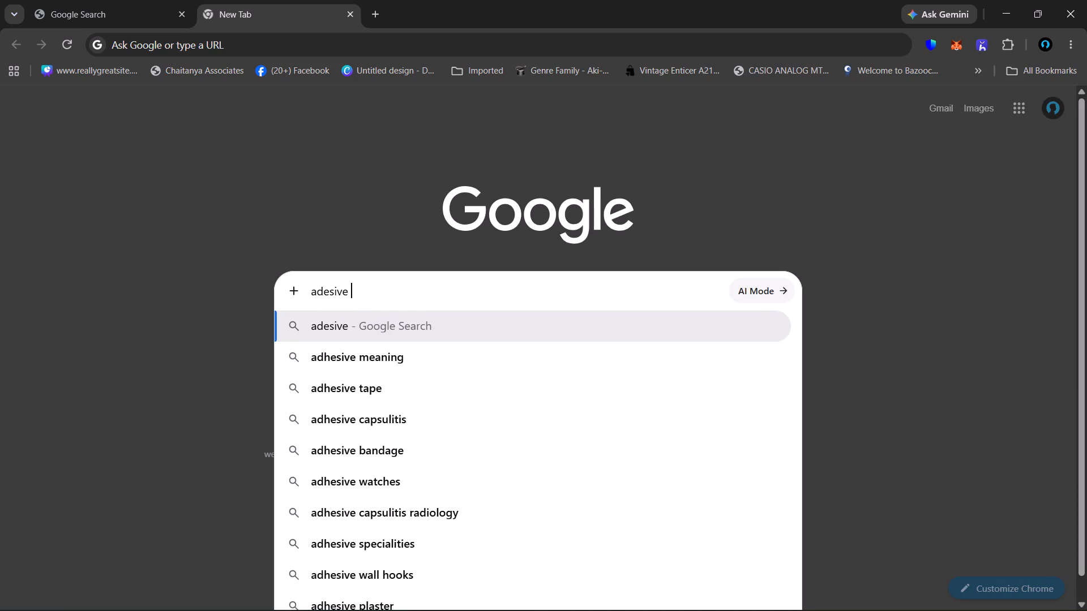
pyautogui.write('photos')
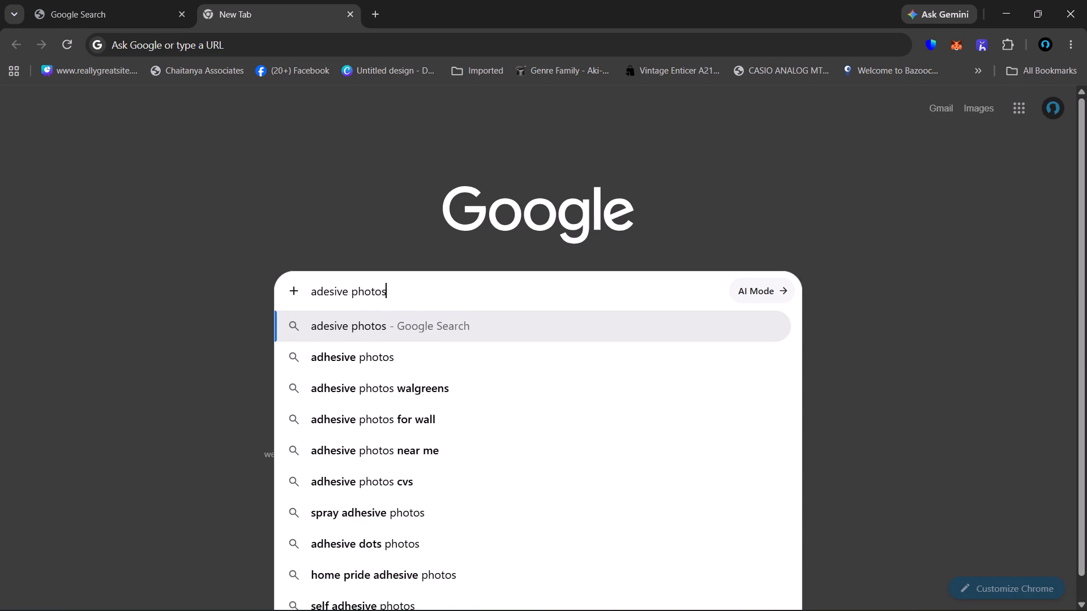
pyautogui.press('Return')
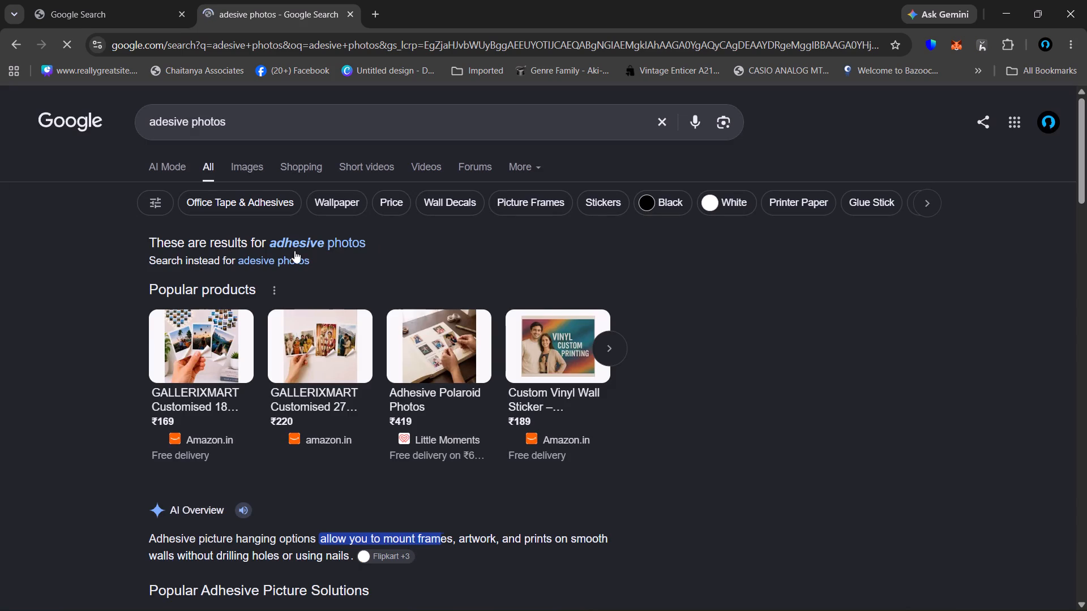
pyautogui.click(238, 172)
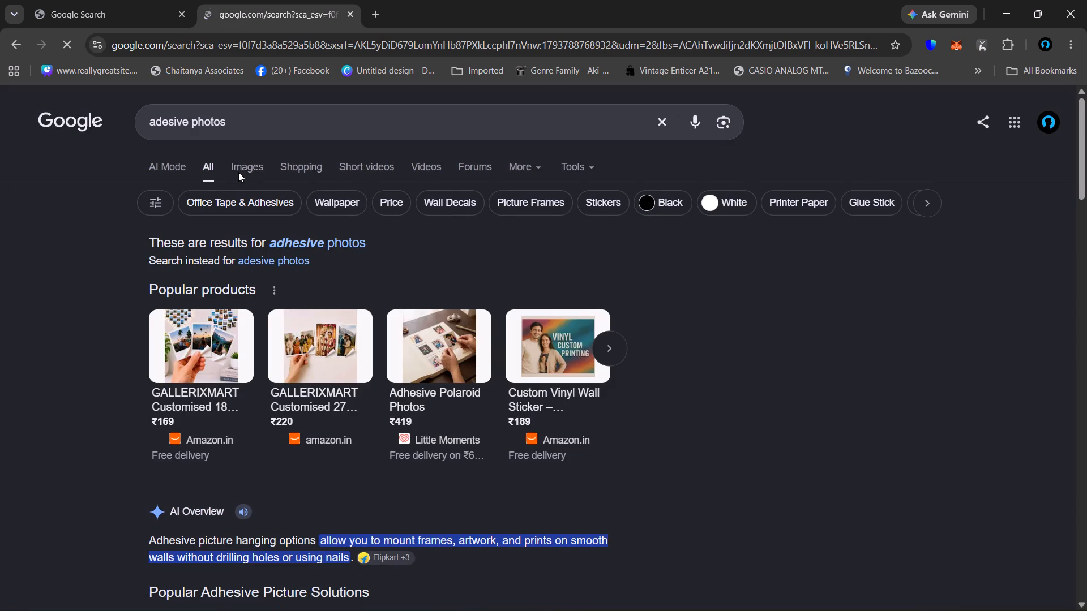
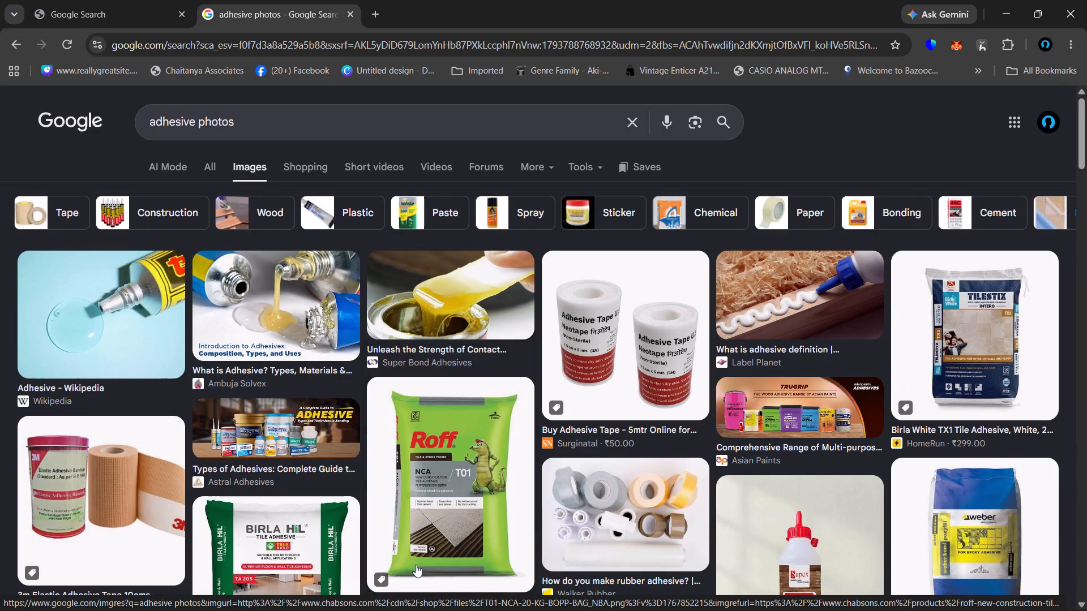
# Delete the word "adhesive" from the image search query, keeping only "photos".
pyautogui.click(192, 121)
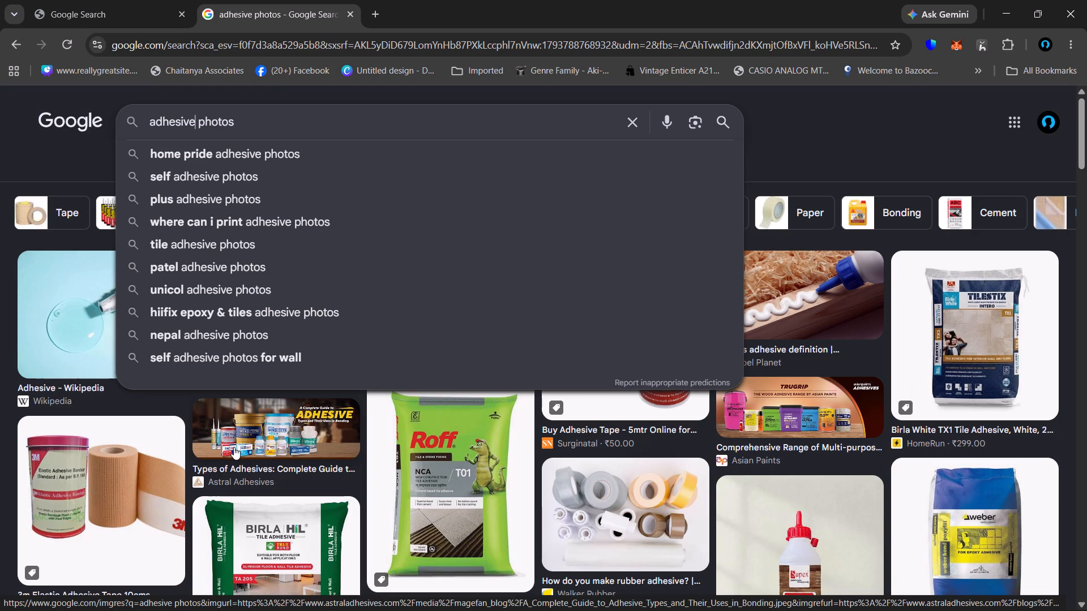
pyautogui.press('BackSpace')
pyautogui.press('BackSpace')
pyautogui.press('BackSpace')
pyautogui.press('BackSpace')
pyautogui.press('BackSpace')
pyautogui.press('BackSpace')
pyautogui.press('BackSpace')
pyautogui.press('BackSpace')
pyautogui.press('BackSpace')
pyautogui.press('BackSpace')
pyautogui.press('BackSpace')
pyautogui.press('BackSpace')
pyautogui.press('BackSpace')
pyautogui.press('BackSpace')
pyautogui.press('BackSpace')
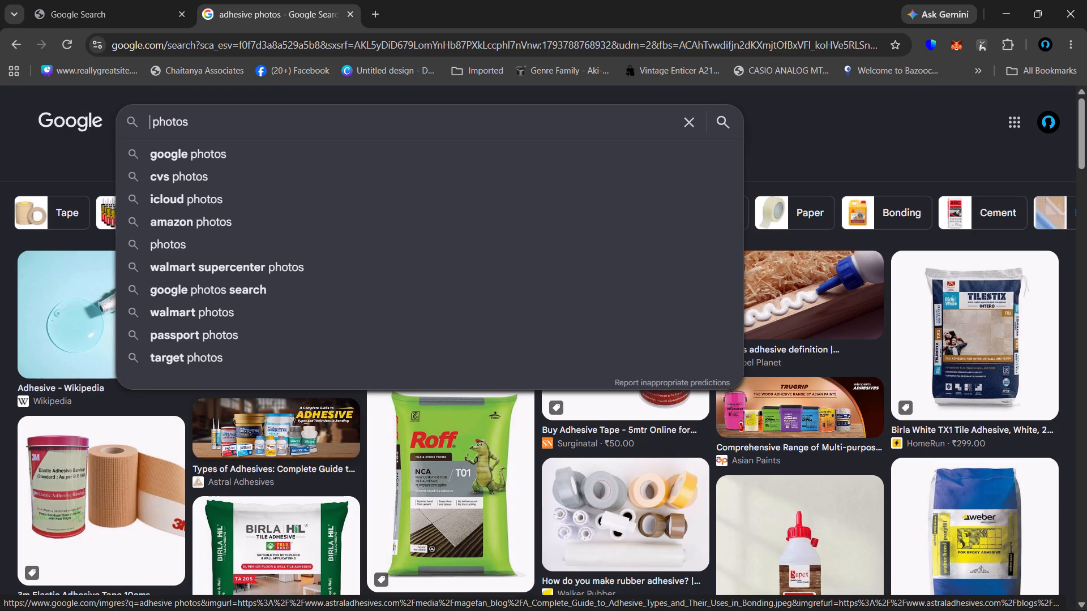
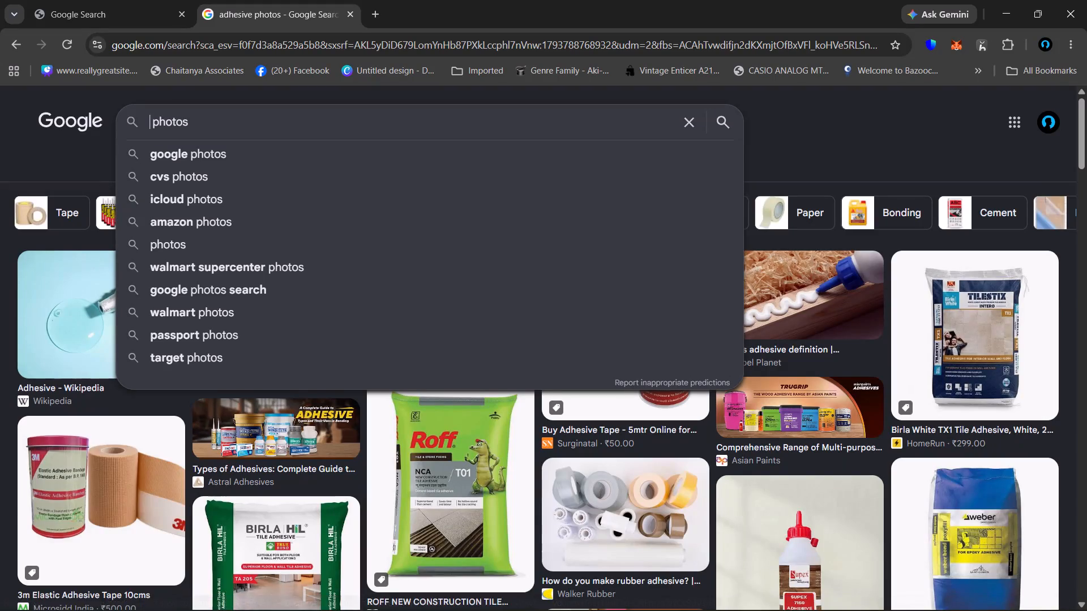
# Copy the word "Adhesives" from the title slide's topic line in PowerPoint and search Google Images in Chrome for "Adhesives photos".
pyautogui.moveTo(751, 608); pyautogui.dragTo(746, 608)
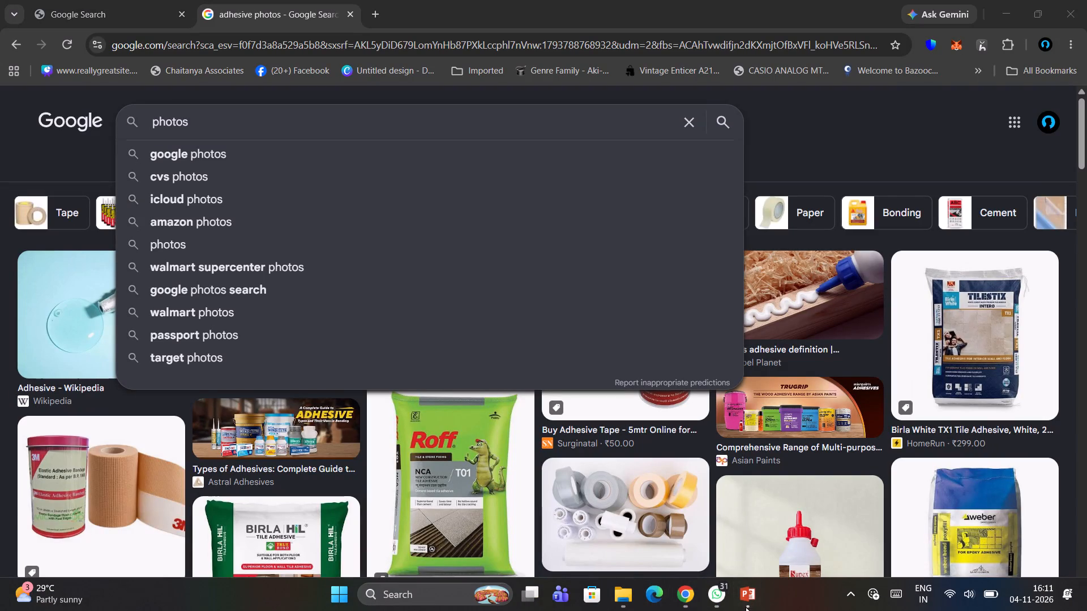
pyautogui.click(747, 609)
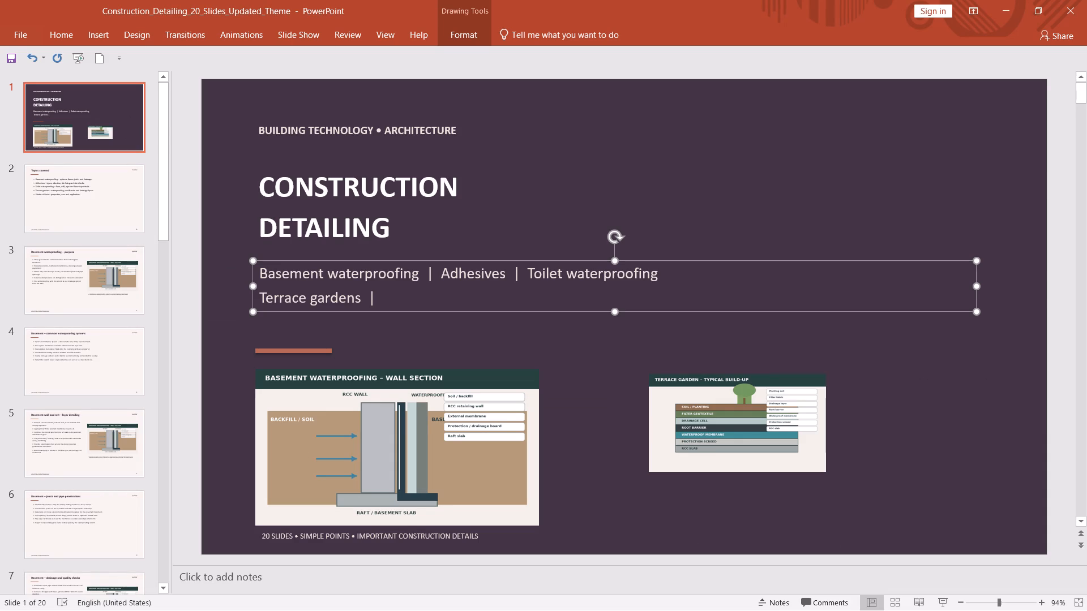
pyautogui.moveTo(508, 273); pyautogui.dragTo(506, 273)
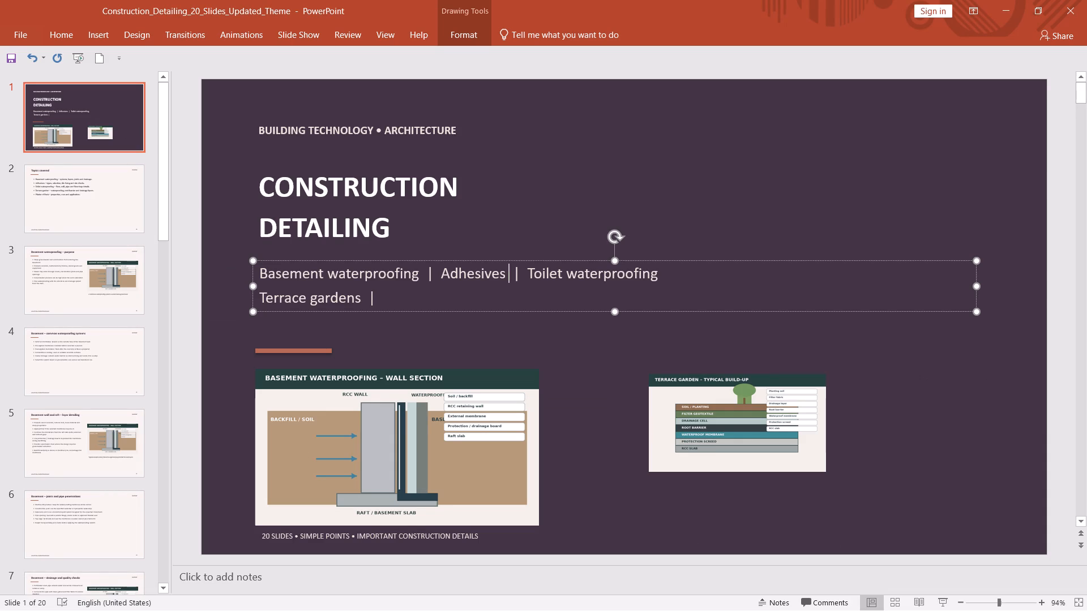
pyautogui.moveTo(506, 273); pyautogui.dragTo(435, 260)
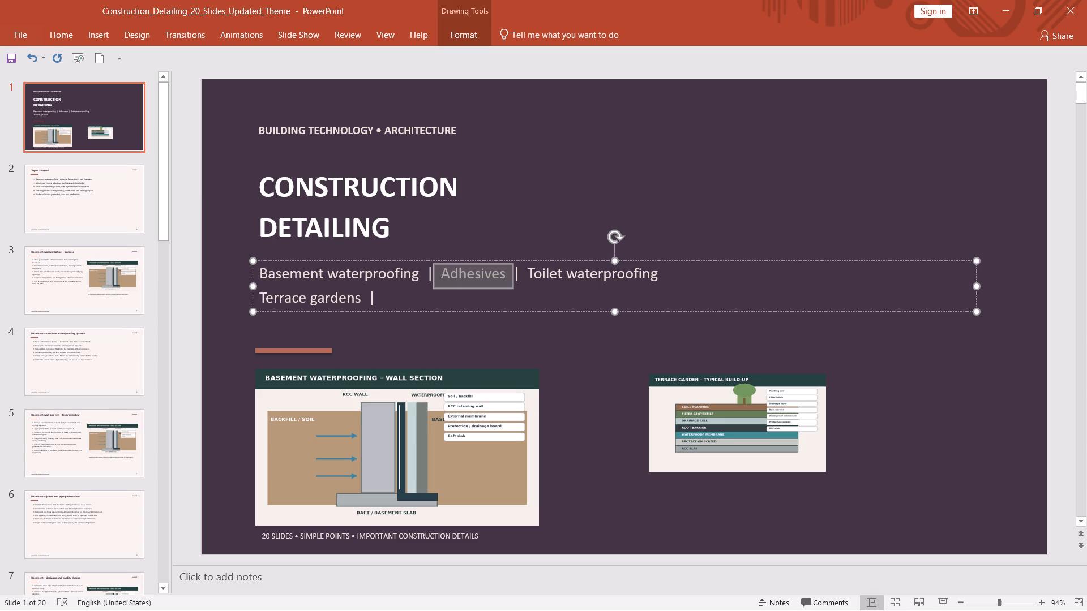
pyautogui.hotkey('ctrl', 'c')
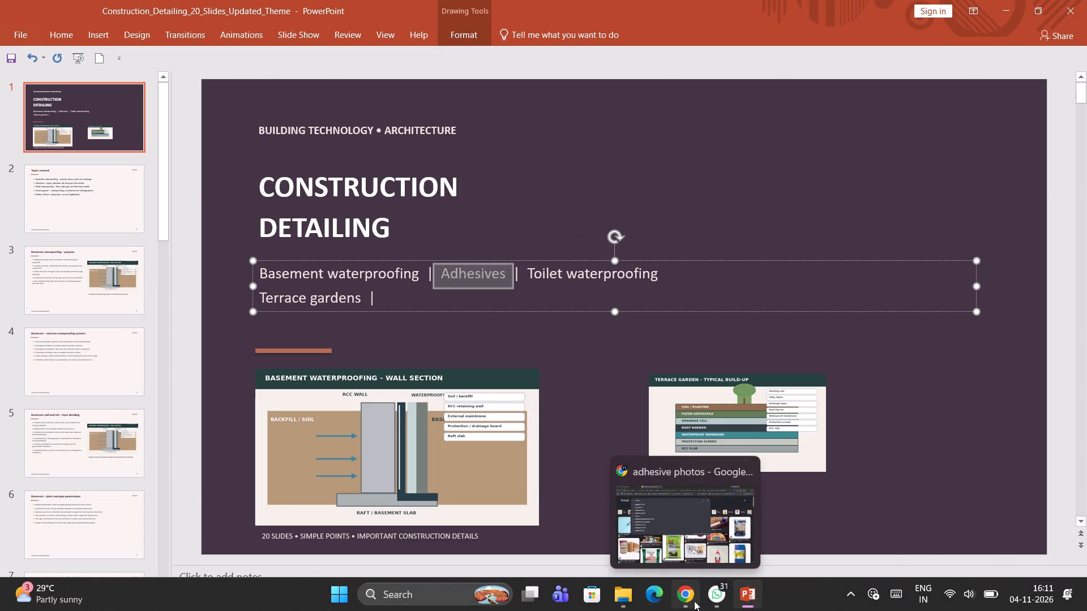
pyautogui.click(692, 600)
pyautogui.hotkey('ctrl', 'v')
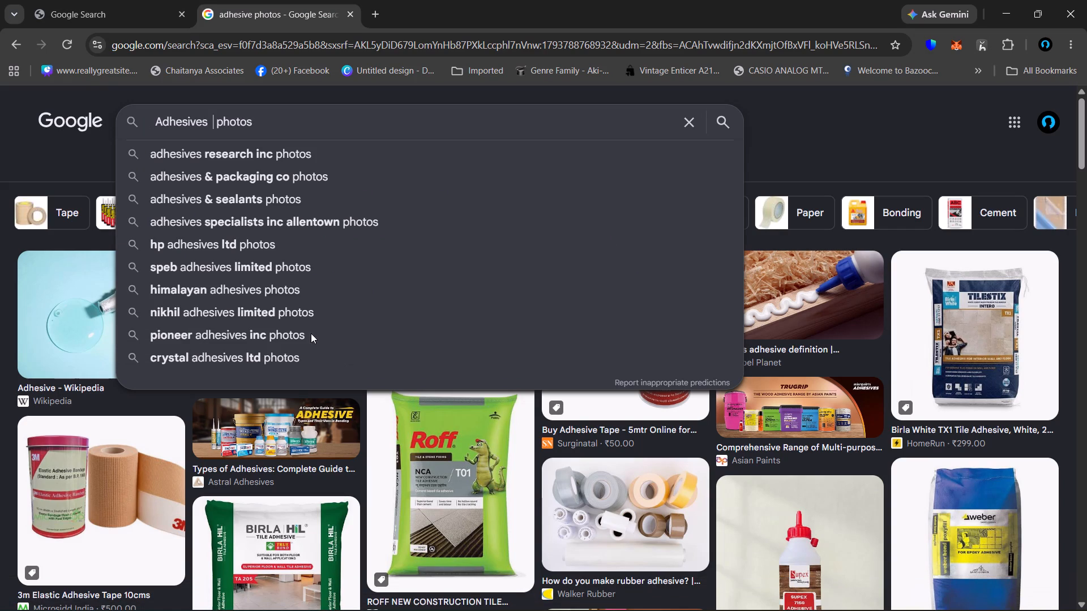
pyautogui.press('Return')
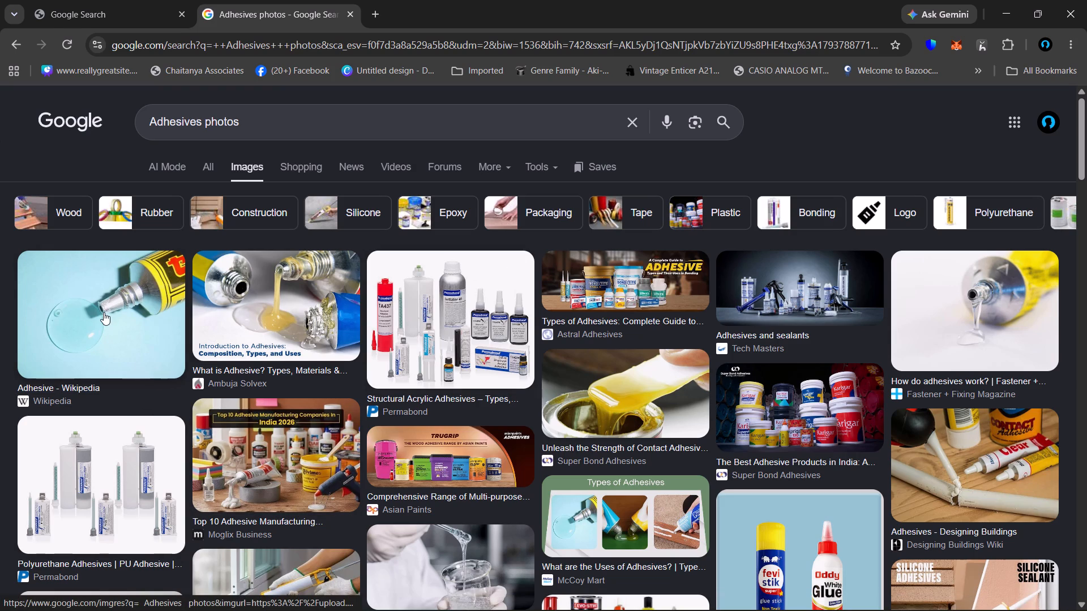
# Browse the adhesive image results and save the Ambuja Solvex image to Downloads as AMBUJA_SOLVEX_IMAGE_930X605_14_SEPT_2021-1 in WEBP format.
pyautogui.click(238, 330)
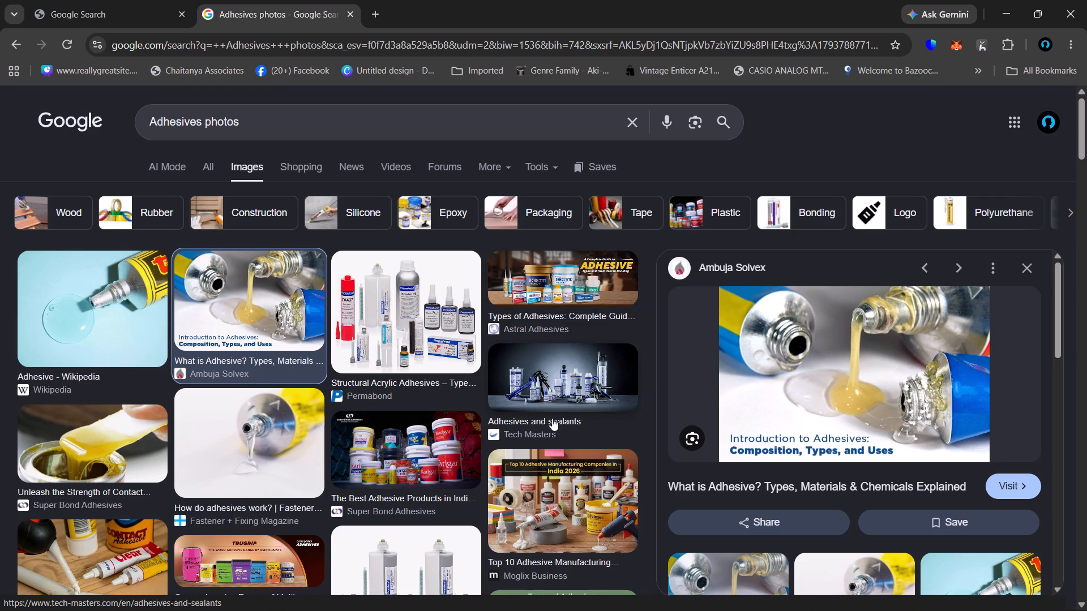
pyautogui.scroll(-1, 519, 454)
pyautogui.scroll(-1, 305, 479)
pyautogui.scroll(-2, 136, 433)
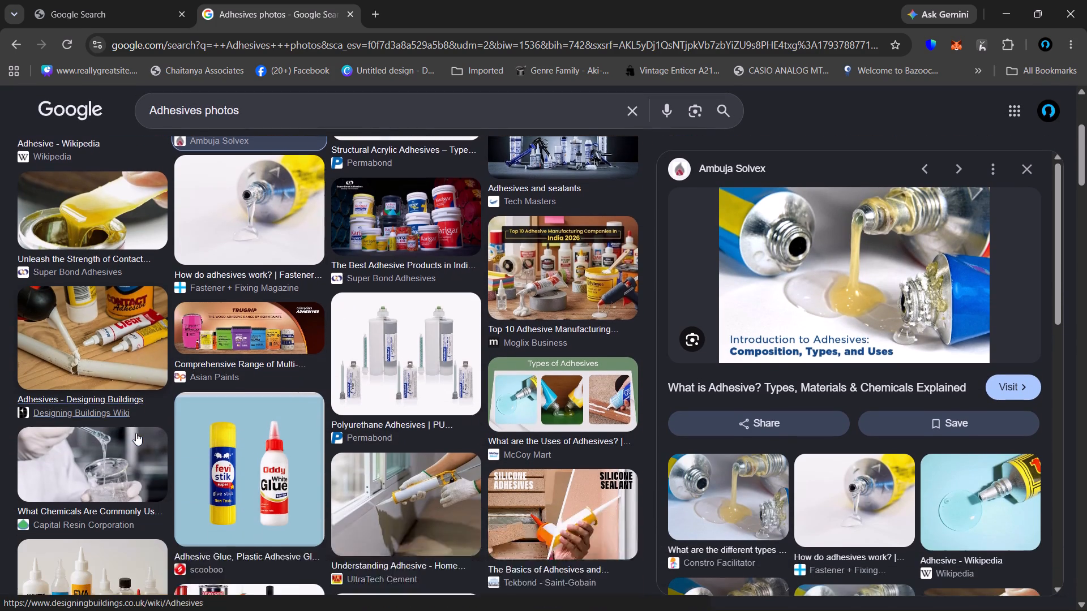
pyautogui.scroll(-2, 239, 428)
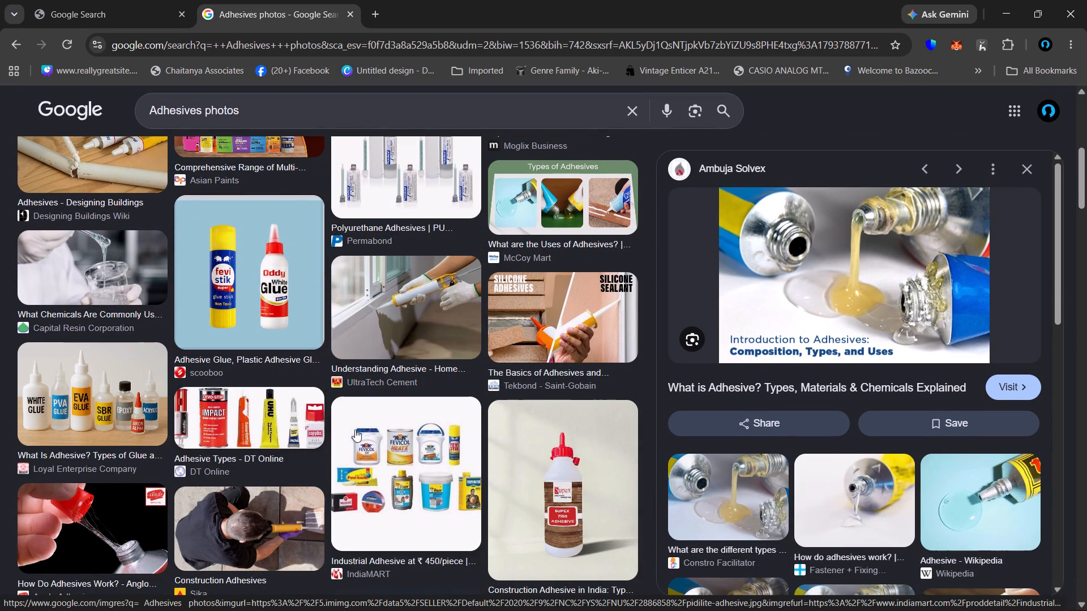
pyautogui.scroll(-4, 423, 460)
pyautogui.scroll(4, 423, 460)
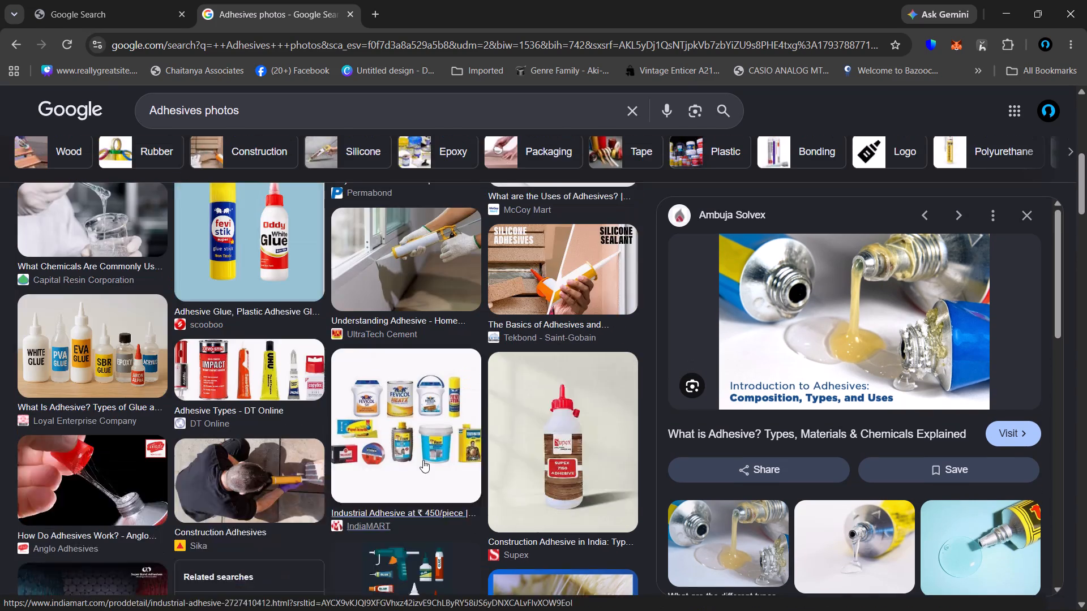
pyautogui.scroll(7, 423, 460)
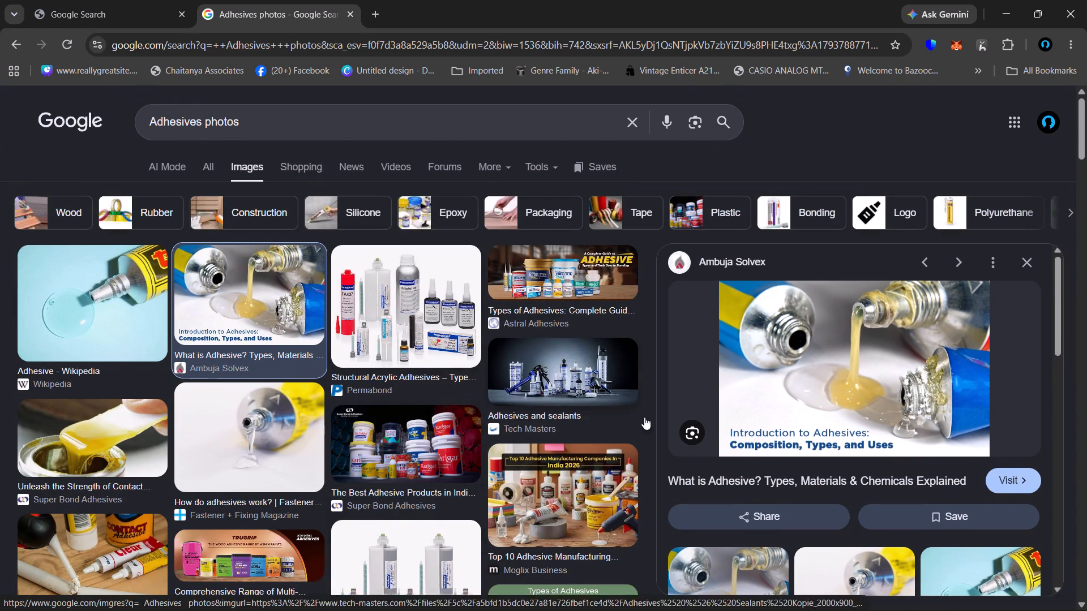
pyautogui.rightClick(856, 341)
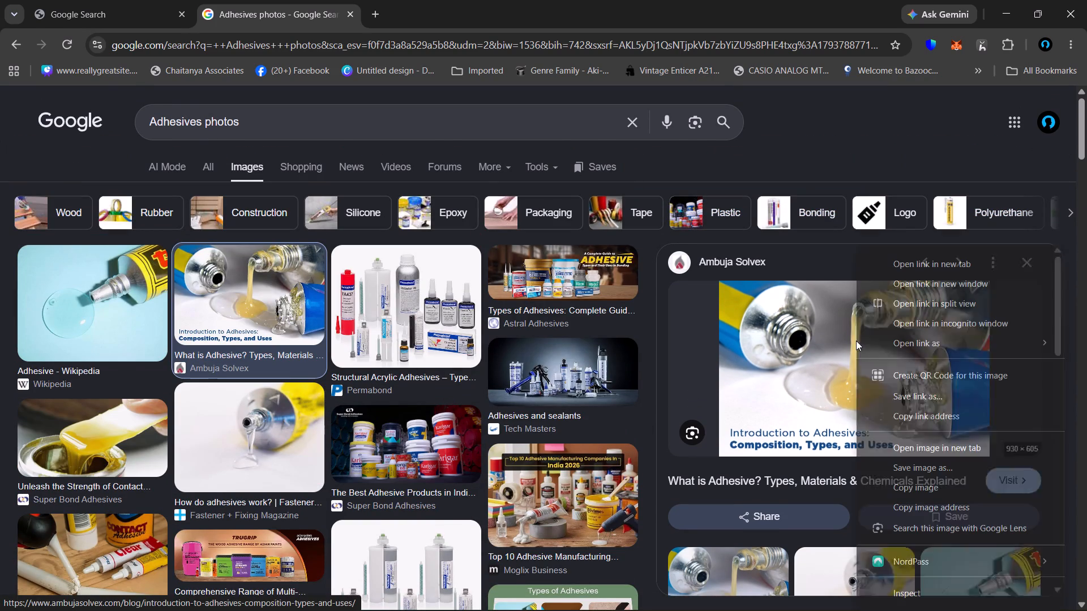
pyautogui.click(916, 461)
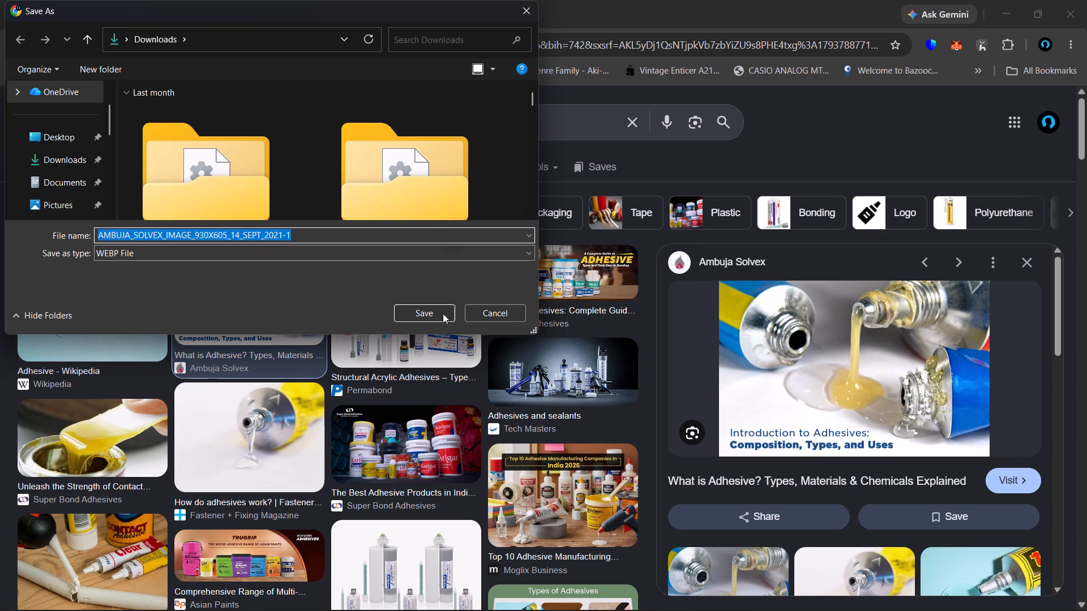
pyautogui.click(405, 311)
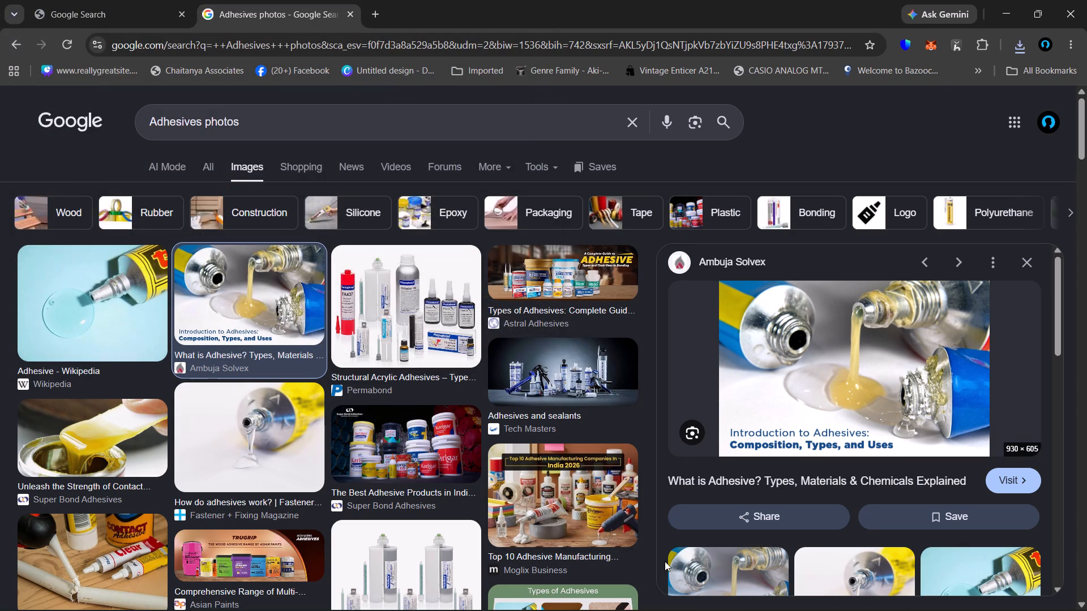
# Switch to PowerPoint and delete the Terrace Garden – Typical Build-up picture from the title slide.
pyautogui.click(752, 610)
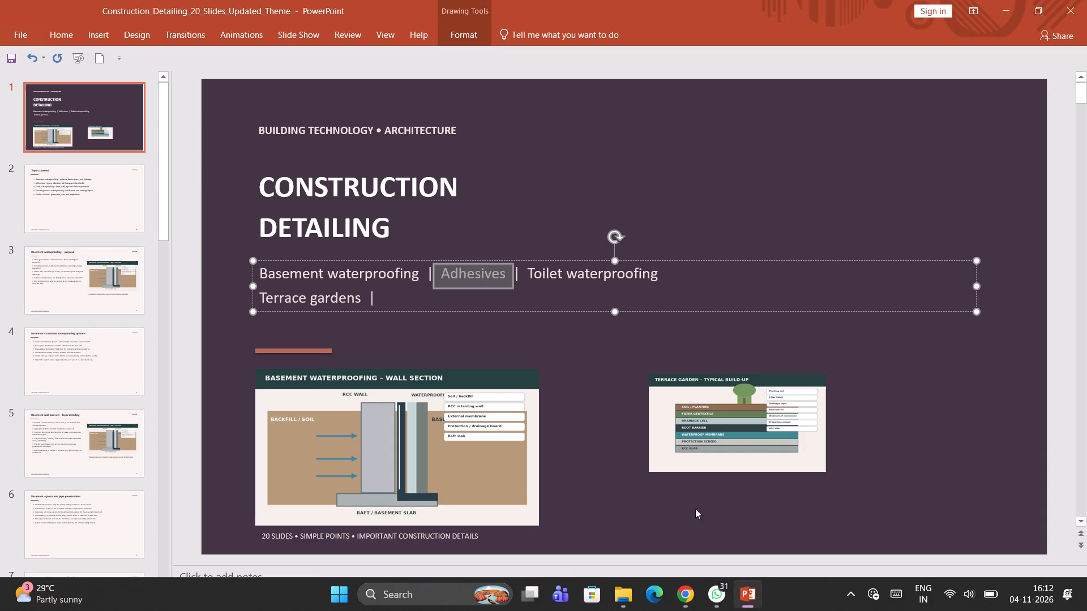
pyautogui.press('Escape')
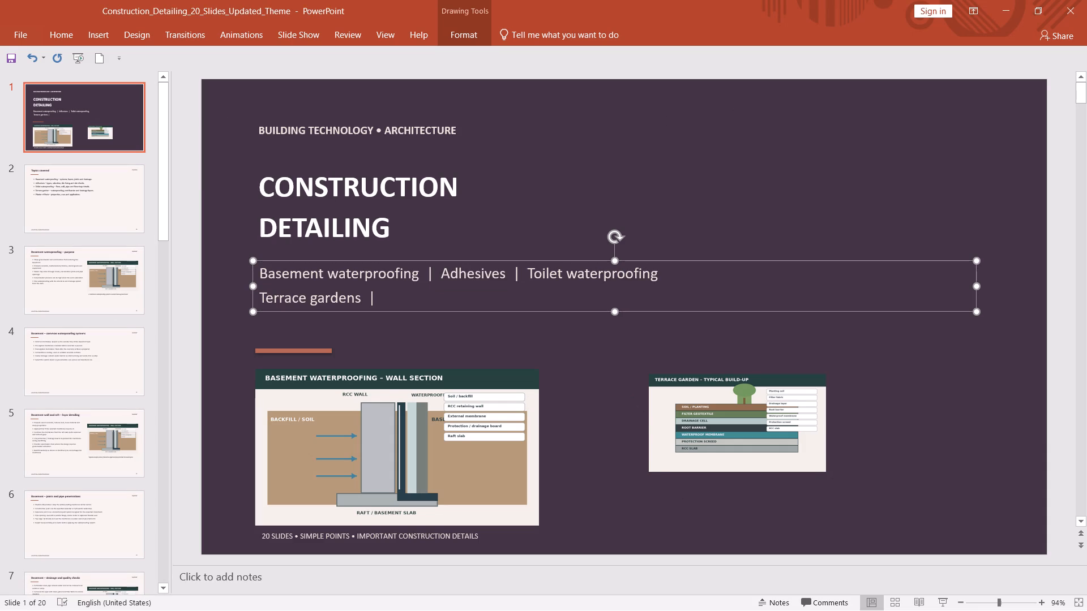
pyautogui.click(669, 420)
pyautogui.write('e')
pyautogui.press('space')
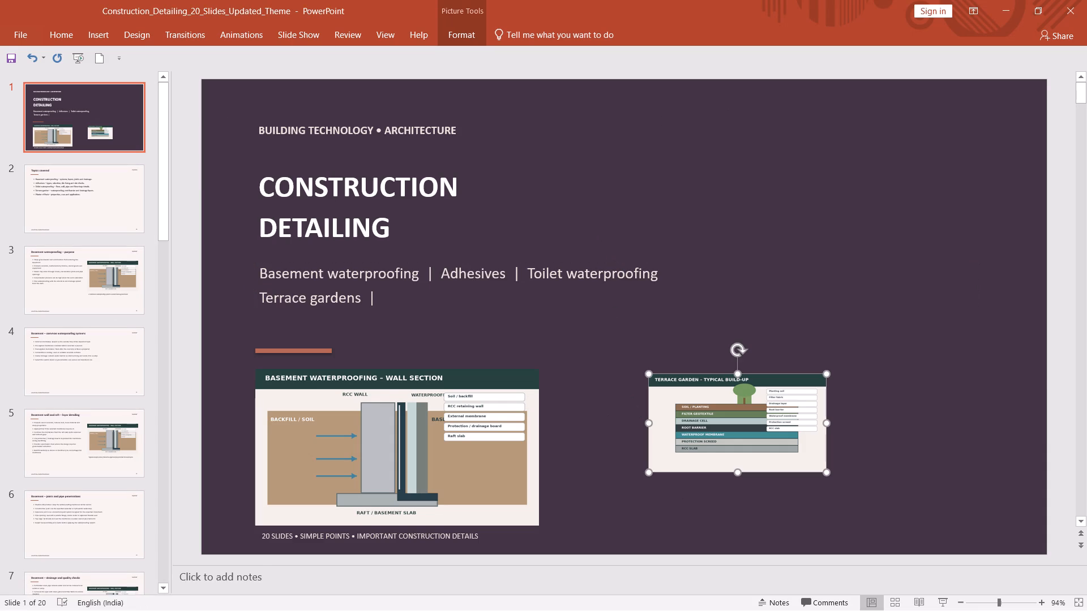
pyautogui.press('e')
pyautogui.rightClick(697, 384)
pyautogui.click(723, 143)
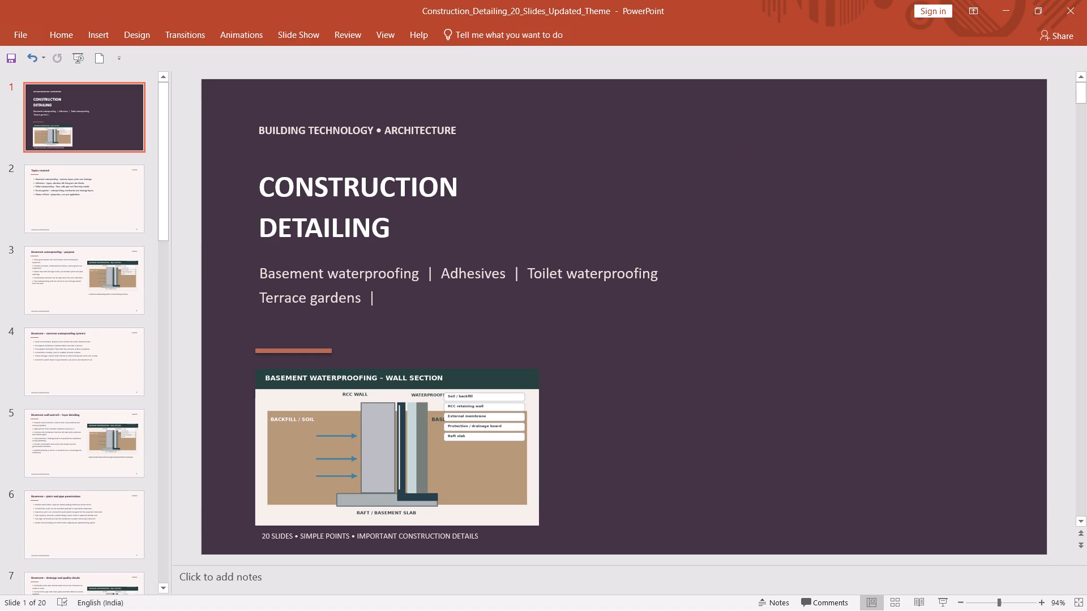
pyautogui.press('Escape')
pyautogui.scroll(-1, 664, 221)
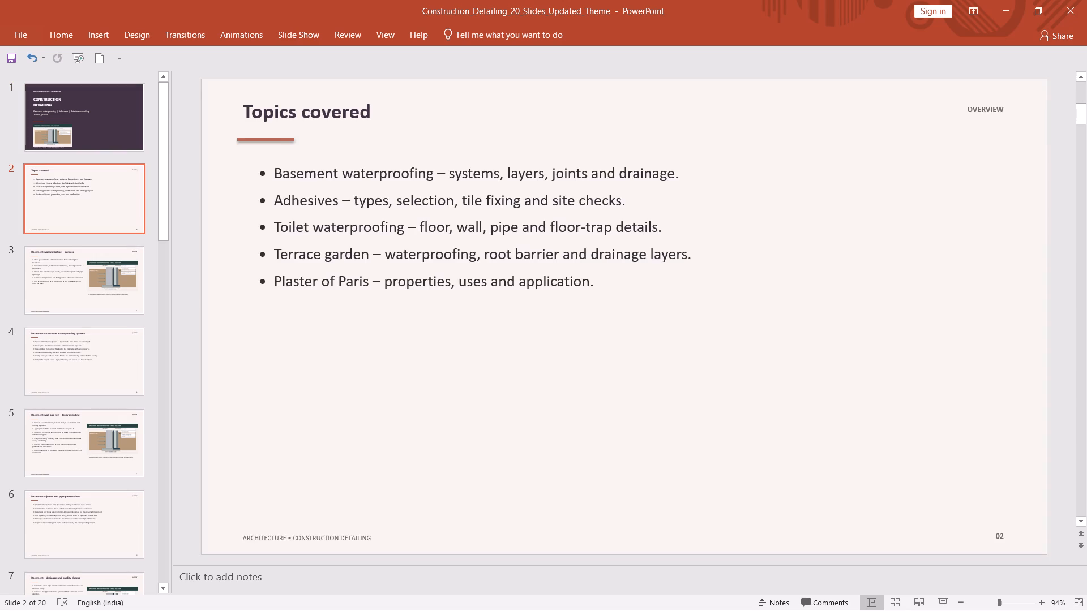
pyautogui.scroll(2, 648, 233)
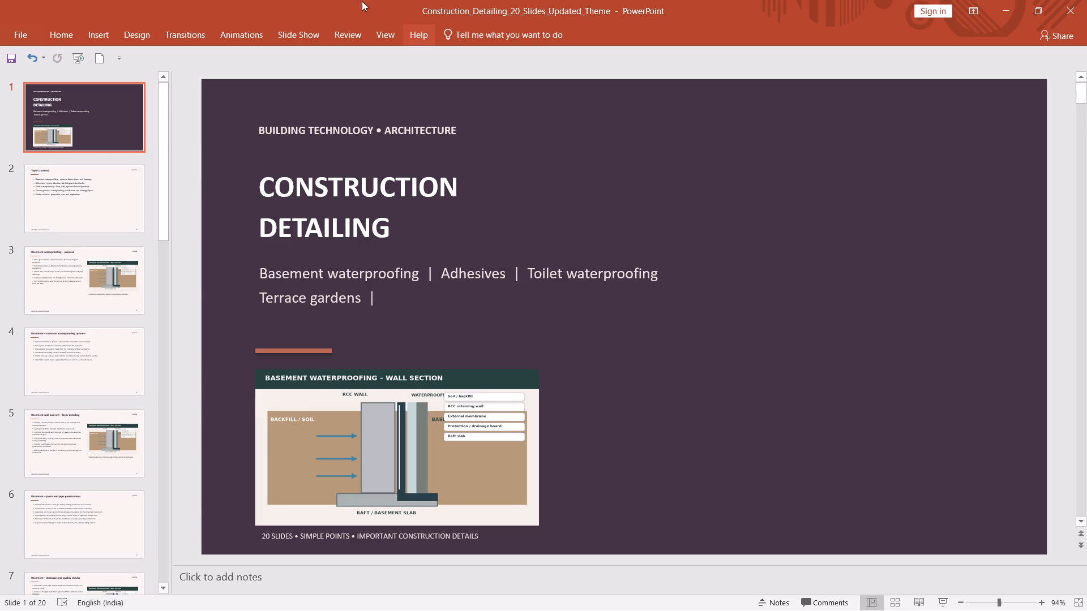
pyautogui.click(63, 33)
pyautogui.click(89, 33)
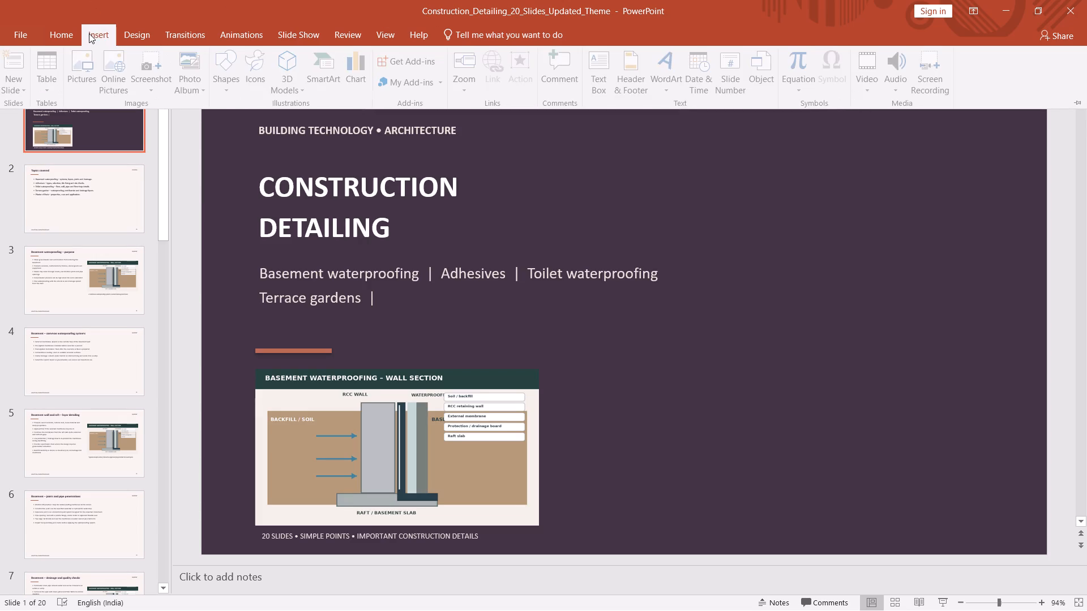
# Open picture insertion for the title slide and look through the Downloads folder for the saved Ambuja Solvex adhesive image.
pyautogui.click(71, 62)
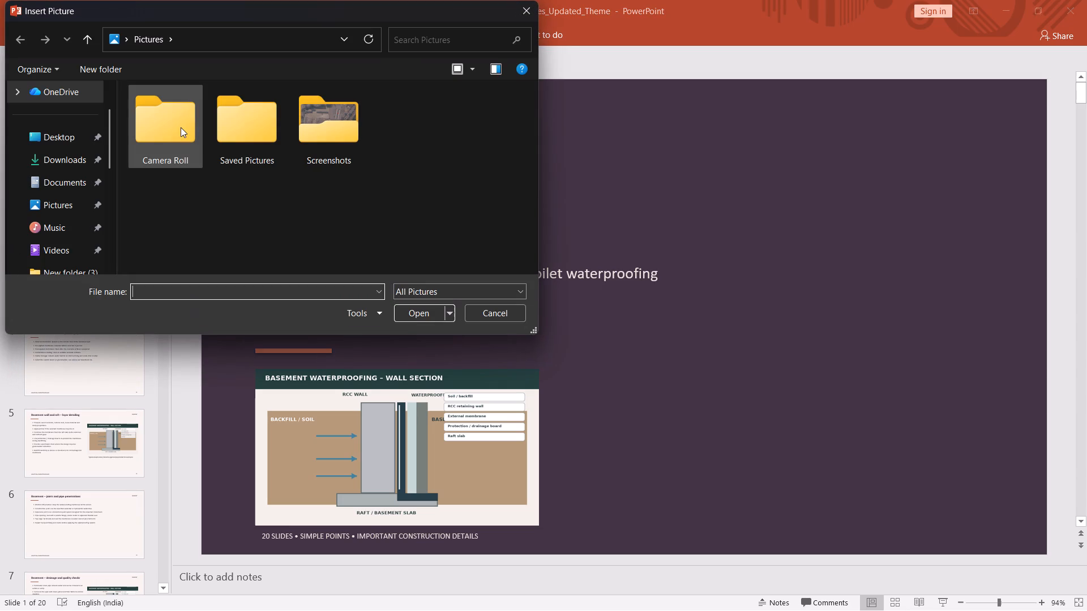
pyautogui.click(70, 158)
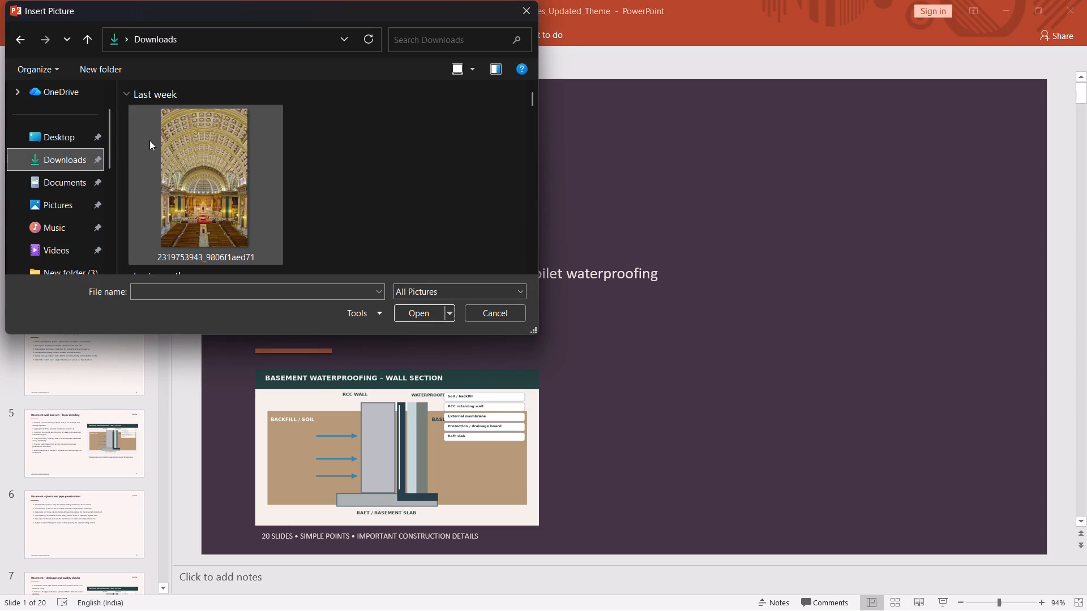
pyautogui.click(177, 145)
pyautogui.scroll(10, 199, 163)
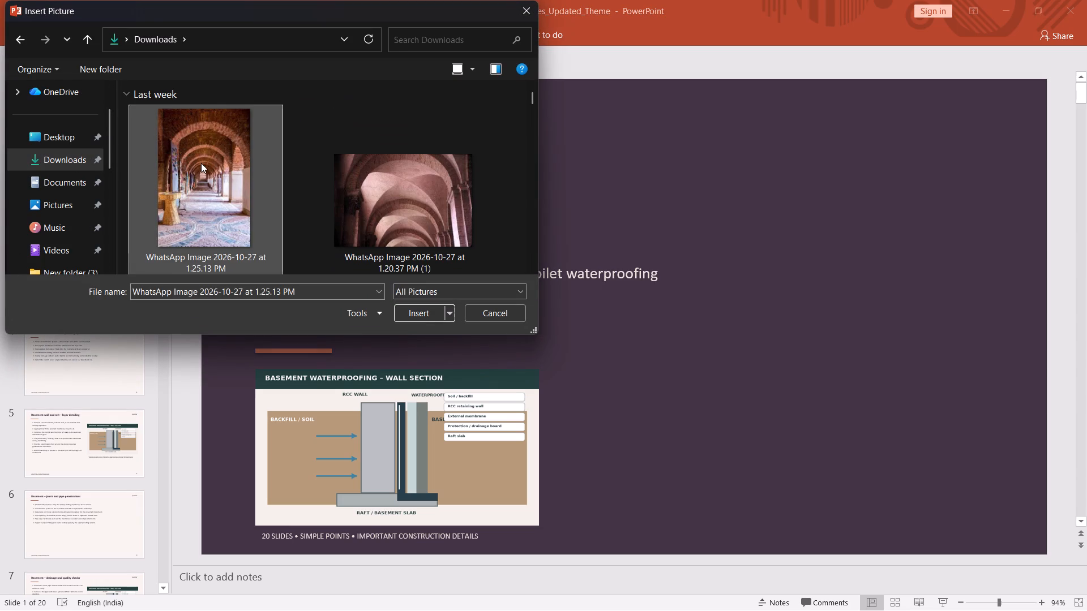
pyautogui.click(201, 163)
pyautogui.scroll(10, 258, 170)
pyautogui.tripleClick(85, 165)
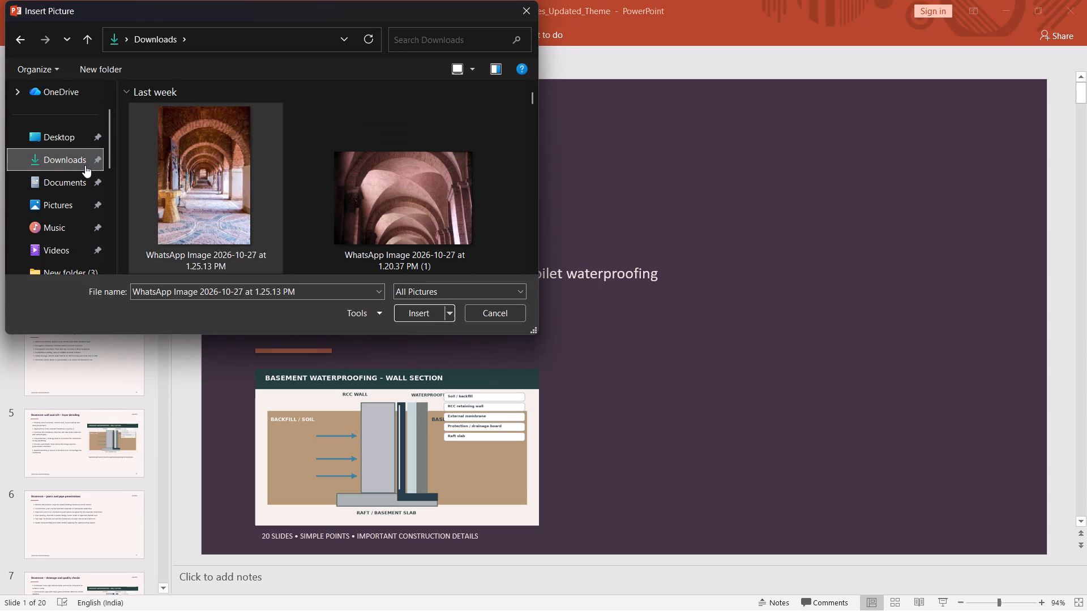
pyautogui.tripleClick(85, 165)
pyautogui.doubleClick(85, 165)
pyautogui.scroll(-2, 209, 191)
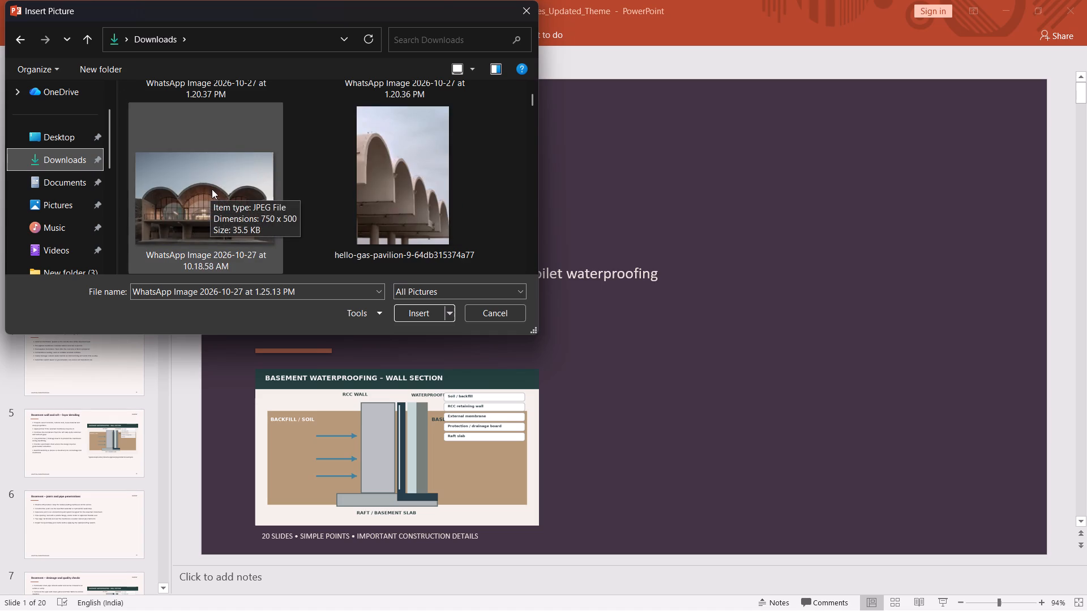
pyautogui.scroll(17, 212, 188)
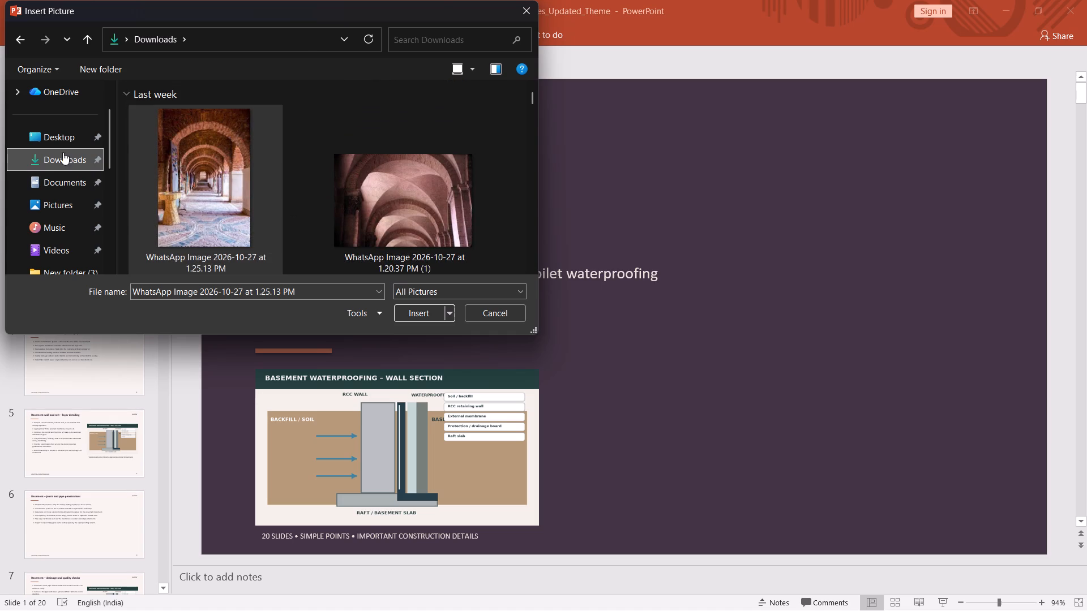
pyautogui.tripleClick(67, 159)
pyautogui.tripleClick(67, 159)
pyautogui.tripleClick(67, 159)
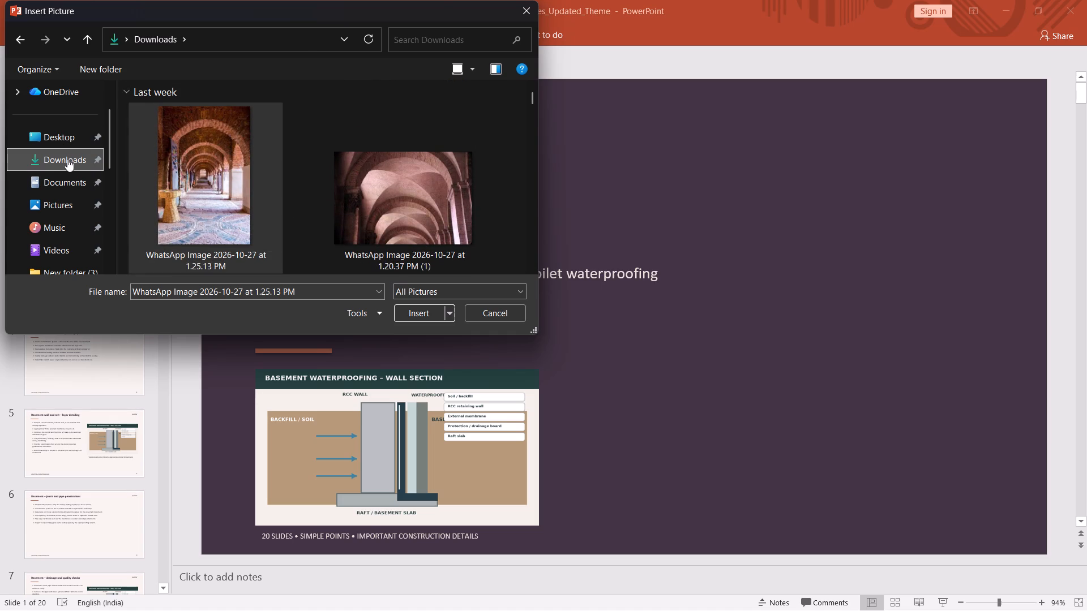
pyautogui.tripleClick(67, 159)
pyautogui.tripleClick(67, 159)
pyautogui.tripleClick(67, 159)
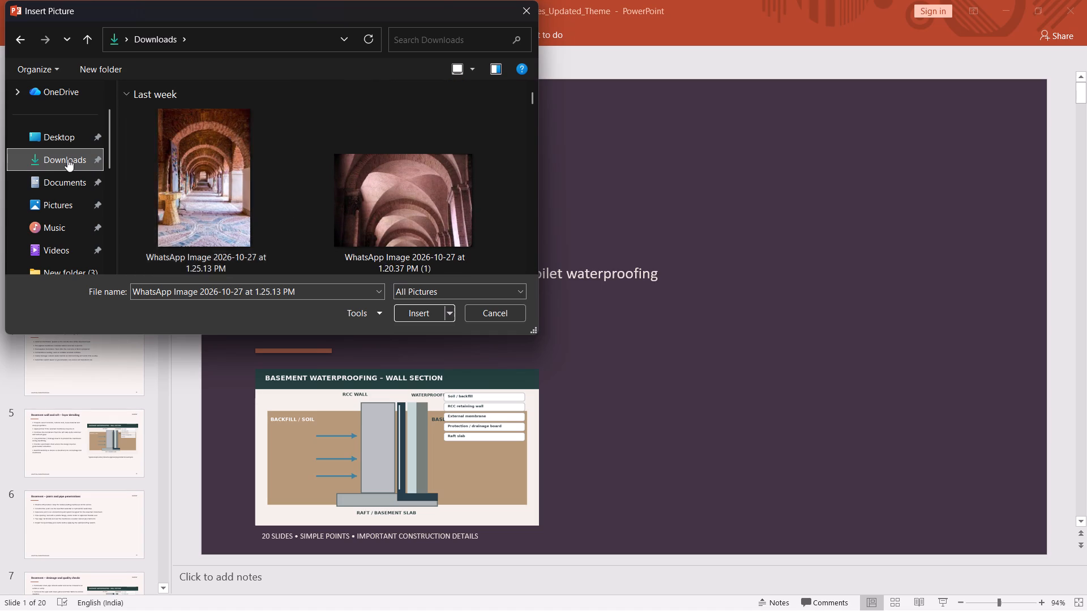
pyautogui.tripleClick(67, 159)
pyautogui.doubleClick(67, 159)
pyautogui.scroll(5, 182, 180)
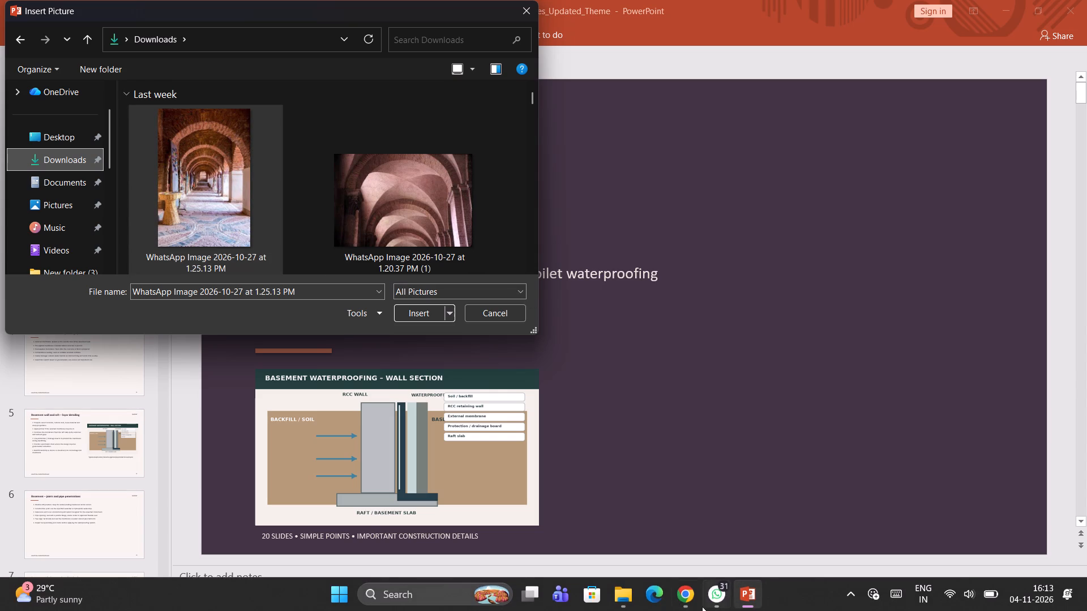
# Switch to Chrome and open the downloaded Ambuja Solvex adhesive image from the recent downloads.
pyautogui.click(687, 601)
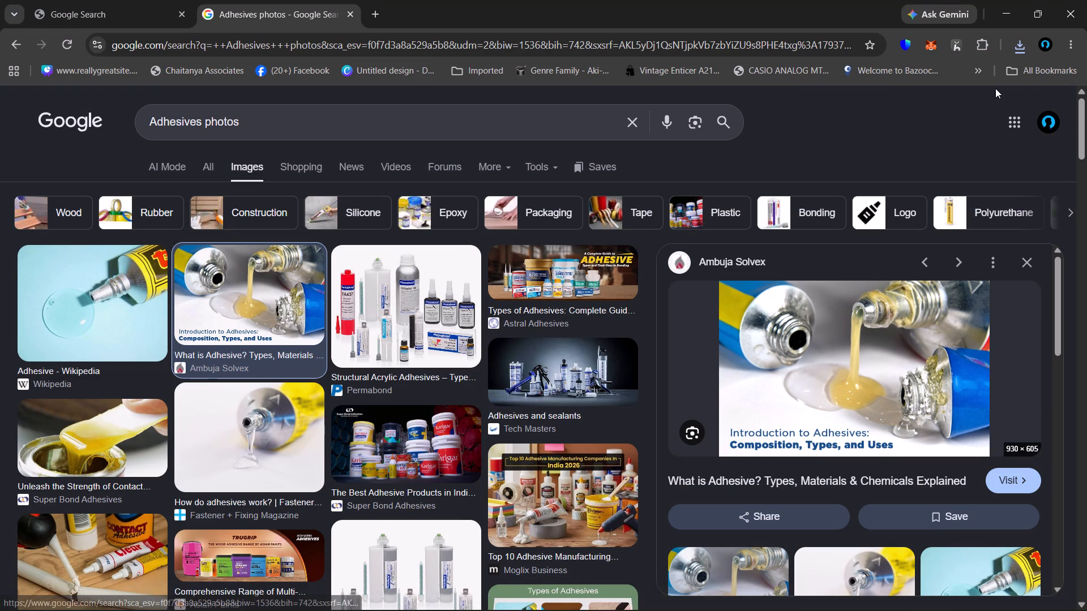
pyautogui.click(1017, 48)
pyautogui.click(1007, 113)
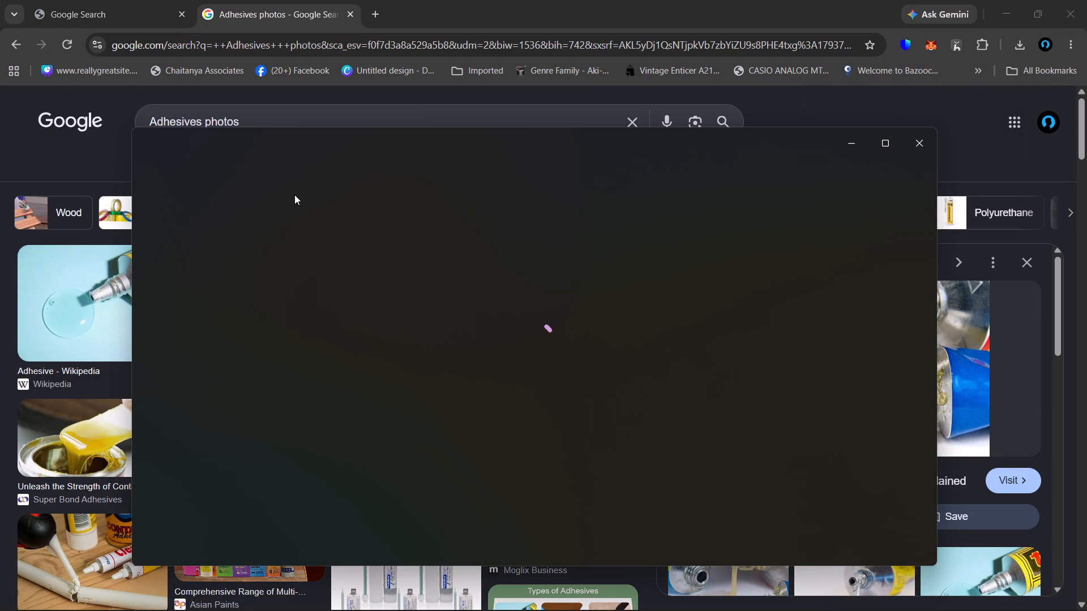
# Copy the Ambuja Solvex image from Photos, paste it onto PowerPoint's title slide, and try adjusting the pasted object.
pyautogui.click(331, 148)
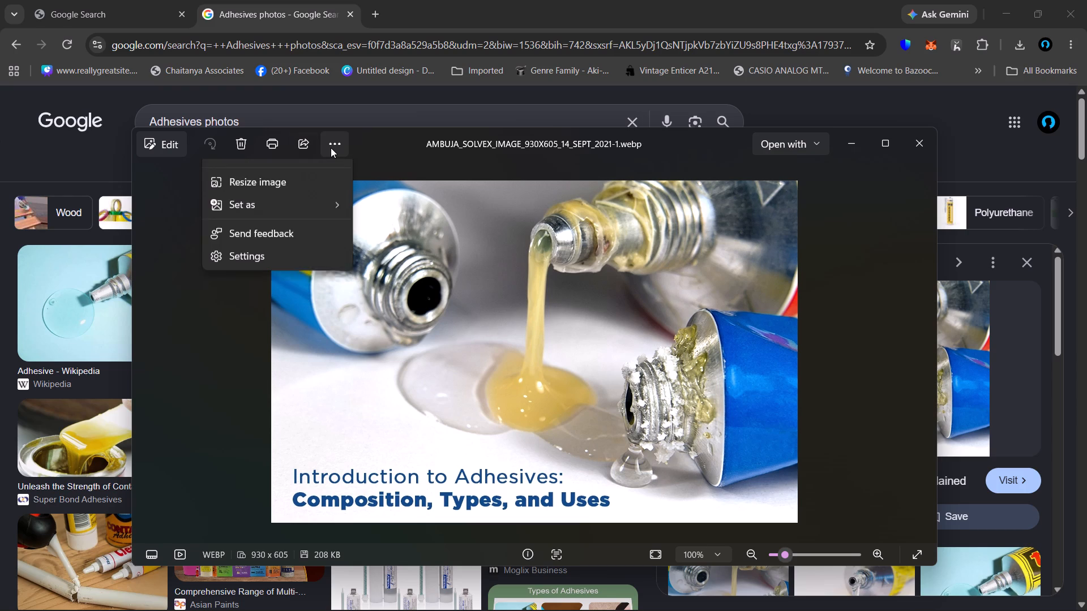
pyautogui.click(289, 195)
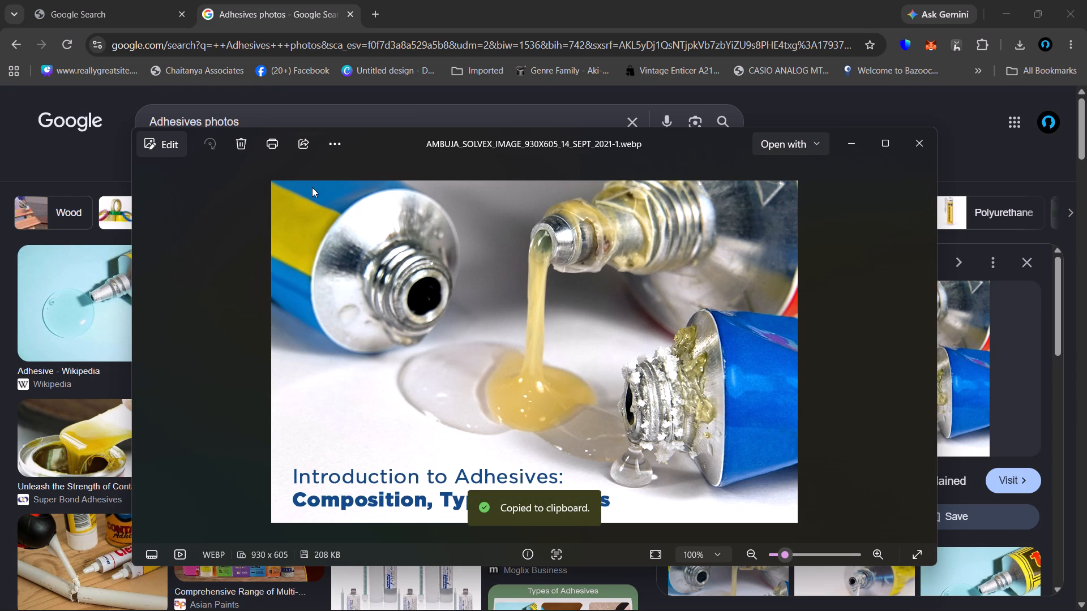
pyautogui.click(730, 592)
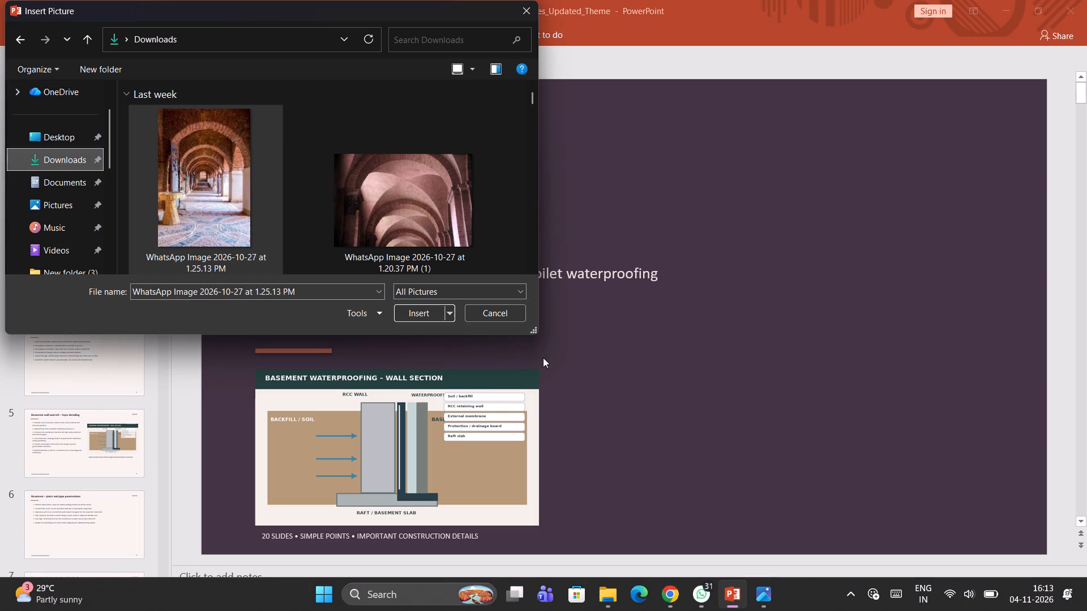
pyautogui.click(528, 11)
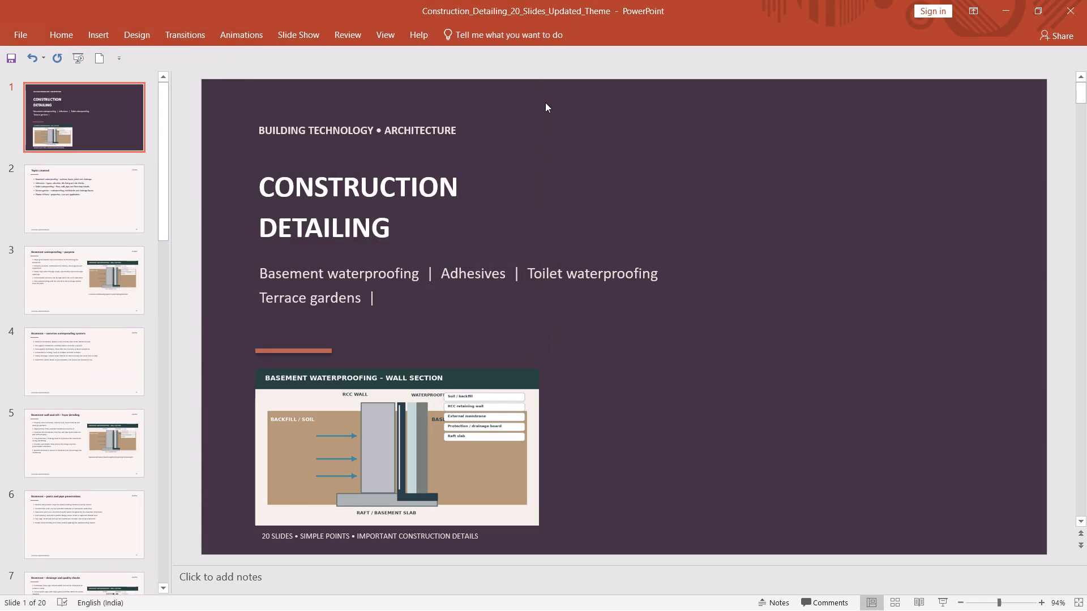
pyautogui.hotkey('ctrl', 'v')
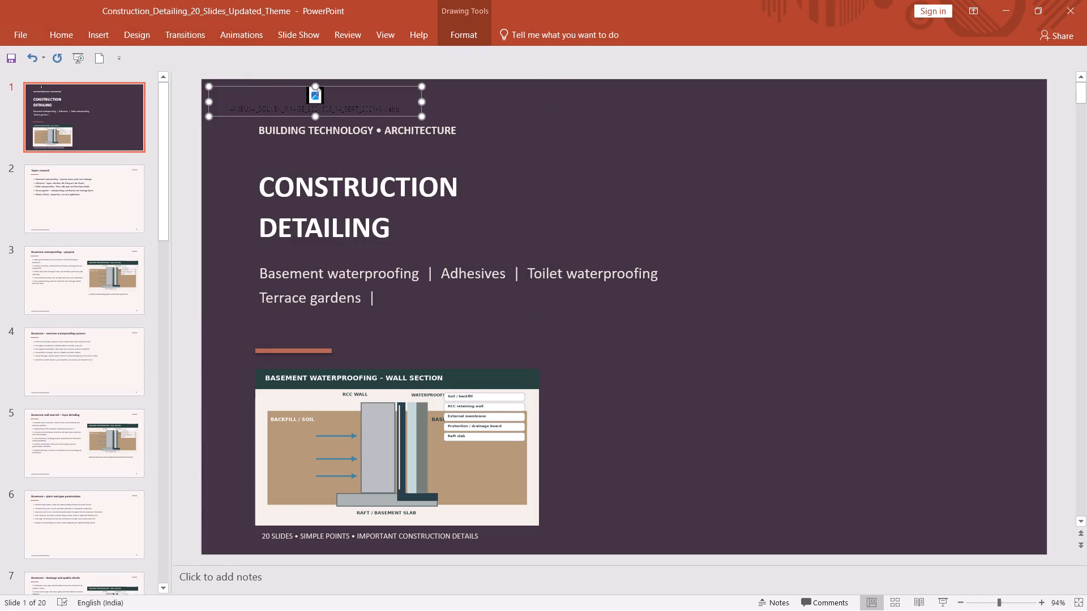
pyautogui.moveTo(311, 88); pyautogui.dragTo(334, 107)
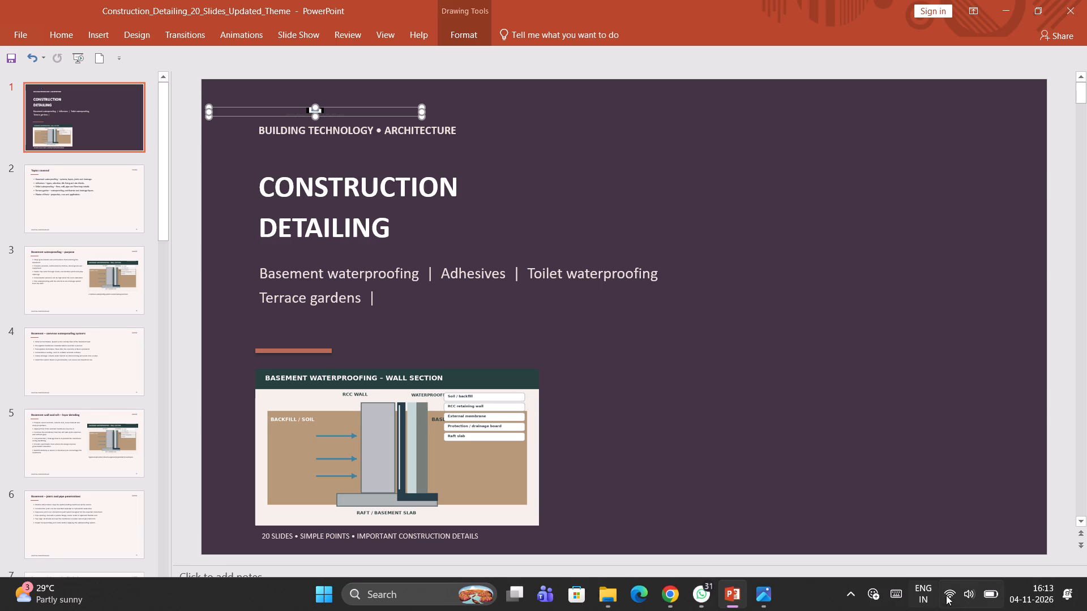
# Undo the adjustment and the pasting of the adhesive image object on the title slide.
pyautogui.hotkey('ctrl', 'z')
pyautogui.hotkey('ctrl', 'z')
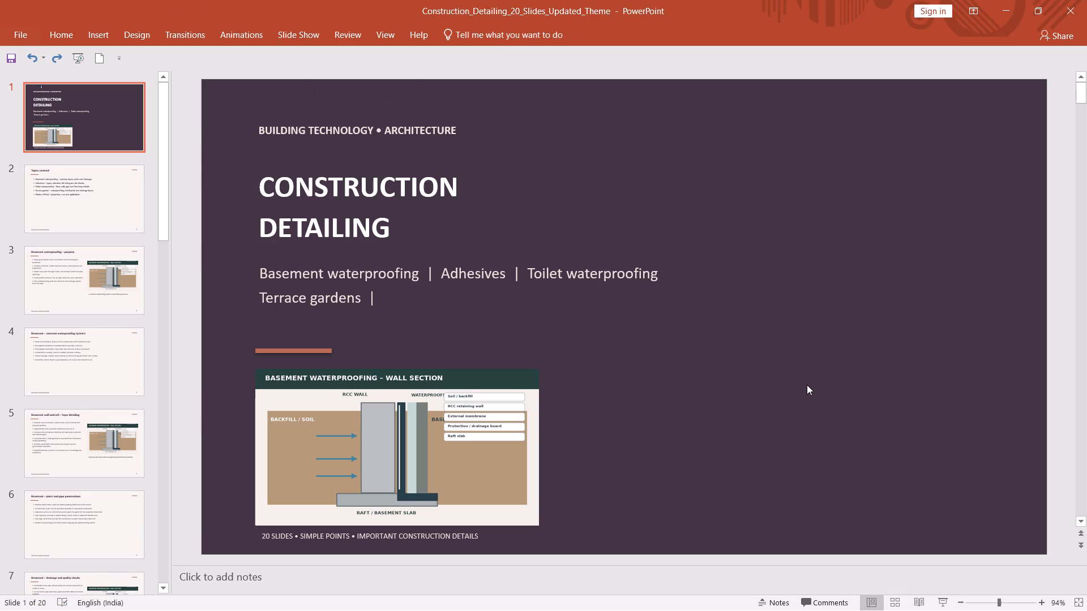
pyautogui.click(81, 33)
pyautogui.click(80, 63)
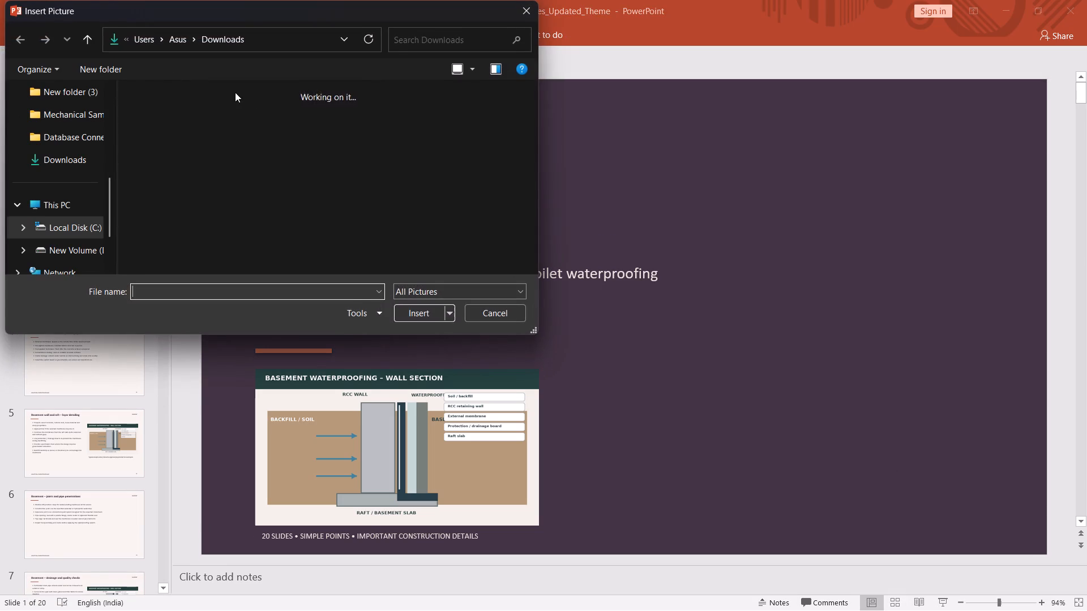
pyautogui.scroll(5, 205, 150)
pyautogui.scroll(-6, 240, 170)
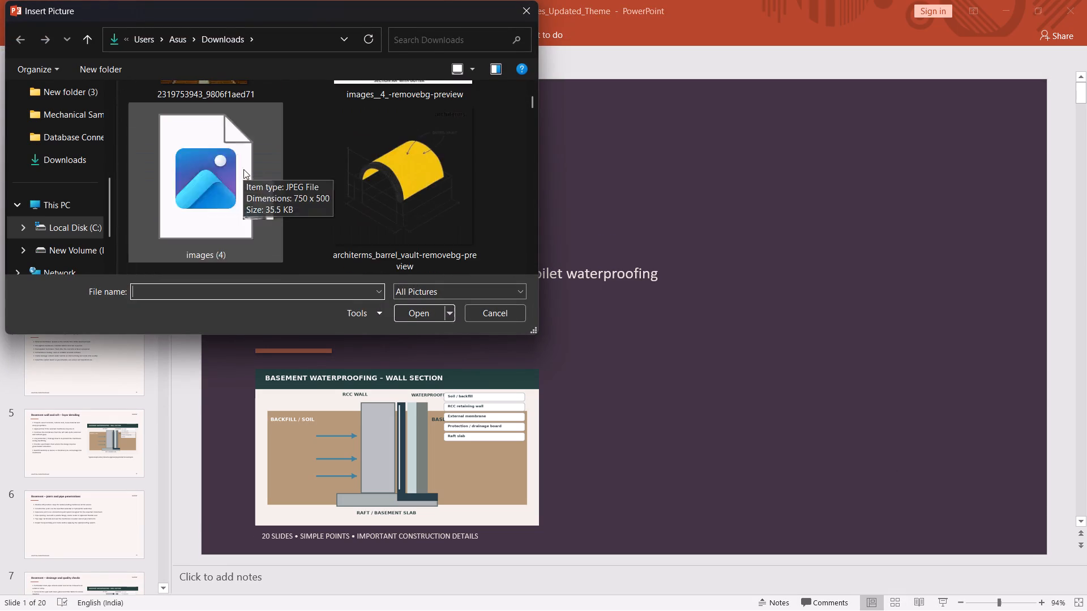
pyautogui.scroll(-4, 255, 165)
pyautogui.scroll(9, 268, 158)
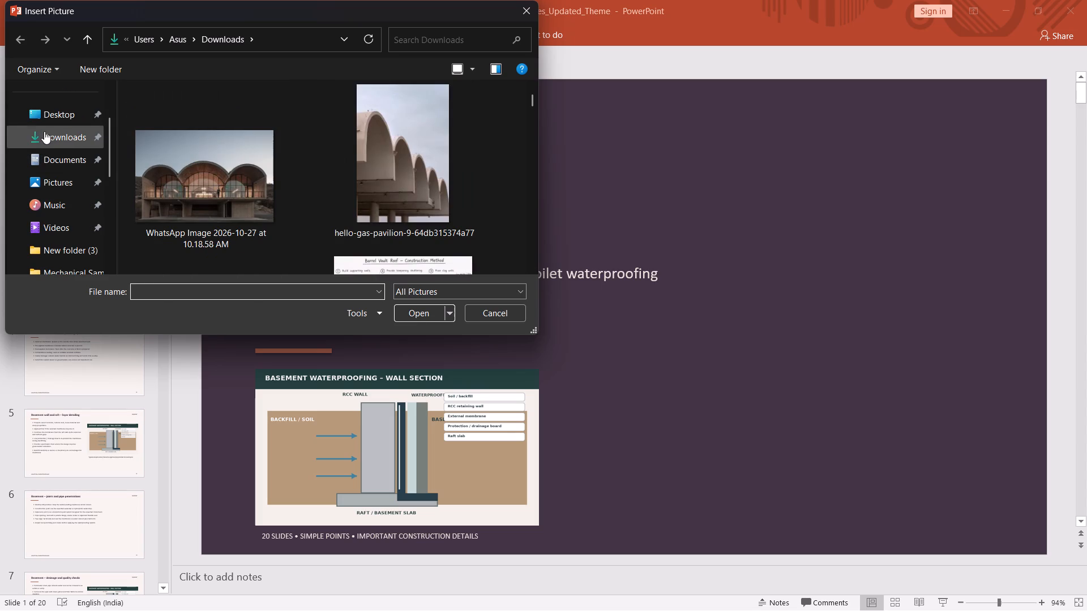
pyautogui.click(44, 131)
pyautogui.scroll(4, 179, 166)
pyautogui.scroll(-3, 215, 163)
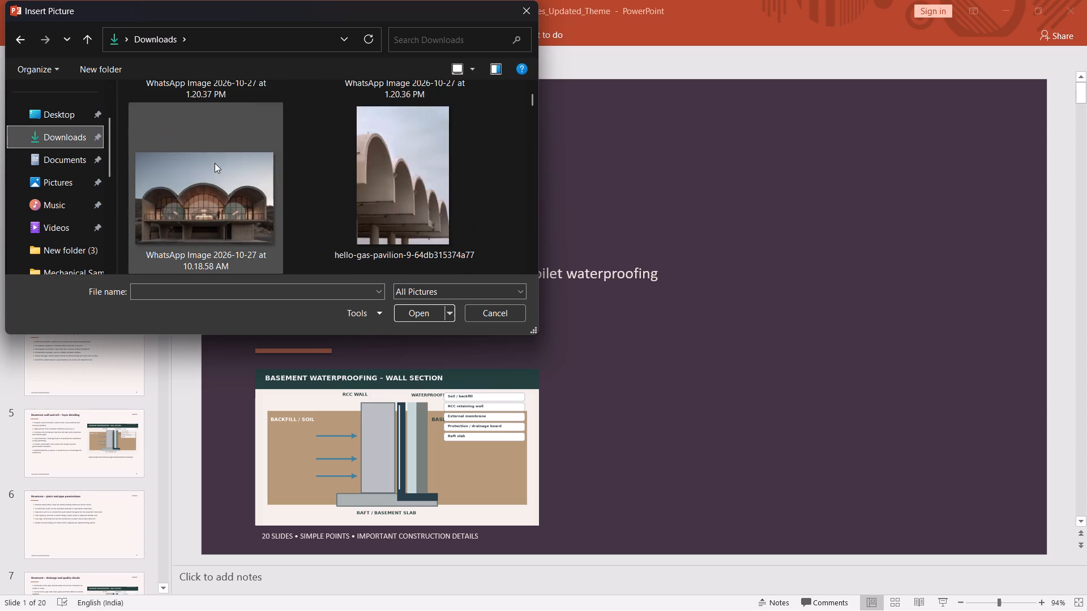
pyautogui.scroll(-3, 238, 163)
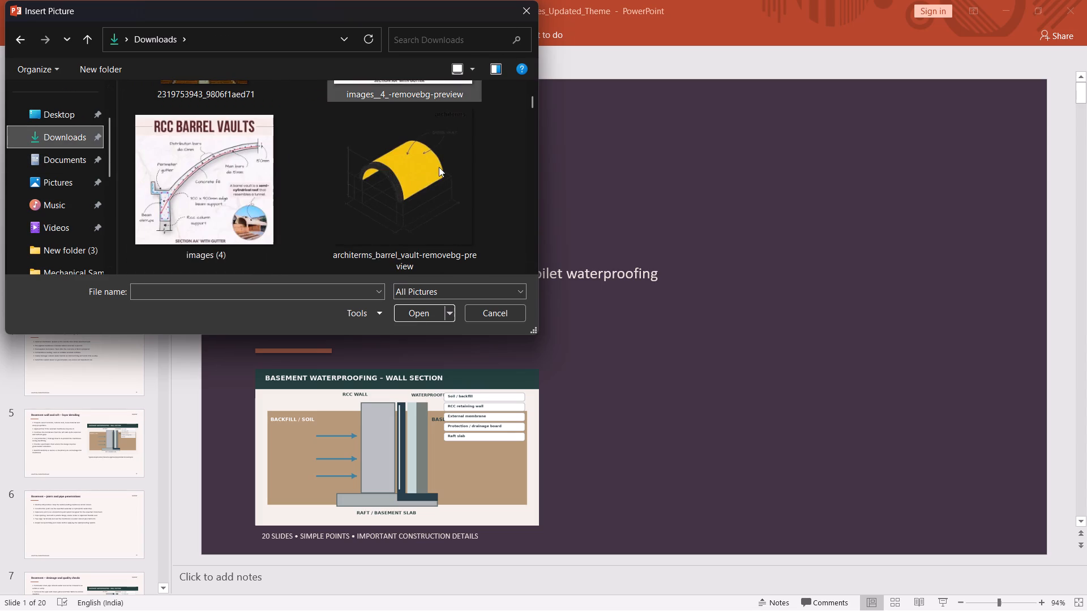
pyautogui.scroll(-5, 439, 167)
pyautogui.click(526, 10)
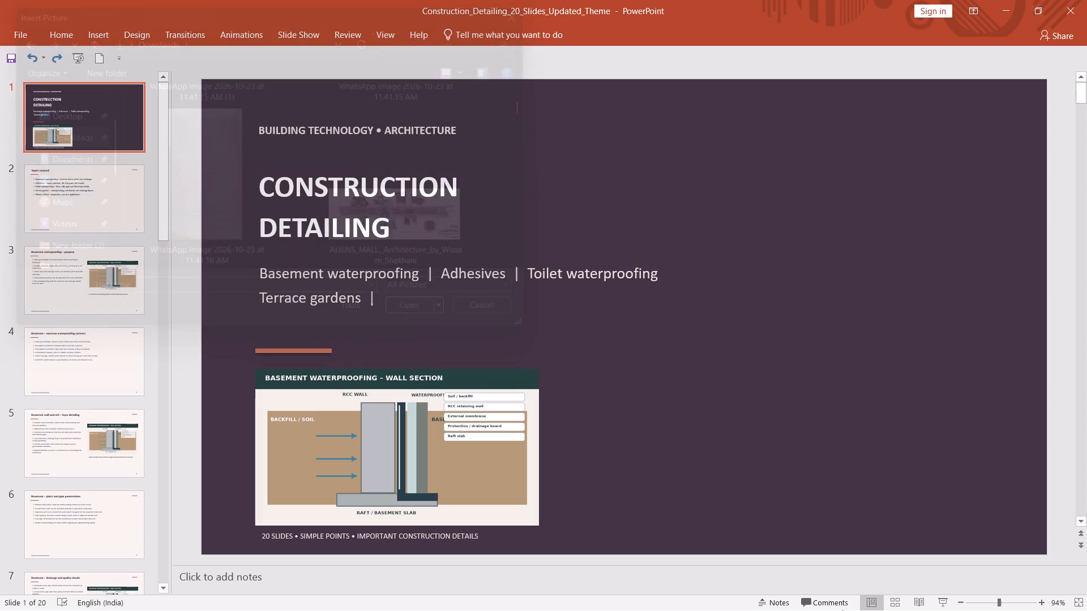
# Switch to File Explorer and look for the saved AMBUJA_SOLVEX_IMAGE_930X605_14_SEPT_2021-1 file in Downloads, closing the folder window when done.
pyautogui.click(598, 600)
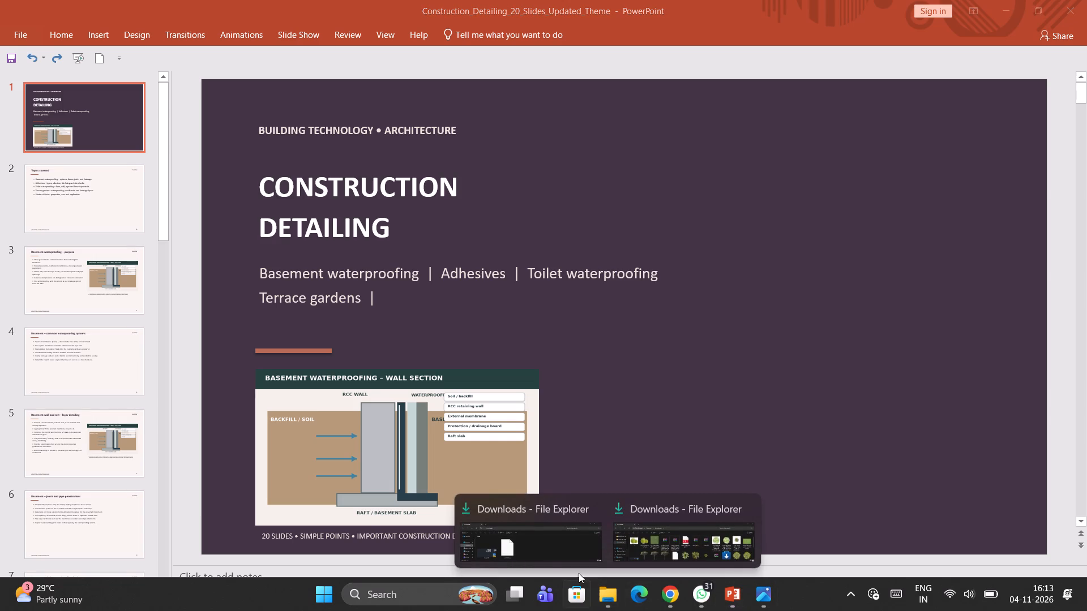
pyautogui.click(550, 540)
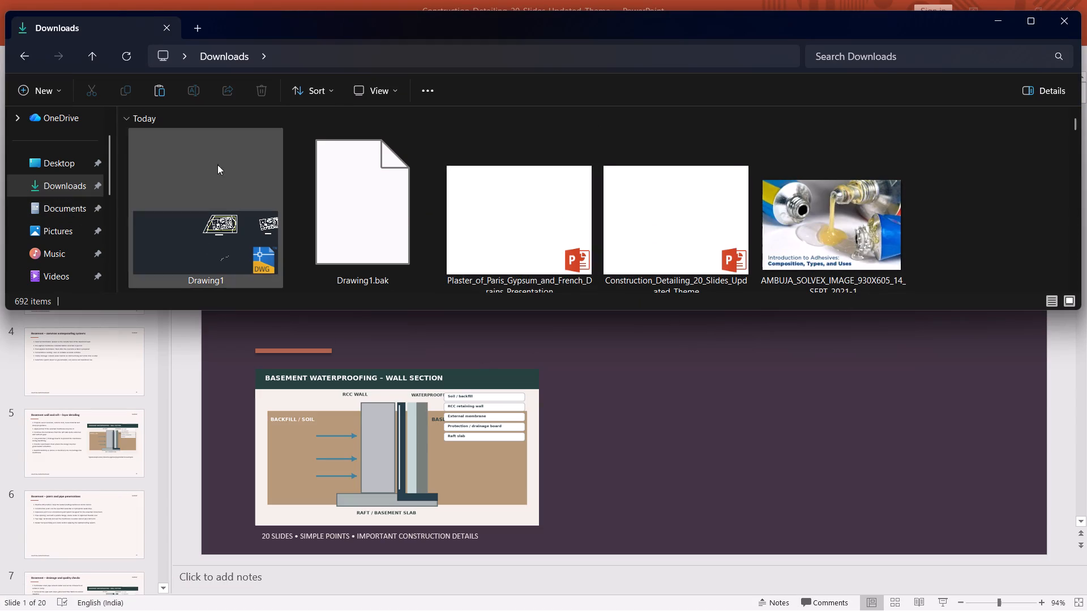
pyautogui.scroll(5, 486, 191)
pyautogui.scroll(-1, 502, 192)
pyautogui.scroll(3, 675, 204)
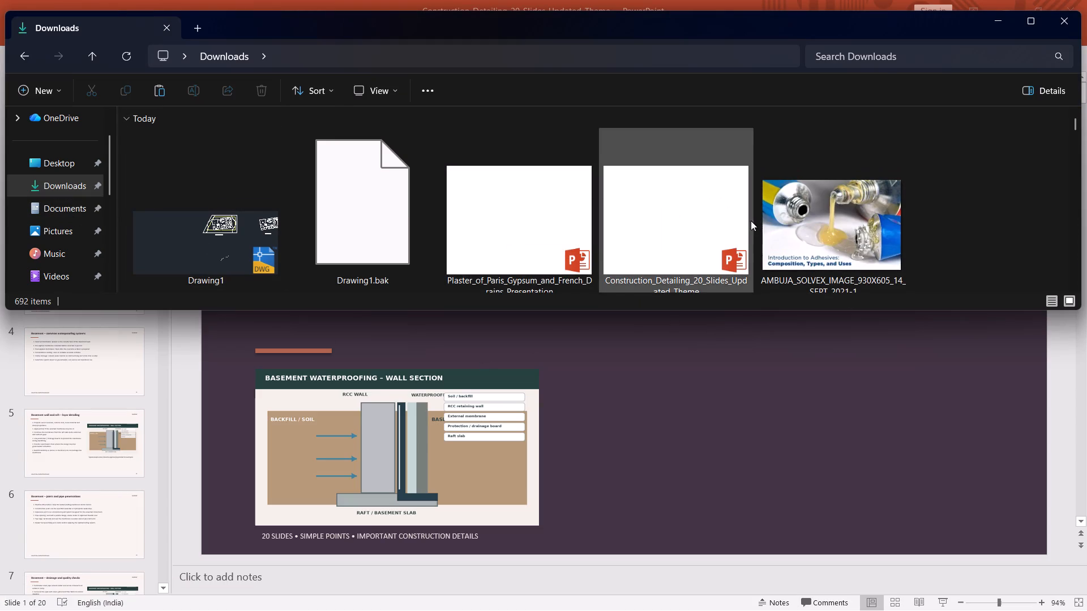
pyautogui.click(793, 232)
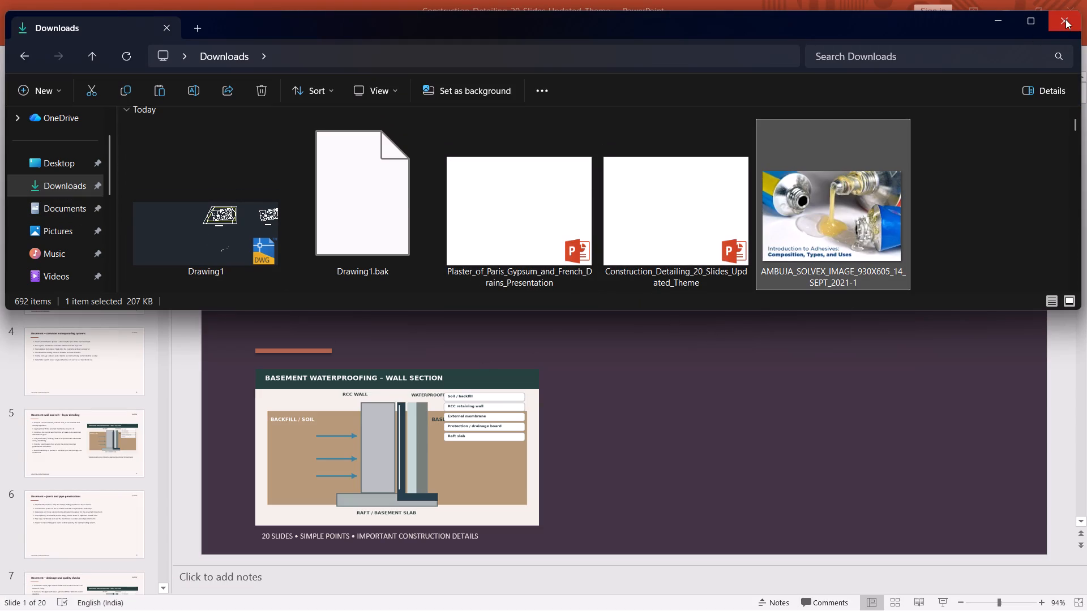
pyautogui.click(1065, 19)
# Insert AMBUJA_SOLVEX_IMAGE_930X605_14_SEPT_2021-1 from Downloads onto the title slide, with the file filter set to All Files.
pyautogui.click(87, 34)
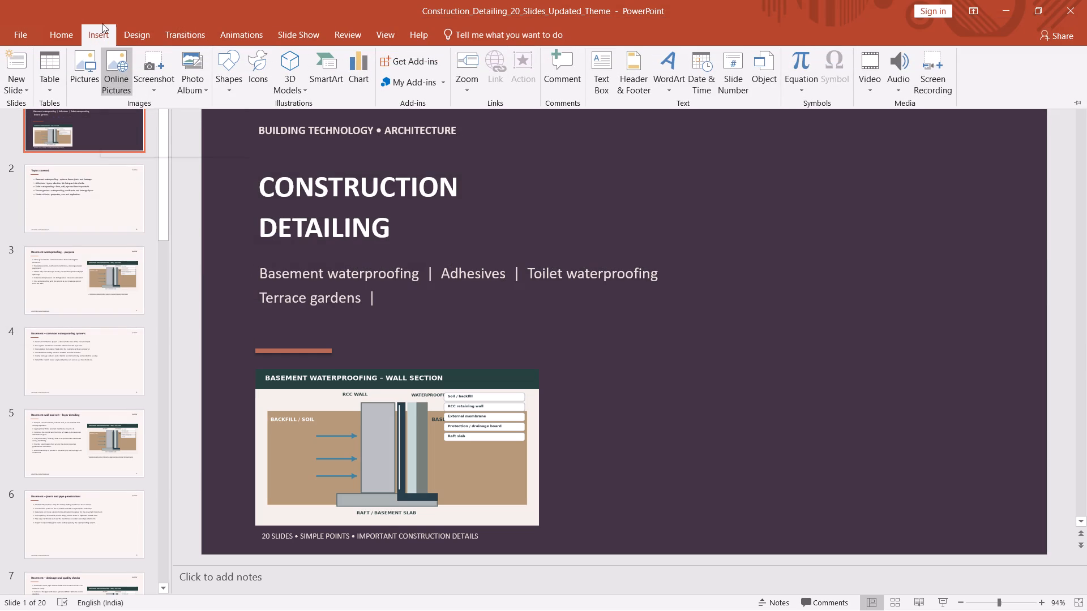
pyautogui.scroll(-2, 324, 260)
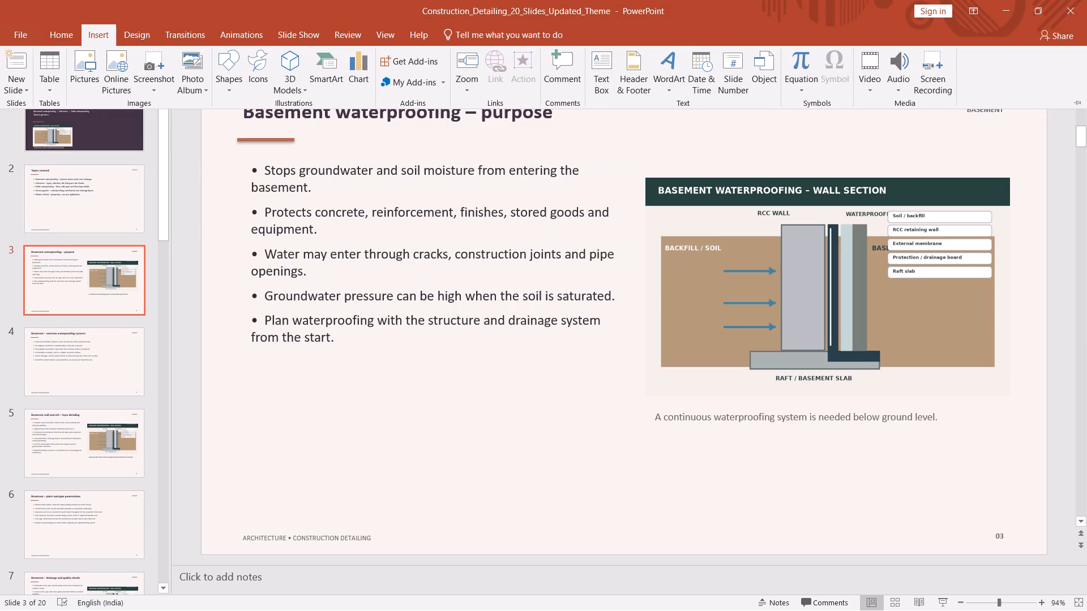
pyautogui.scroll(6, 329, 270)
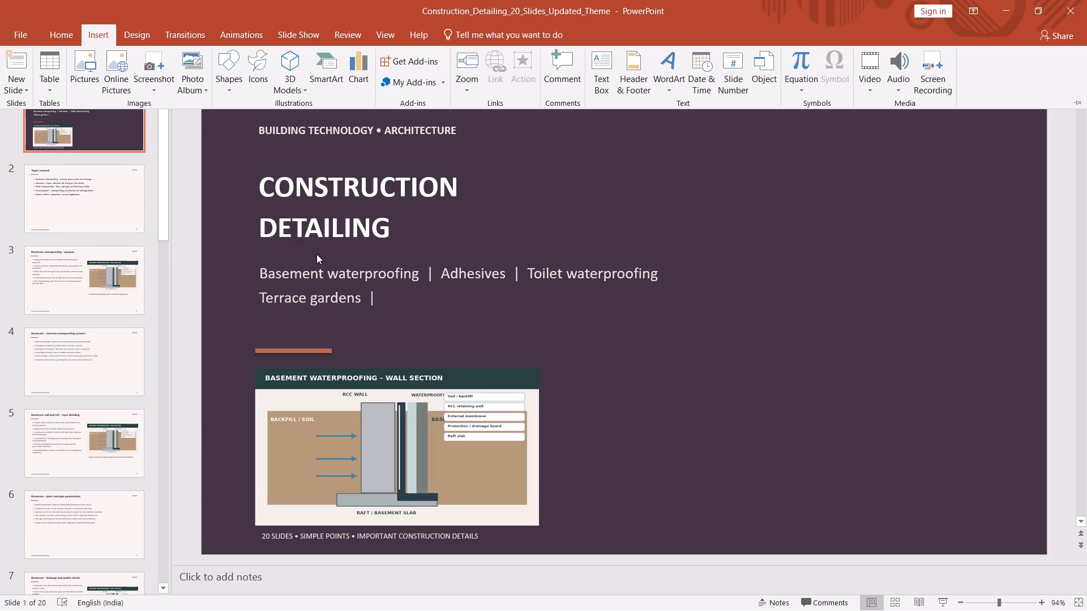
pyautogui.click(80, 56)
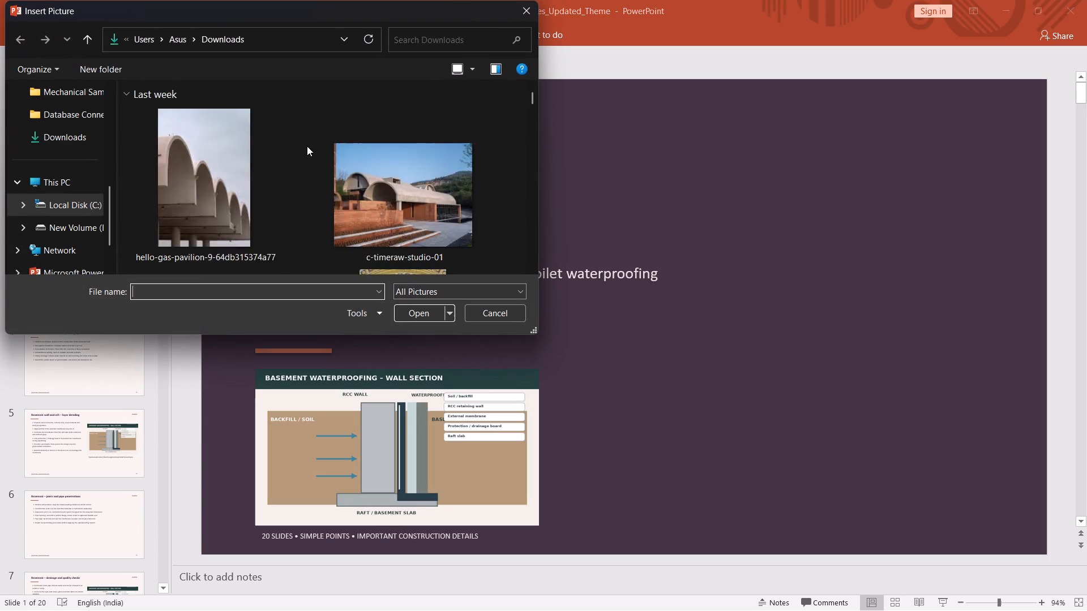
pyautogui.scroll(5, 213, 176)
pyautogui.click(401, 294)
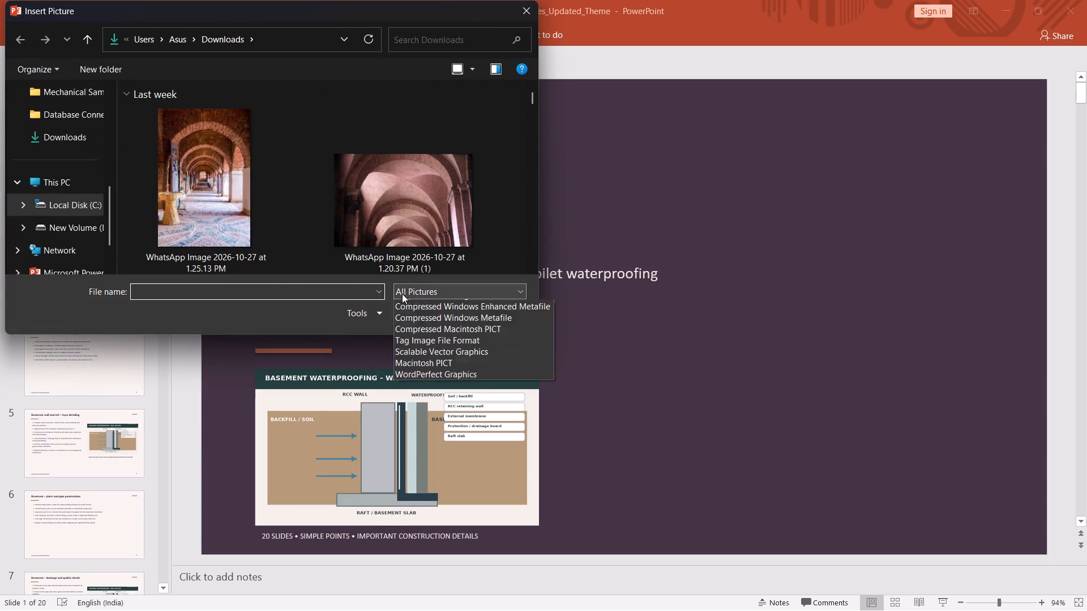
pyautogui.click(407, 307)
pyautogui.scroll(5, 297, 193)
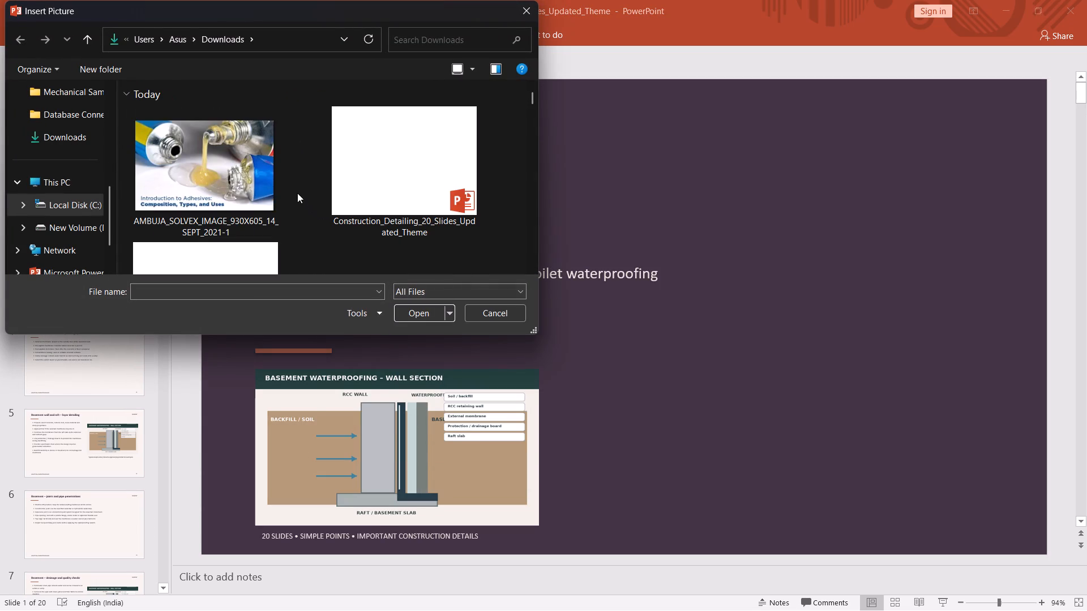
pyautogui.click(187, 170)
pyautogui.click(405, 311)
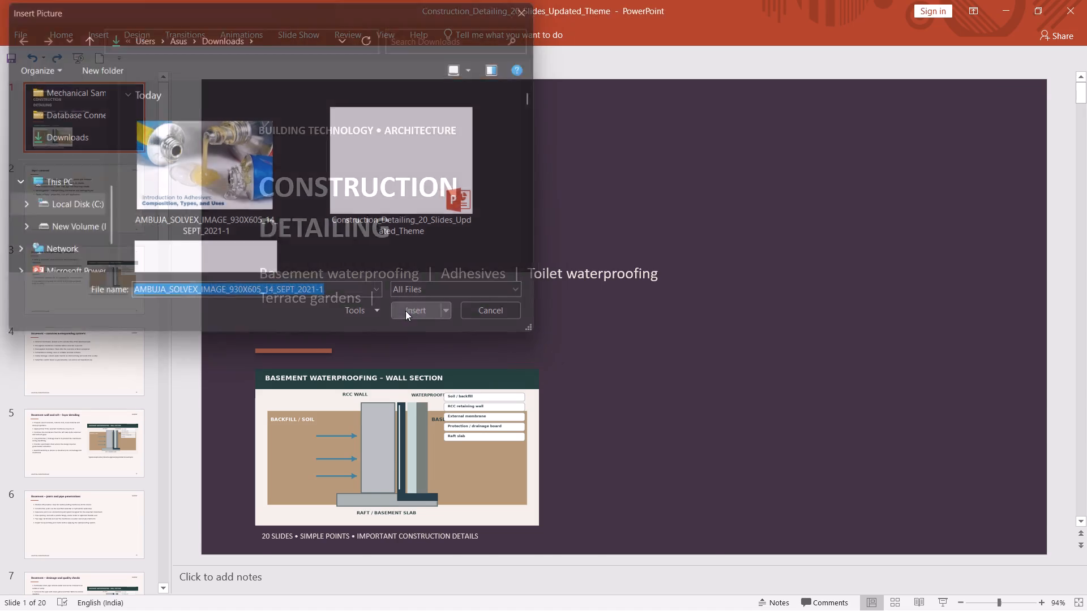
pyautogui.scroll(-2, 436, 270)
pyautogui.scroll(3, 362, 296)
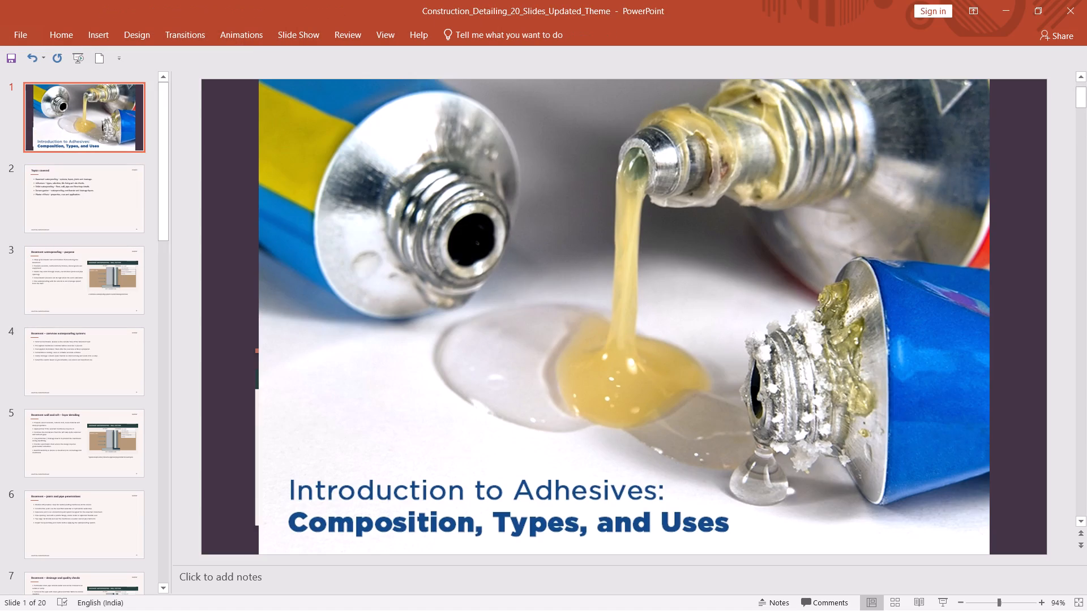
# Shrink the adhesives picture and place it in the title slide's upper-right corner, beside the Construction Detailing heading.
pyautogui.moveTo(275, 134); pyautogui.dragTo(297, 154)
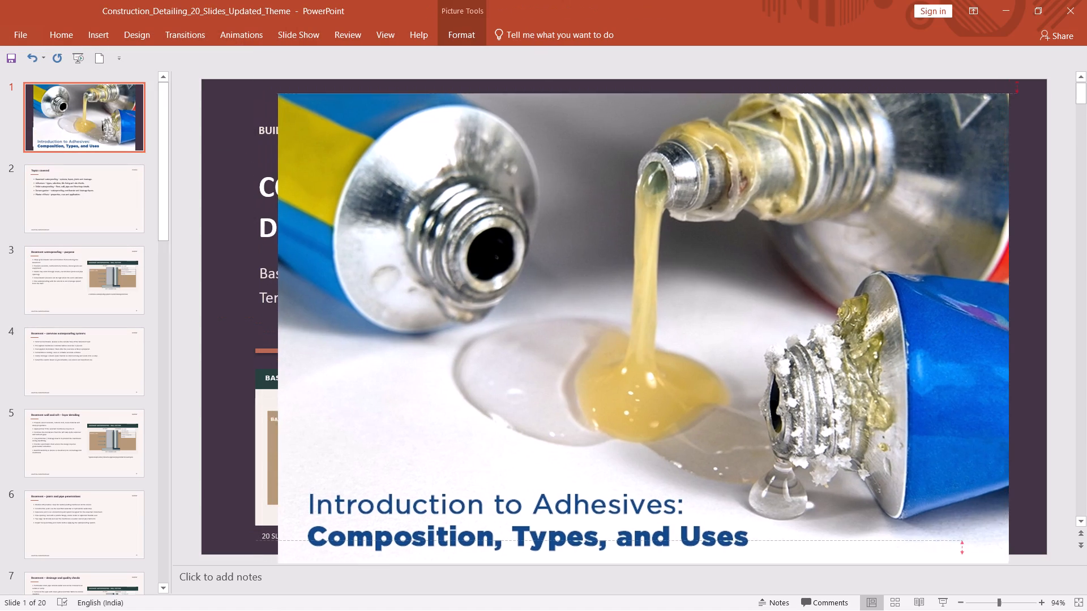
pyautogui.moveTo(297, 154); pyautogui.dragTo(302, 158)
pyautogui.moveTo(285, 106); pyautogui.dragTo(290, 112)
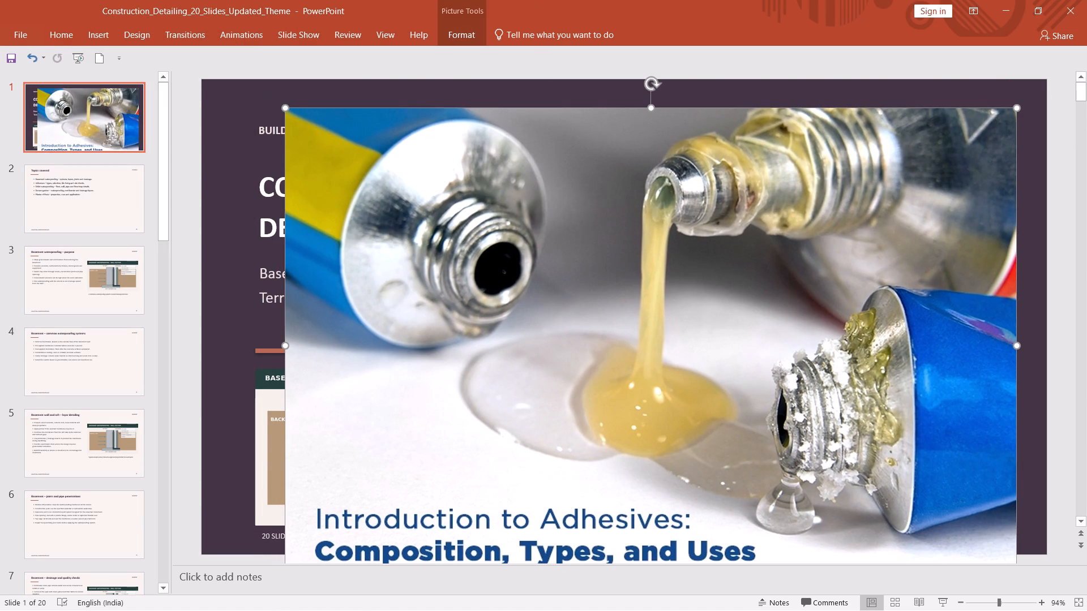
pyautogui.moveTo(290, 112); pyautogui.dragTo(724, 454)
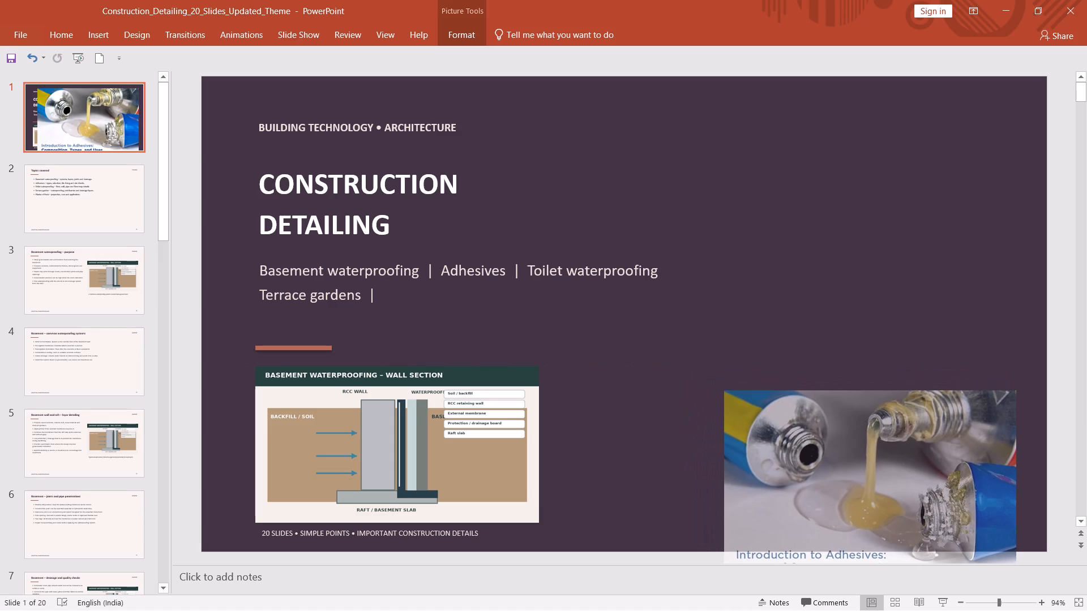
pyautogui.moveTo(808, 490); pyautogui.dragTo(714, 468)
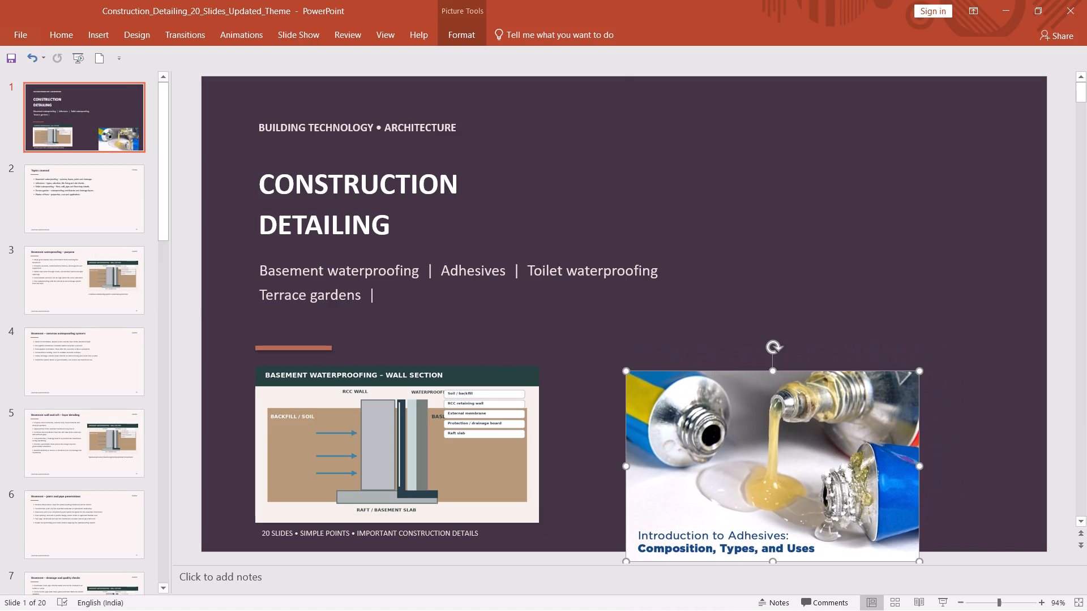
pyautogui.moveTo(718, 457); pyautogui.dragTo(825, 174)
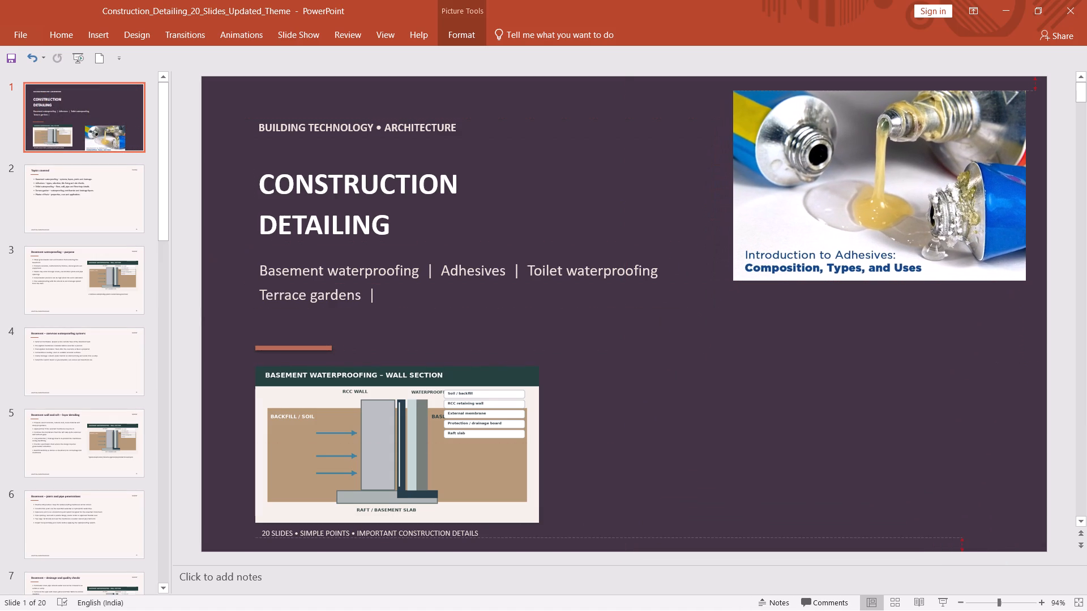
pyautogui.moveTo(825, 174); pyautogui.dragTo(836, 170)
pyautogui.moveTo(744, 281); pyautogui.dragTo(748, 276)
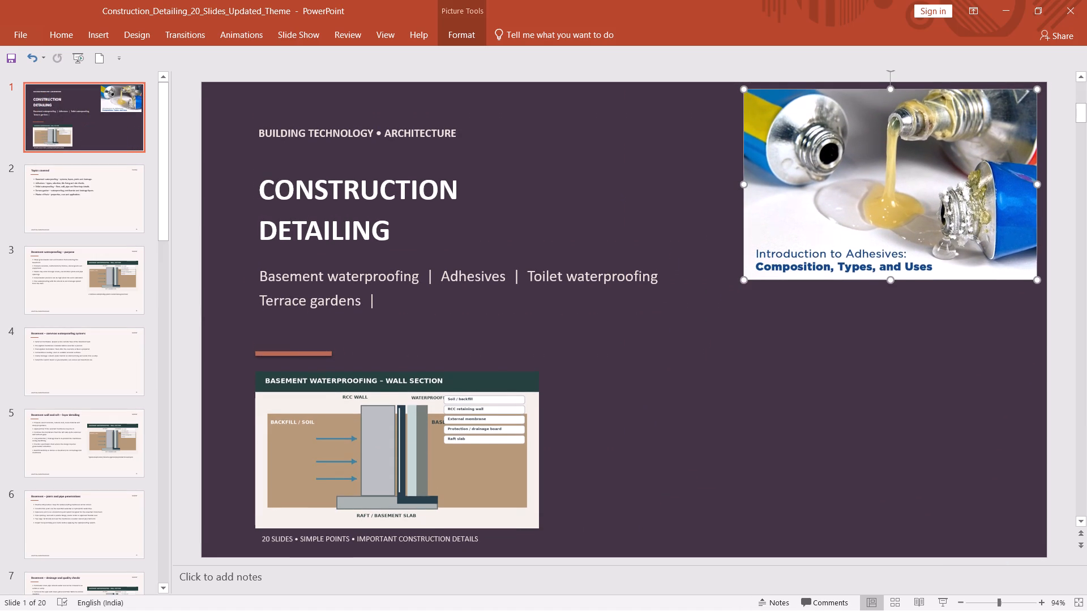
pyautogui.moveTo(748, 276); pyautogui.dragTo(779, 244)
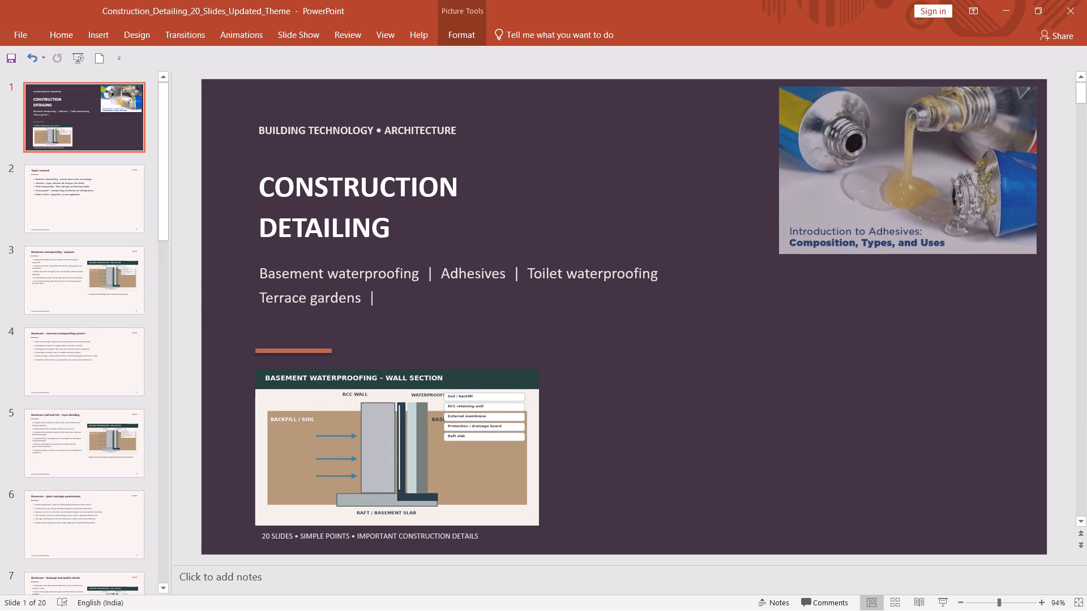
pyautogui.moveTo(779, 244); pyautogui.dragTo(727, 274)
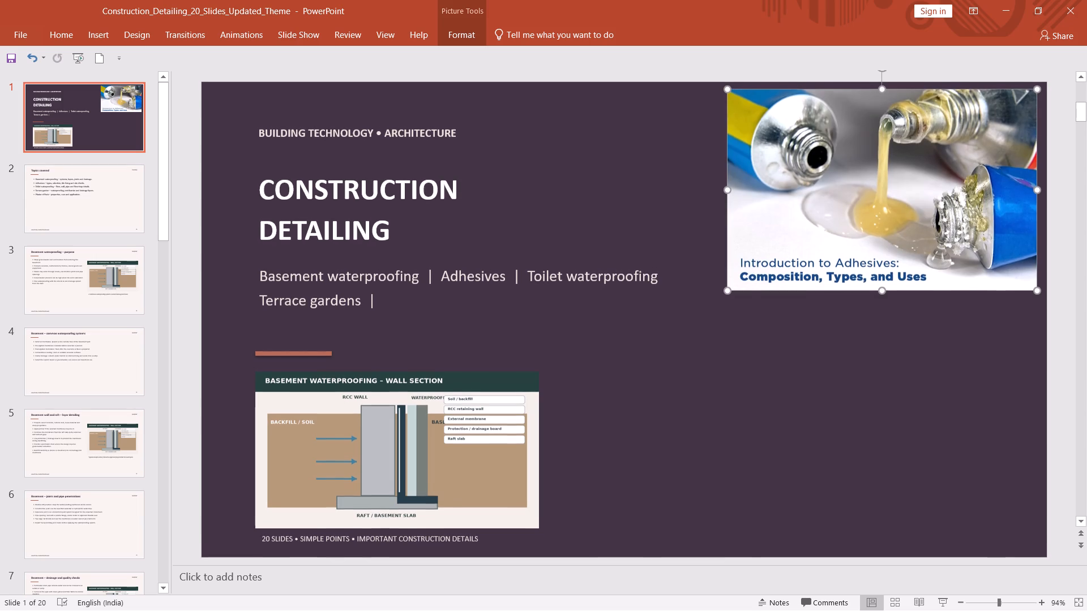
pyautogui.click(624, 387)
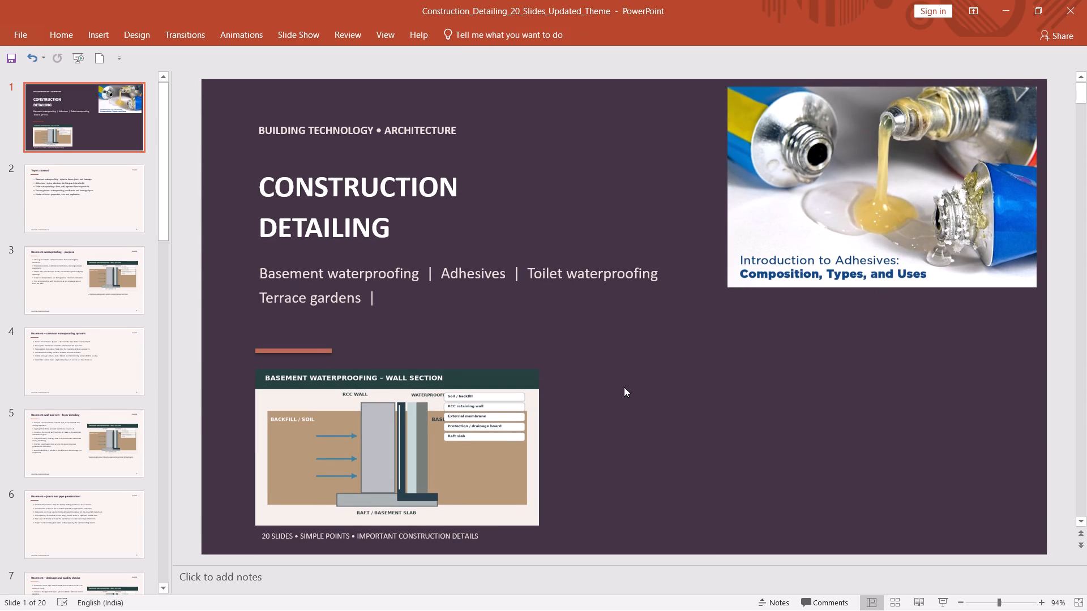
# Enlarge the Basement Waterproofing – Wall Section picture on the title slide and nudge it slightly so it reaches near the slide's bottom edge.
pyautogui.click(476, 403)
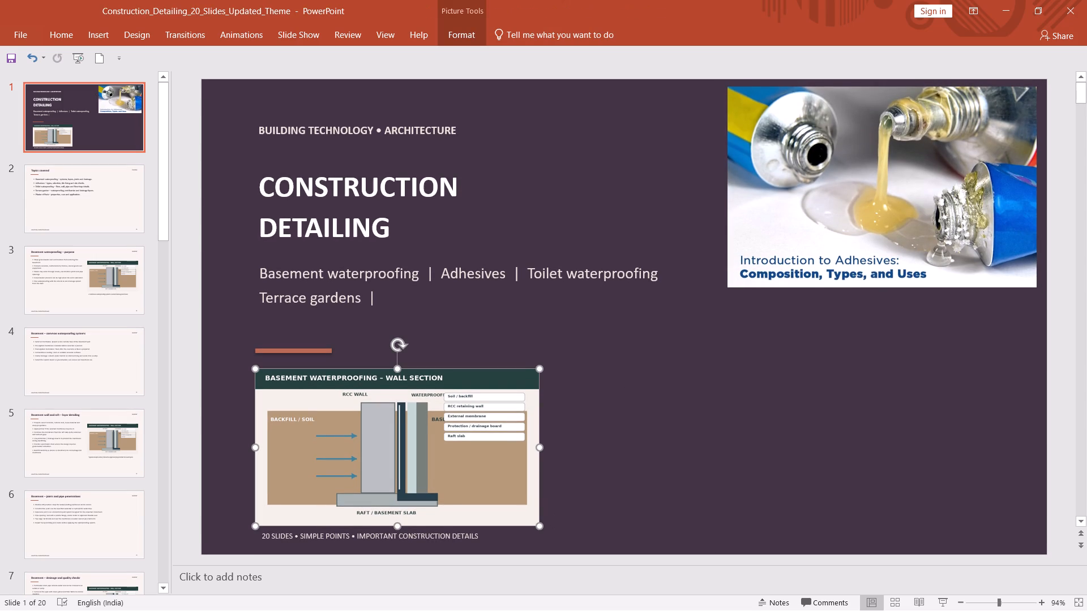
pyautogui.moveTo(541, 524); pyautogui.dragTo(557, 545)
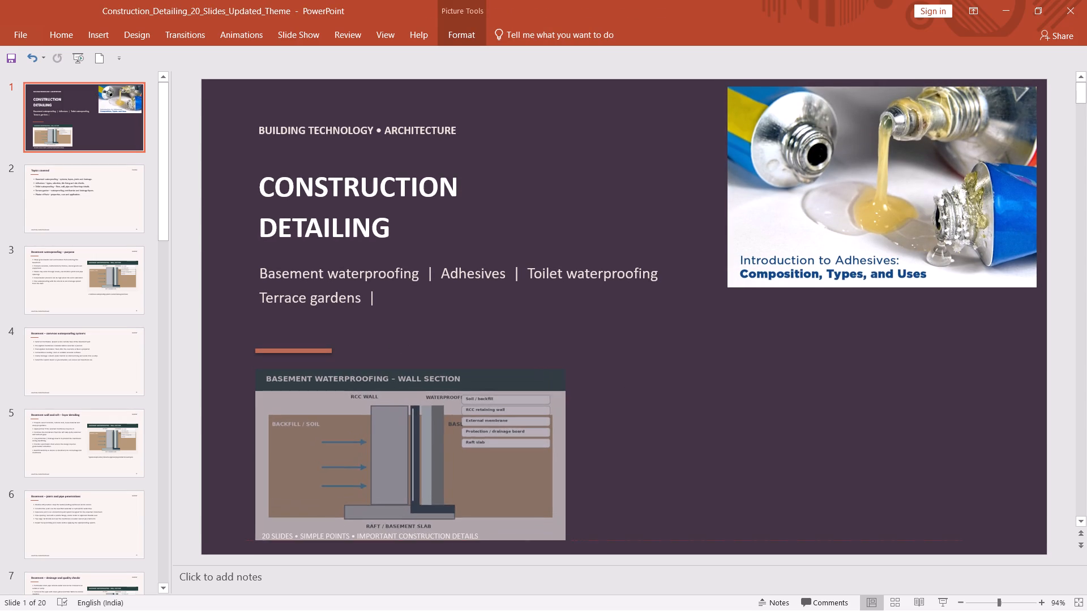
pyautogui.moveTo(557, 545); pyautogui.dragTo(557, 545)
pyautogui.moveTo(433, 440); pyautogui.dragTo(430, 432)
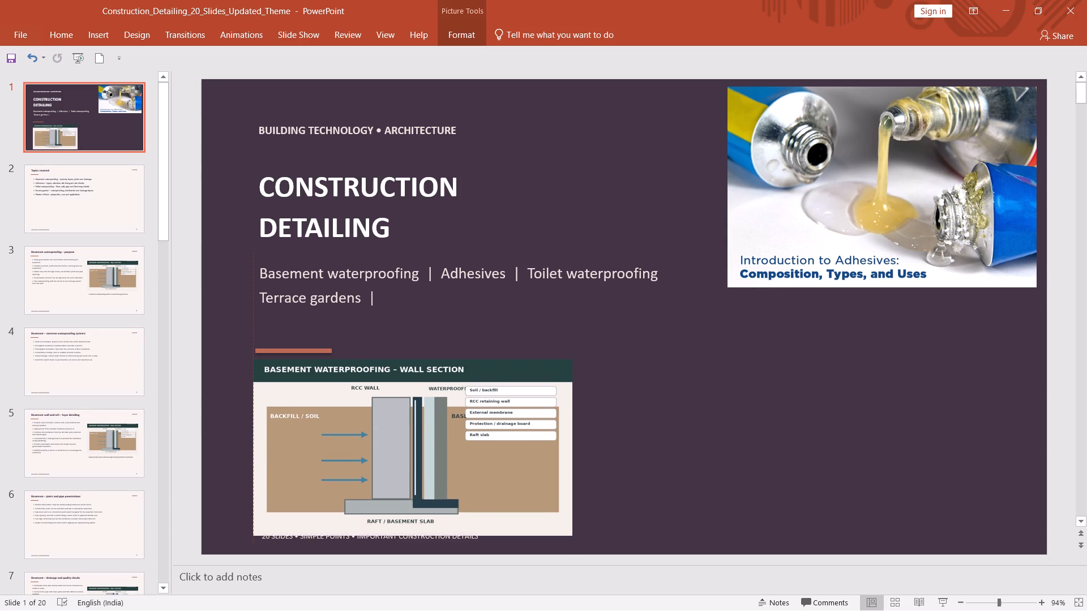
pyautogui.moveTo(430, 432); pyautogui.dragTo(430, 434)
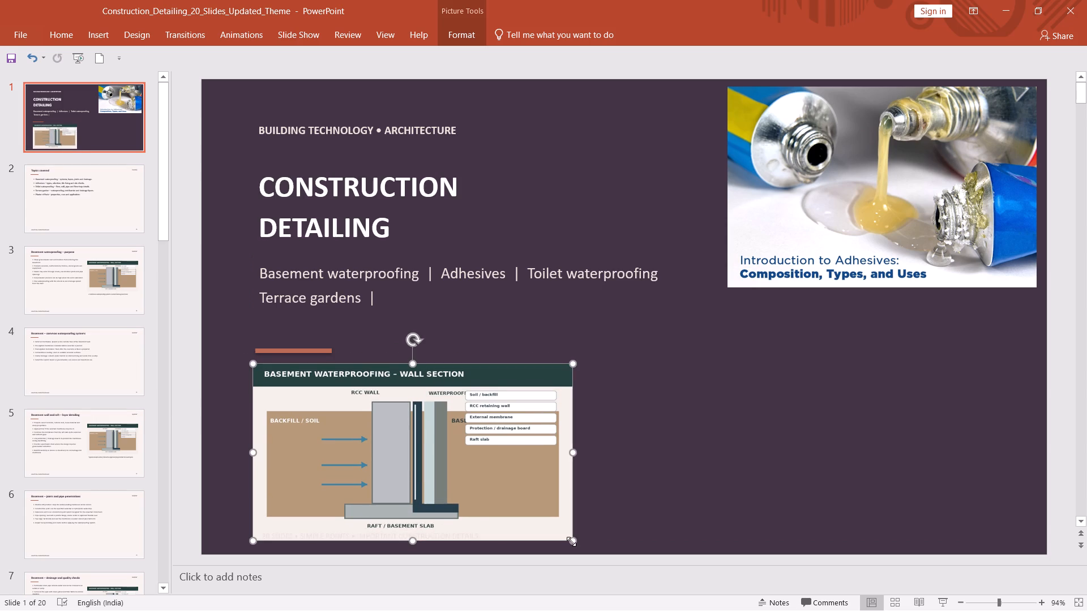
pyautogui.moveTo(571, 541); pyautogui.dragTo(578, 550)
pyautogui.press('Escape')
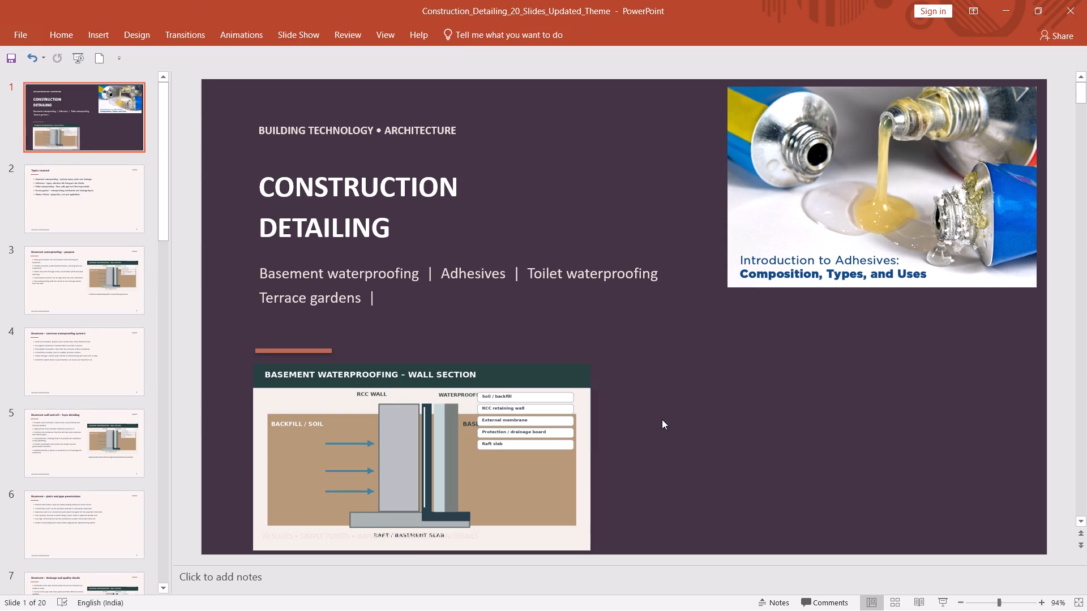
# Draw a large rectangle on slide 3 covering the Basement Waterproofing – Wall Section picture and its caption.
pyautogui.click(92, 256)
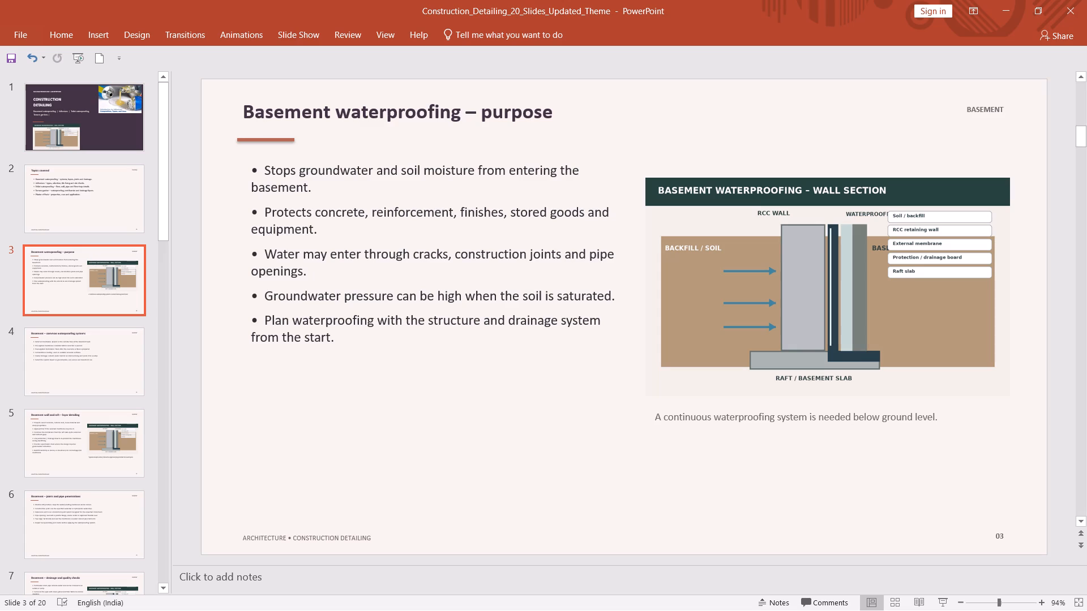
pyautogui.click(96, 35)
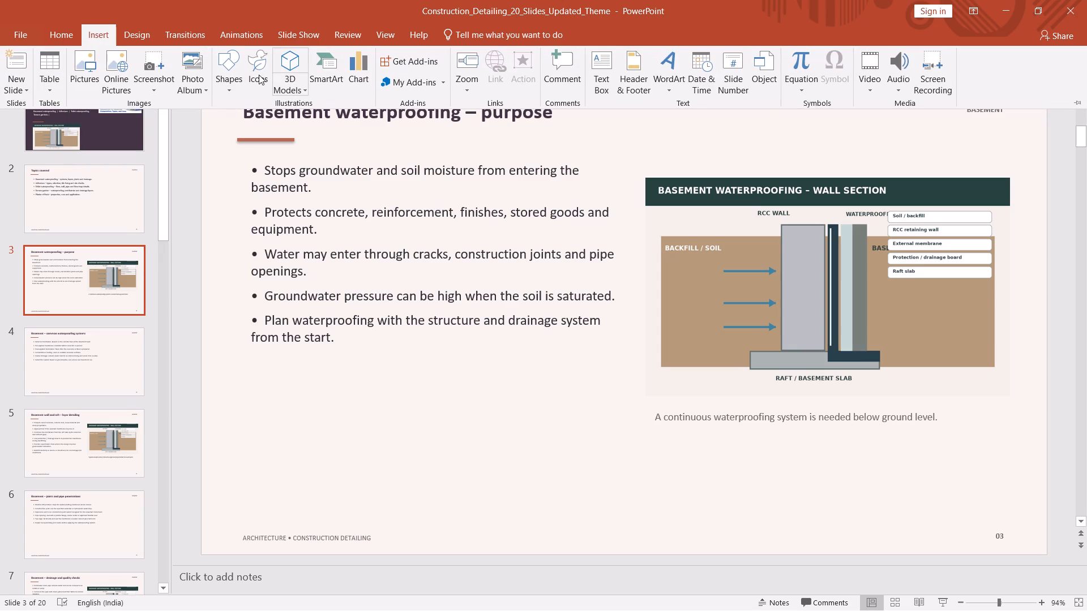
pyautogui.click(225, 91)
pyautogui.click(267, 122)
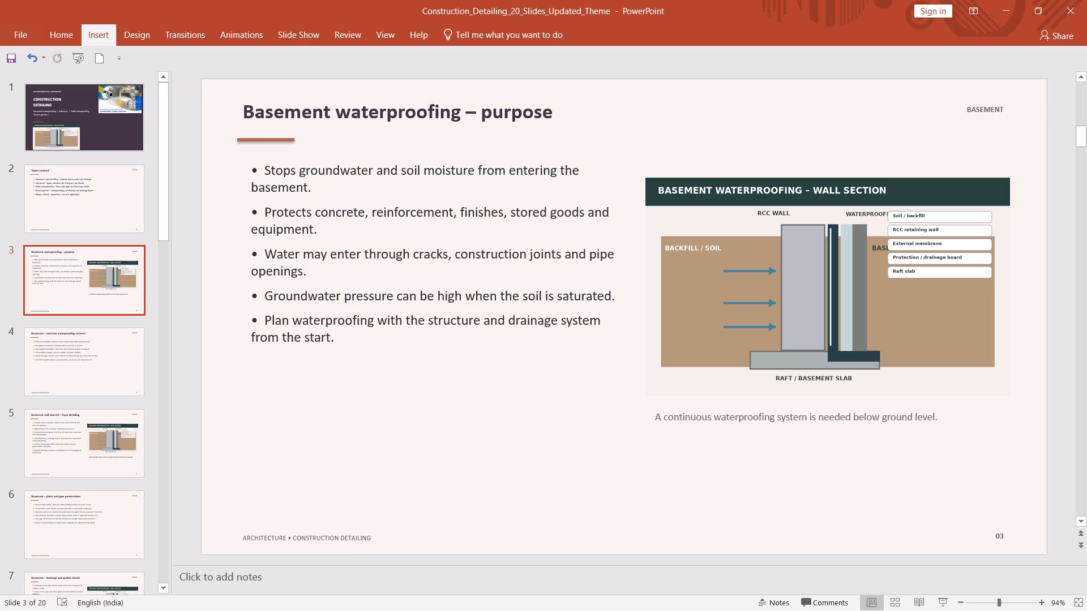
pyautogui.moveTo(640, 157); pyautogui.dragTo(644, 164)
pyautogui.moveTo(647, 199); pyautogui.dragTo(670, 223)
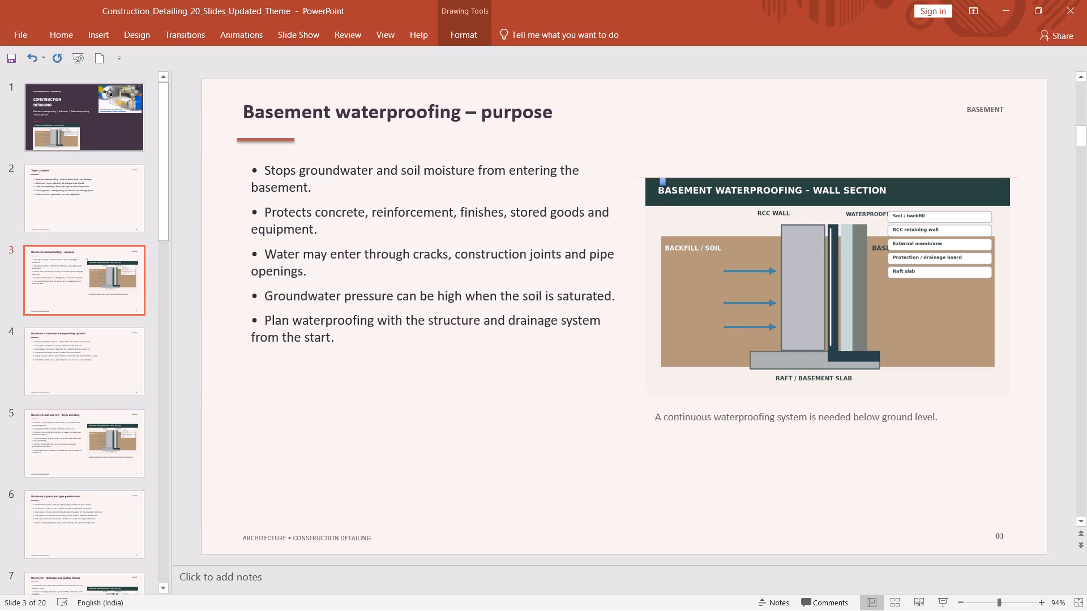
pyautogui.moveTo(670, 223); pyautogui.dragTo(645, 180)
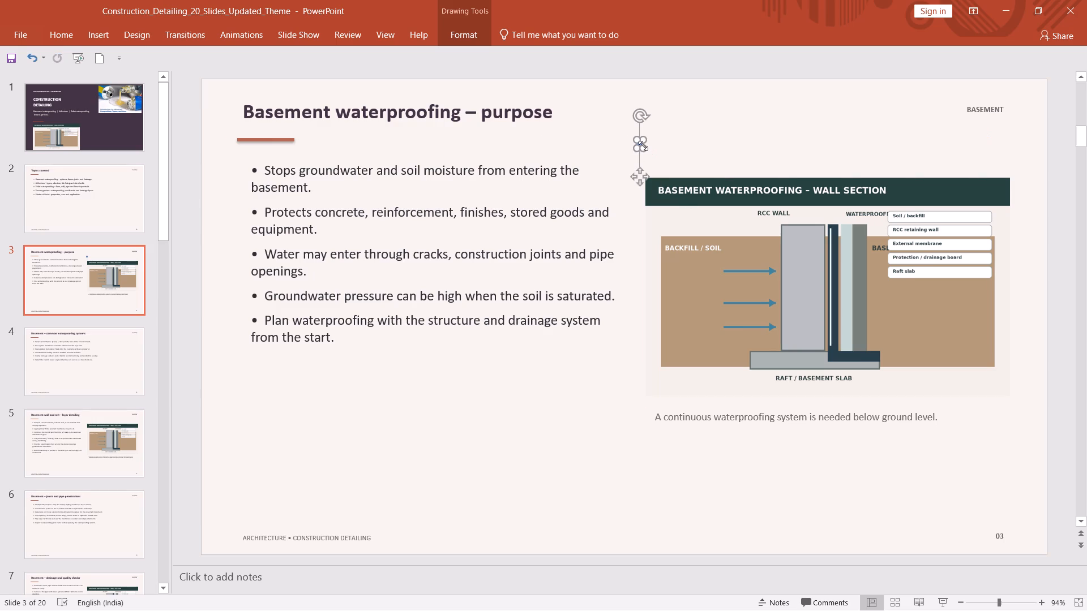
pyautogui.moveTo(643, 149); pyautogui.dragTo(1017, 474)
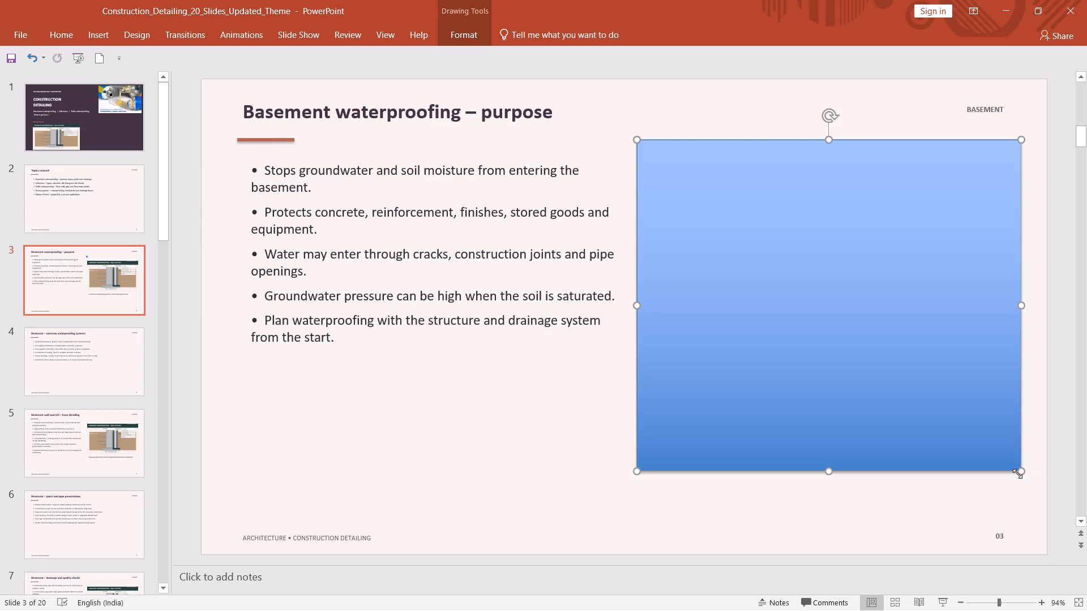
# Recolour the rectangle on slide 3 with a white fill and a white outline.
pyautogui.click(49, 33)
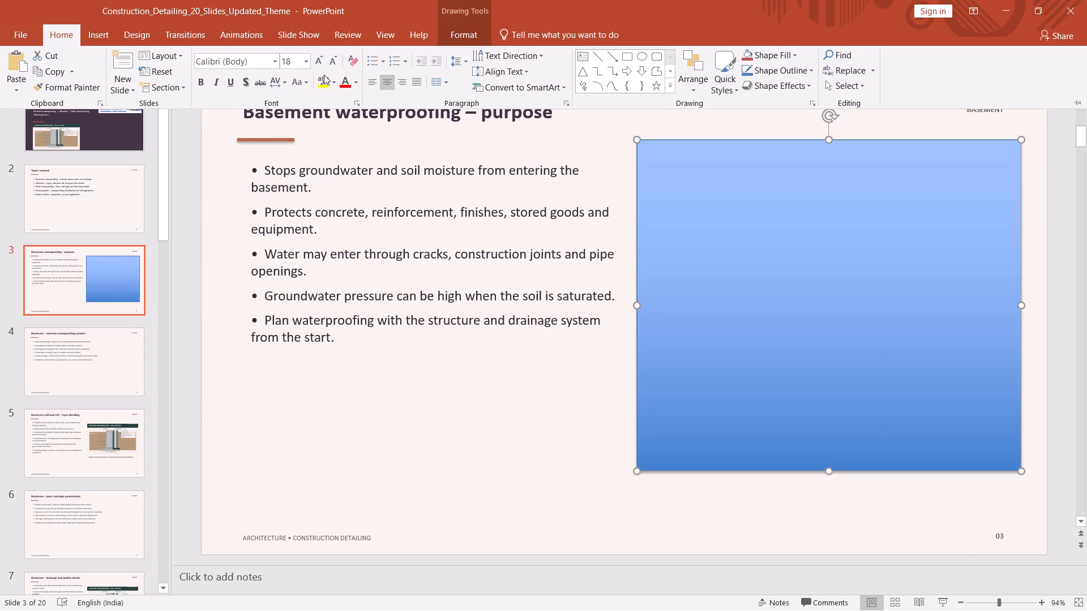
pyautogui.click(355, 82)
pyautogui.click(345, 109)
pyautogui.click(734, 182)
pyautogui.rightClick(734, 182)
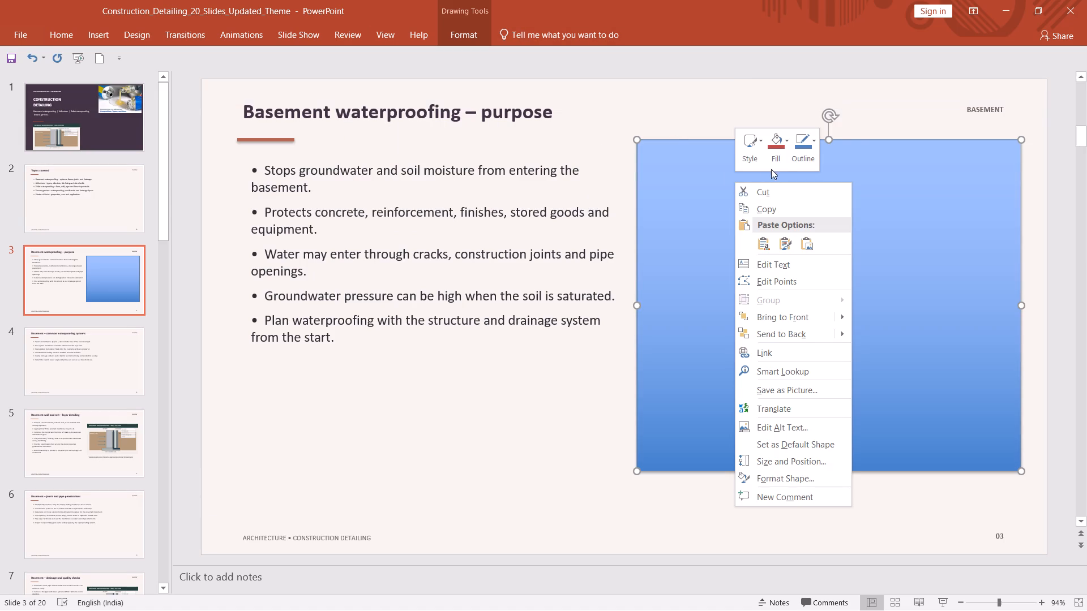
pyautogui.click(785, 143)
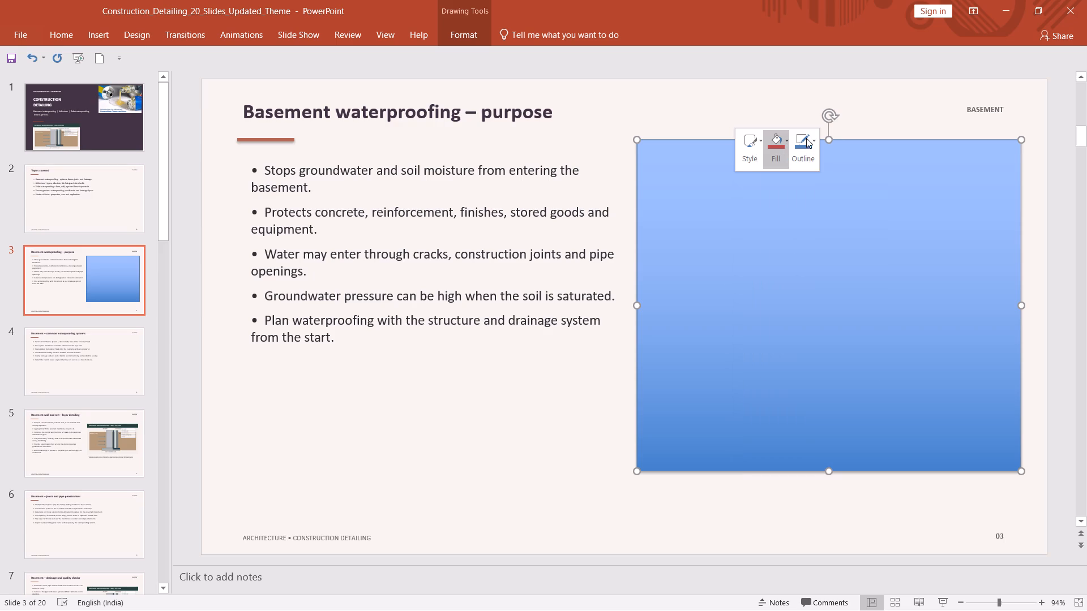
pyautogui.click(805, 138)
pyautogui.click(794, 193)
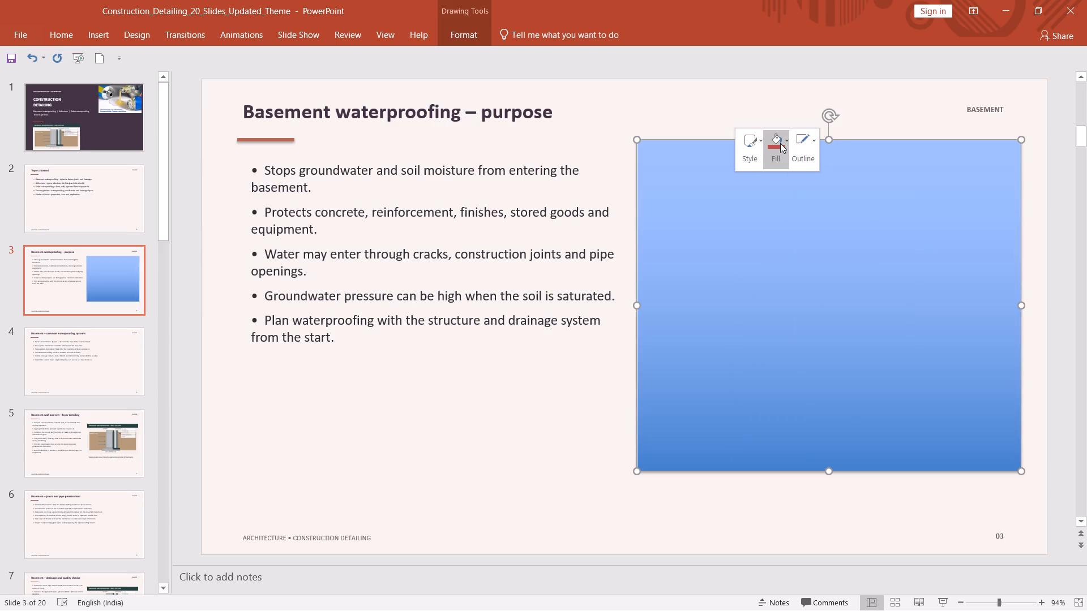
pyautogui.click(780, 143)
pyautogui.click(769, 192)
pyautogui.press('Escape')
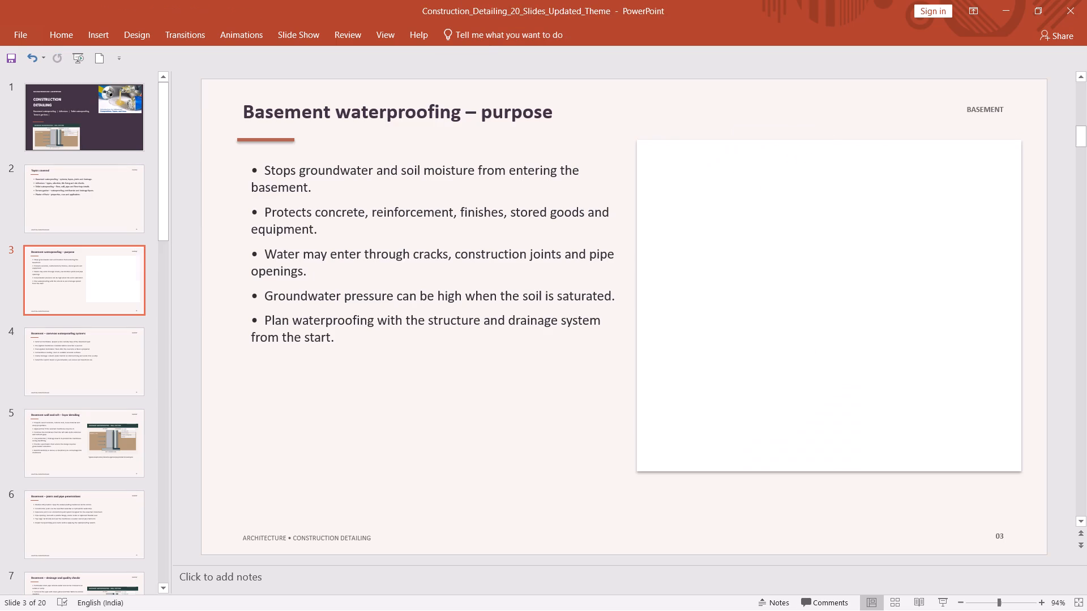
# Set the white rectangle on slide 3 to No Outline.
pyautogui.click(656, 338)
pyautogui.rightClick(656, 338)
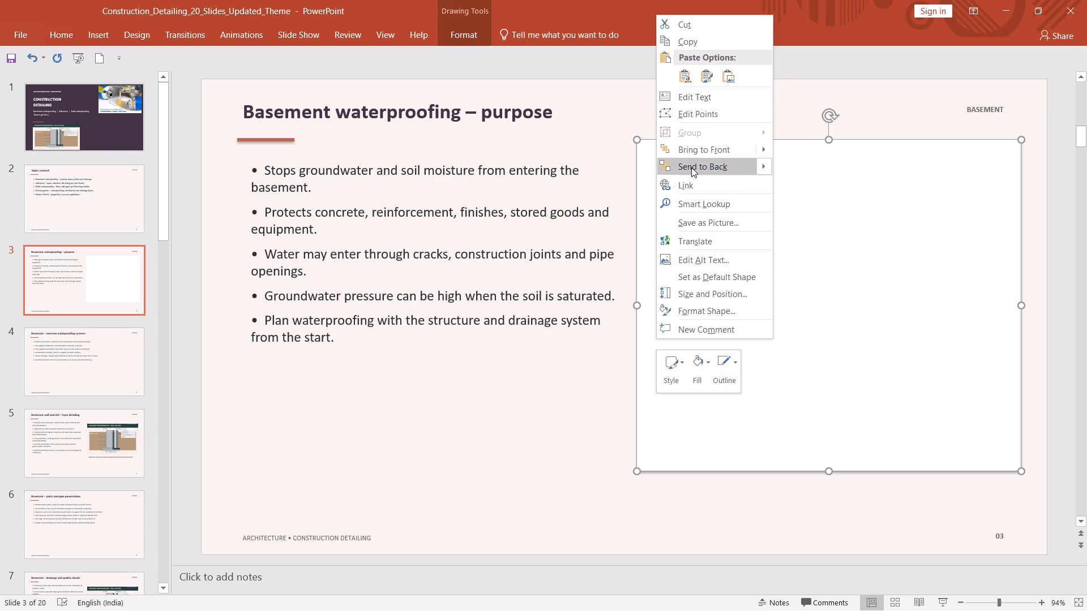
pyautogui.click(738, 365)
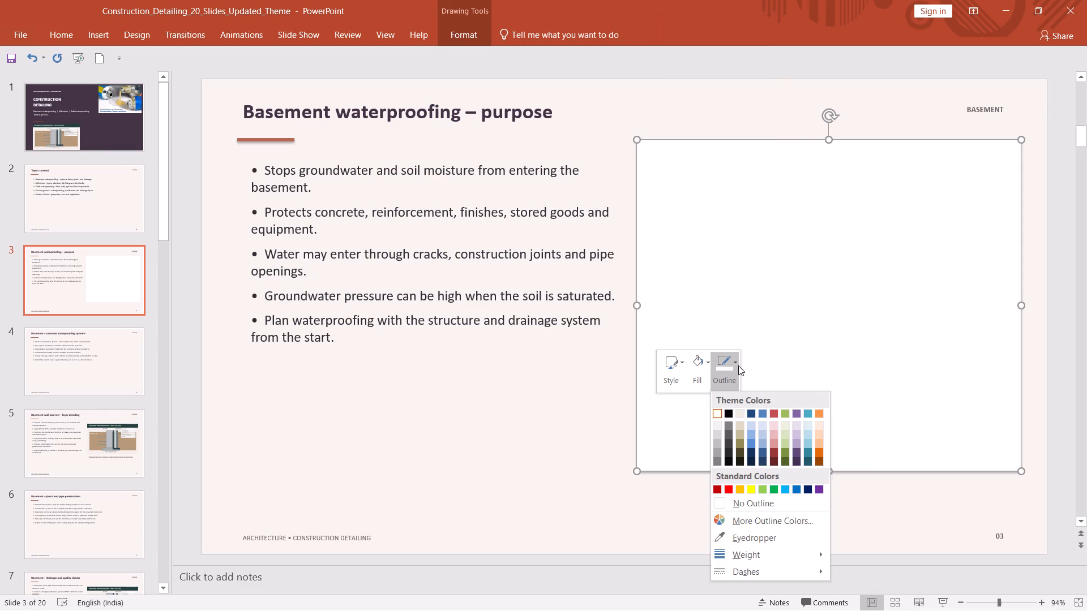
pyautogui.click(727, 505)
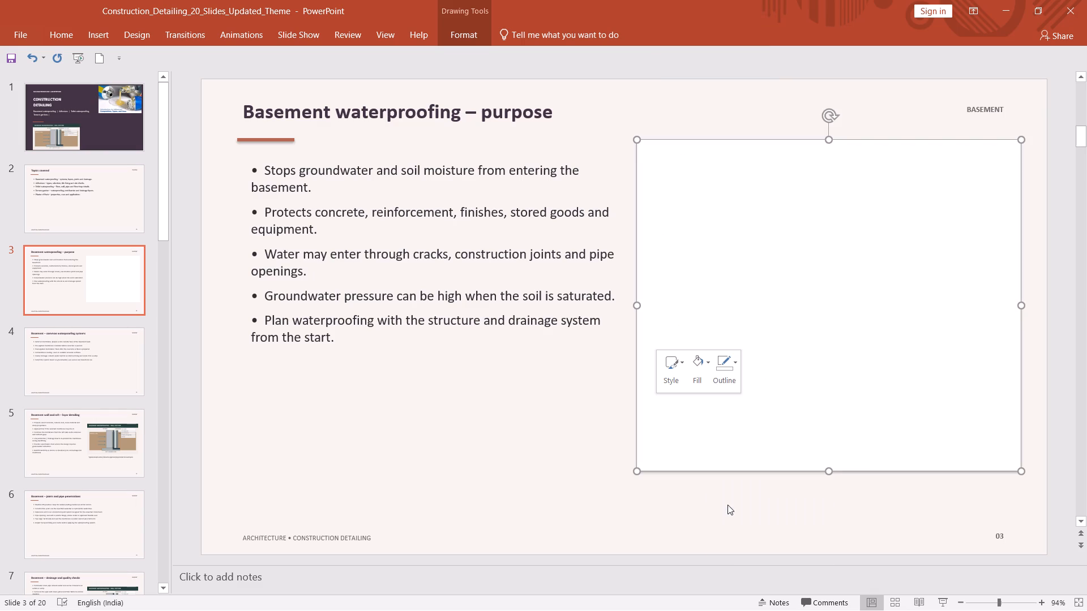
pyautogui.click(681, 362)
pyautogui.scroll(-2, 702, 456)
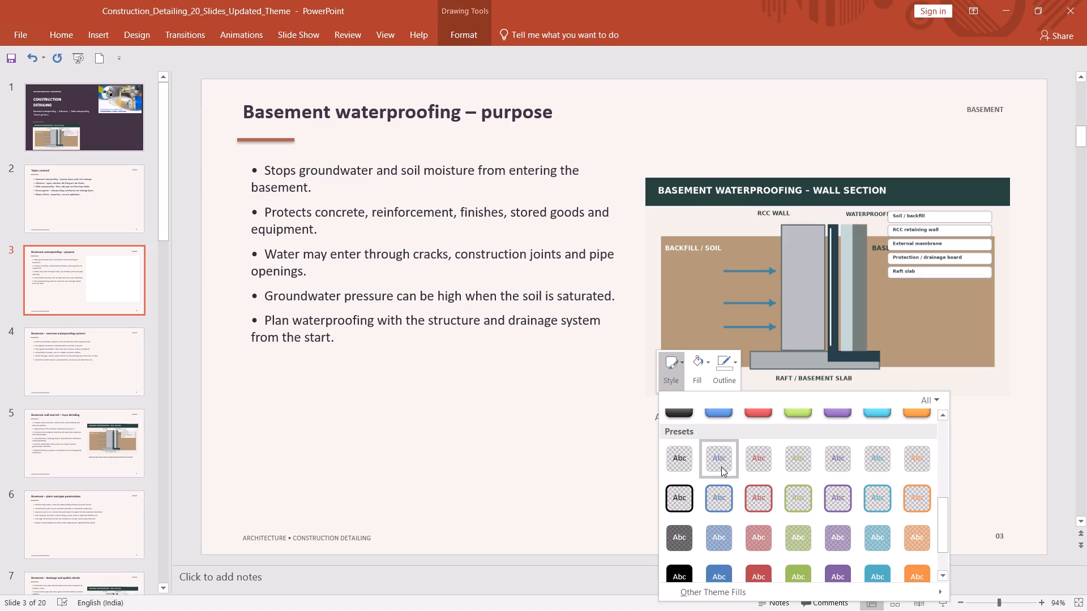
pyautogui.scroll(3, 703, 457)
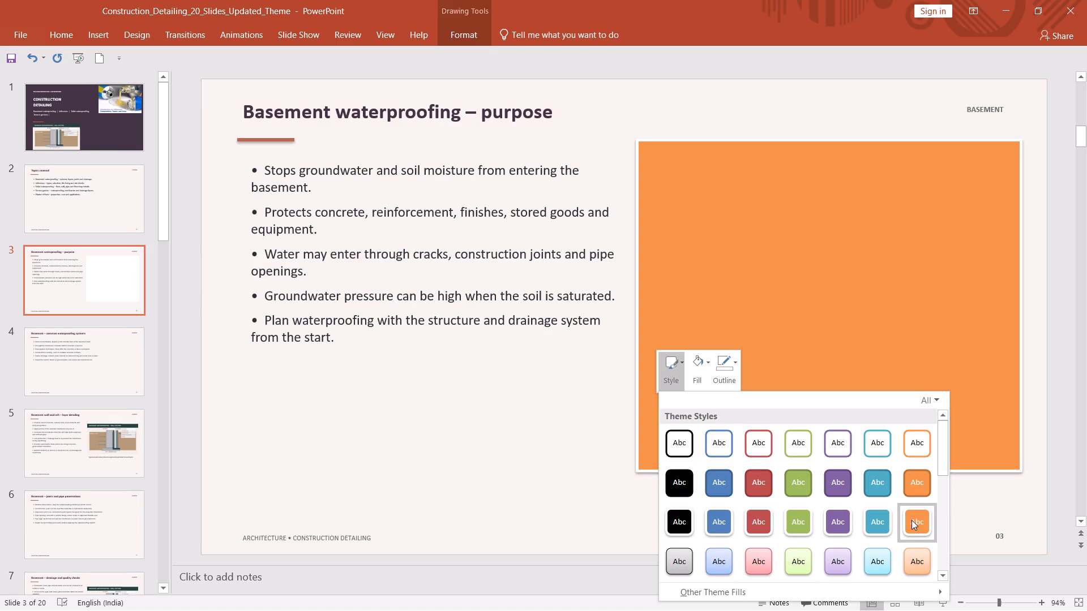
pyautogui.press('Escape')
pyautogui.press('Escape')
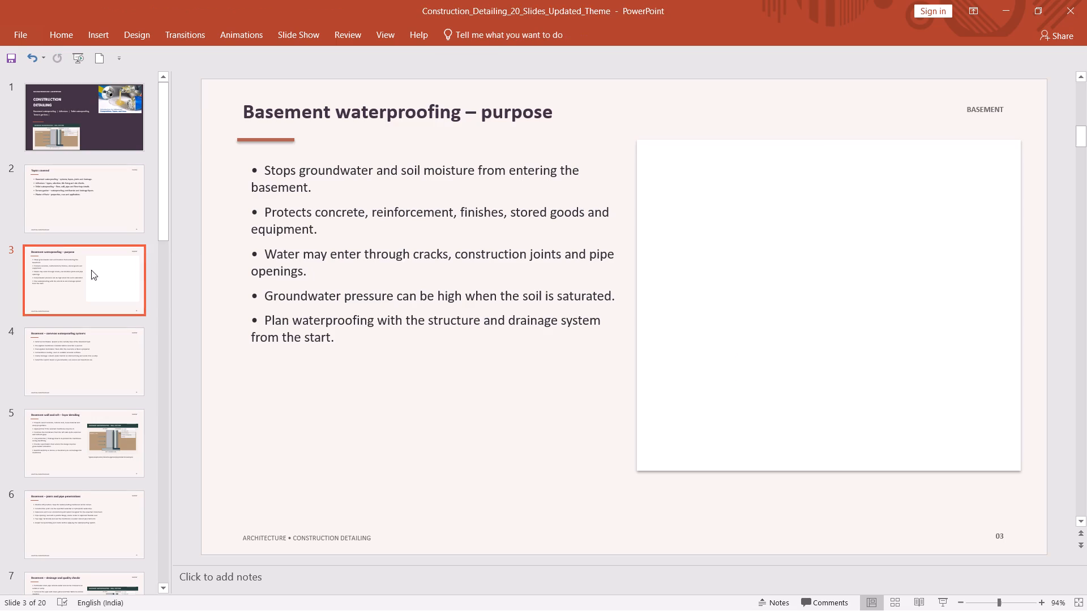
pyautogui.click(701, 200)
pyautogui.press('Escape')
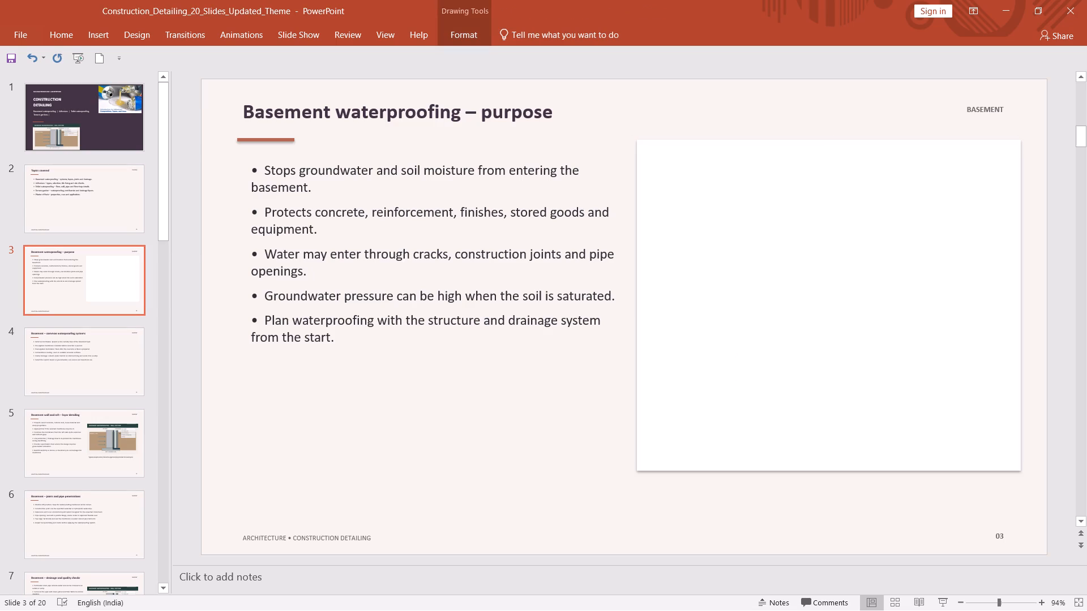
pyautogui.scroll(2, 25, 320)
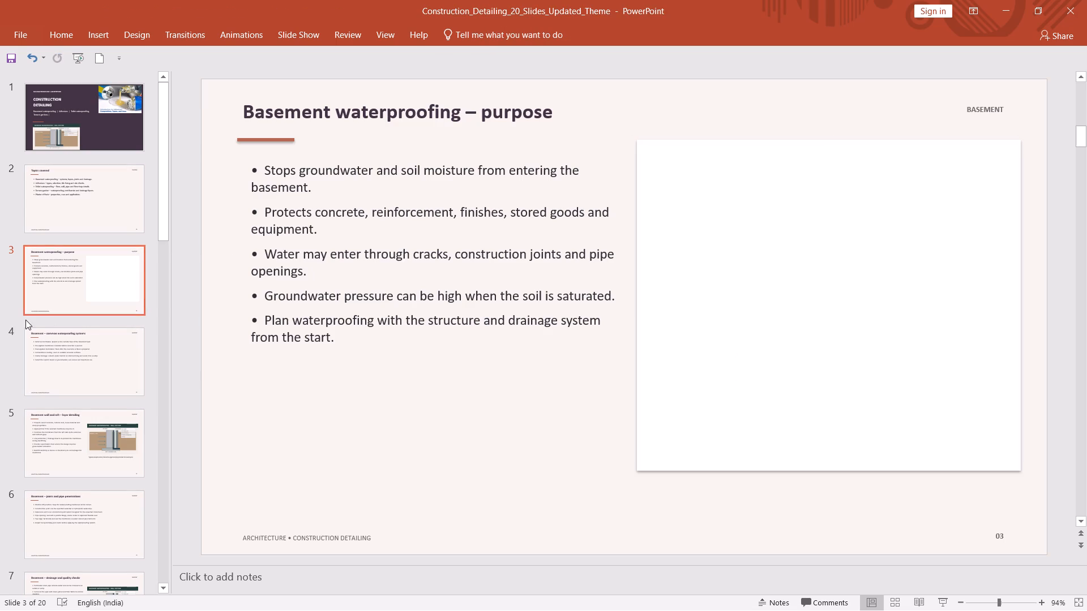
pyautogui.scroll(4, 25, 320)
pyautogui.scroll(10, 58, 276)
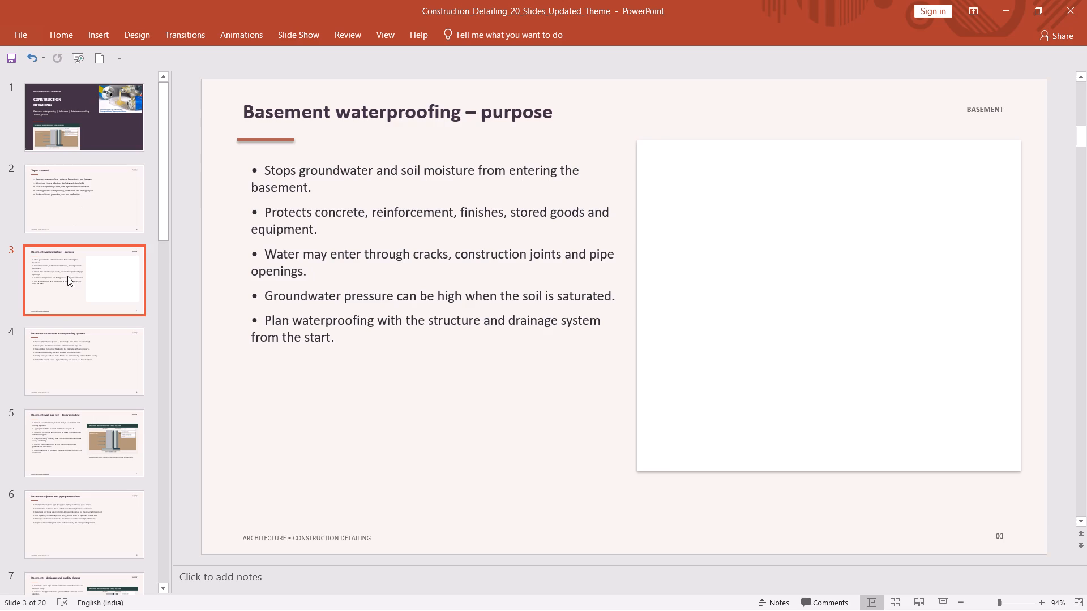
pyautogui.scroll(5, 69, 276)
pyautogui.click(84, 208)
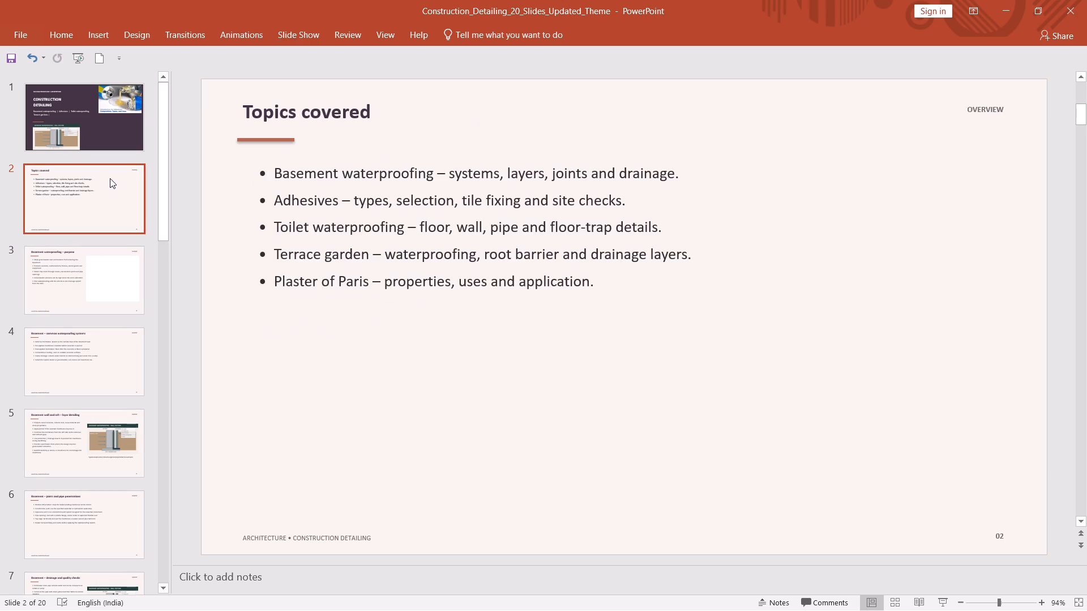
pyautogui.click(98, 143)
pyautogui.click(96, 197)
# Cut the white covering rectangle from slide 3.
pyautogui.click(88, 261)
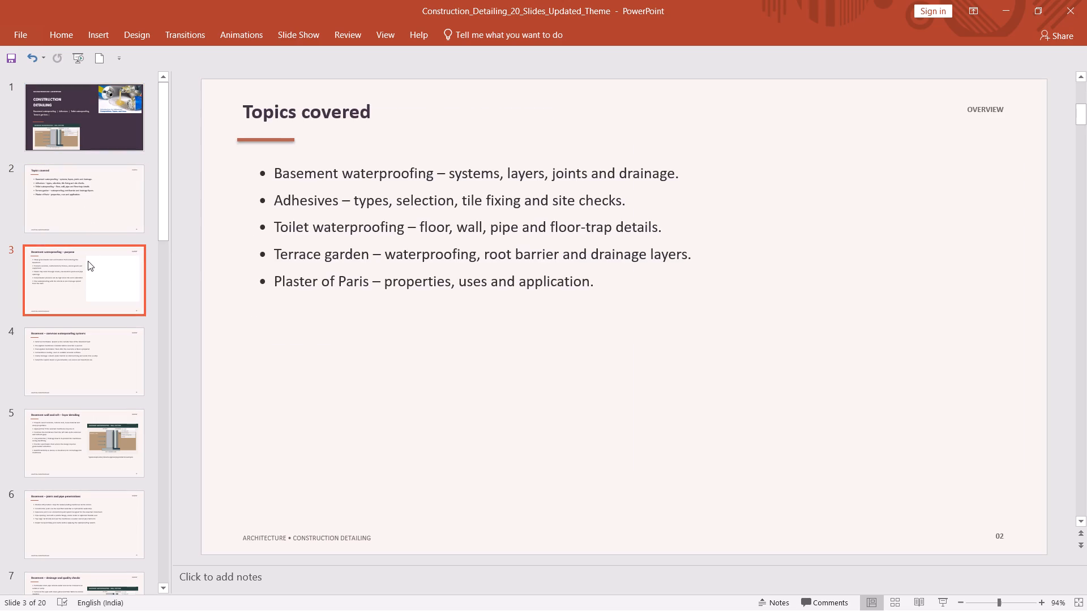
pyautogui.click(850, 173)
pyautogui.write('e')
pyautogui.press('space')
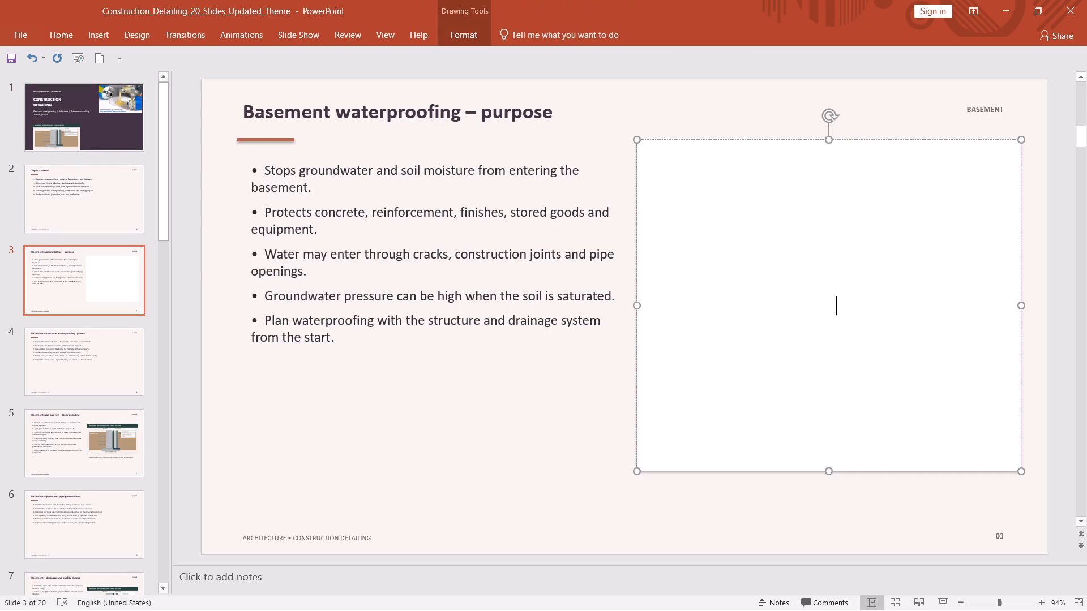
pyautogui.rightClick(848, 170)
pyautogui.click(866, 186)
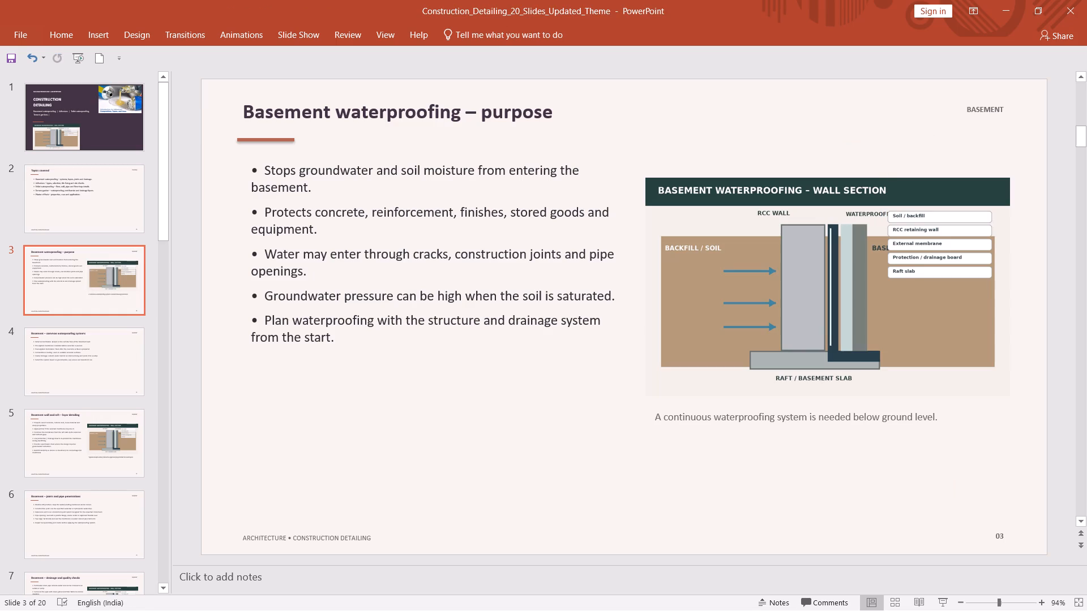
# Cut the Basement Waterproofing – Wall Section picture from slide 5, Basement wall and raft – layer detailing.
pyautogui.click(64, 366)
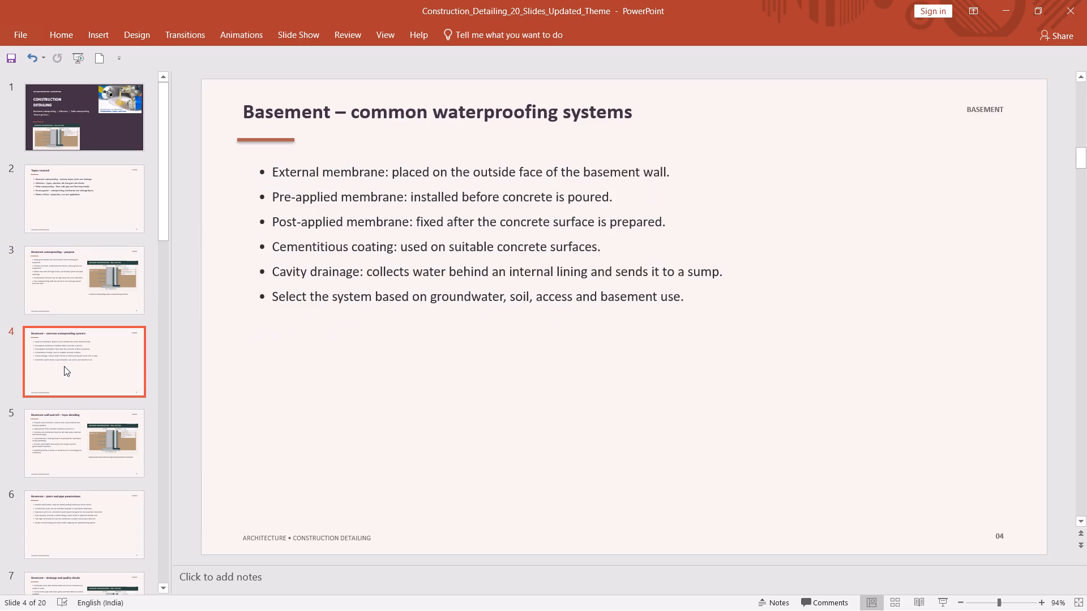
pyautogui.scroll(-1, 79, 364)
pyautogui.click(70, 380)
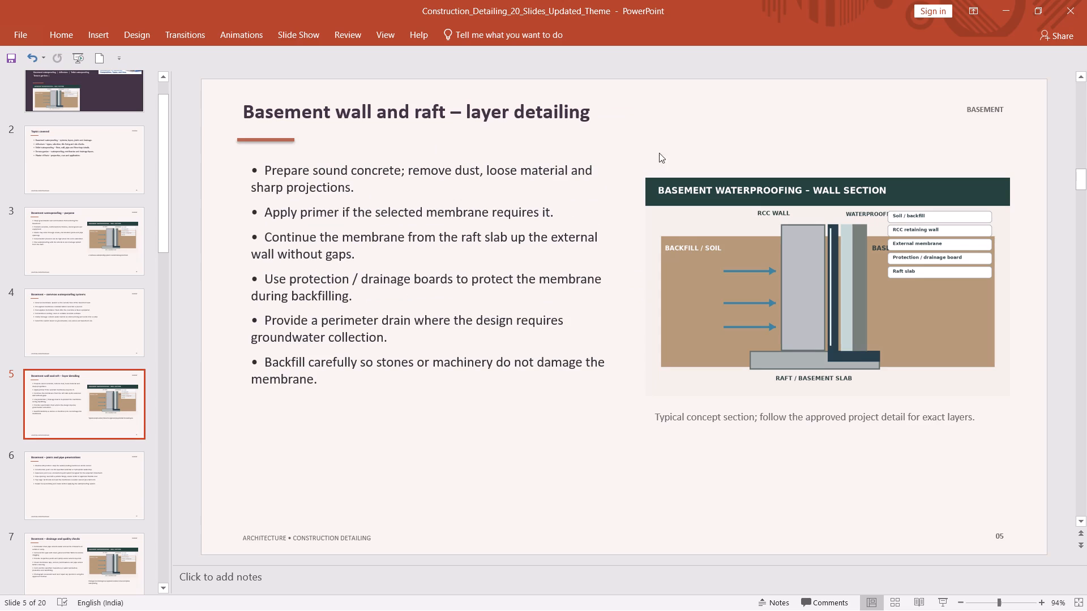
pyautogui.click(779, 238)
pyautogui.rightClick(779, 238)
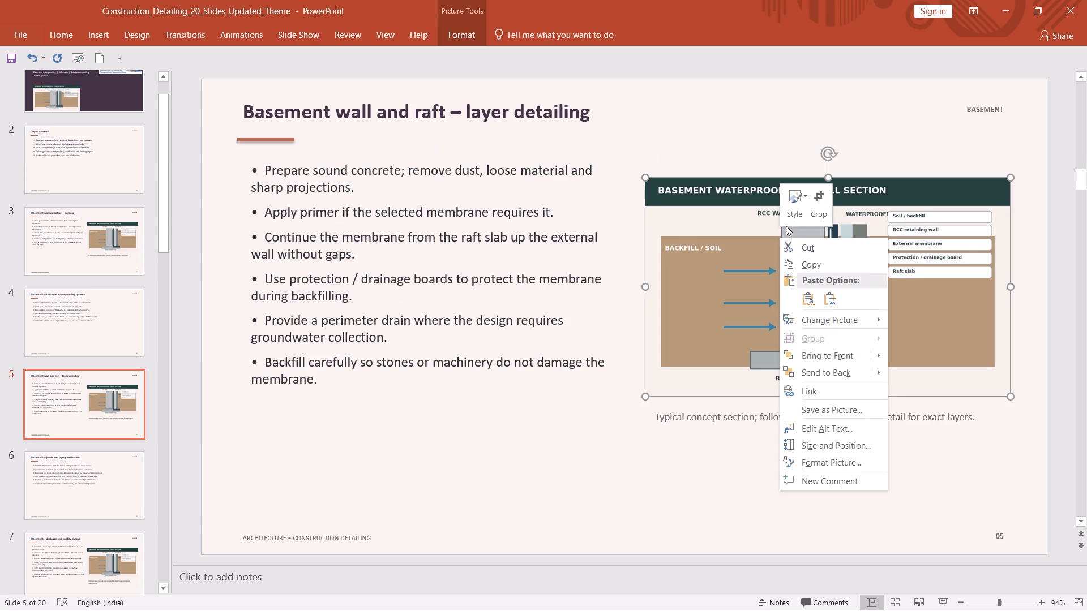
pyautogui.click(803, 253)
# Cut the caption text box beginning "Typical concept section" from slide 5.
pyautogui.click(716, 417)
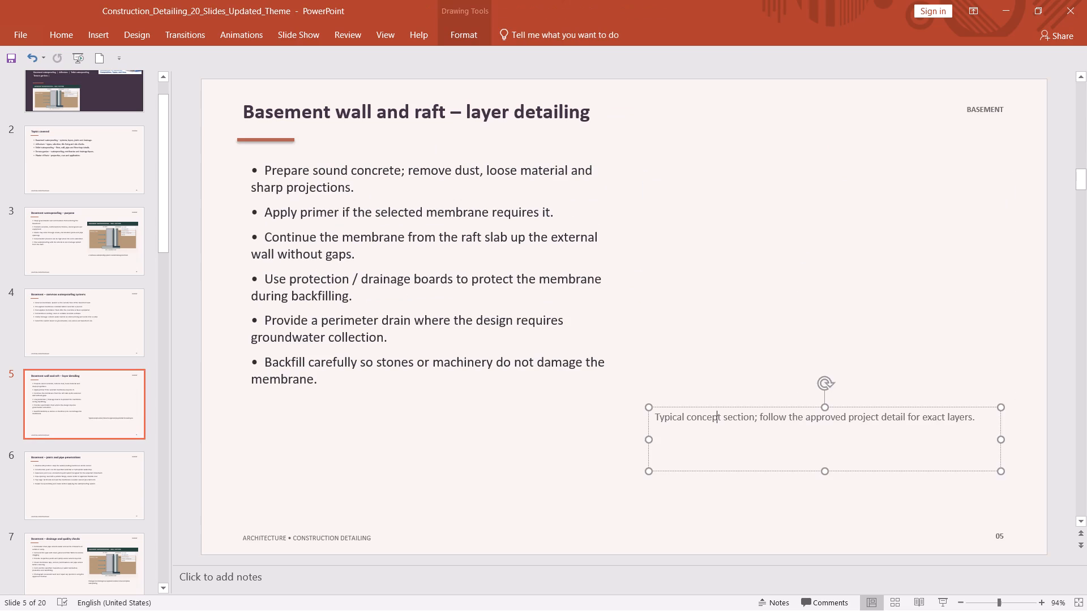
pyautogui.rightClick(737, 419)
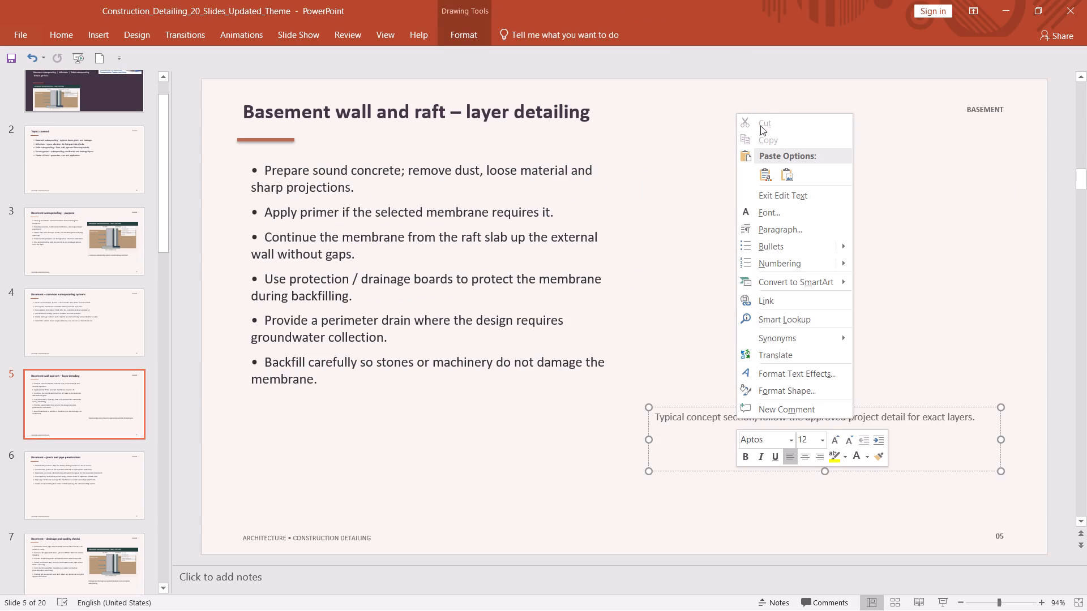
pyautogui.press('Escape')
pyautogui.click(975, 416)
pyautogui.moveTo(975, 416); pyautogui.dragTo(533, 441)
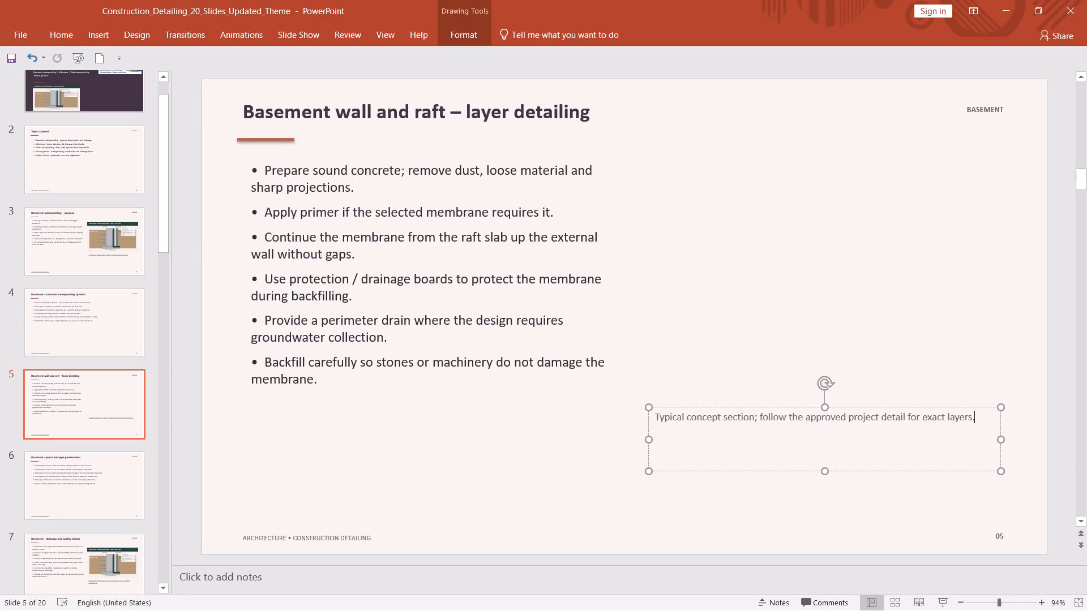
pyautogui.press('Delete')
pyautogui.press('Delete')
pyautogui.press('Delete')
pyautogui.rightClick(690, 407)
pyautogui.click(725, 98)
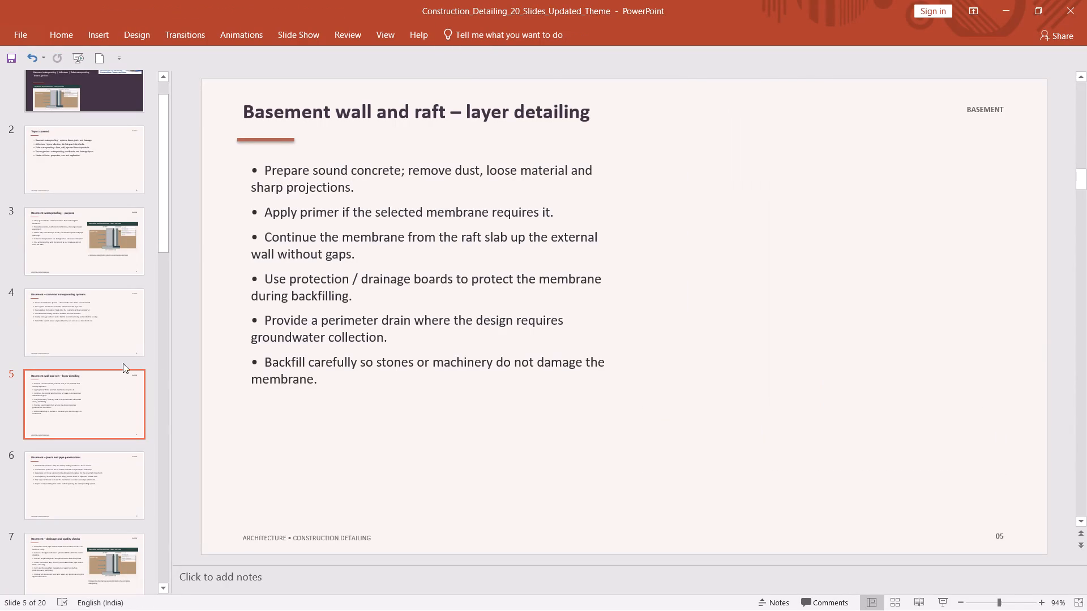
# Cut the Basement Waterproofing – Wall Section picture from slide 7, Basement – drainage and quality checks.
pyautogui.click(77, 477)
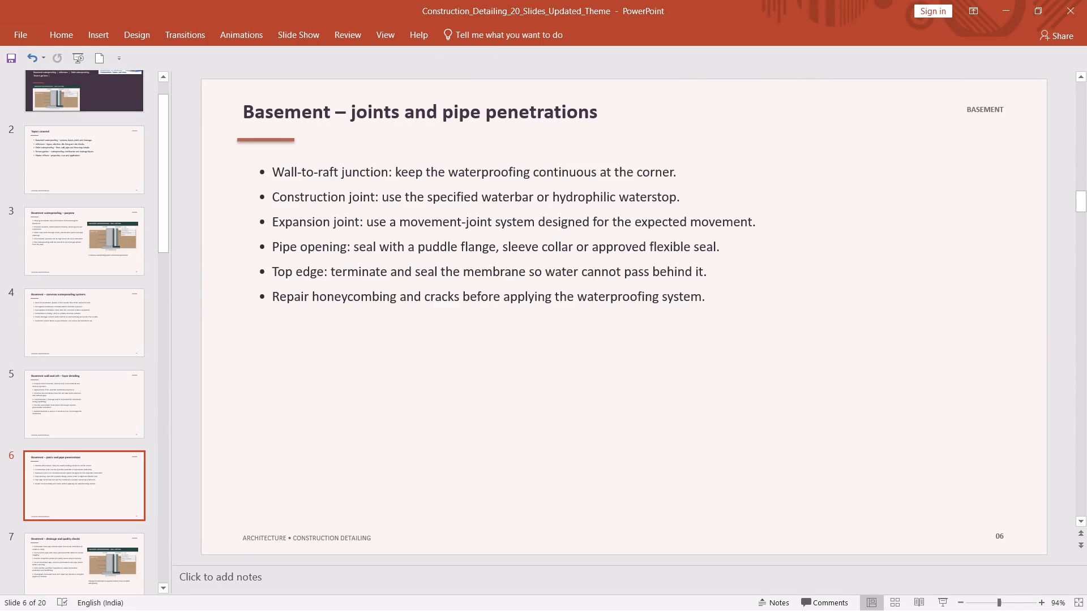
pyautogui.scroll(-4, 139, 345)
pyautogui.click(93, 394)
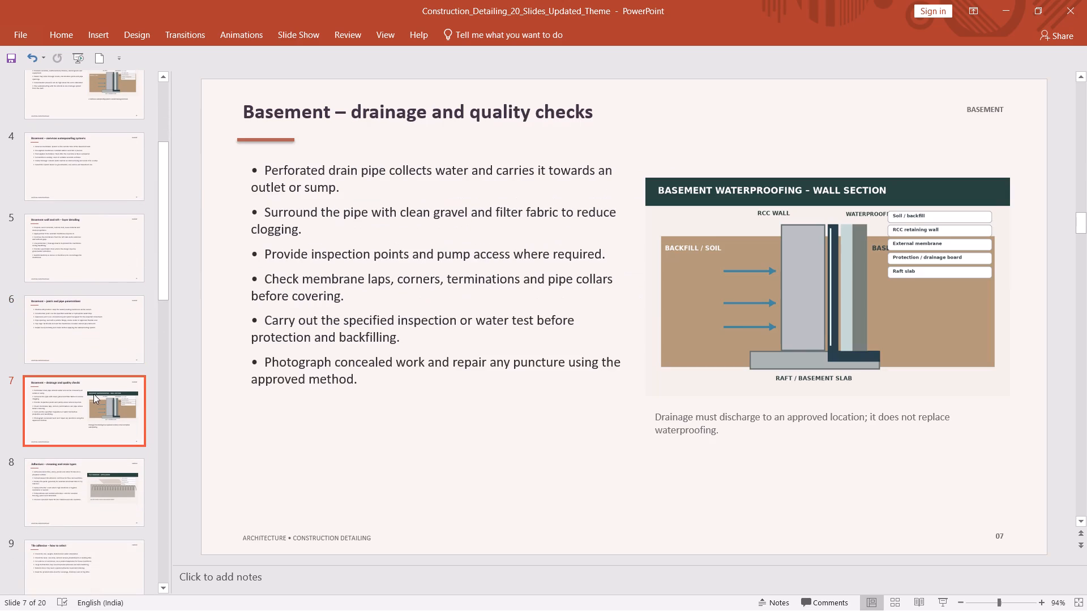
pyautogui.click(715, 243)
pyautogui.rightClick(715, 243)
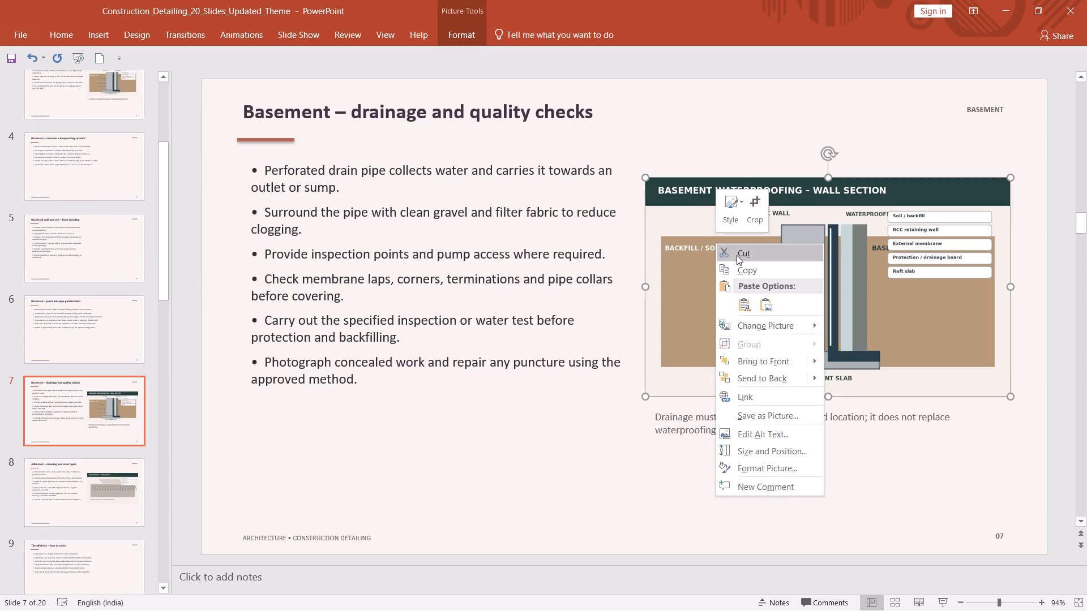
pyautogui.click(737, 255)
# Cut the caption text box beginning "Drainage must discharge" from slide 7.
pyautogui.click(730, 423)
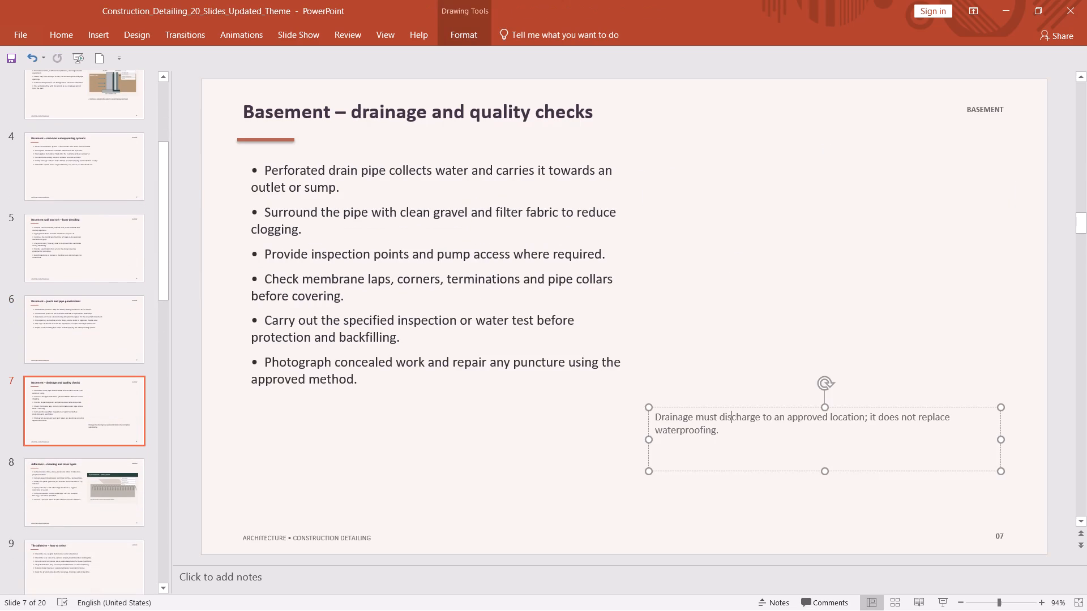
pyautogui.rightClick(730, 423)
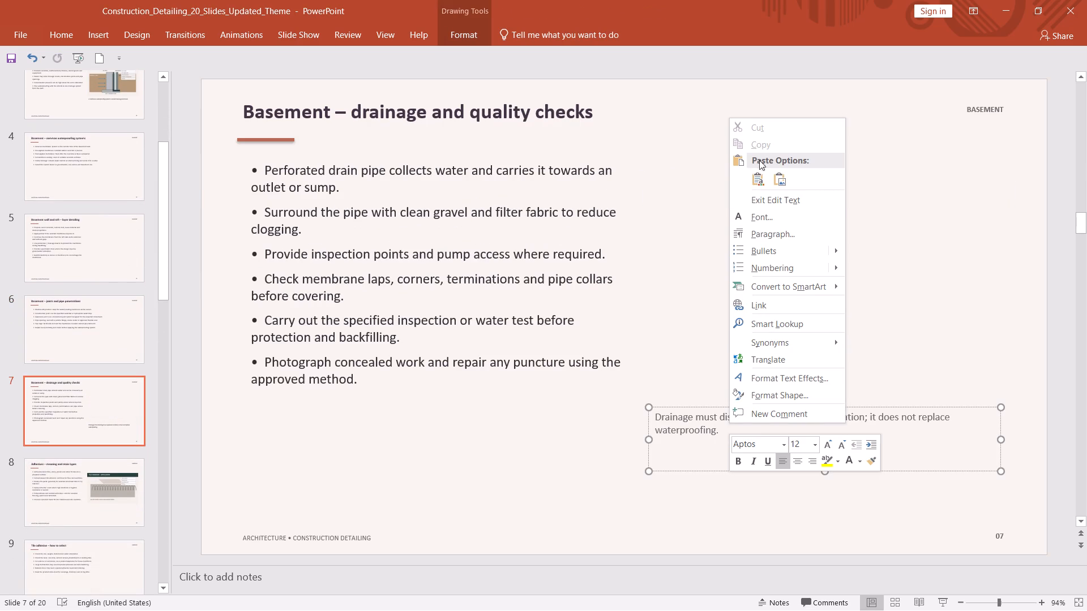
pyautogui.press('Escape')
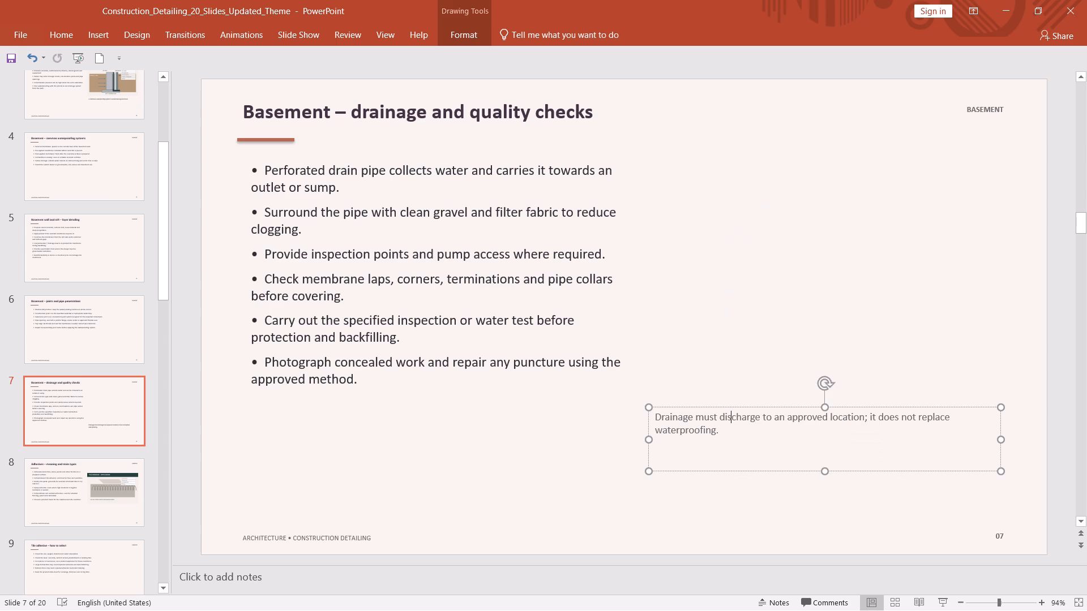
pyautogui.rightClick(706, 410)
pyautogui.click(744, 93)
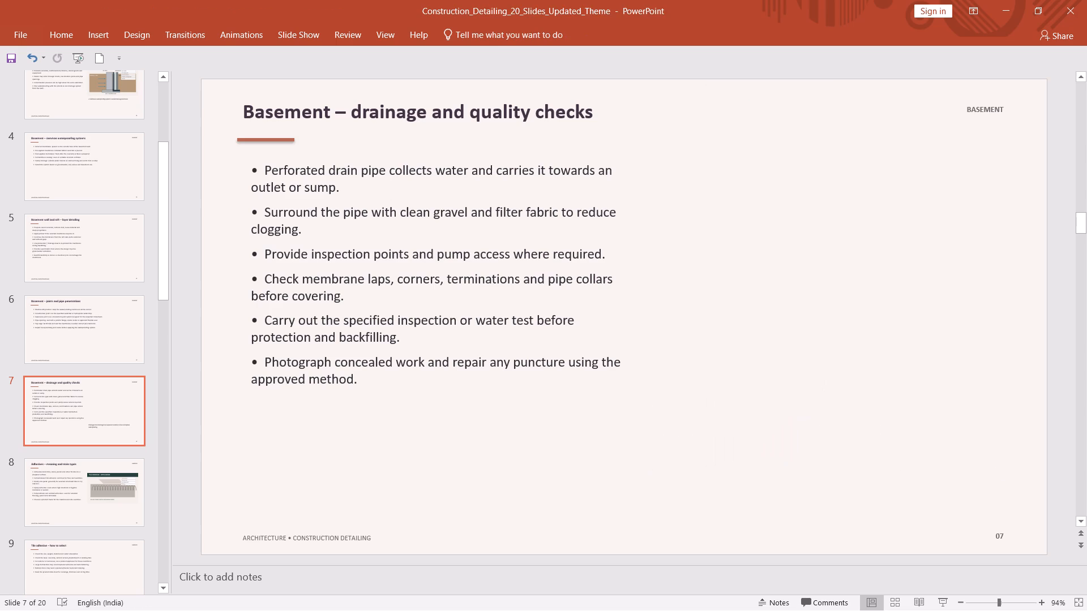
# Cut the Tile Adhesive – Application picture from slide 8, Adhesives – meaning and main types.
pyautogui.scroll(-2, 87, 433)
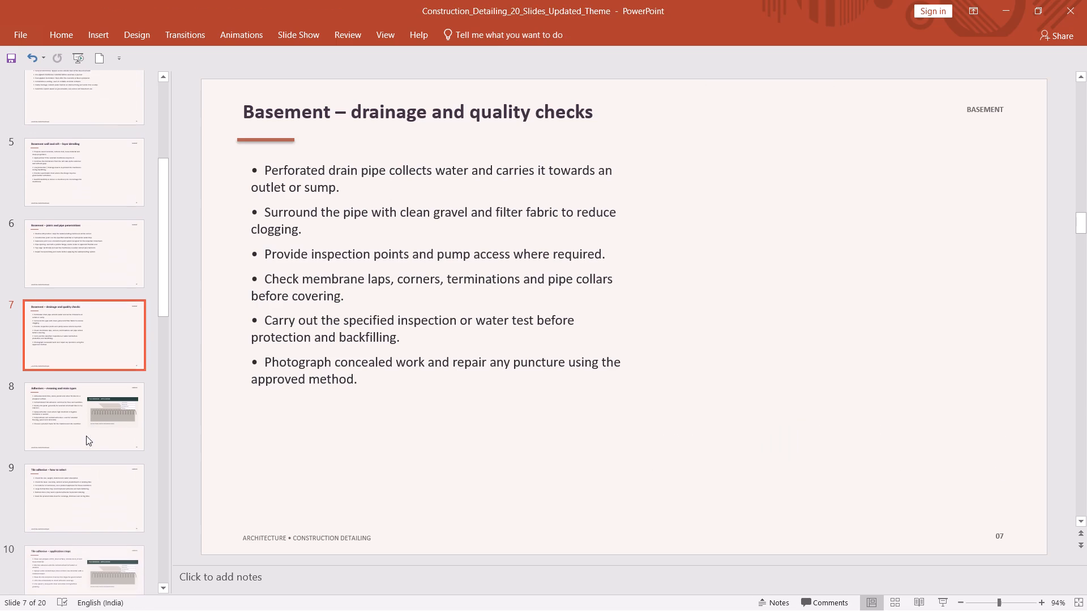
pyautogui.click(85, 418)
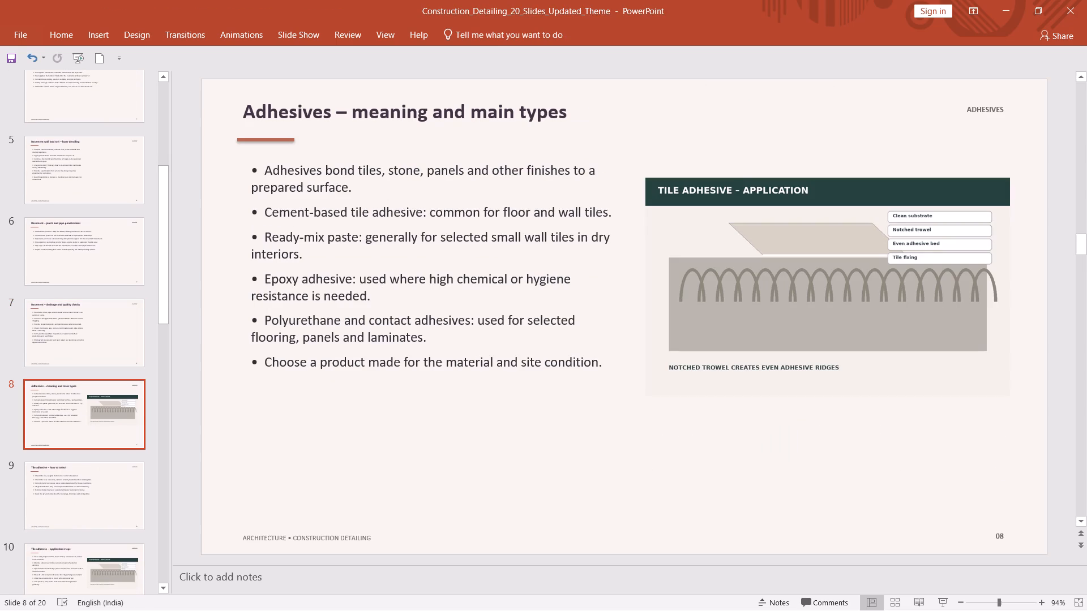
pyautogui.click(737, 183)
pyautogui.rightClick(737, 183)
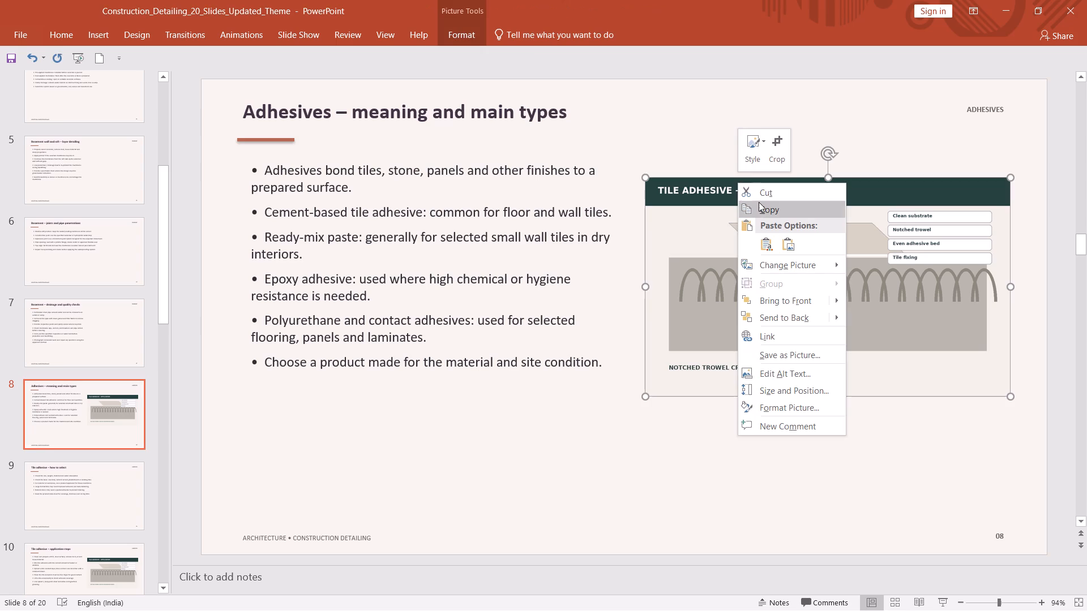
pyautogui.click(777, 190)
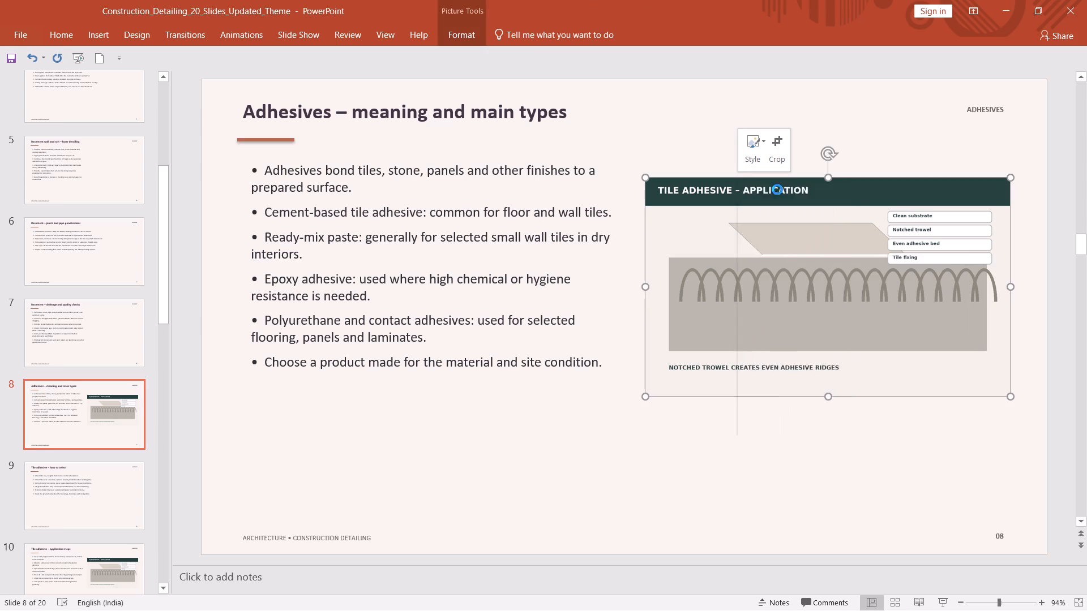
# Cut the Tile Adhesive – Application picture from slide 10, Tile adhesive – application steps.
pyautogui.scroll(-3, 129, 414)
pyautogui.click(93, 385)
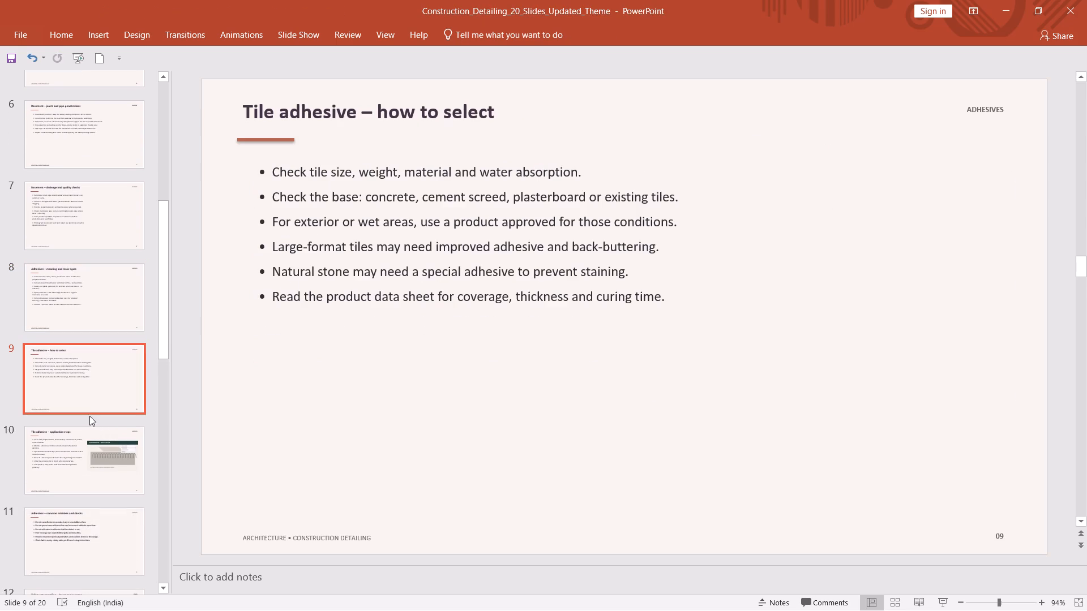
pyautogui.click(89, 416)
pyautogui.click(115, 449)
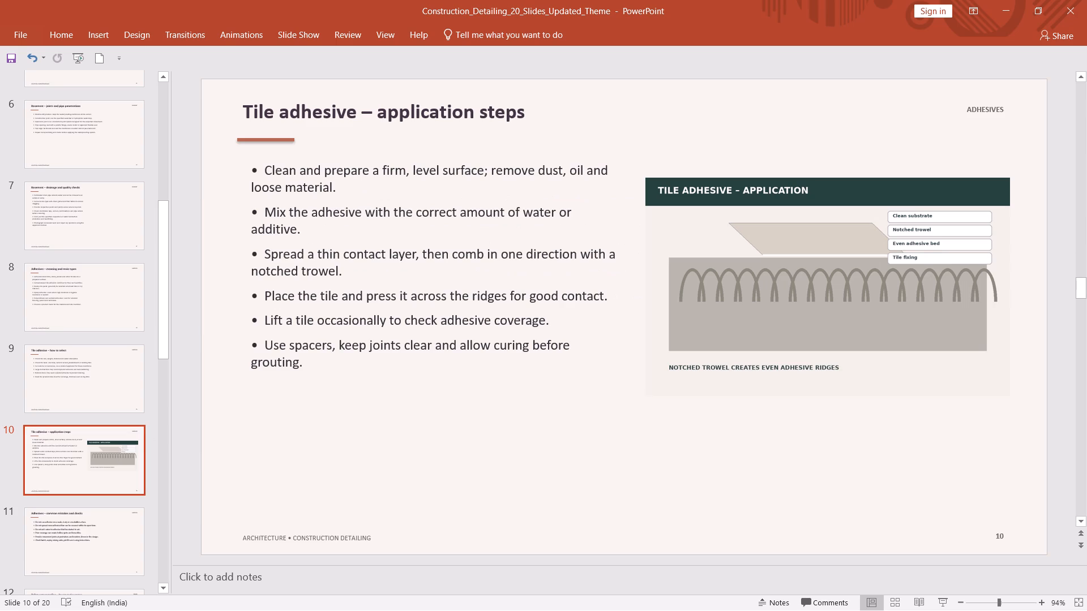
pyautogui.rightClick(718, 187)
pyautogui.click(732, 195)
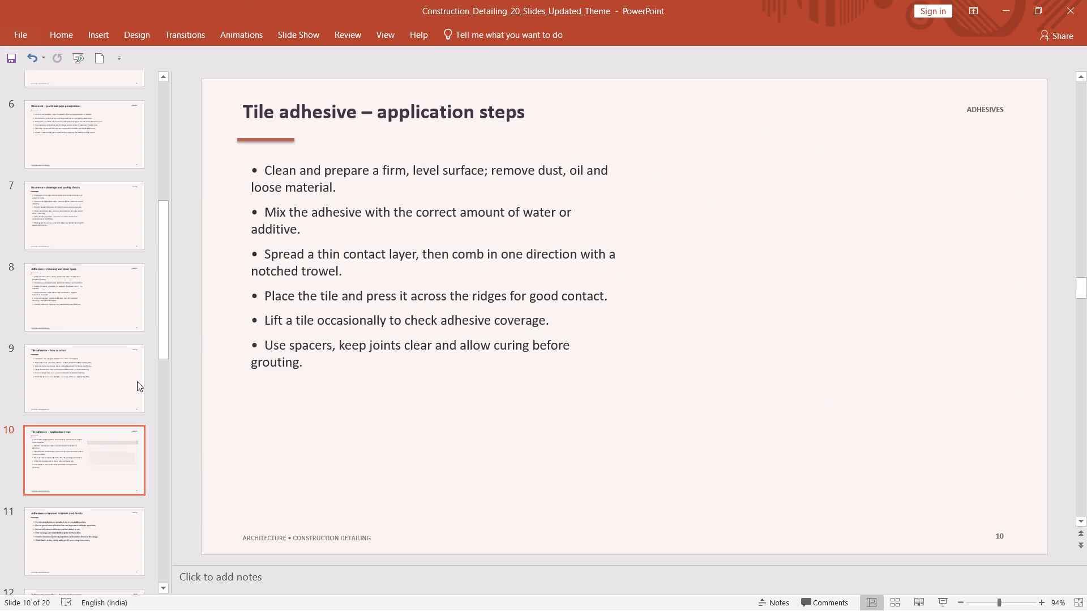
# Cut the Toilet Waterproofing – Floor and Wall picture from slide 12, Toilet waterproofing – layers and purpose.
pyautogui.scroll(-5, 66, 450)
pyautogui.click(91, 412)
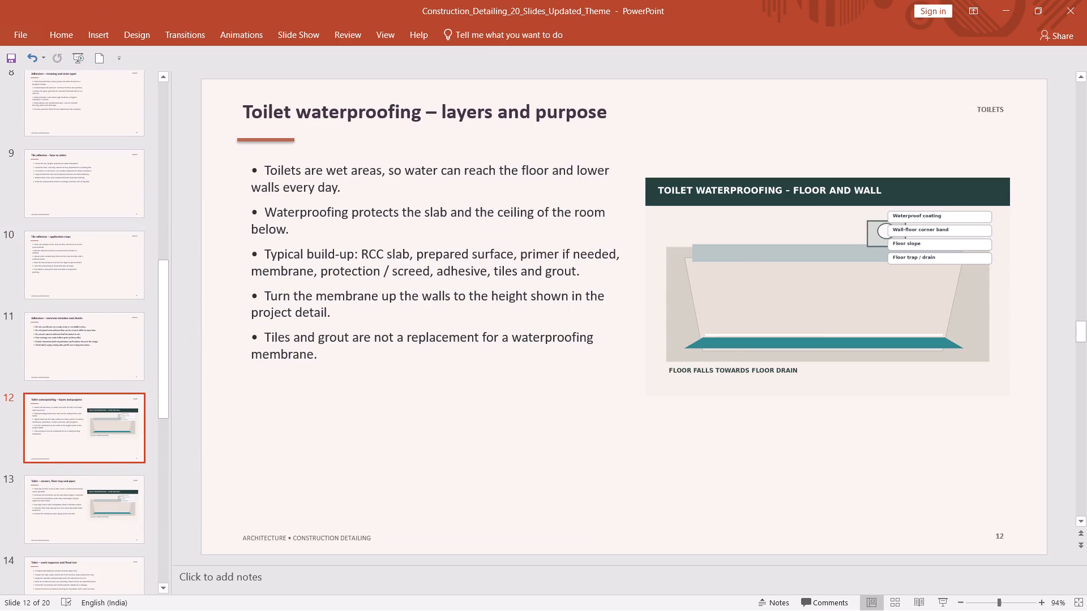
pyautogui.rightClick(719, 178)
pyautogui.click(731, 189)
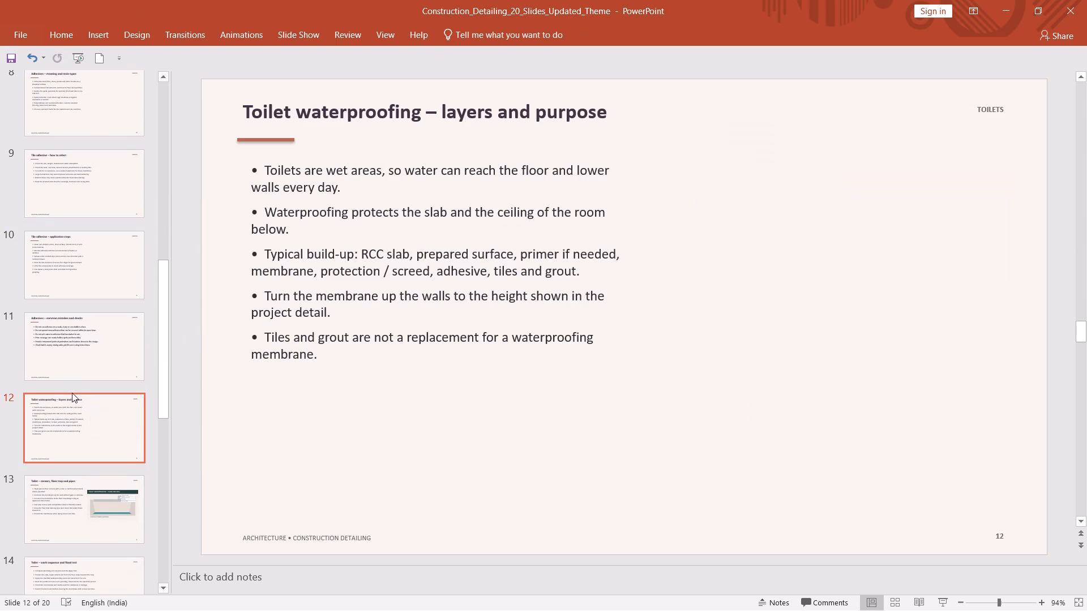
# Cut the Toilet Waterproofing – Floor and Wall picture from slide 13, Toilet – corners, floor trap and pipes.
pyautogui.scroll(-2, 72, 393)
pyautogui.click(72, 399)
pyautogui.rightClick(698, 181)
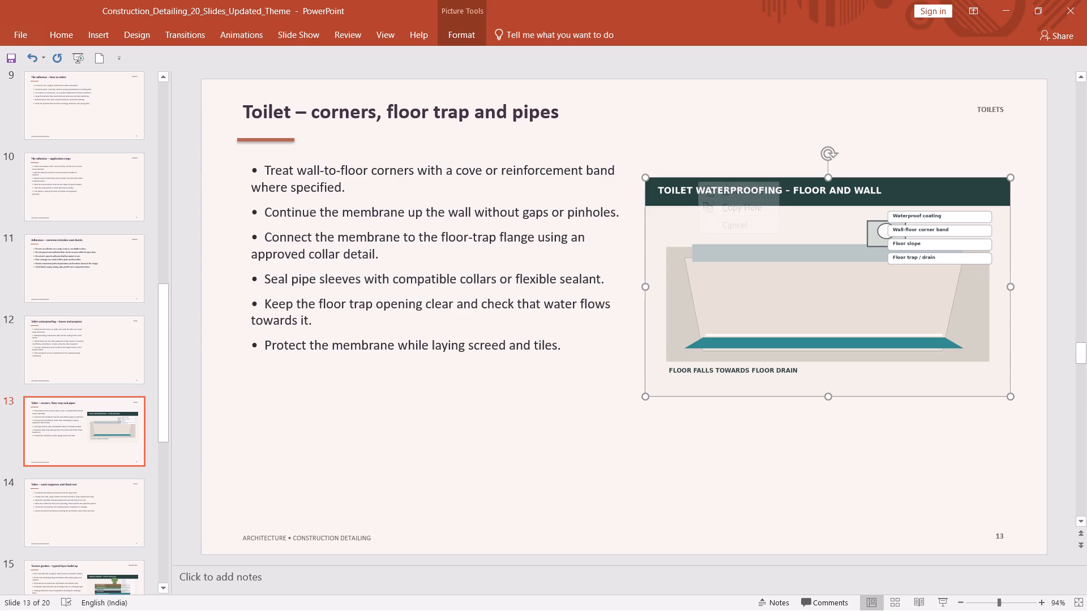
pyautogui.press('Escape')
pyautogui.rightClick(690, 173)
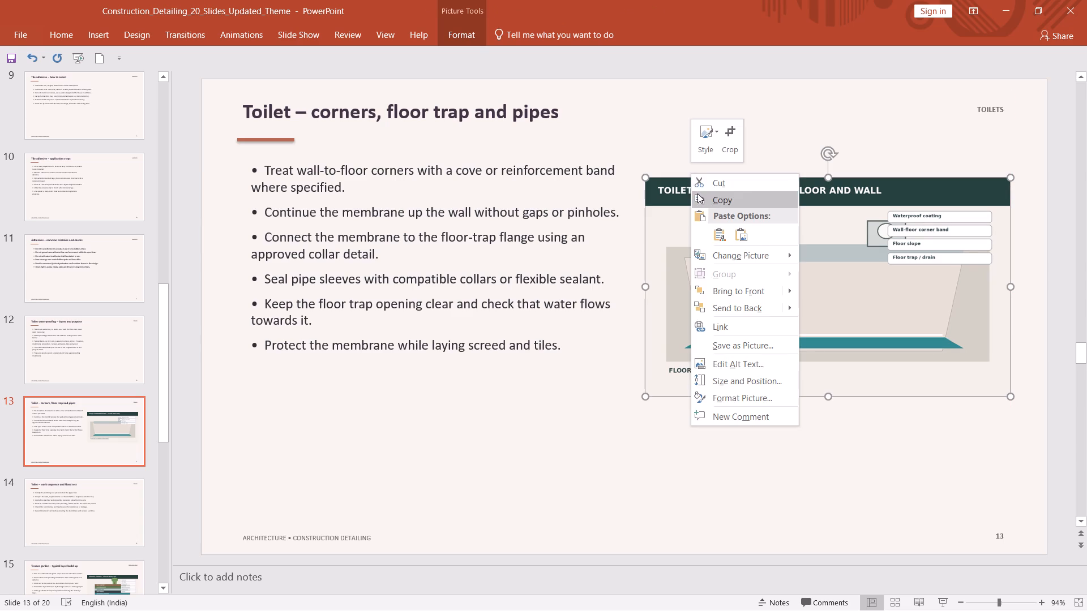
pyautogui.click(705, 183)
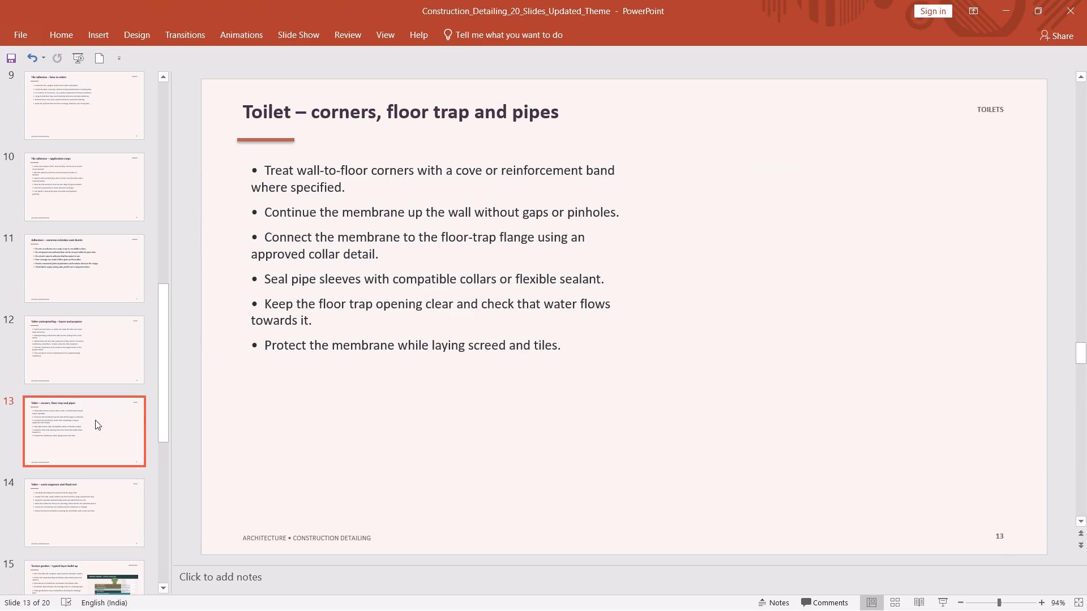
# Cut the Terrace Garden – Typical Build-up picture from slide 15, Terrace garden – typical layer build-up.
pyautogui.scroll(-4, 95, 420)
pyautogui.click(97, 406)
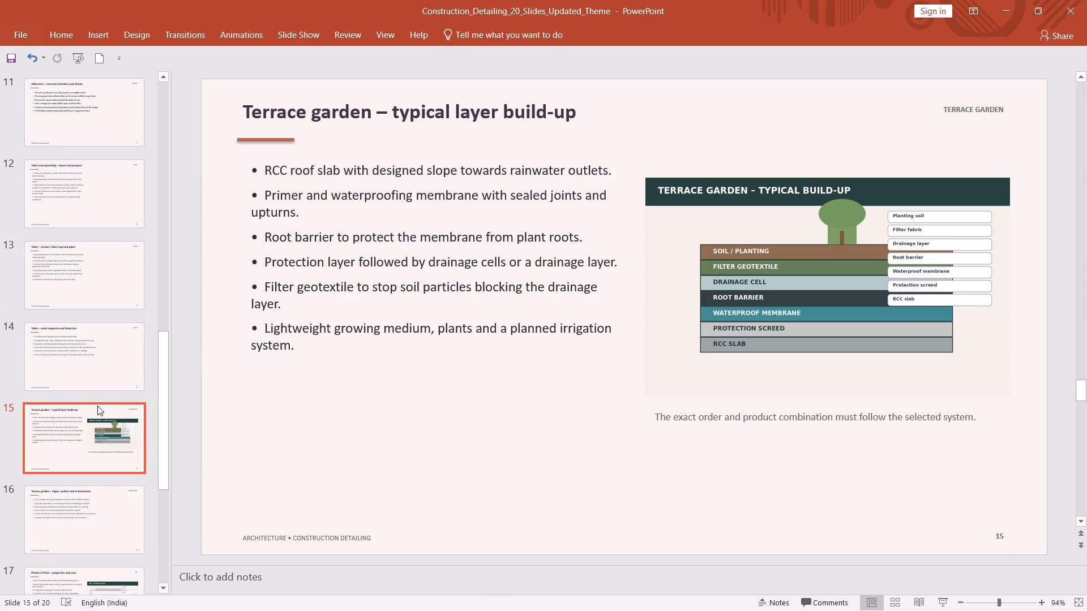
pyautogui.rightClick(695, 177)
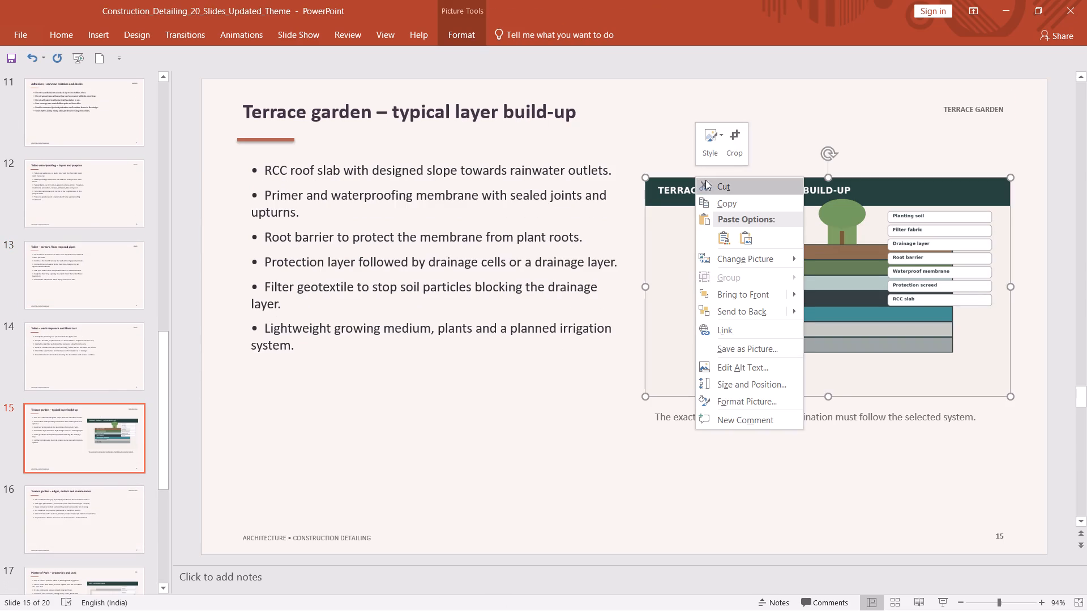
pyautogui.click(707, 182)
# Cut the whole slide 17, Plaster of Paris – properties and uses, from the presentation.
pyautogui.scroll(-8, 97, 398)
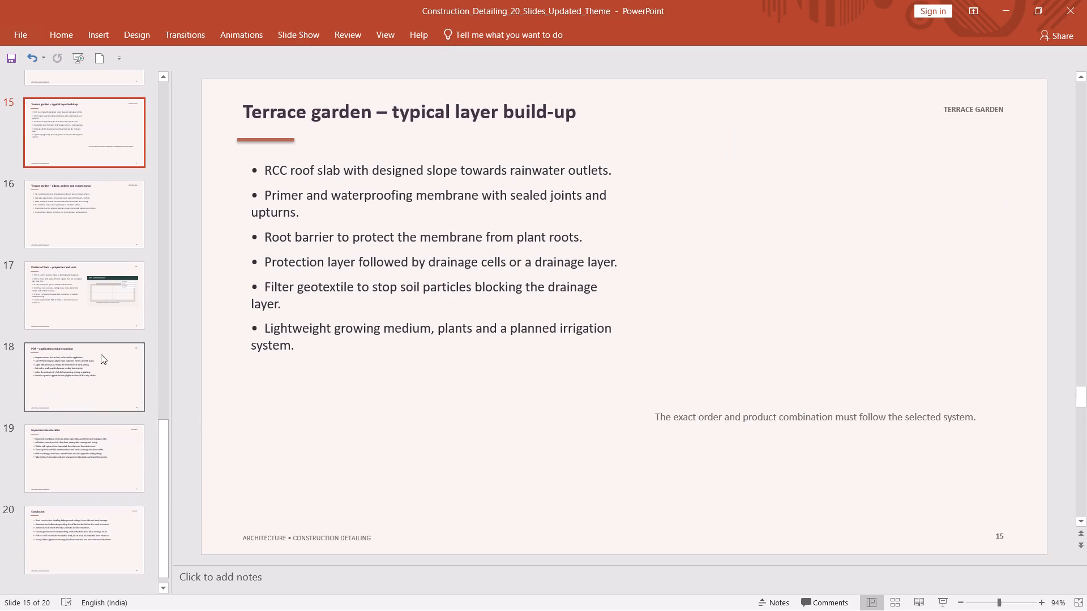
pyautogui.click(104, 324)
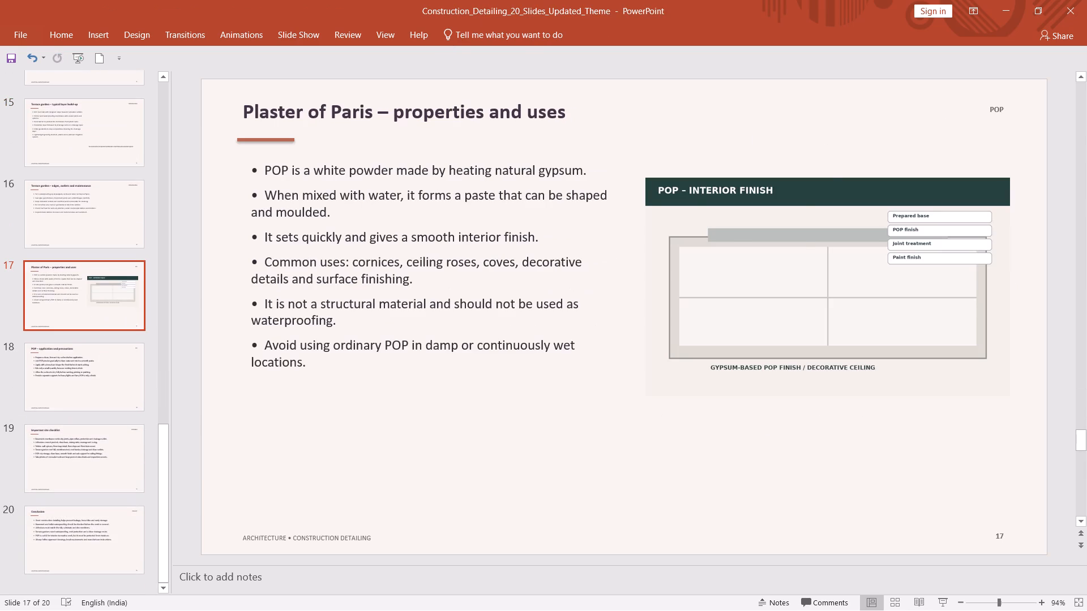
pyautogui.rightClick(696, 180)
pyautogui.press('Escape')
pyautogui.click(82, 222)
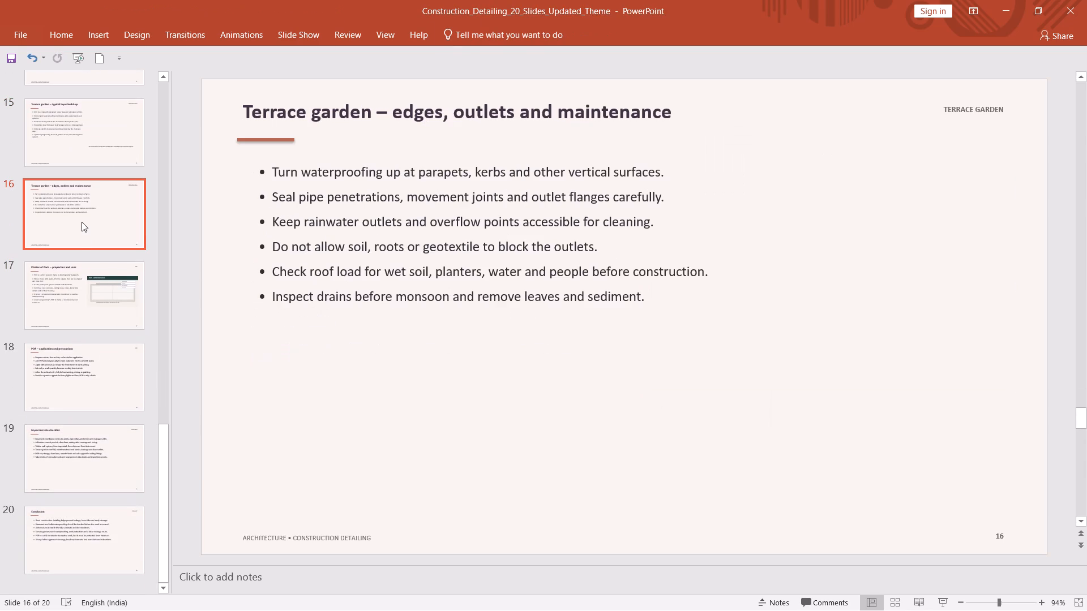
pyautogui.click(79, 272)
pyautogui.rightClick(79, 272)
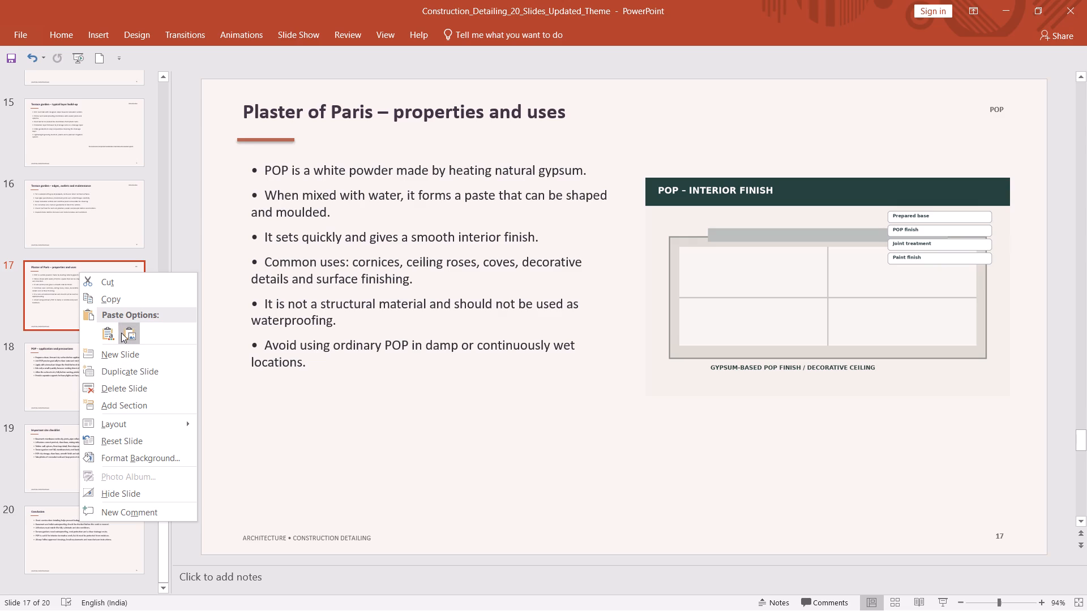
pyautogui.press('Escape')
pyautogui.rightClick(45, 295)
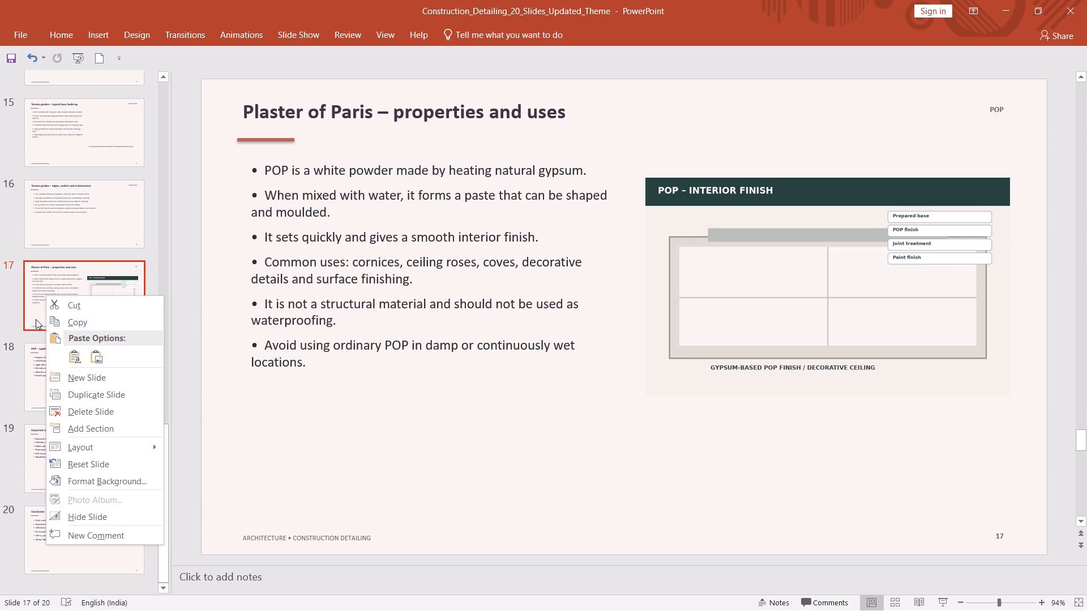
pyautogui.press('Escape')
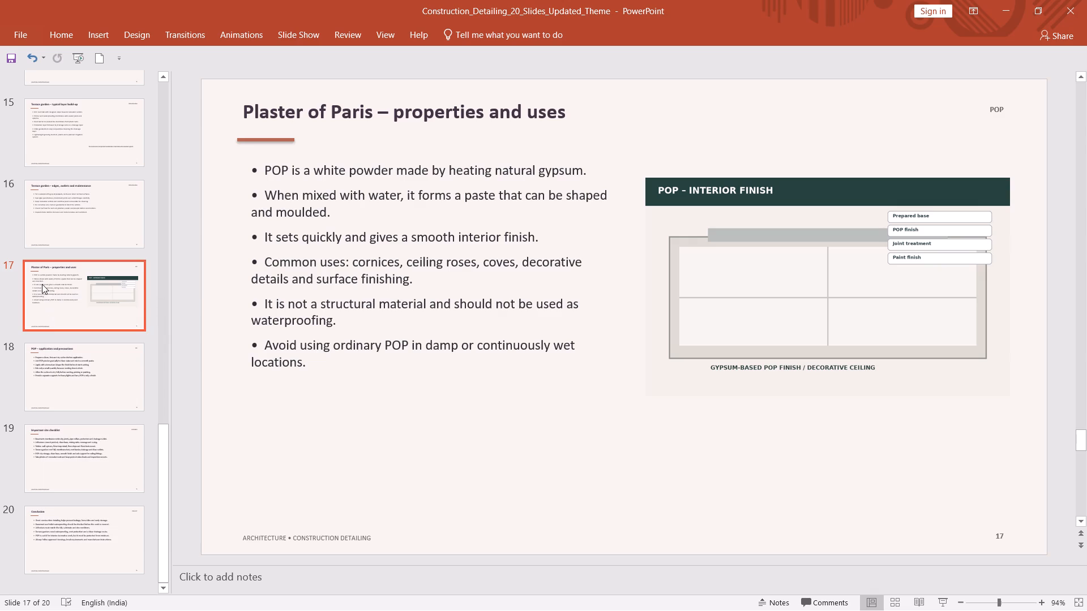
pyautogui.press('Escape')
pyautogui.rightClick(85, 288)
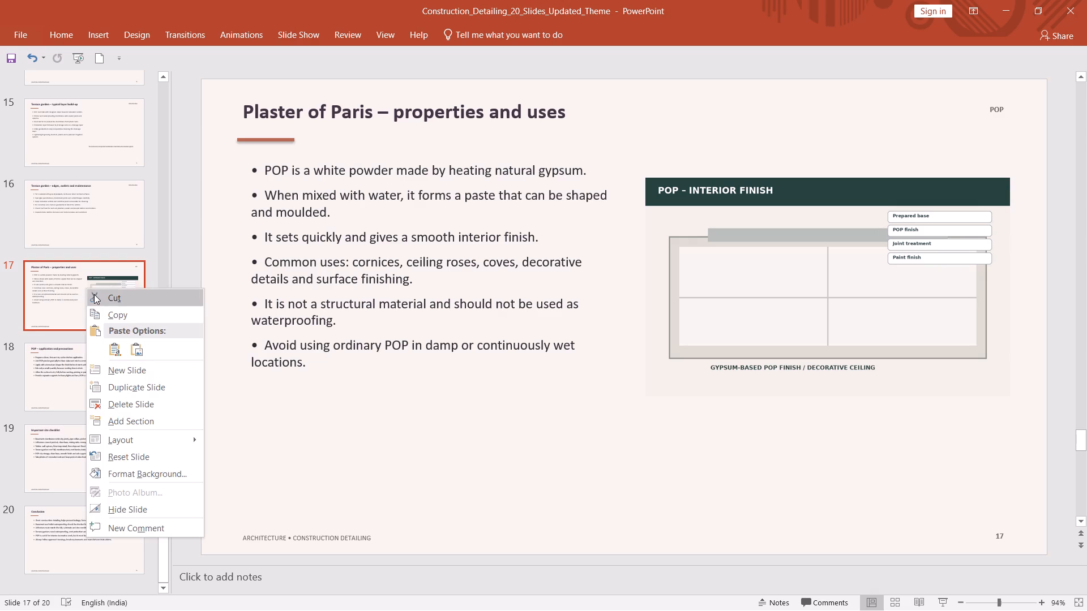
pyautogui.click(94, 294)
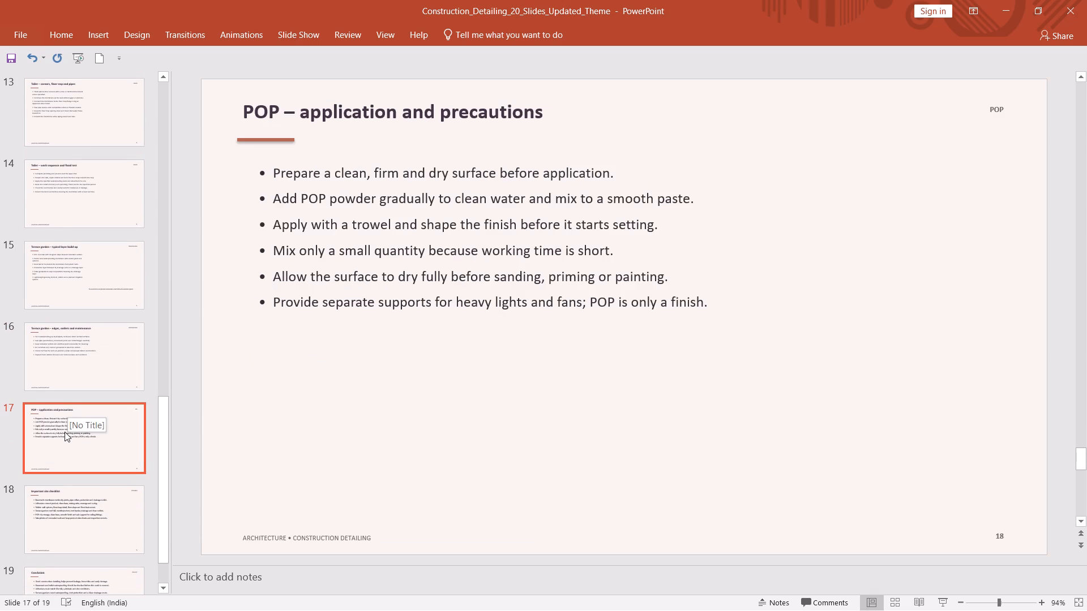
# Cut the slide POP – application and precautions from the presentation.
pyautogui.scroll(-1, 65, 432)
pyautogui.rightClick(75, 404)
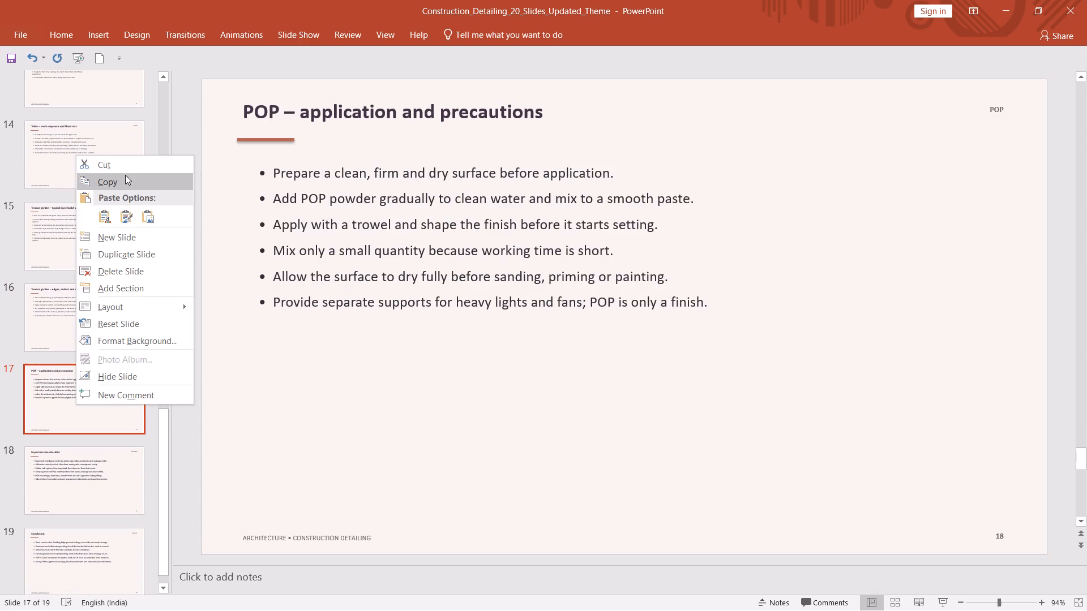
pyautogui.click(125, 168)
# Cut the slide Important site checklist from the presentation.
pyautogui.scroll(-8, 106, 272)
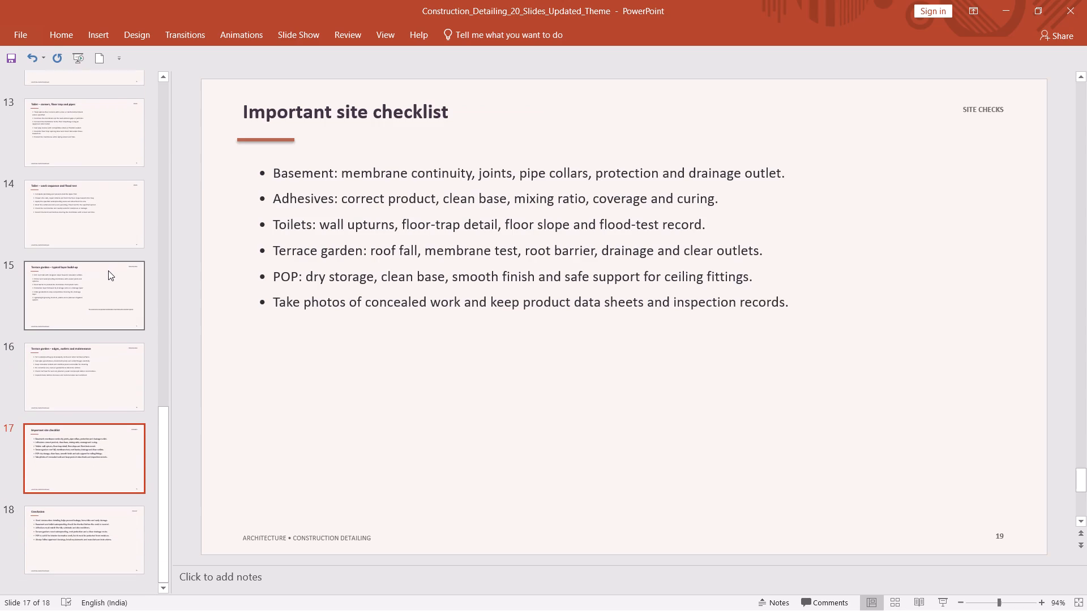
pyautogui.scroll(-5, 108, 270)
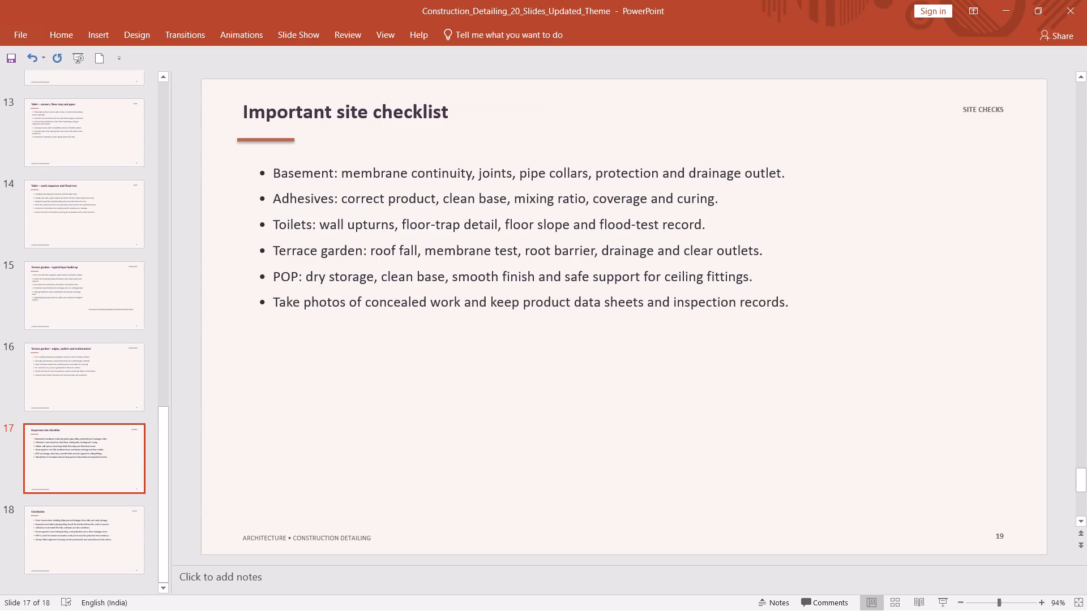
pyautogui.rightClick(105, 440)
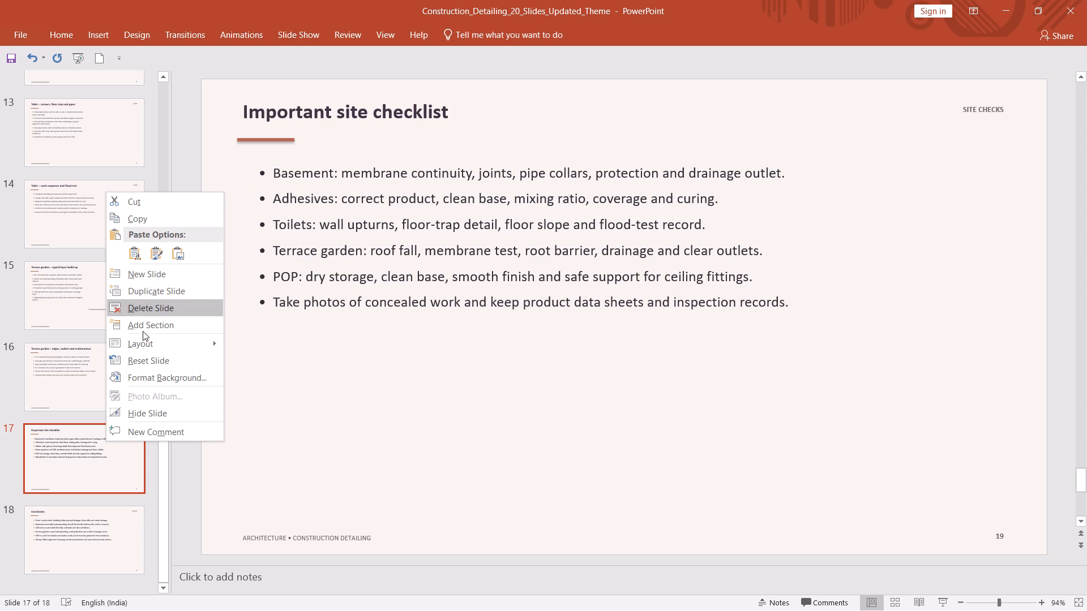
pyautogui.click(141, 201)
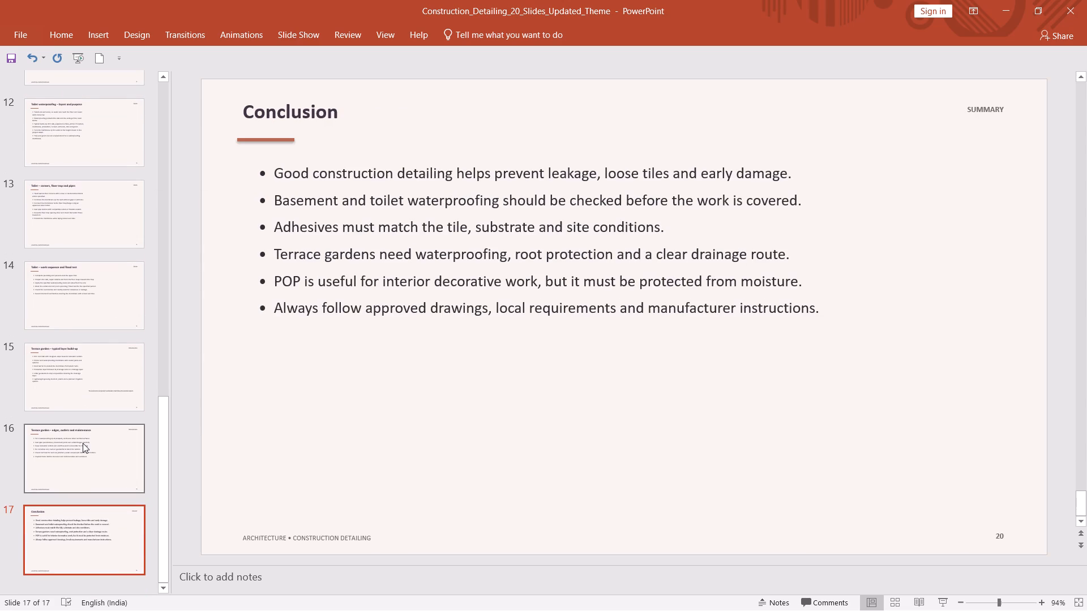
# Delete the bullet about POP being useful for interior decorative work from the Conclusion slide, leaving no stray bullet.
pyautogui.click(83, 443)
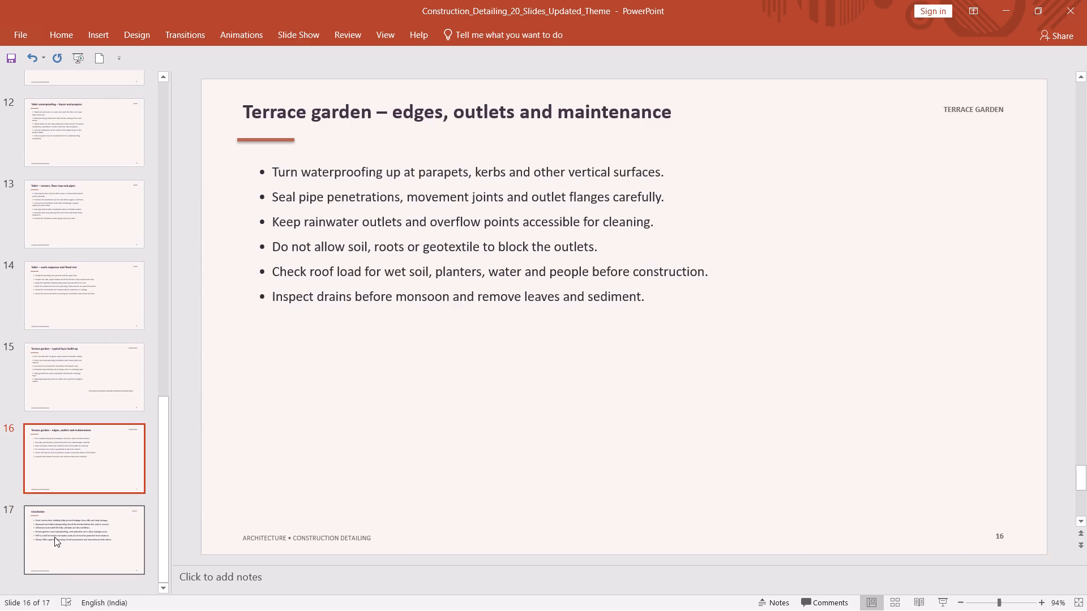
pyautogui.click(54, 537)
pyautogui.scroll(-4, 312, 278)
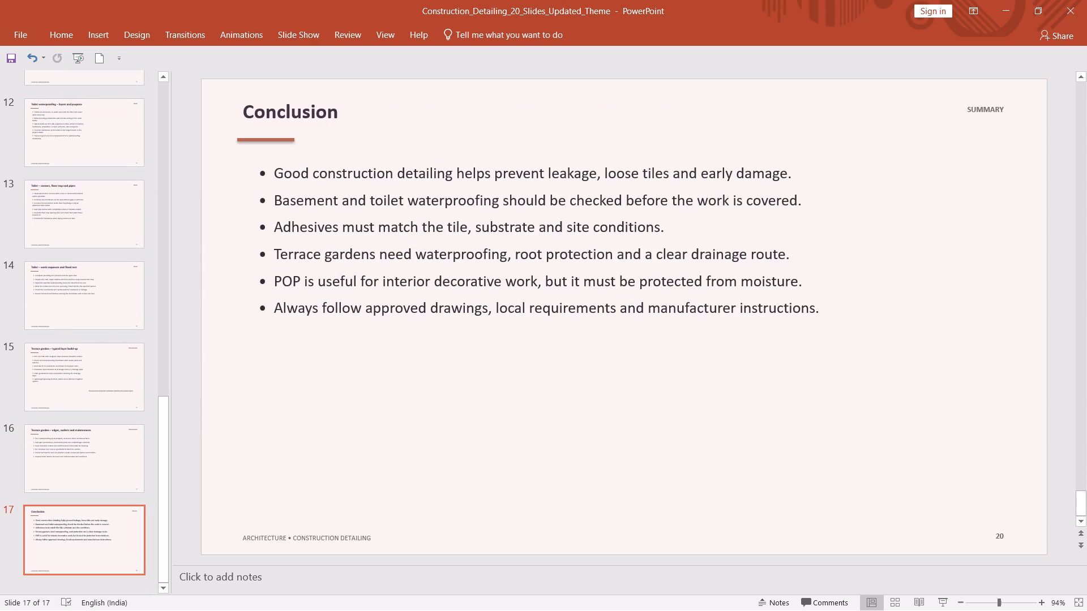
pyautogui.moveTo(803, 285); pyautogui.dragTo(368, 328)
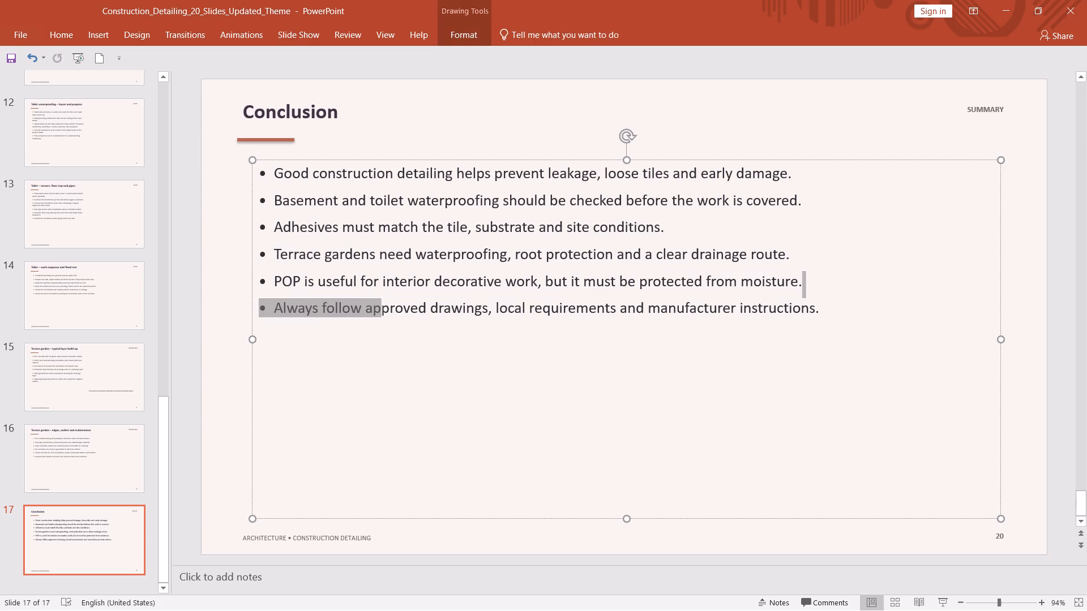
pyautogui.moveTo(368, 328); pyautogui.dragTo(283, 284)
pyautogui.press('BackSpace')
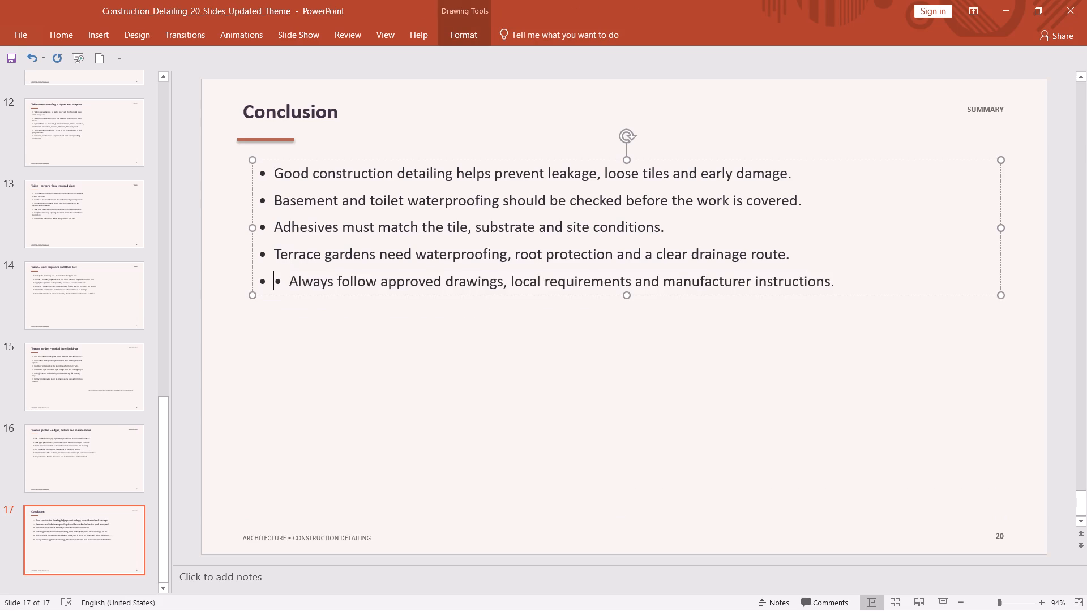
pyautogui.press('BackSpace')
pyautogui.press('BackSpace')
pyautogui.press('BackSpace')
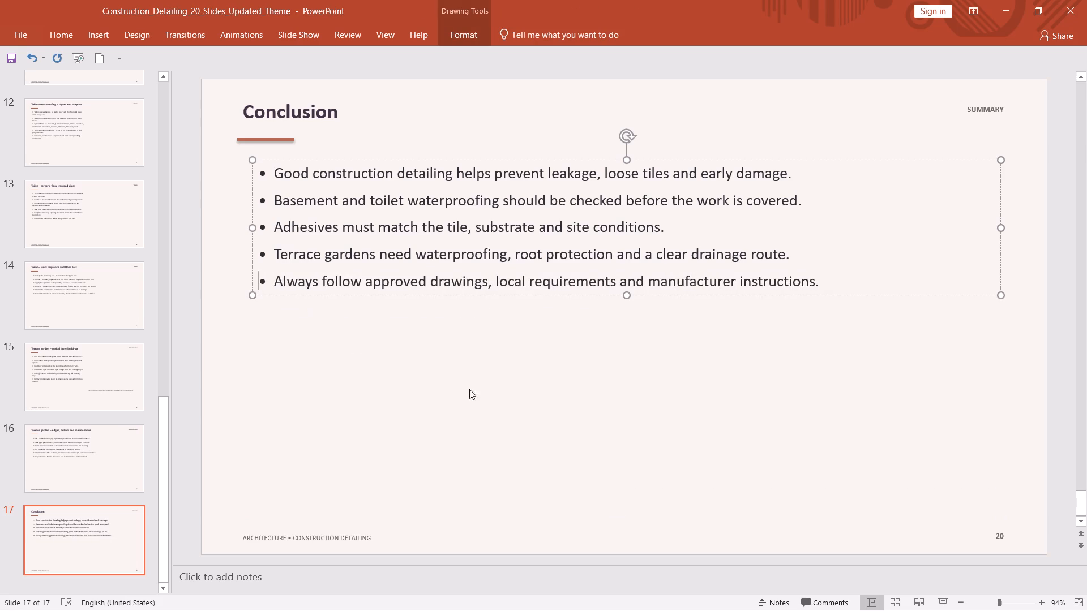
pyautogui.click(503, 412)
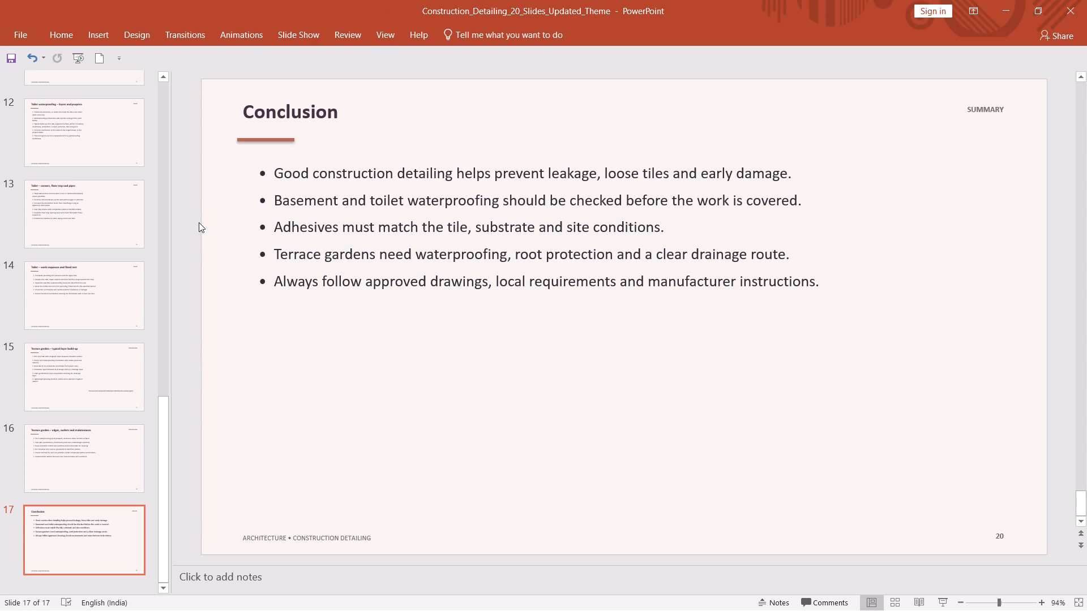
# Add a space after "Toilet waterproofing" in the subtitle of the title slide.
pyautogui.scroll(-17, 75, 299)
pyautogui.scroll(11, 90, 305)
pyautogui.scroll(19, 102, 298)
pyautogui.scroll(9, 105, 294)
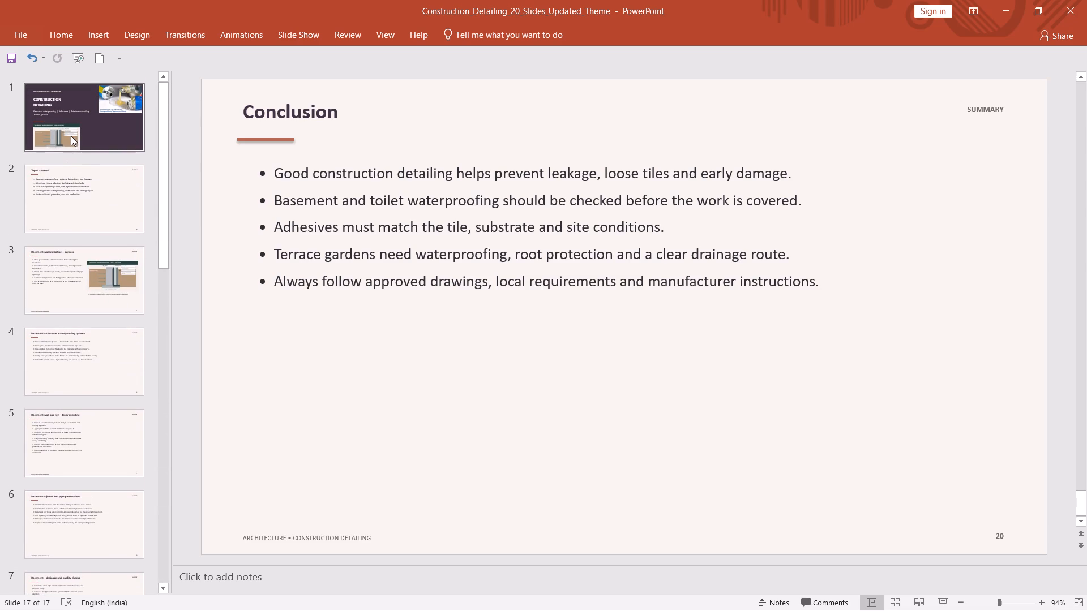
pyautogui.click(71, 136)
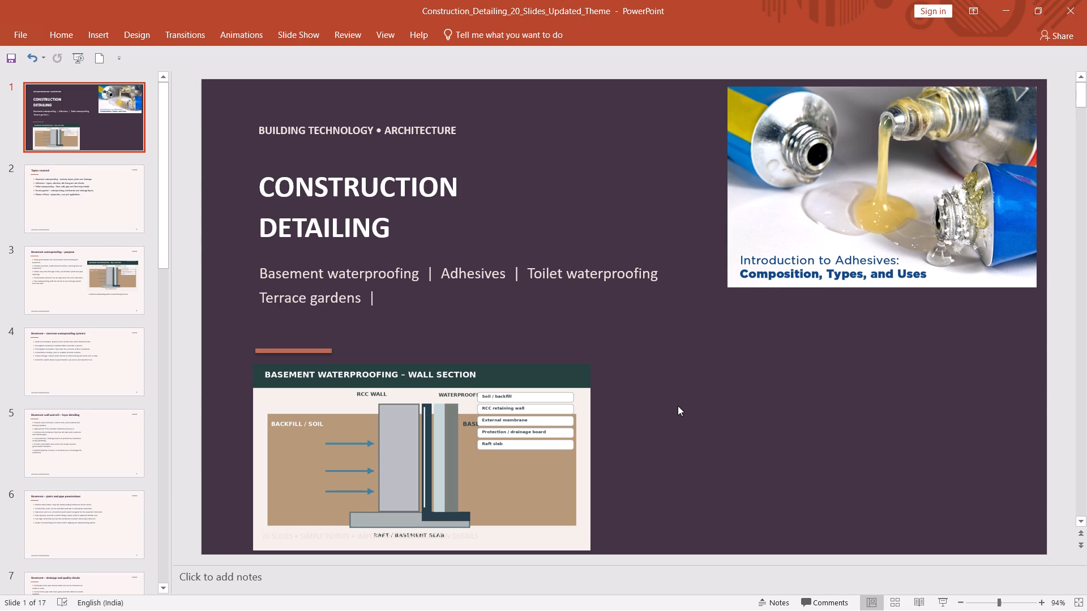
pyautogui.click(655, 277)
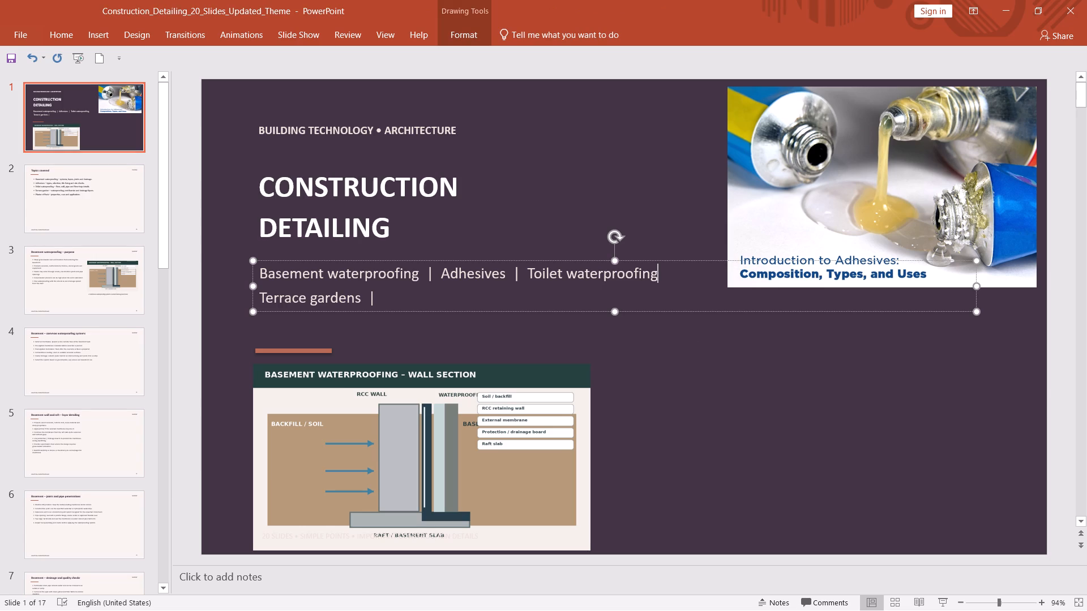
pyautogui.press('space')
pyautogui.press('Escape')
# Cut the "BUILDING TECHNOLOGY • ARCHITECTURE" text box above the heading on the title slide.
pyautogui.moveTo(461, 134); pyautogui.dragTo(452, 132)
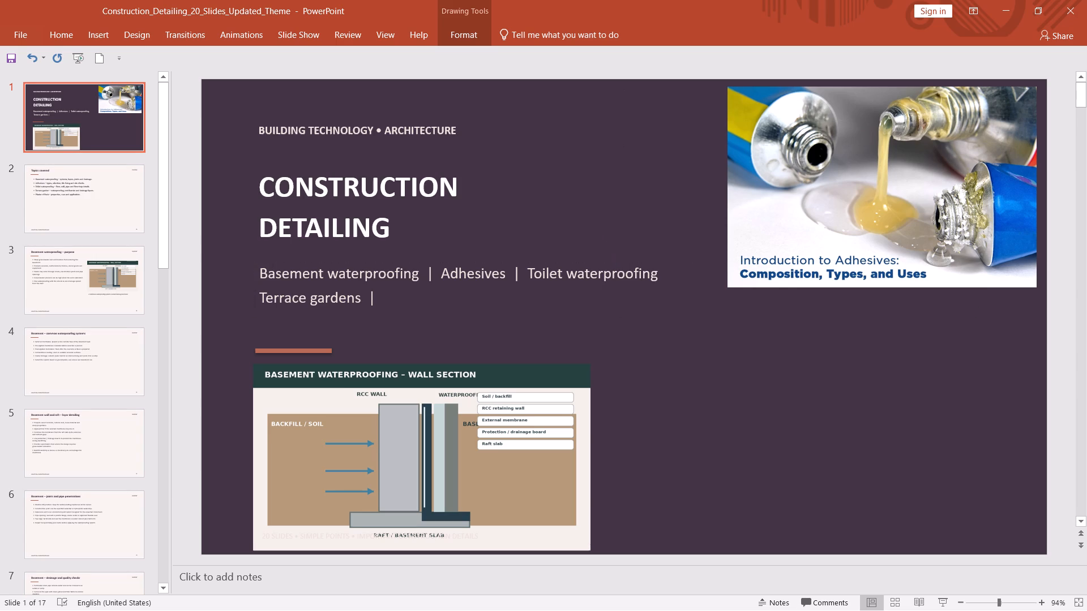
pyautogui.moveTo(452, 132); pyautogui.dragTo(463, 150)
pyautogui.rightClick(442, 140)
pyautogui.press('Escape')
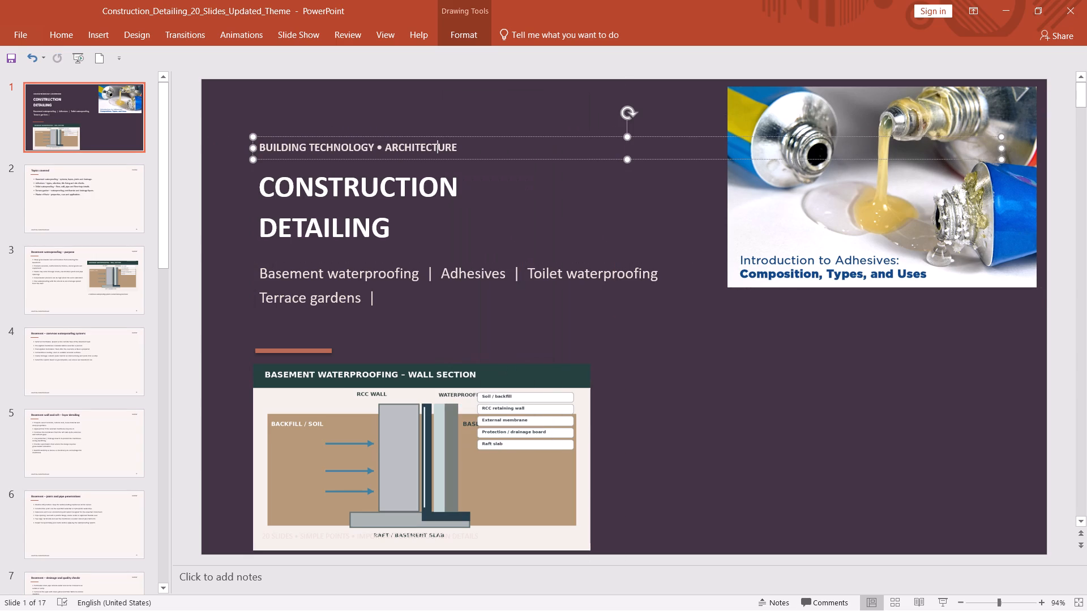
pyautogui.rightClick(410, 134)
pyautogui.click(434, 139)
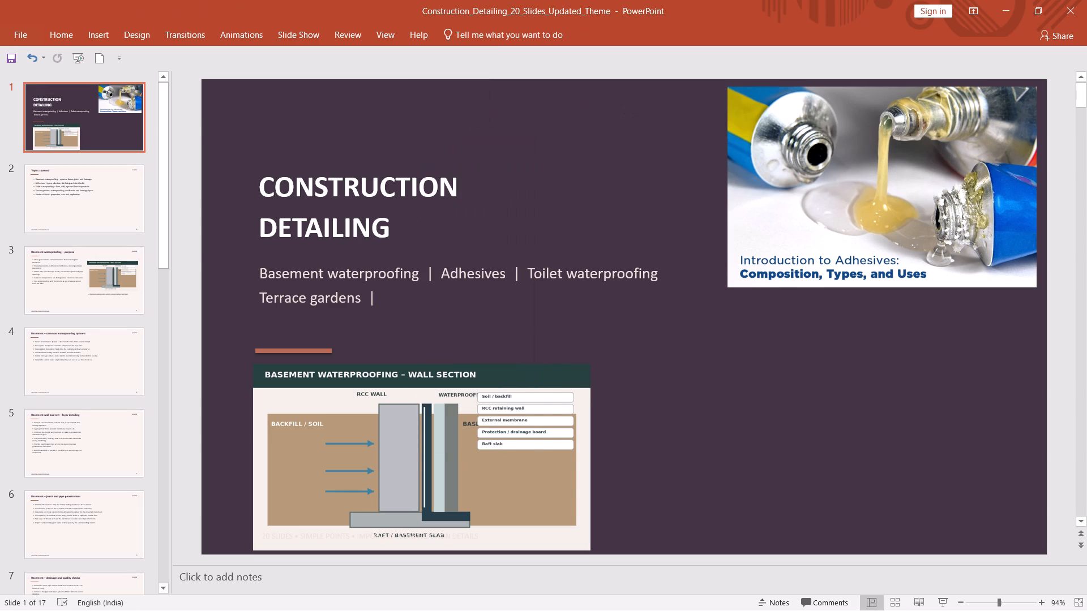
# Cut the "ARCHITECTURE • CONSTRUCTION DETAILING" footer text box from slide 2, Topics covered.
pyautogui.scroll(-1, 433, 160)
pyautogui.scroll(2, 449, 207)
pyautogui.scroll(-2, 436, 243)
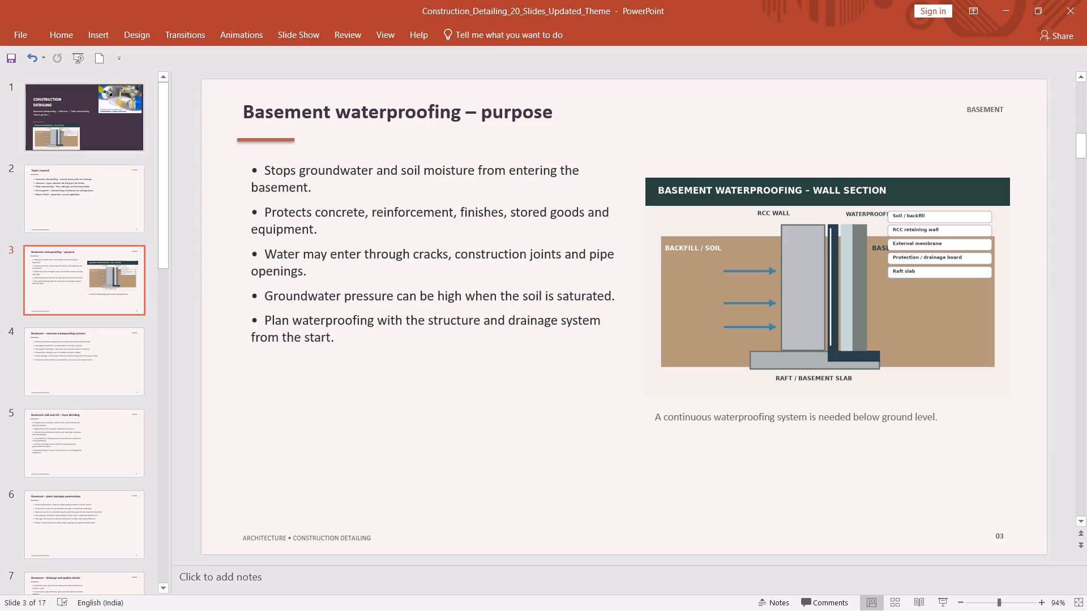
pyautogui.click(113, 221)
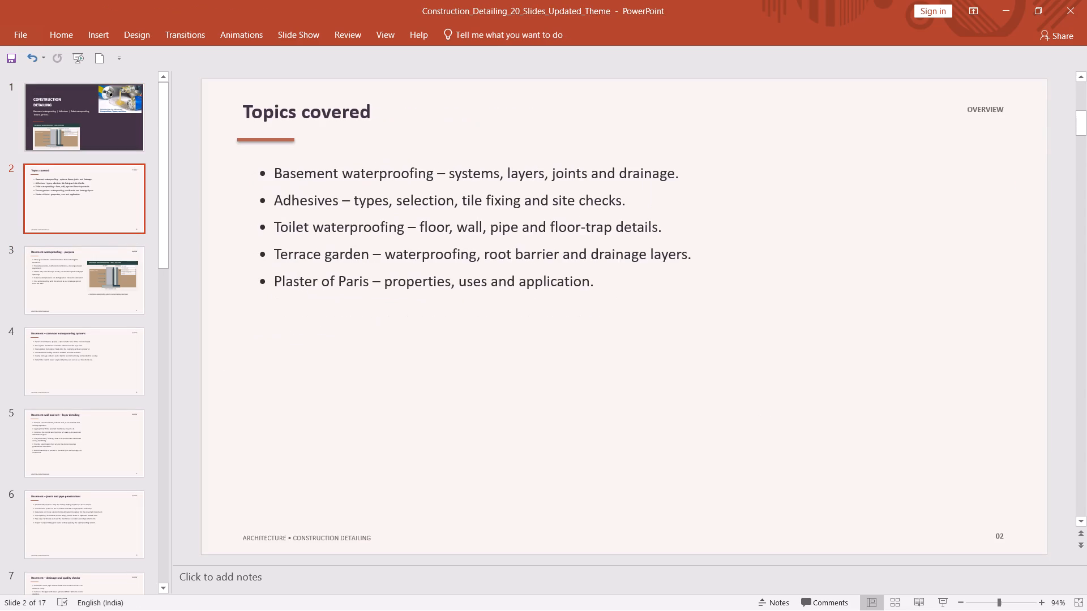
pyautogui.rightClick(321, 538)
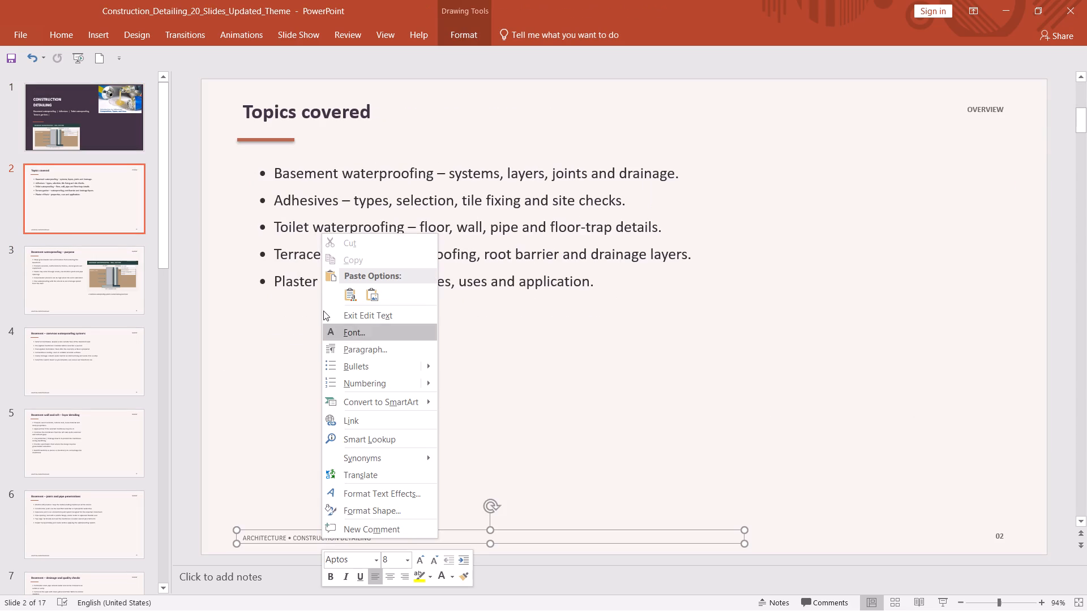
pyautogui.rightClick(295, 529)
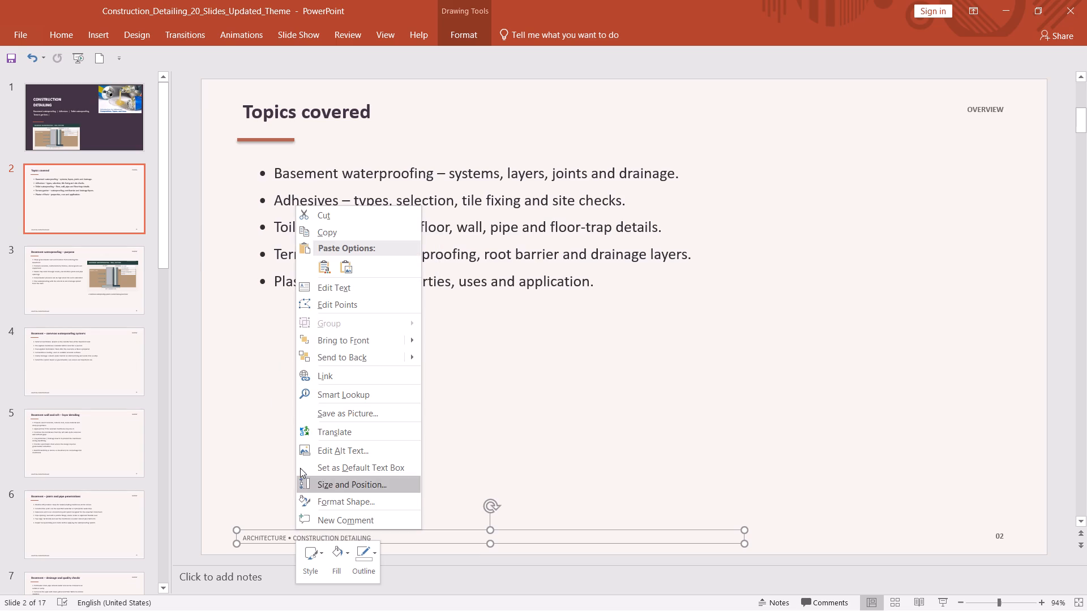
pyautogui.click(324, 217)
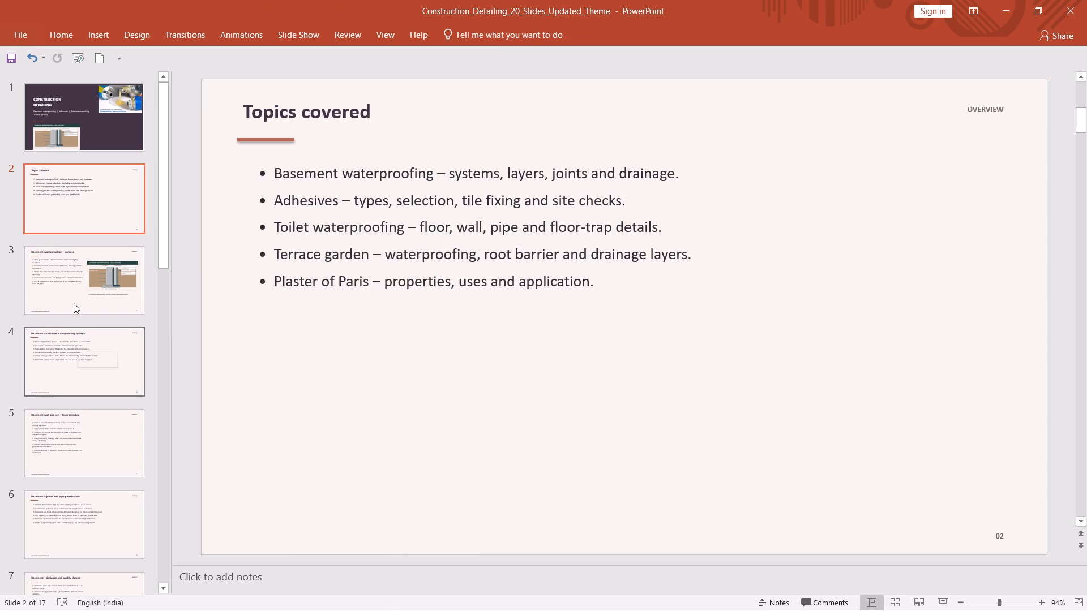
# Cut the "ARCHITECTURE • CONSTRUCTION DETAILING" footer text box from slide 3, Basement waterproofing – purpose.
pyautogui.click(72, 287)
pyautogui.rightClick(294, 538)
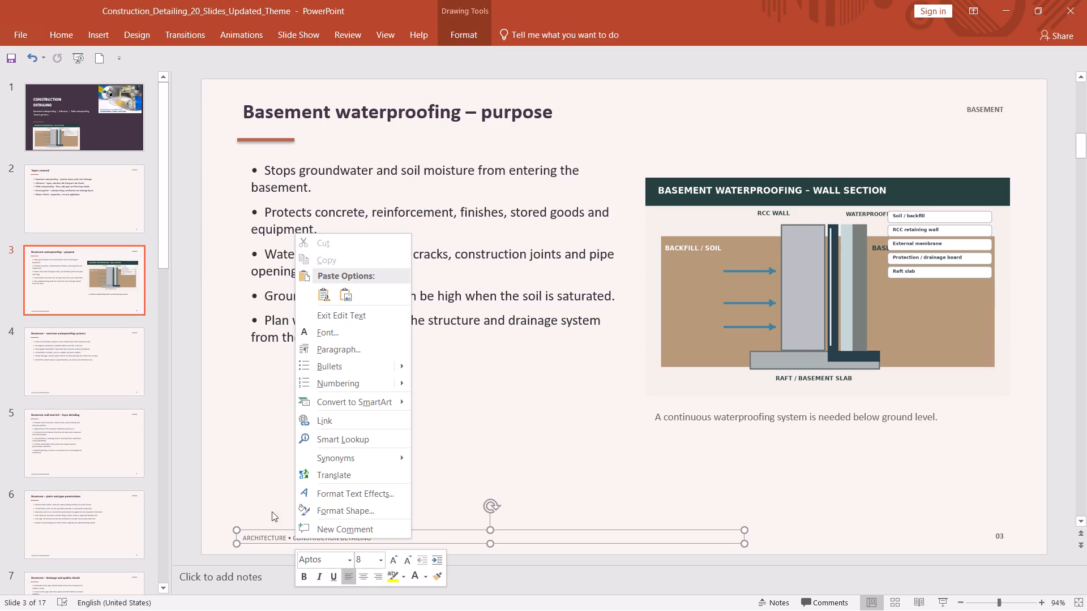
pyautogui.rightClick(265, 528)
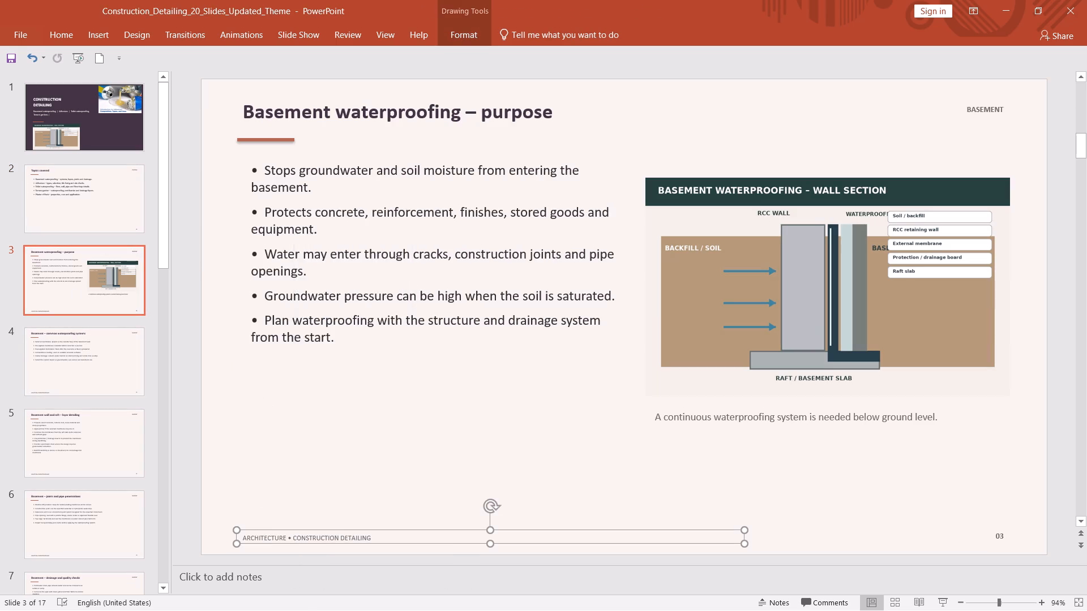
pyautogui.click(324, 214)
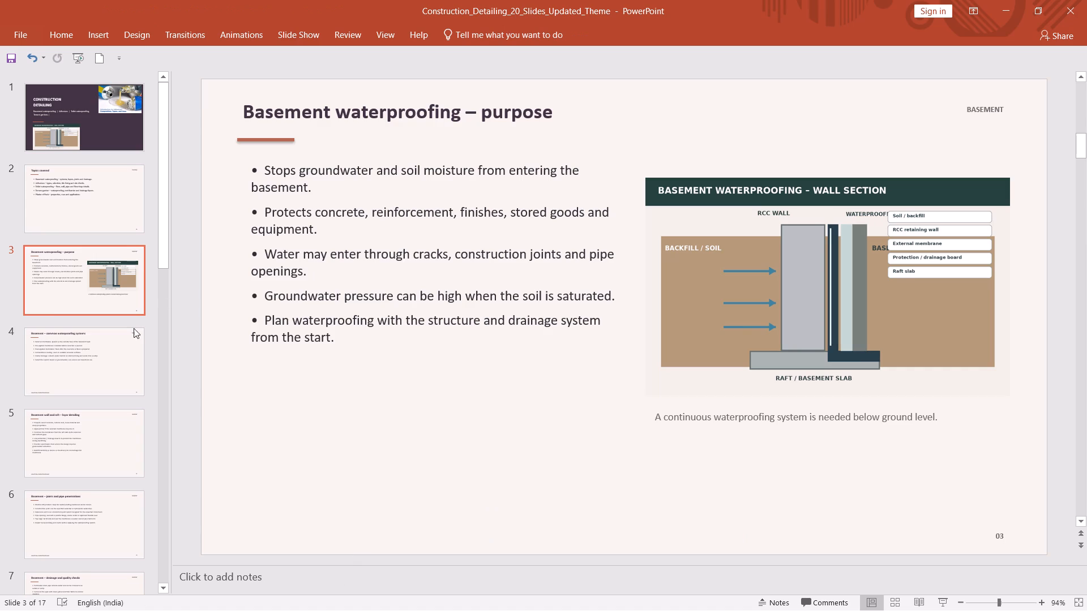
# Cut the "ARCHITECTURE • CONSTRUCTION DETAILING" footer text box from slide 4, Basement – common waterproofing systems.
pyautogui.click(88, 359)
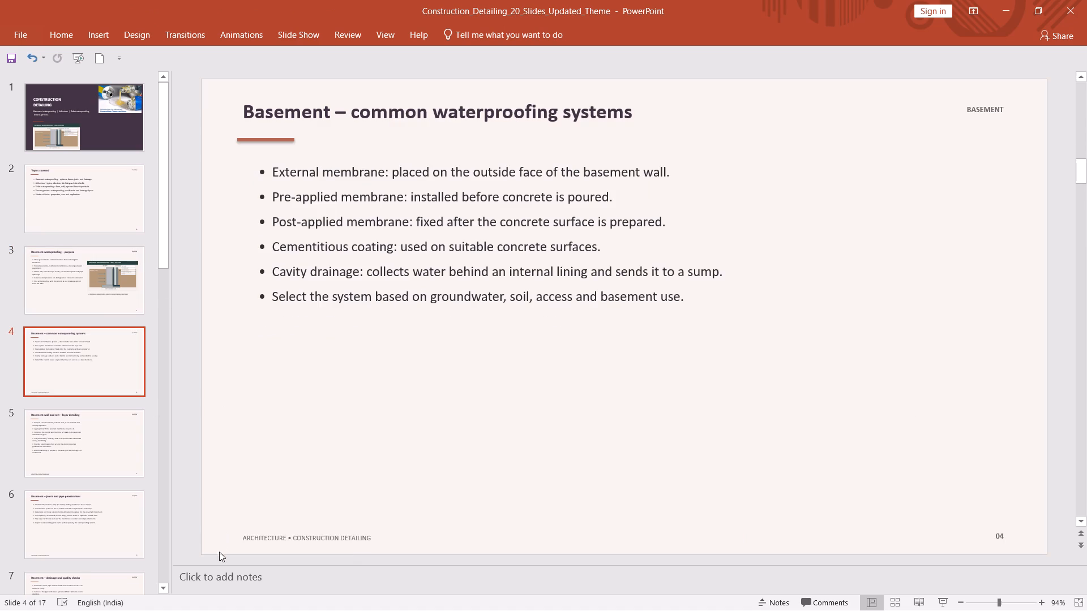
pyautogui.rightClick(254, 537)
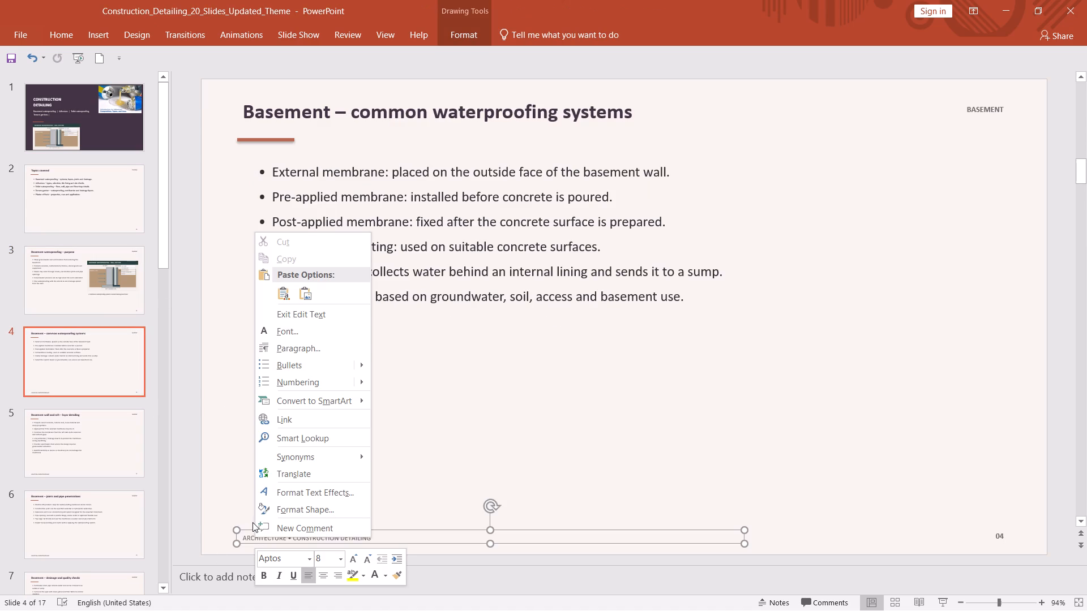
pyautogui.rightClick(246, 527)
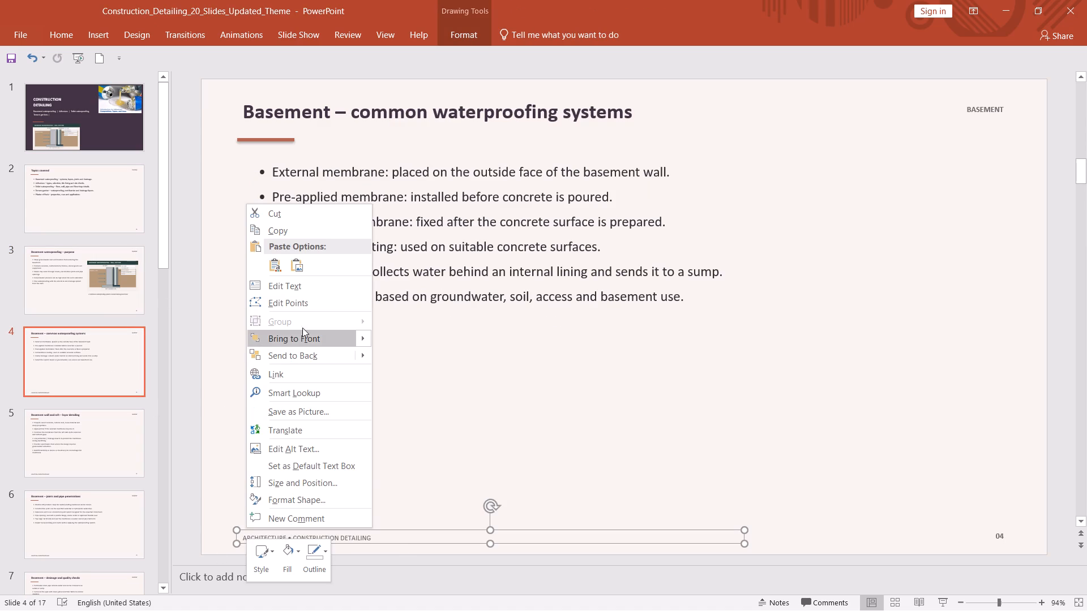
pyautogui.click(280, 211)
# Cut the "ARCHITECTURE • CONSTRUCTION DETAILING" footer text box from slide 5, Basement wall and raft – layer detailing.
pyautogui.scroll(-3, 87, 382)
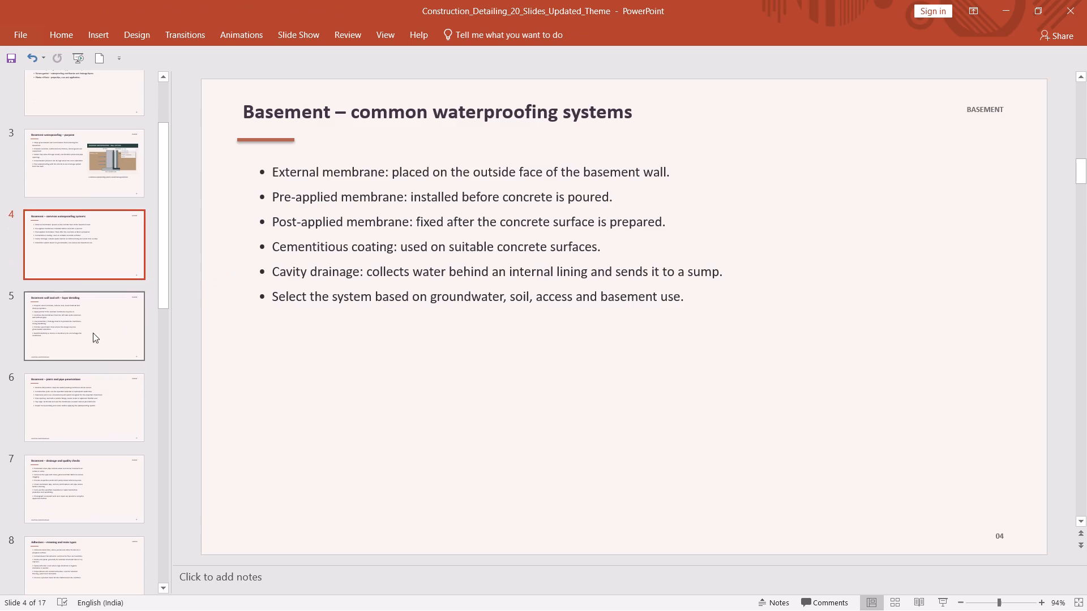
pyautogui.click(98, 319)
pyautogui.rightClick(250, 535)
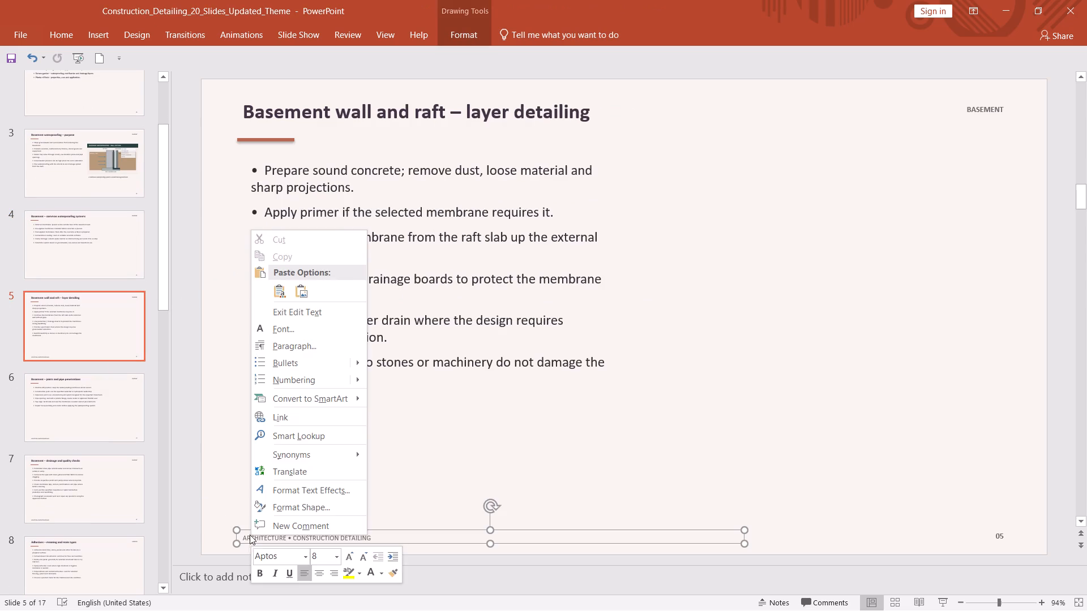
pyautogui.rightClick(245, 527)
pyautogui.click(280, 213)
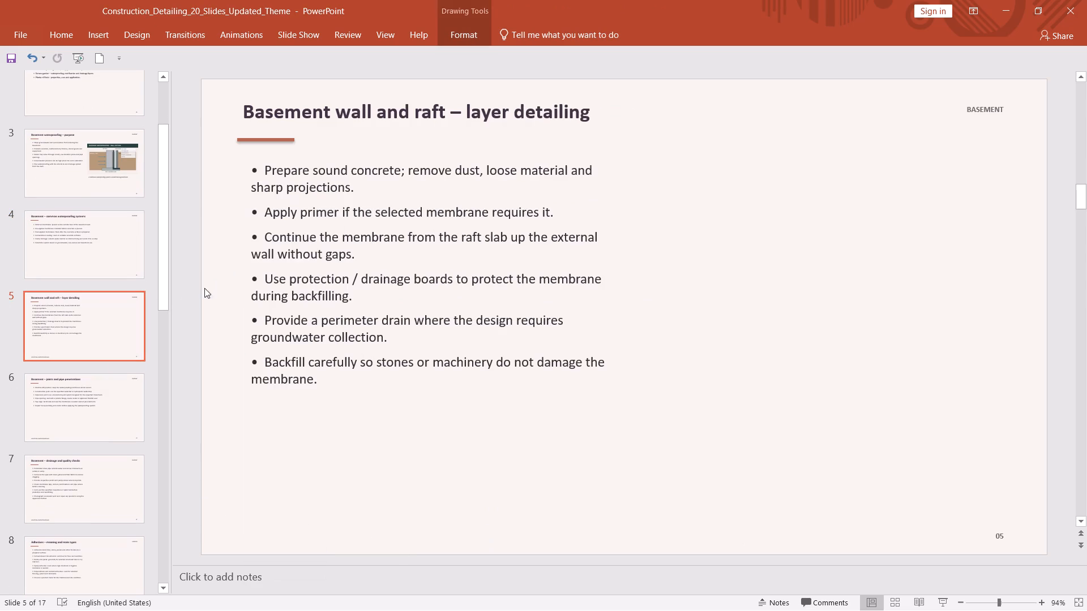
# Cut the "ARCHITECTURE • CONSTRUCTION DETAILING" footer text box from slide 6, Basement – joints and pipe penetrations.
pyautogui.click(109, 410)
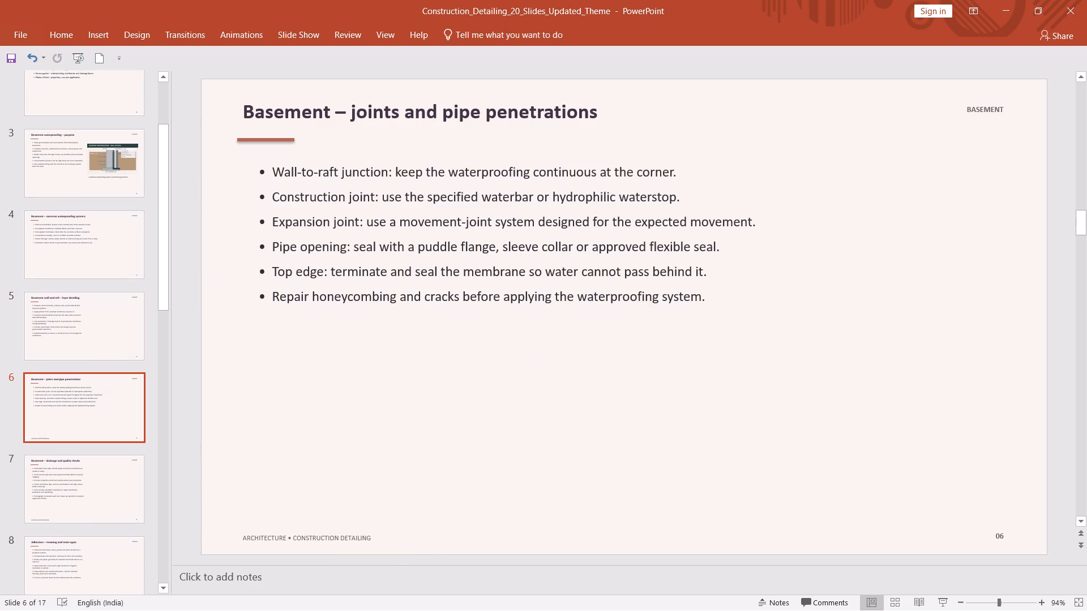
pyautogui.rightClick(283, 536)
pyautogui.rightClick(273, 530)
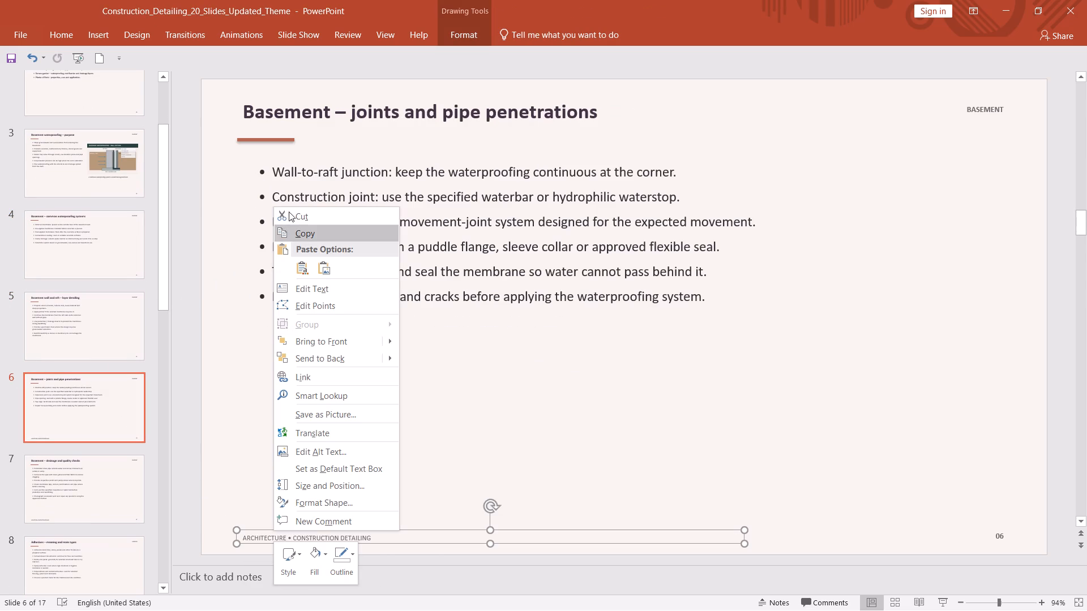
pyautogui.click(295, 219)
# Cut the "ARCHITECTURE • CONSTRUCTION DETAILING" footer text box from slide 7, Basement – drainage and quality checks.
pyautogui.scroll(-3, 97, 378)
pyautogui.click(101, 377)
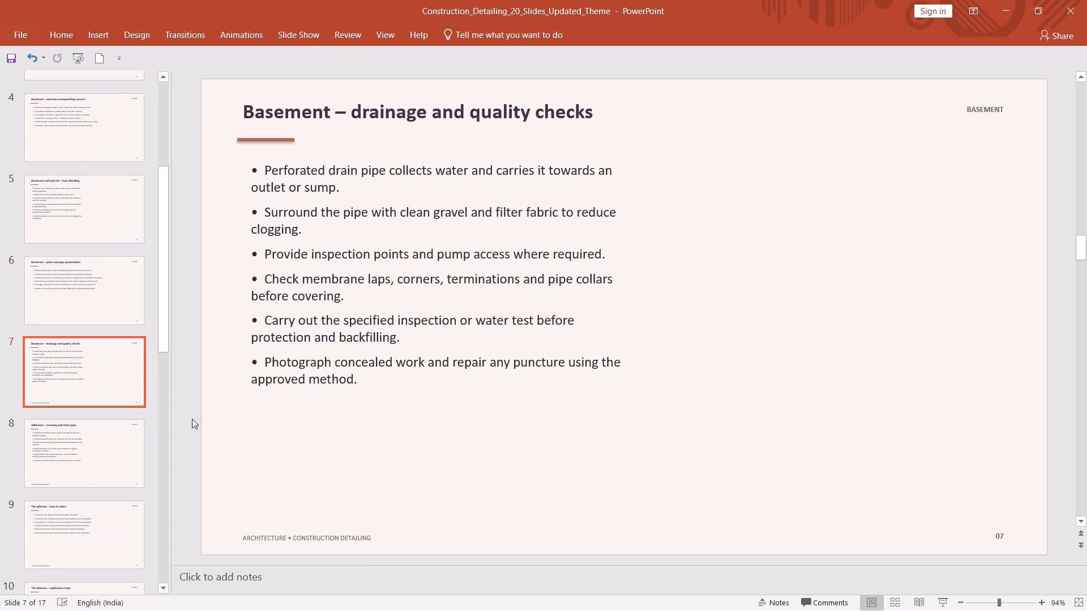
pyautogui.rightClick(263, 535)
pyautogui.rightClick(256, 530)
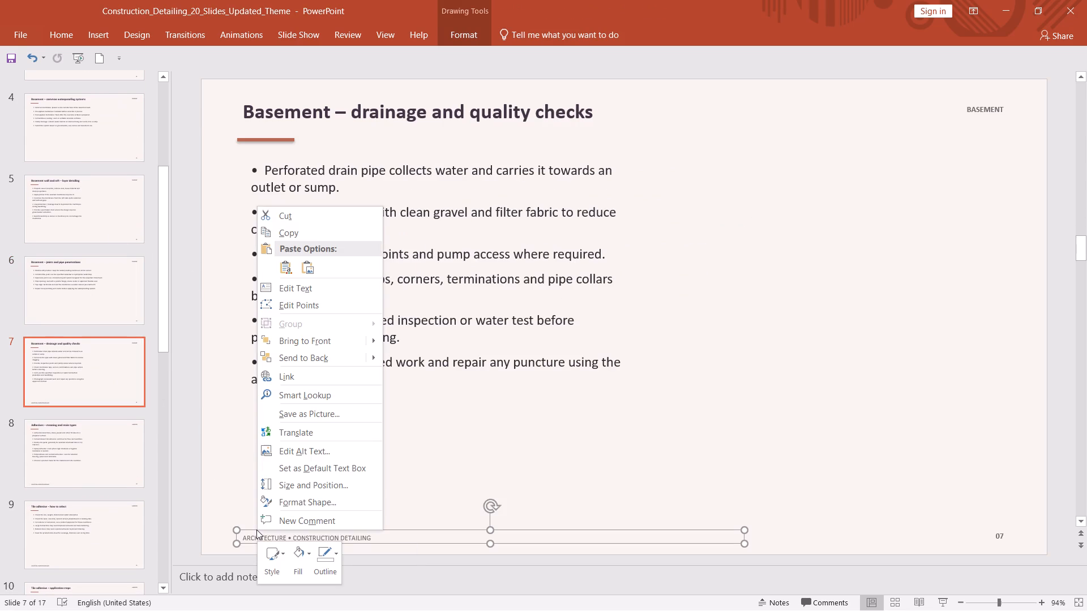
pyautogui.click(278, 223)
# Cut the "ARCHITECTURE • CONSTRUCTION DETAILING" footer text box from slide 8, Adhesives – meaning and main types.
pyautogui.scroll(-3, 99, 385)
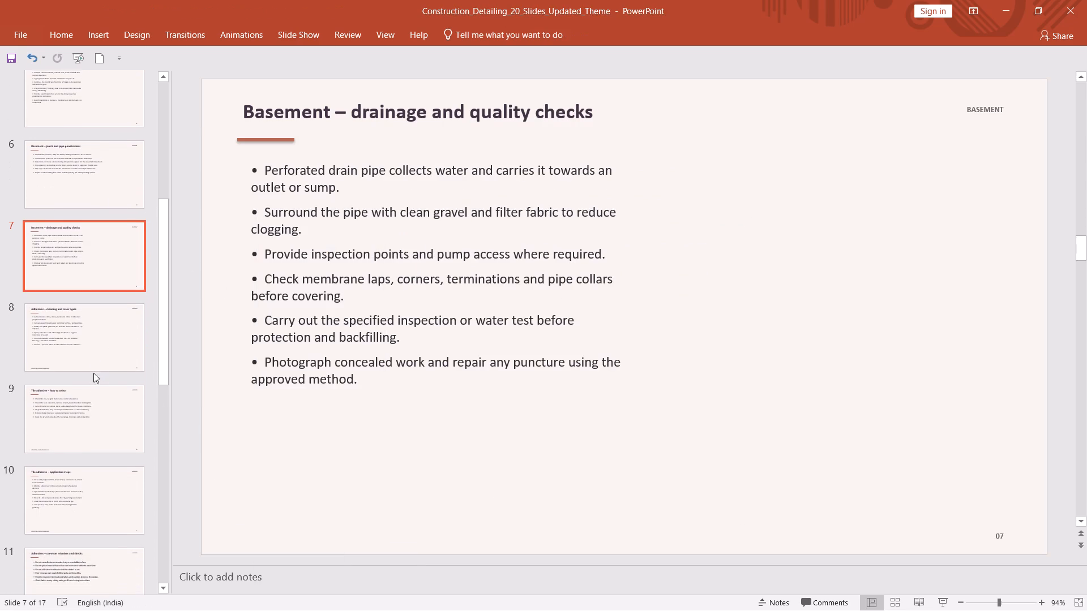
pyautogui.click(93, 354)
pyautogui.rightClick(267, 541)
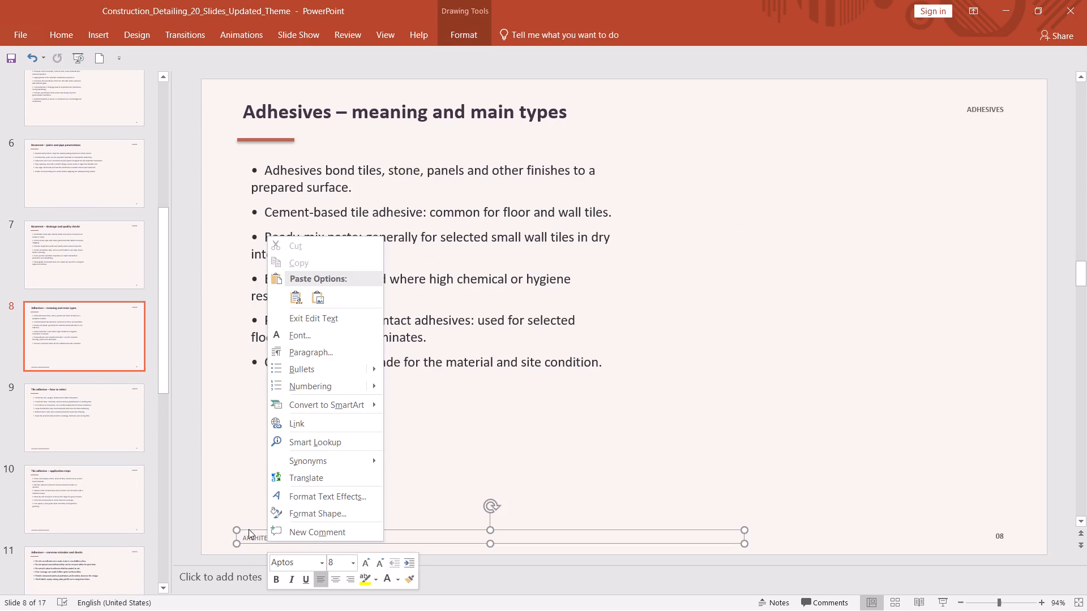
pyautogui.rightClick(249, 529)
pyautogui.click(292, 223)
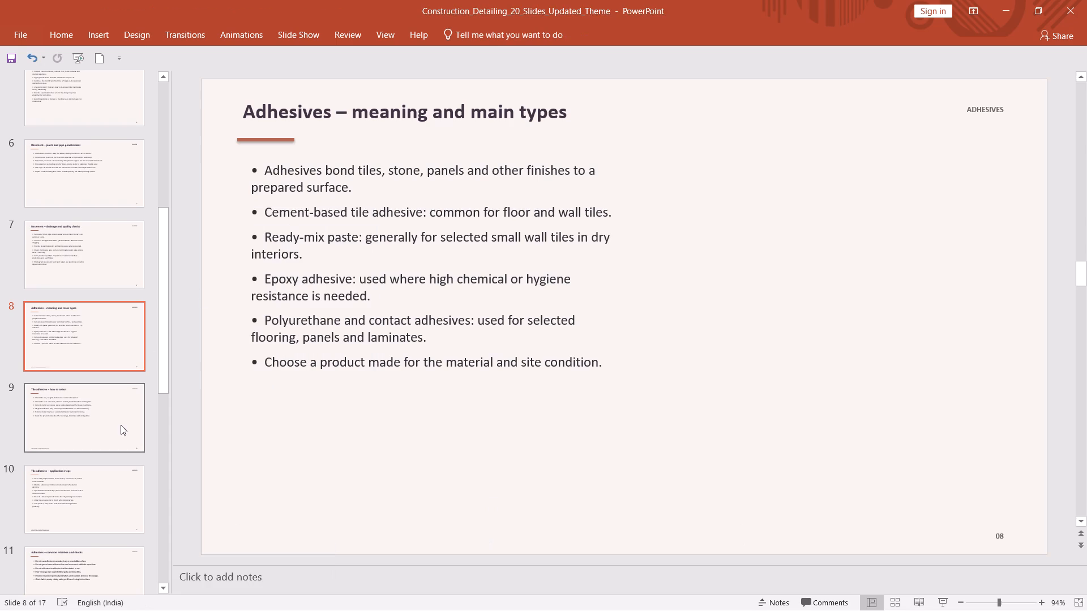
# Cut the "ARCHITECTURE • CONSTRUCTION DETAILING" footer text box from slide 9, Tile adhesive – how to select.
pyautogui.click(121, 425)
pyautogui.rightClick(281, 532)
pyautogui.rightClick(276, 527)
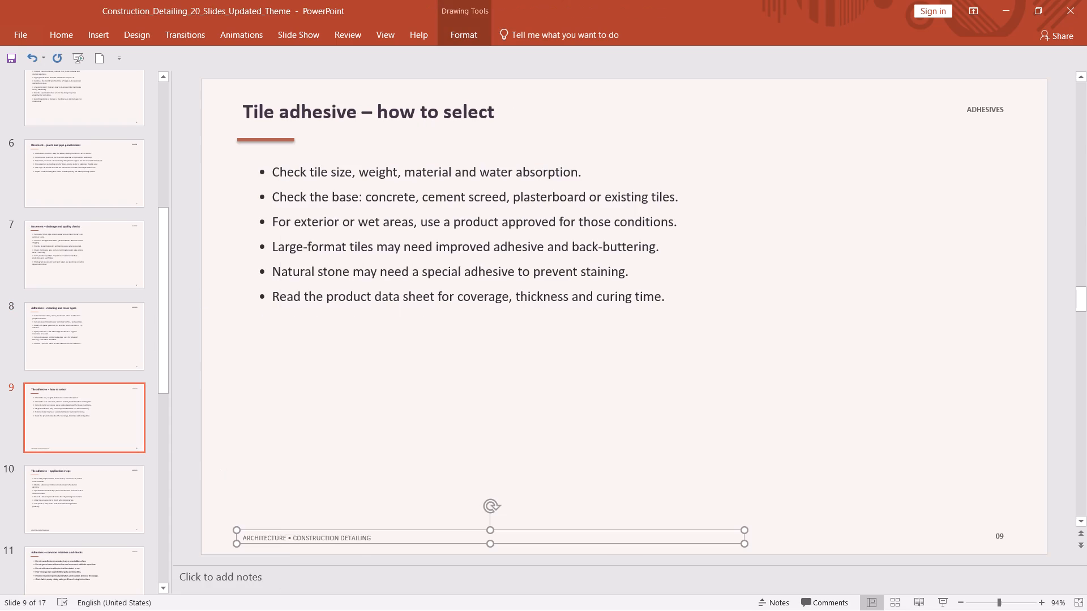
pyautogui.click(307, 218)
# Cut the "ARCHITECTURE • CONSTRUCTION DETAILING" footer text box from slide 10, Tile adhesive – application steps.
pyautogui.scroll(-2, 151, 354)
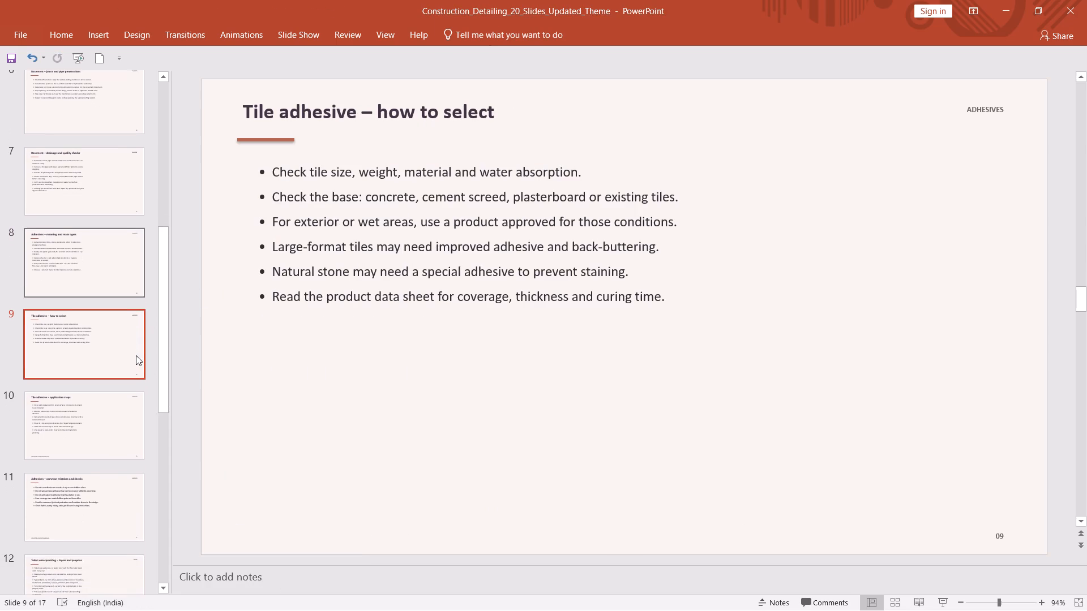
pyautogui.scroll(-4, 105, 364)
pyautogui.click(96, 280)
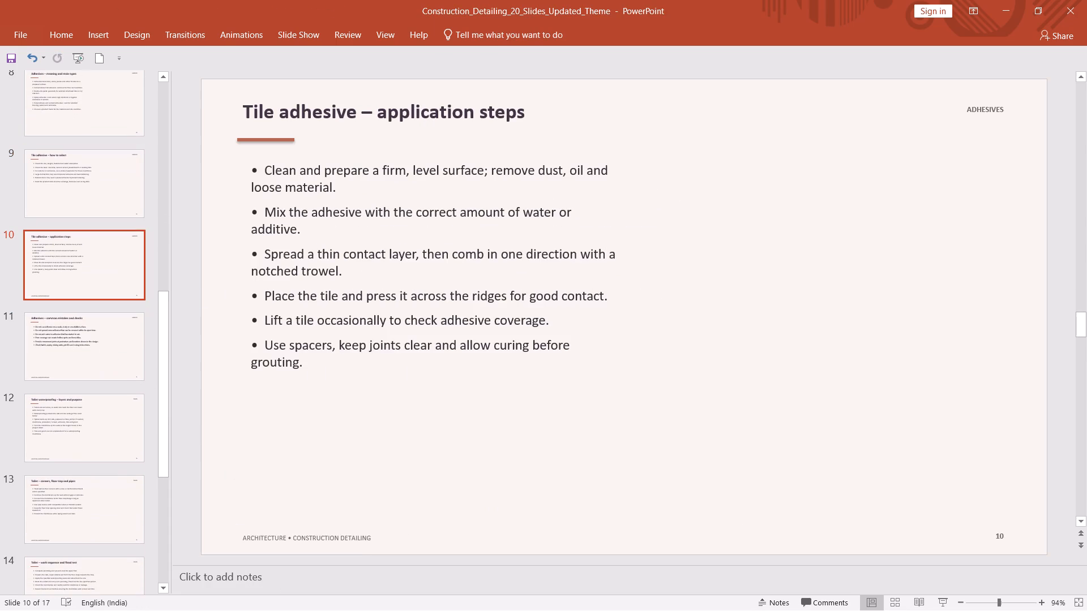
pyautogui.rightClick(263, 537)
pyautogui.rightClick(253, 532)
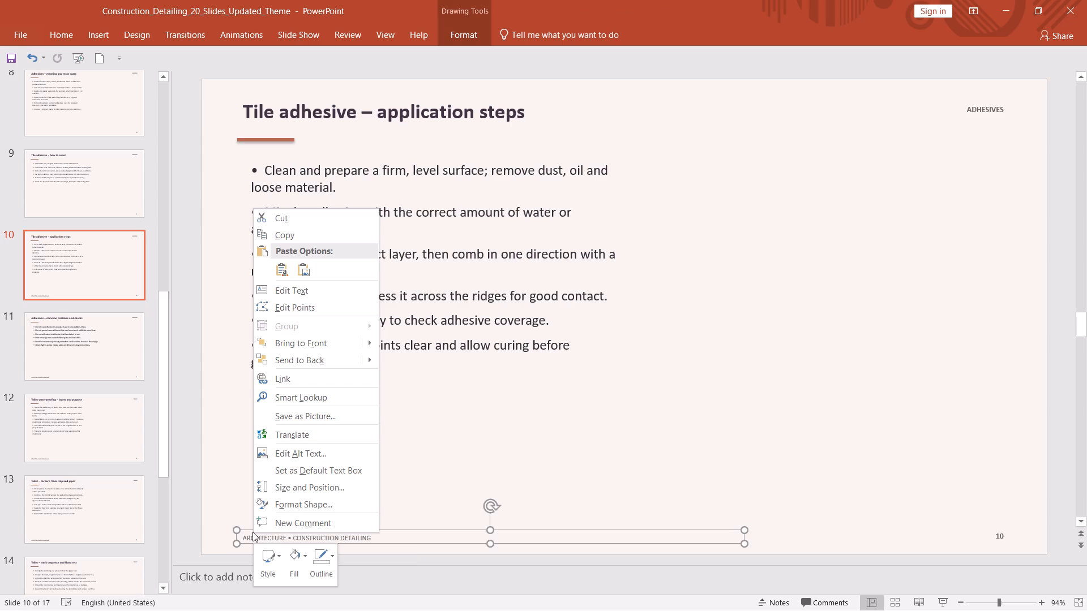
pyautogui.click(310, 217)
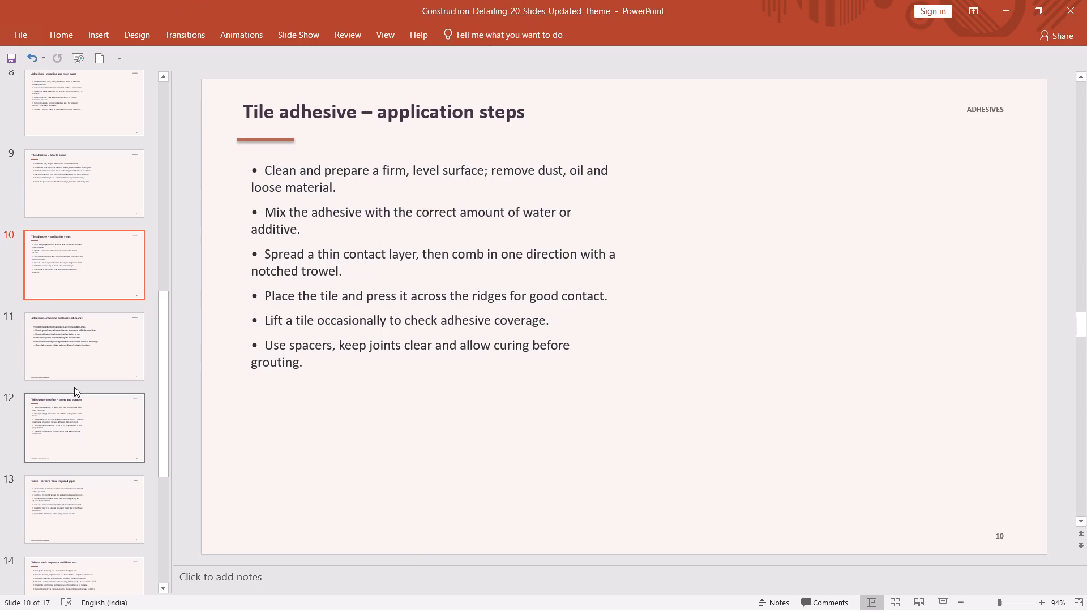
# Cut the "ARCHITECTURE • CONSTRUCTION DETAILING" footer text box from slide 11, Adhesives – common mistakes and checks.
pyautogui.click(71, 372)
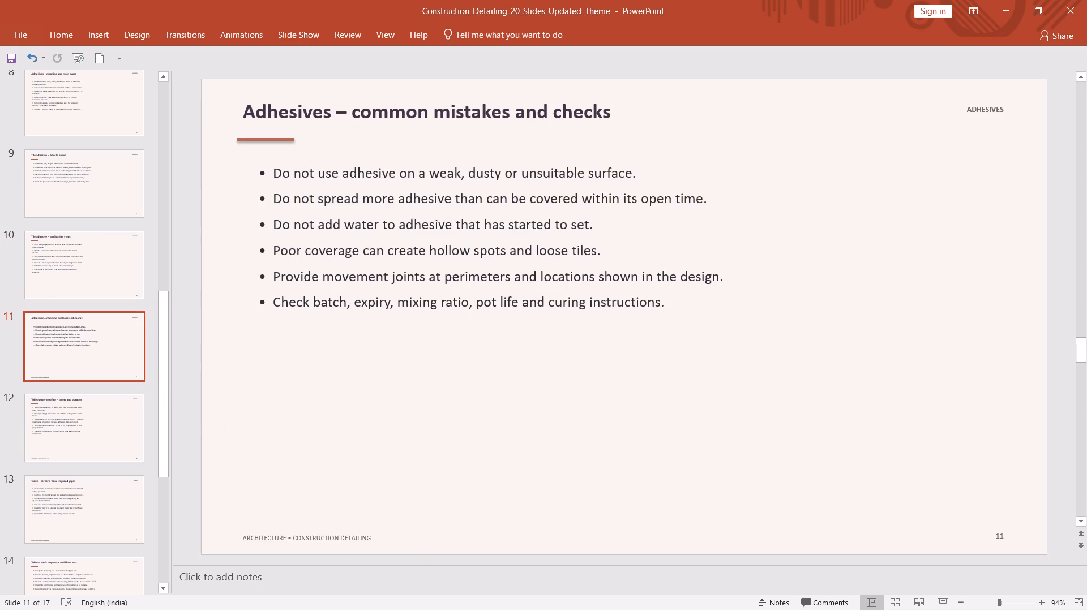
pyautogui.rightClick(272, 536)
pyautogui.rightClick(264, 531)
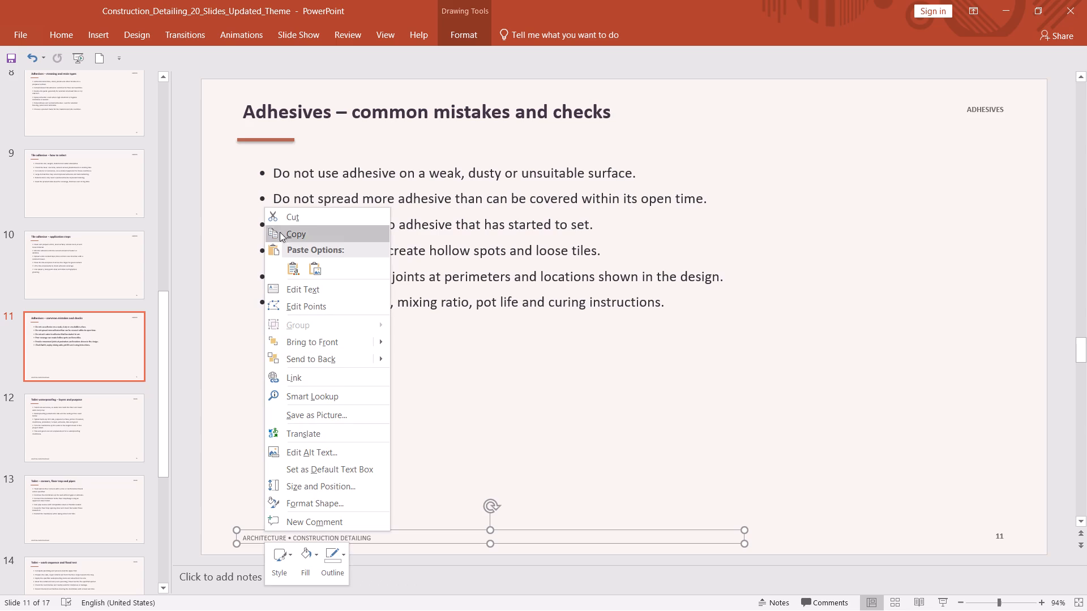
pyautogui.click(299, 223)
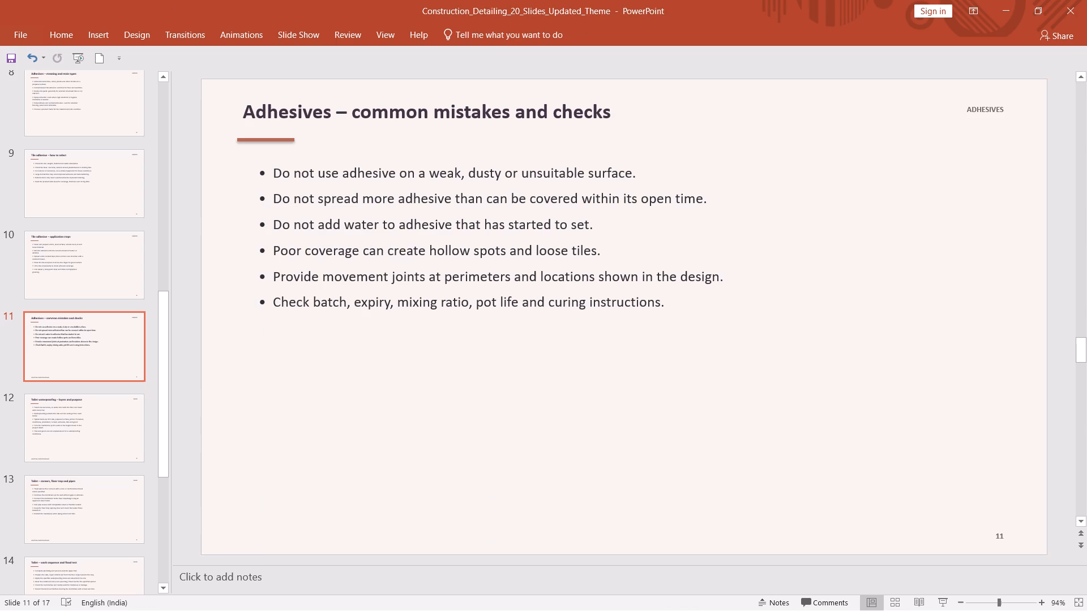
# Cut the "ARCHITECTURE • CONSTRUCTION DETAILING" footer text box from slide 12, Toilet waterproofing – layers and purpose.
pyautogui.click(53, 442)
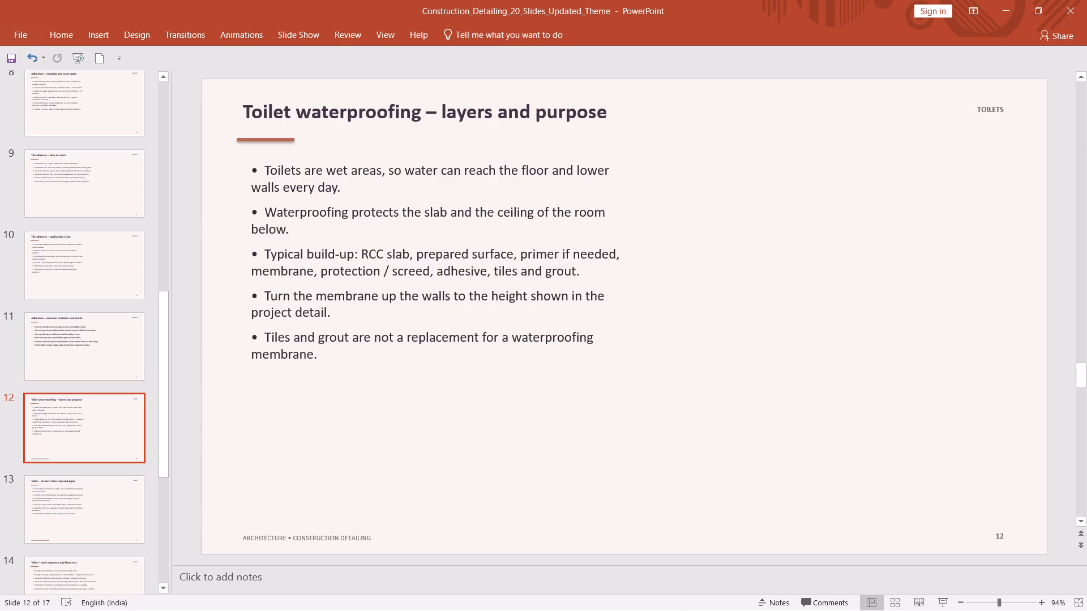
pyautogui.rightClick(275, 535)
pyautogui.rightClick(264, 527)
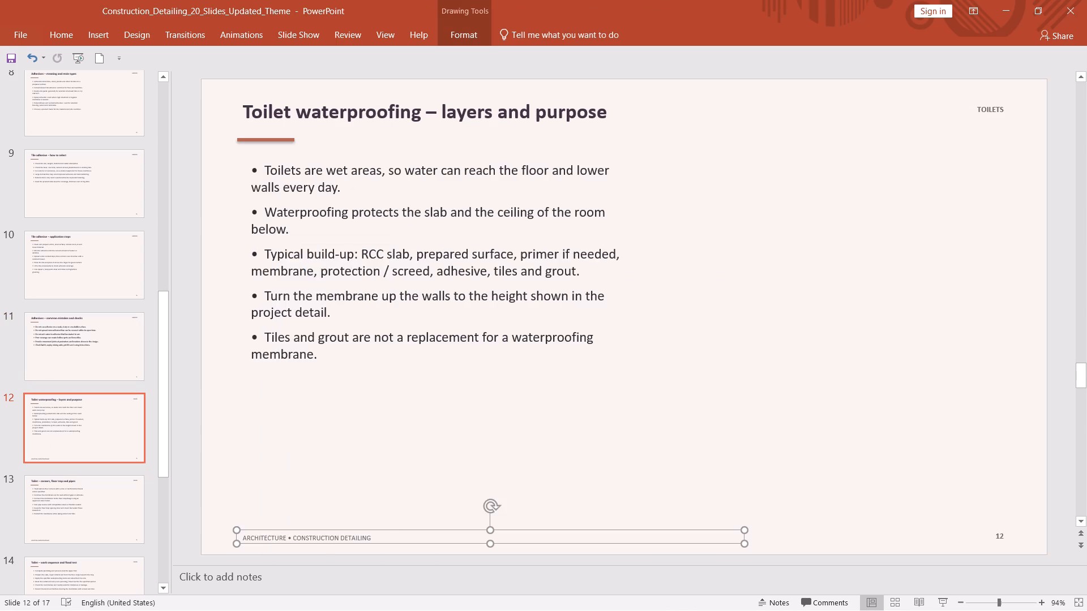
pyautogui.click(294, 220)
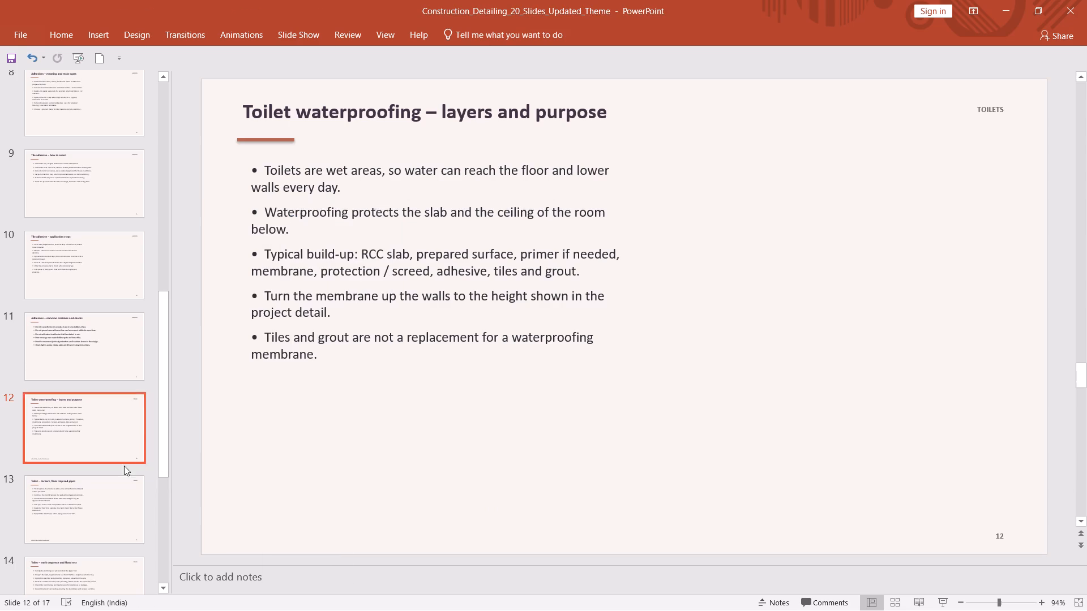
# Cut the "ARCHITECTURE • CONSTRUCTION DETAILING" footer text box from slide 13, Toilet – corners, floor trap and pipes.
pyautogui.scroll(-1, 102, 516)
pyautogui.click(92, 468)
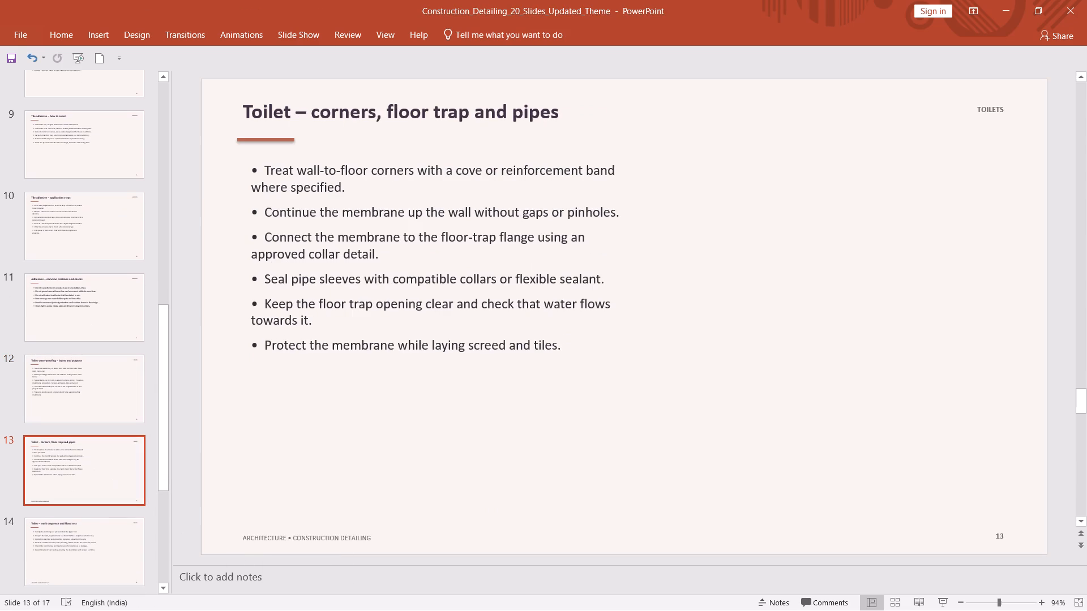
pyautogui.rightClick(250, 537)
pyautogui.rightClick(249, 528)
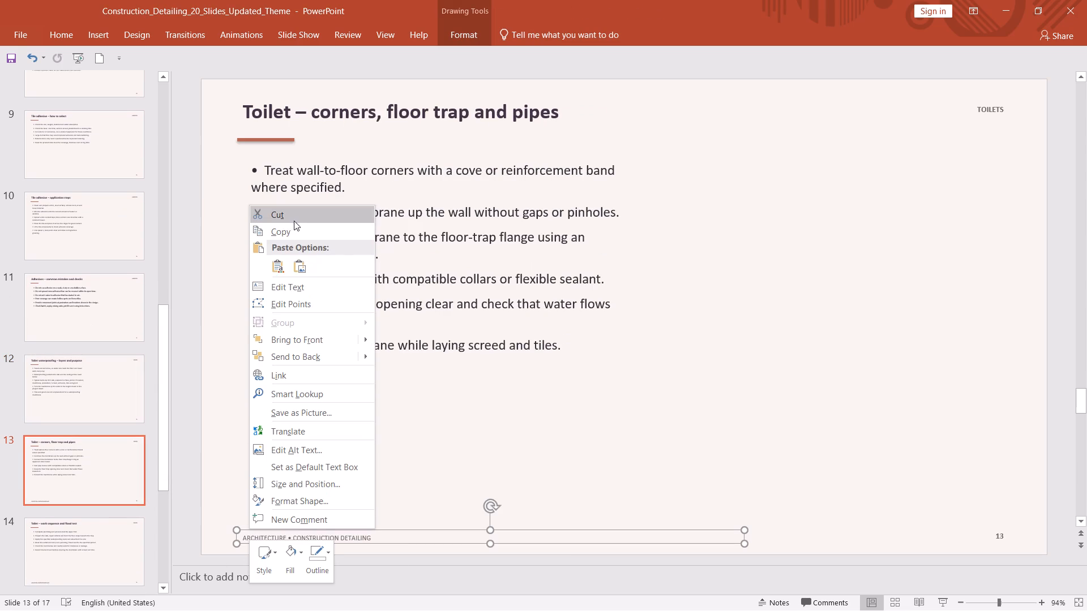
pyautogui.click(292, 217)
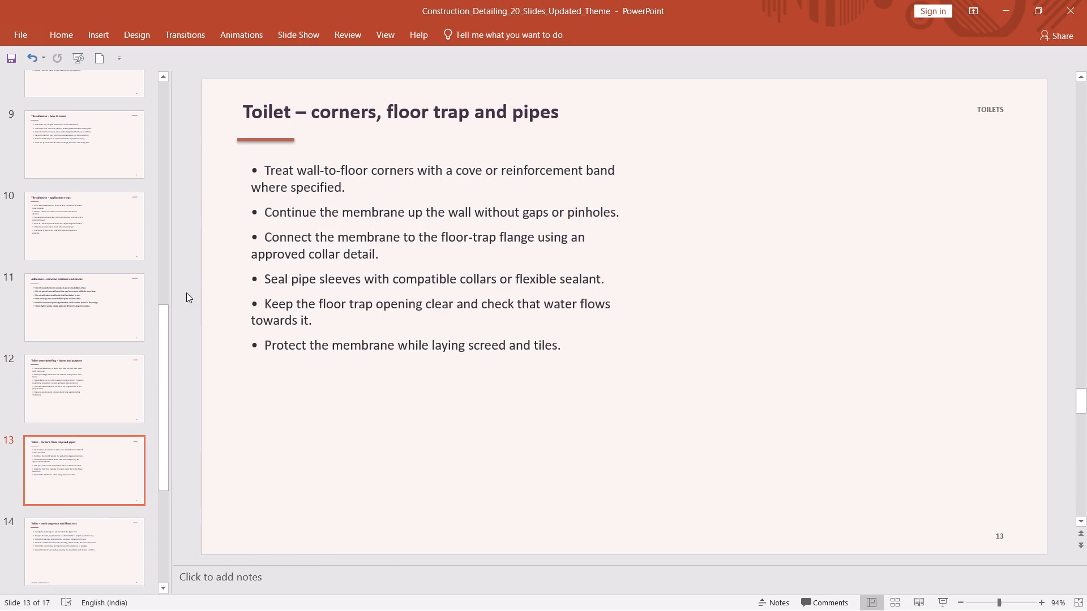
# Cut the "ARCHITECTURE • CONSTRUCTION DETAILING" footer text box from slide 14, Toilet – work sequence and flood test.
pyautogui.scroll(-3, 21, 517)
pyautogui.click(59, 410)
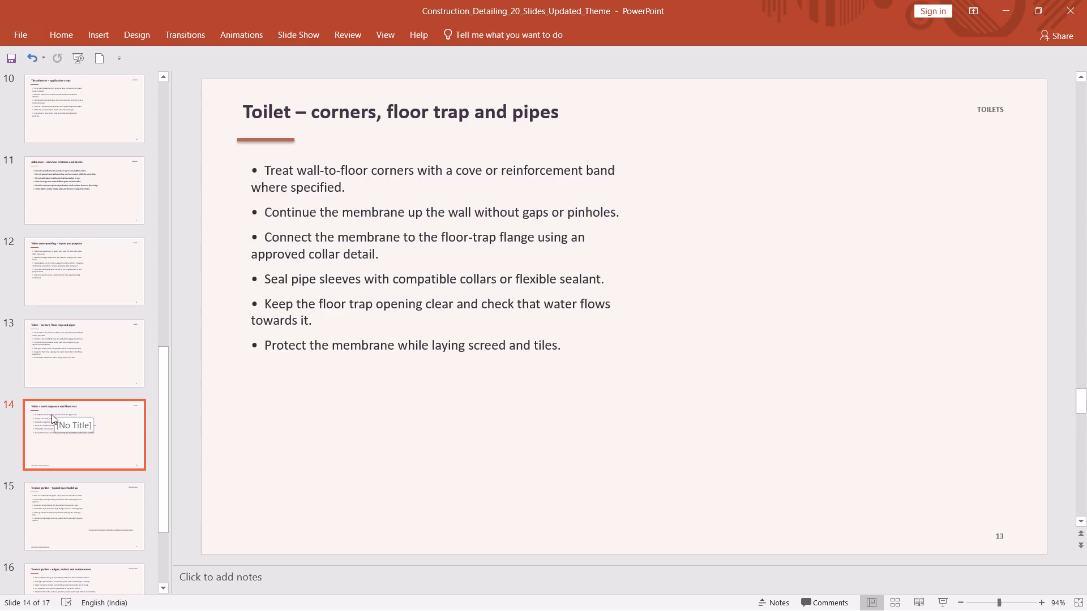
pyautogui.click(52, 414)
pyautogui.rightClick(251, 540)
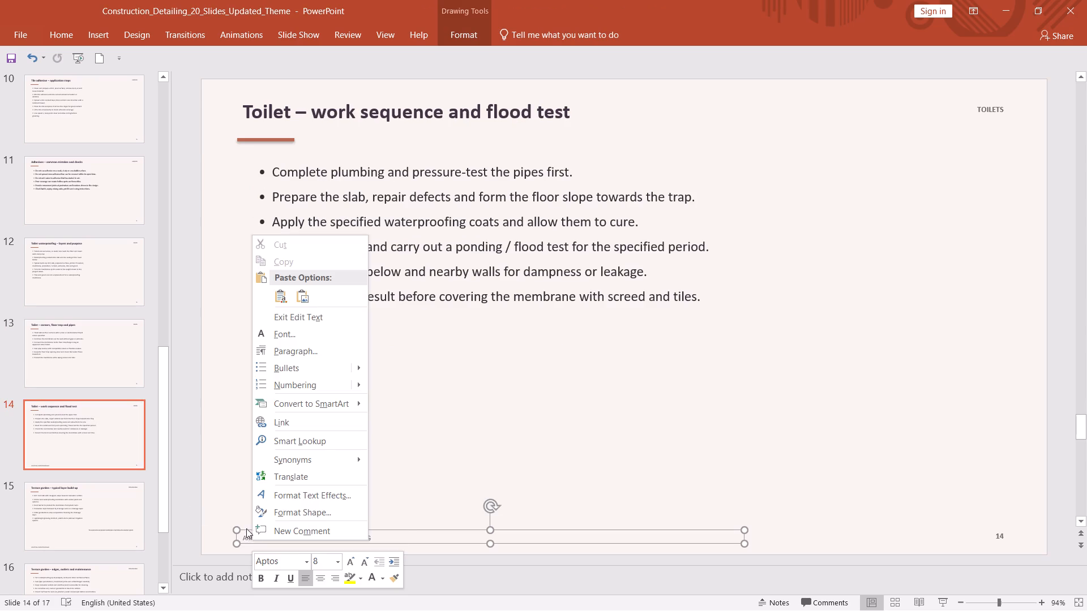
pyautogui.rightClick(246, 528)
pyautogui.click(281, 209)
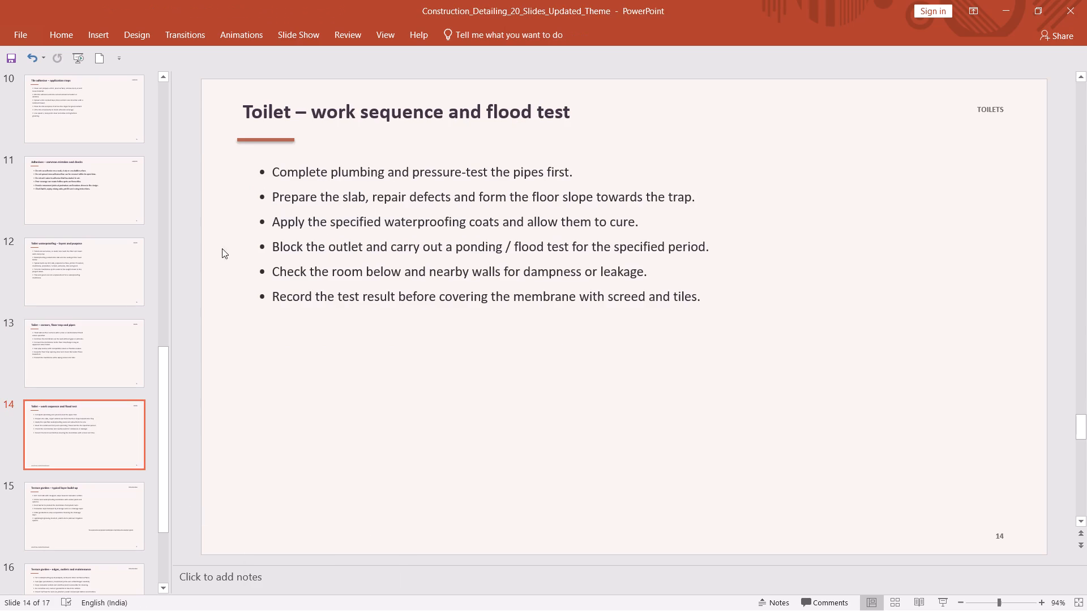
# Cut the "ARCHITECTURE • CONSTRUCTION DETAILING" footer text box from slide 15, Terrace garden – typical layer build-up.
pyautogui.scroll(-3, 97, 321)
pyautogui.click(78, 382)
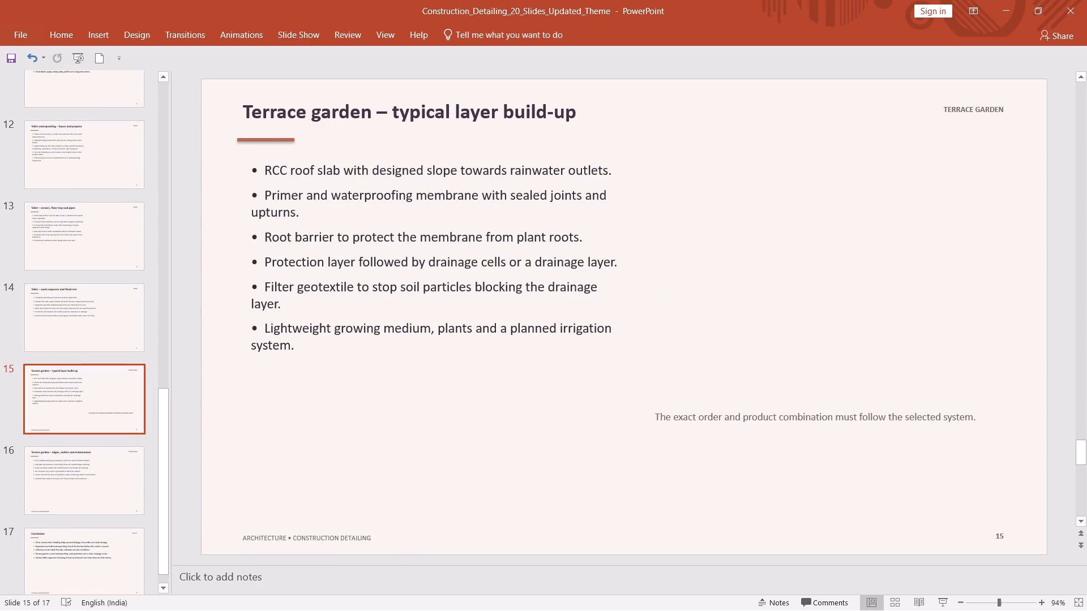
pyautogui.rightClick(274, 535)
pyautogui.rightClick(268, 531)
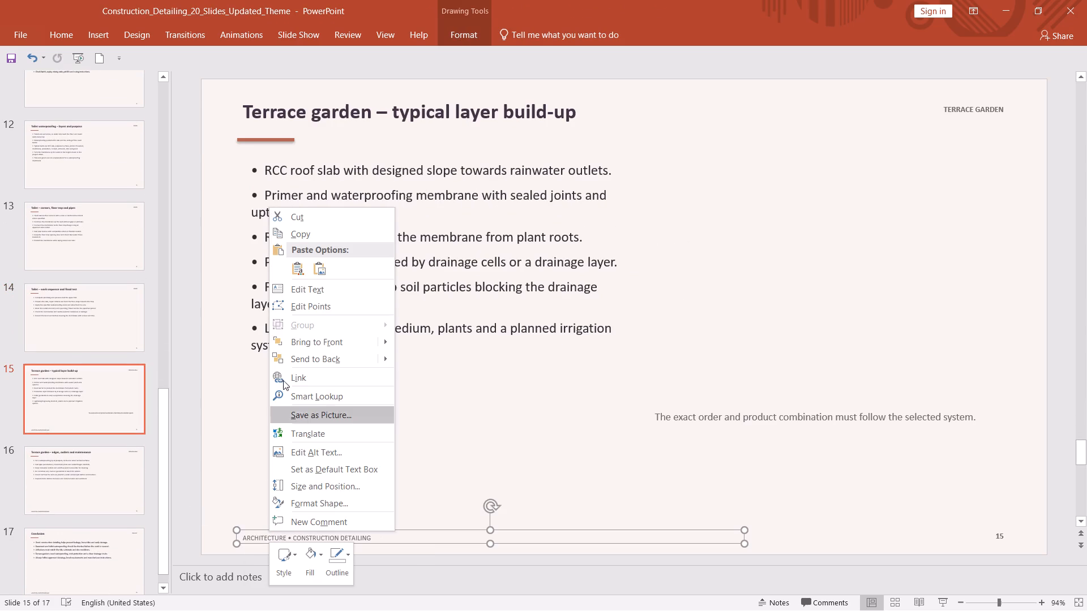
pyautogui.click(315, 220)
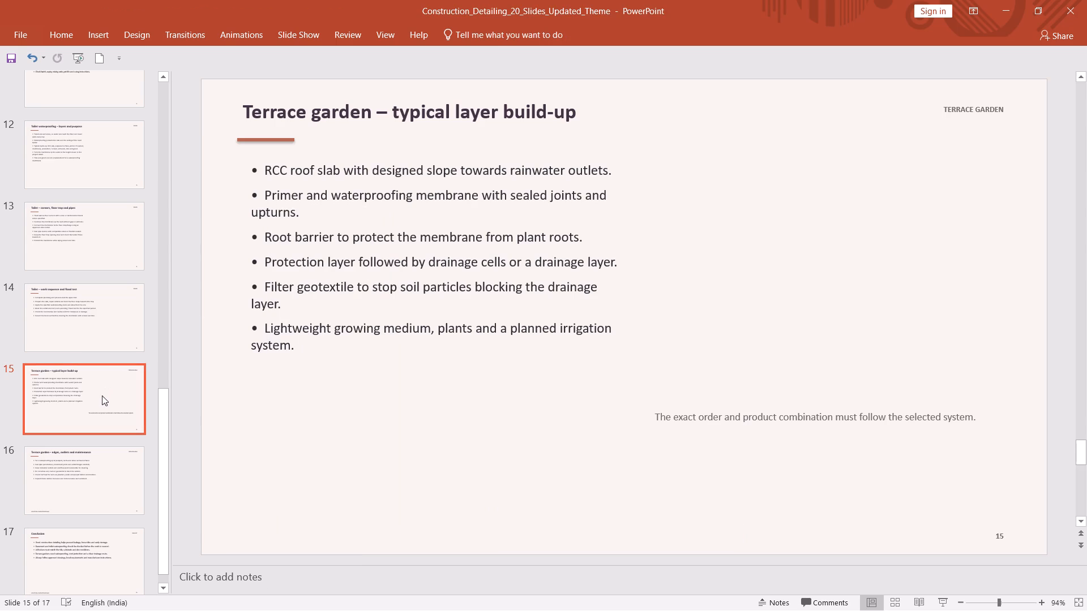
# Cut the caption "The exact order and product combination must follow the selected system." from slide 15.
pyautogui.rightClick(670, 421)
pyautogui.rightClick(662, 406)
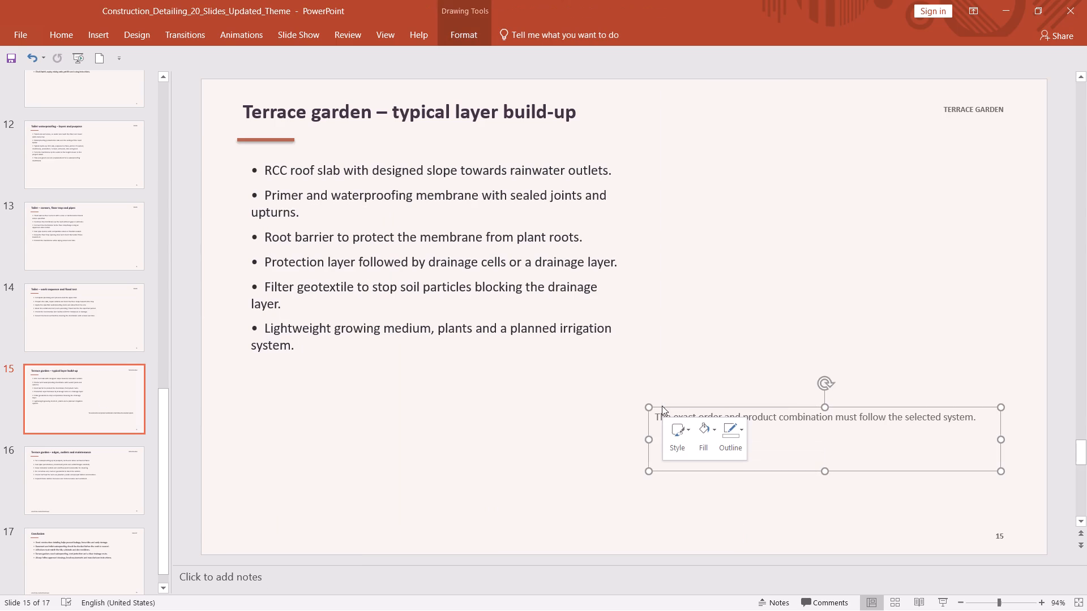
pyautogui.click(697, 91)
# Cut the "ARCHITECTURE • CONSTRUCTION DETAILING" footer text box from slide 17, Conclusion.
pyautogui.scroll(-4, 147, 418)
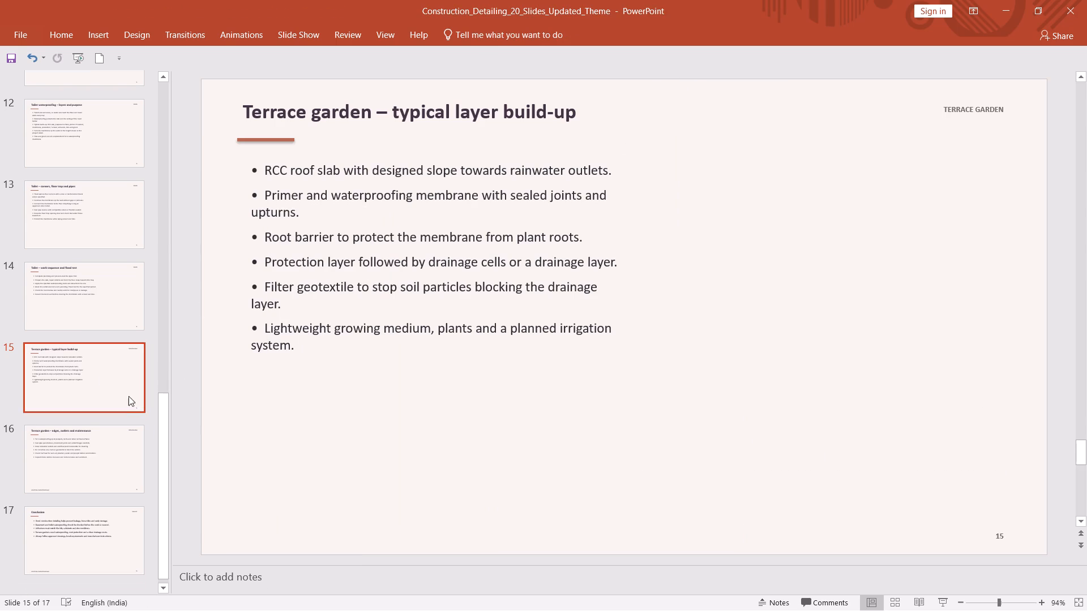
pyautogui.click(108, 455)
pyautogui.scroll(-4, 378, 467)
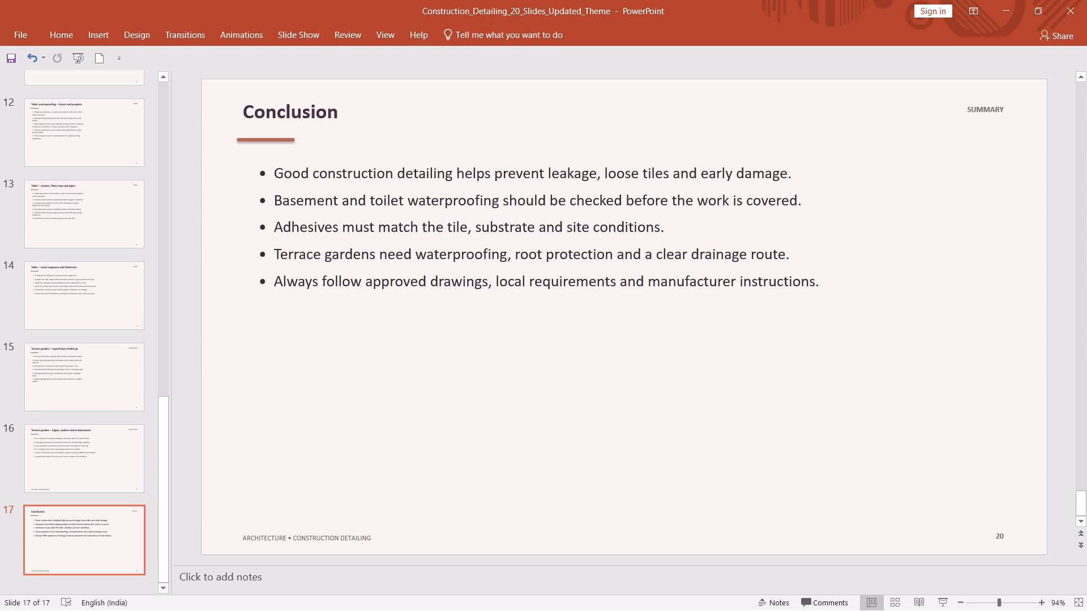
pyautogui.rightClick(290, 542)
pyautogui.click(346, 228)
# Cut the "ARCHITECTURE • CONSTRUCTION DETAILING" footer text box from slide 16, Terrace garden – edges, outlets and maintenance.
pyautogui.click(108, 454)
pyautogui.rightClick(266, 536)
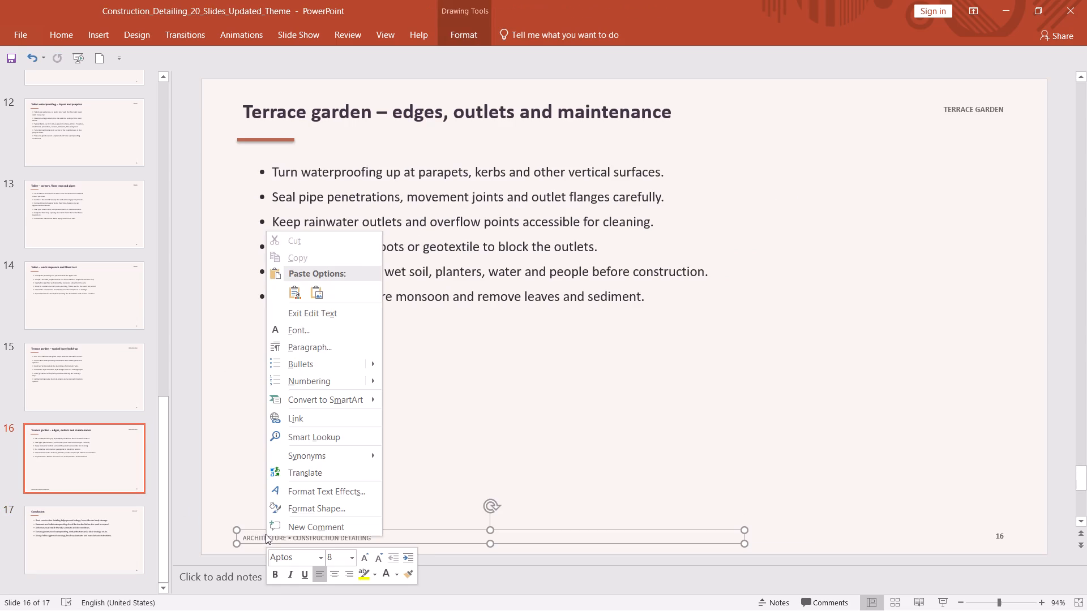
pyautogui.rightClick(260, 527)
pyautogui.click(295, 218)
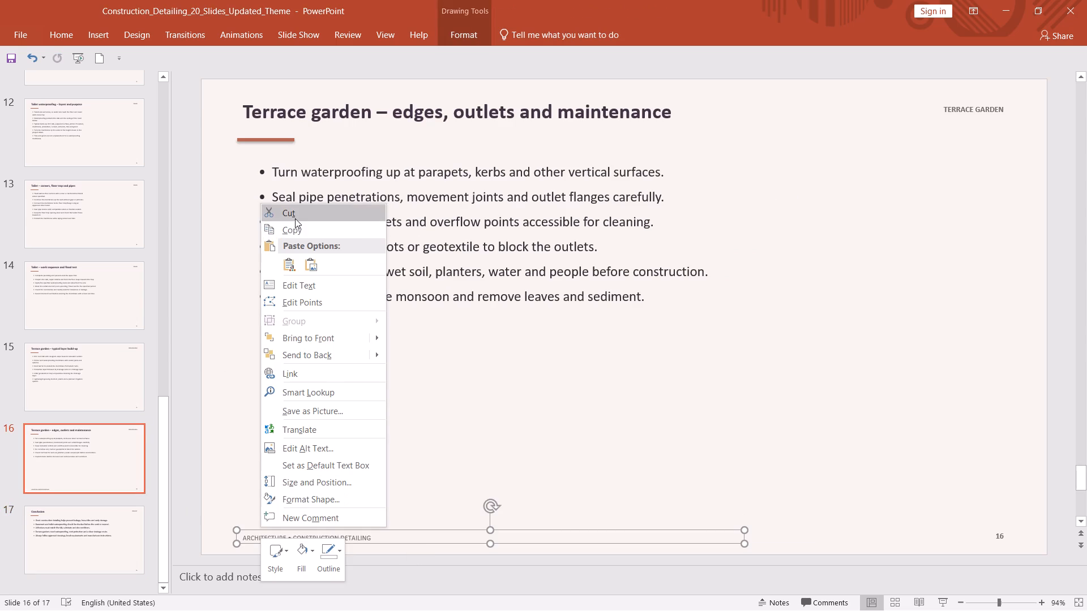
# Cut the "SUMMARY" section label from the upper corner of slide 17, Conclusion.
pyautogui.click(129, 531)
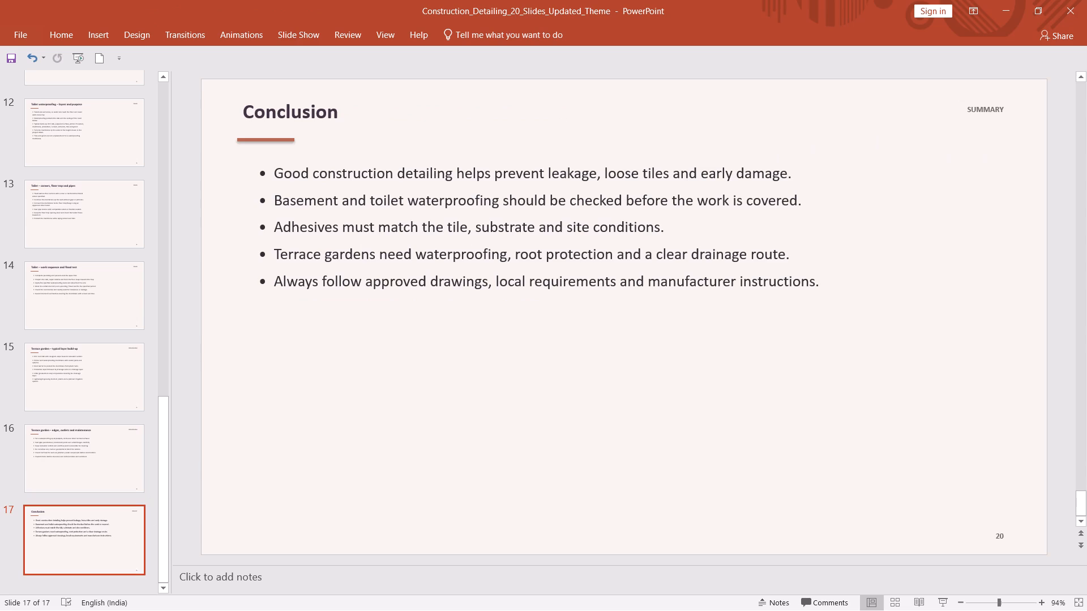
pyautogui.rightClick(979, 108)
pyautogui.rightClick(985, 106)
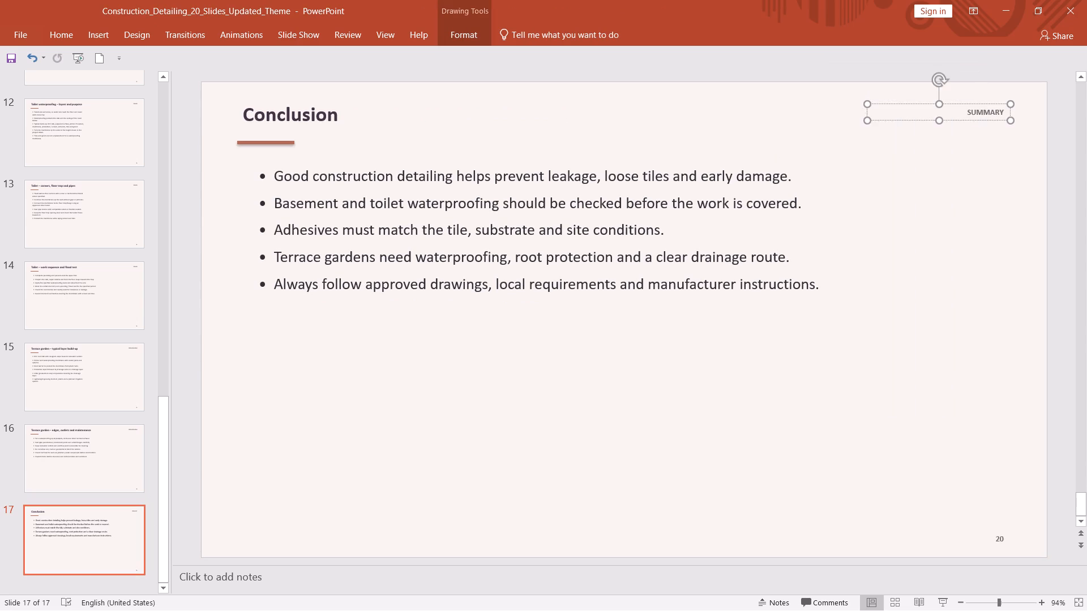
pyautogui.click(910, 110)
# Cut the "TERRACE GARDEN" section label from slide 16, Terrace garden – edges, outlets and maintenance.
pyautogui.click(91, 469)
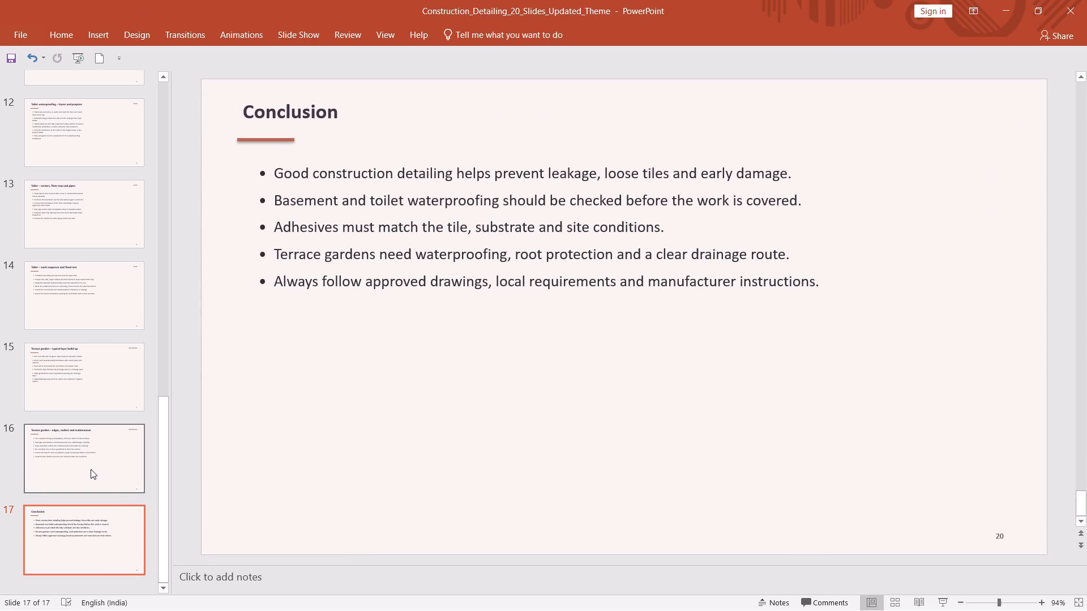
pyautogui.rightClick(952, 111)
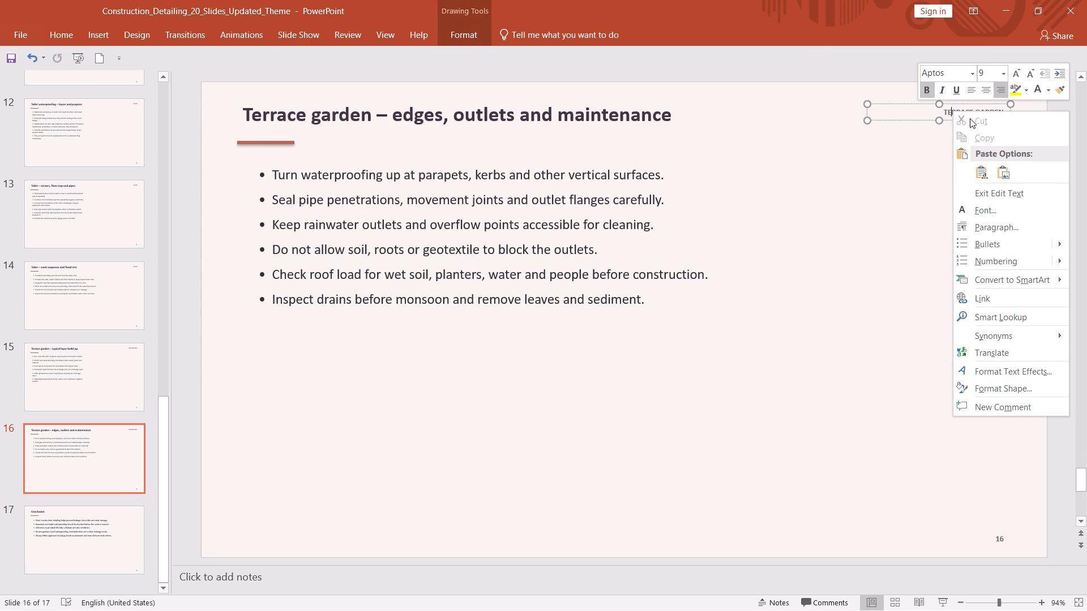
pyautogui.rightClick(922, 104)
pyautogui.click(969, 118)
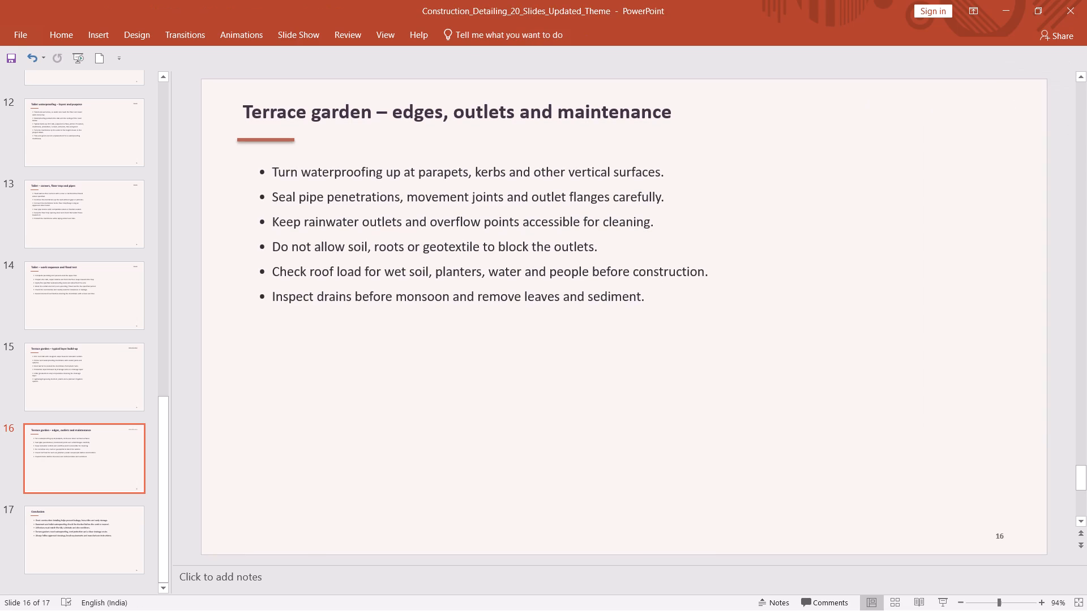
# Cut the "TERRACE GARDEN" section label from slide 15, Terrace garden – typical layer build-up.
pyautogui.click(122, 367)
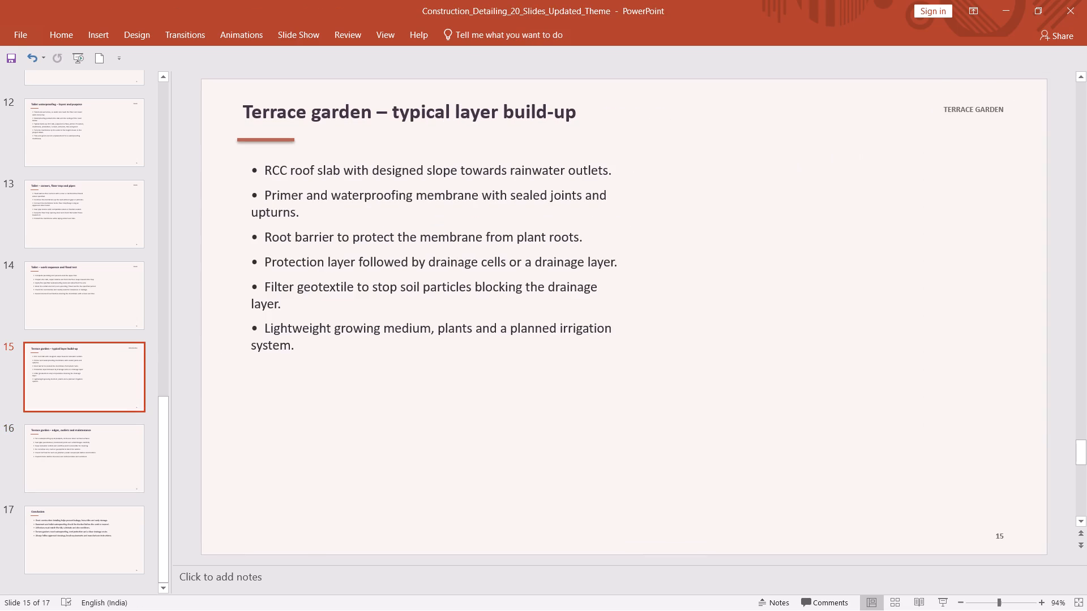
pyautogui.click(956, 110)
pyautogui.press('Delete')
pyautogui.press('Delete')
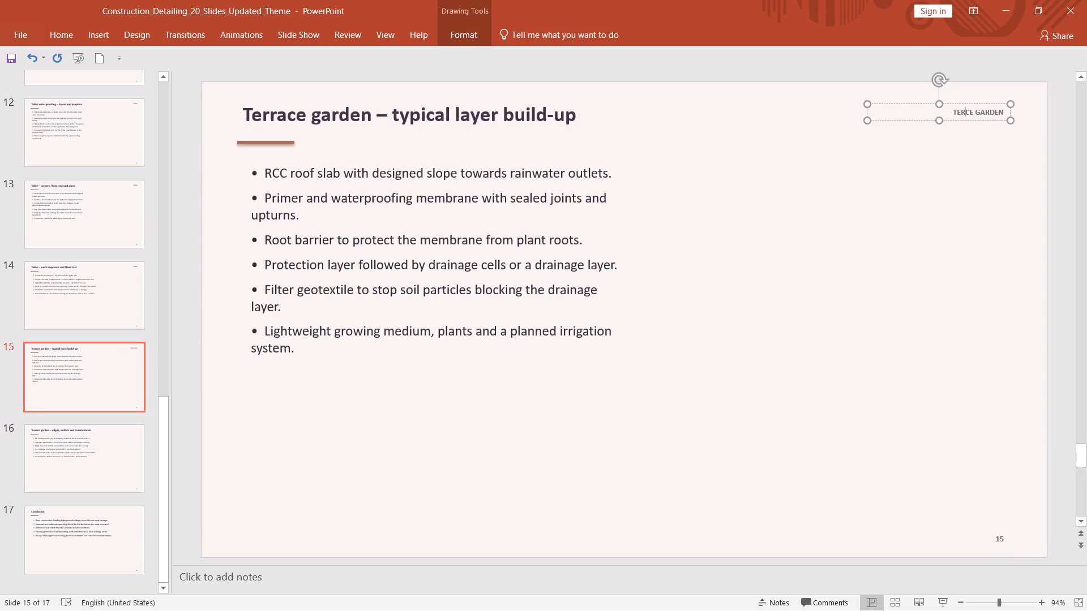
pyautogui.moveTo(1004, 114); pyautogui.dragTo(918, 119)
pyautogui.rightClick(899, 108)
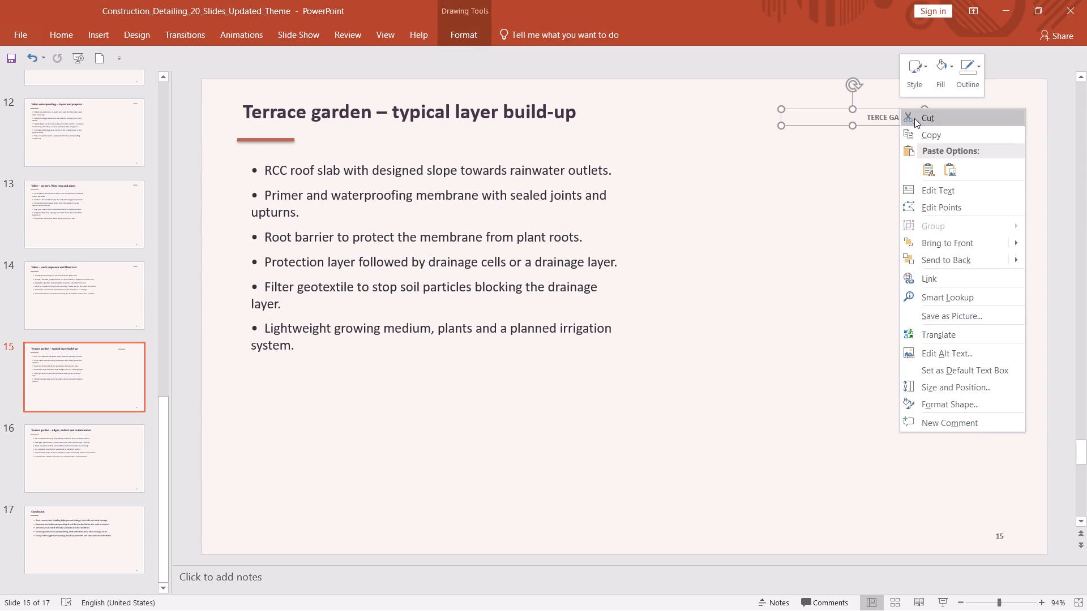
pyautogui.click(918, 120)
# Cut the "TOILETS" section label from slide 14, Toilet – work sequence and flood test.
pyautogui.click(74, 300)
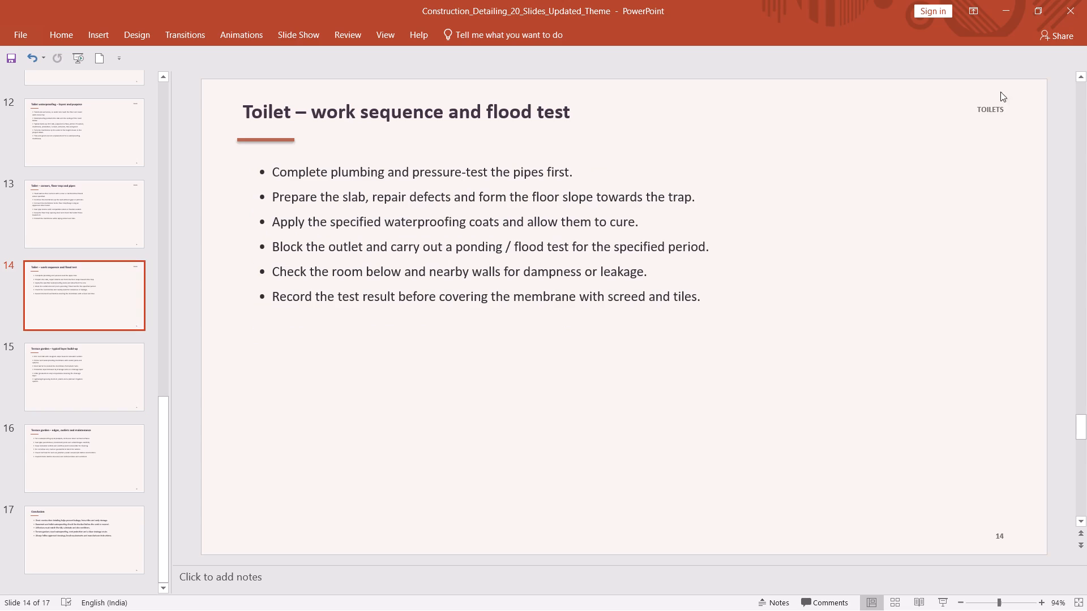
pyautogui.rightClick(991, 113)
pyautogui.rightClick(969, 103)
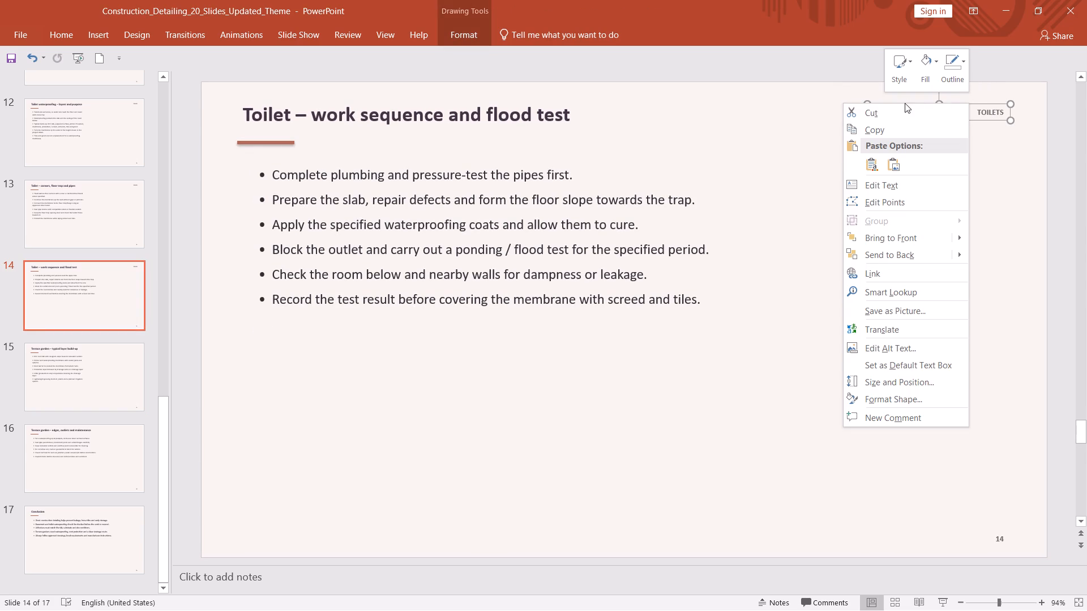
pyautogui.click(902, 109)
# Cut the "TOILETS" section label from slide 13, Toilet – corners, floor trap and pipes.
pyautogui.click(109, 229)
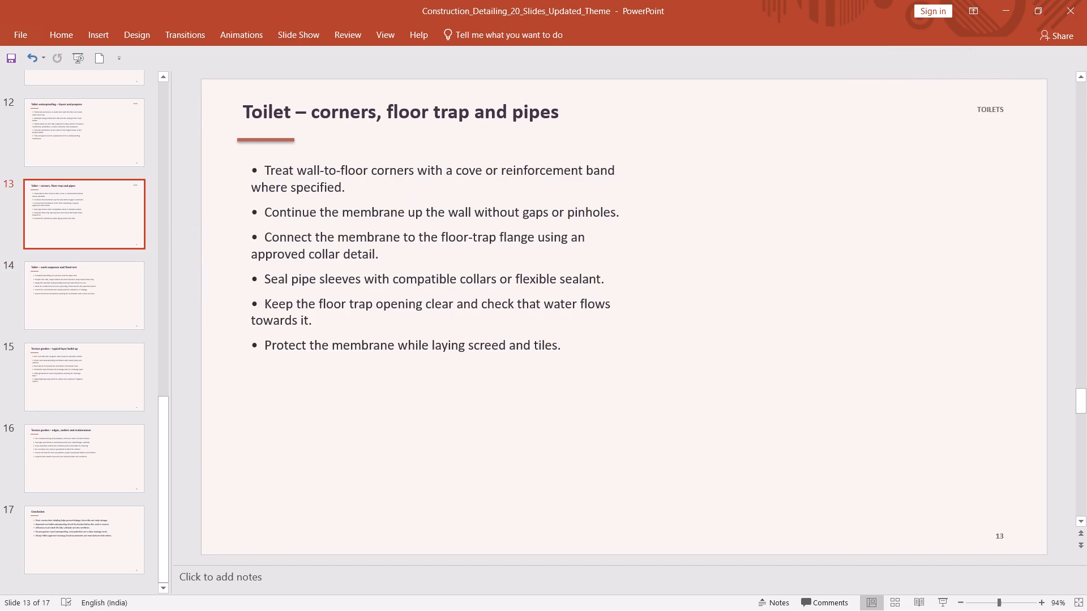
pyautogui.rightClick(987, 109)
pyautogui.rightClick(1000, 101)
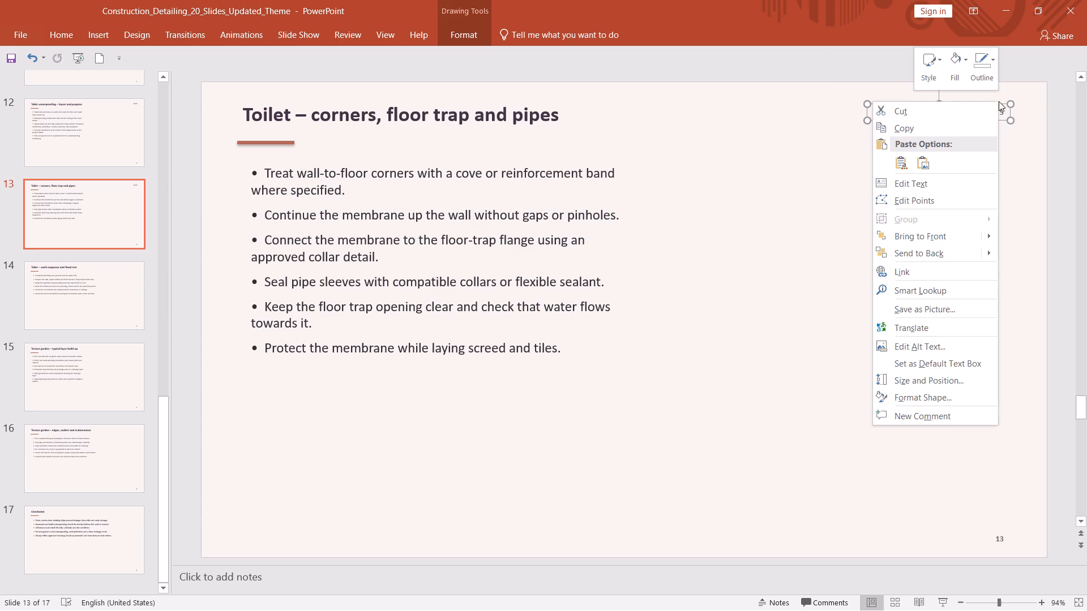
pyautogui.click(883, 109)
# Cut the "TOILETS" section label from slide 12, Toilet waterproofing – layers and purpose.
pyautogui.scroll(1, 145, 262)
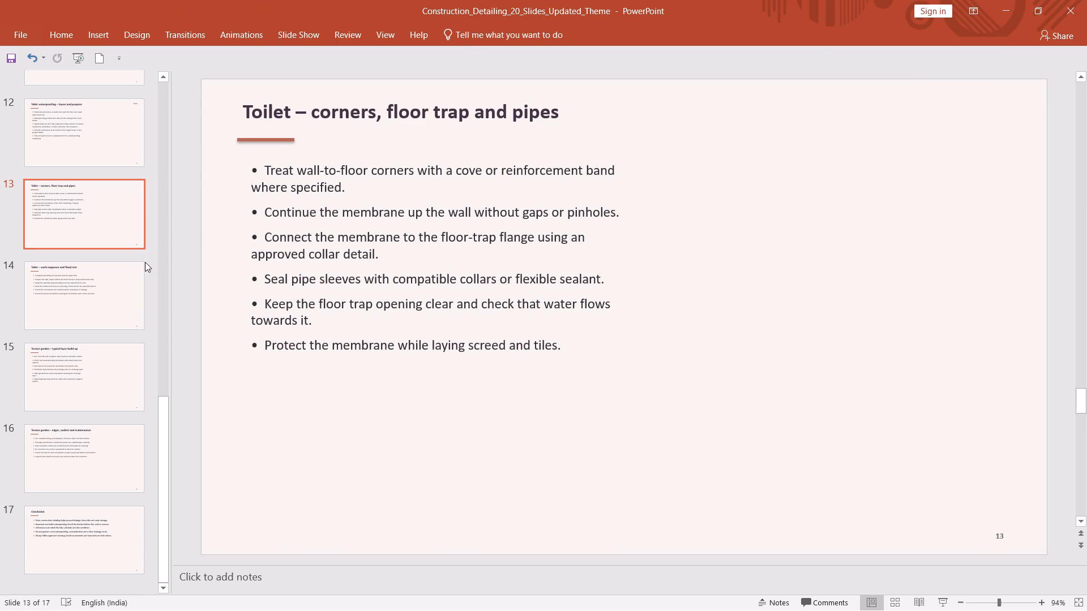
pyautogui.scroll(1, 145, 262)
pyautogui.click(116, 208)
pyautogui.rightClick(988, 106)
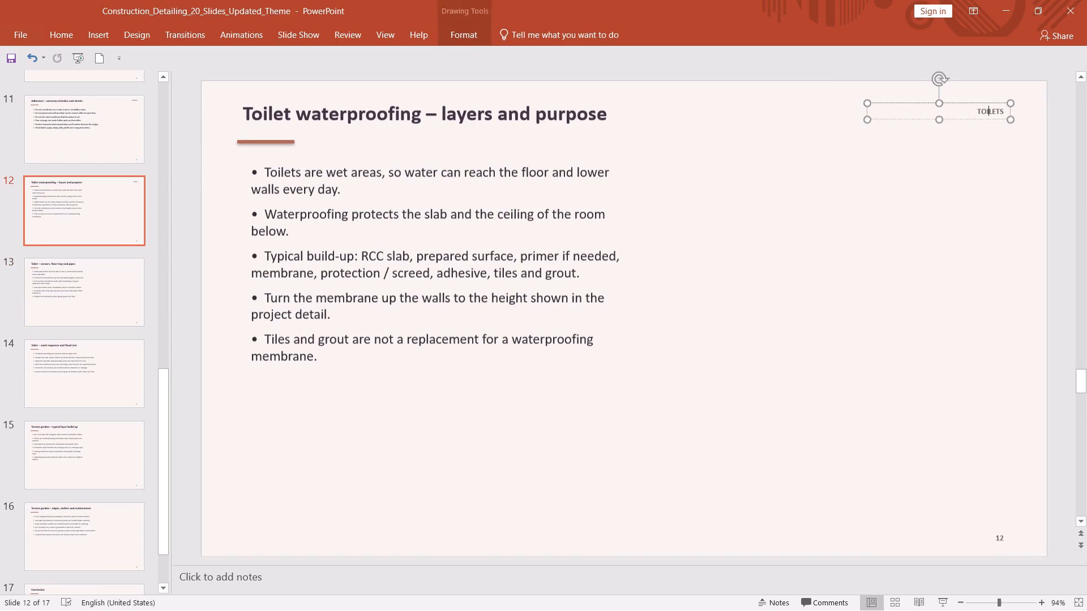
pyautogui.rightClick(974, 102)
pyautogui.click(881, 101)
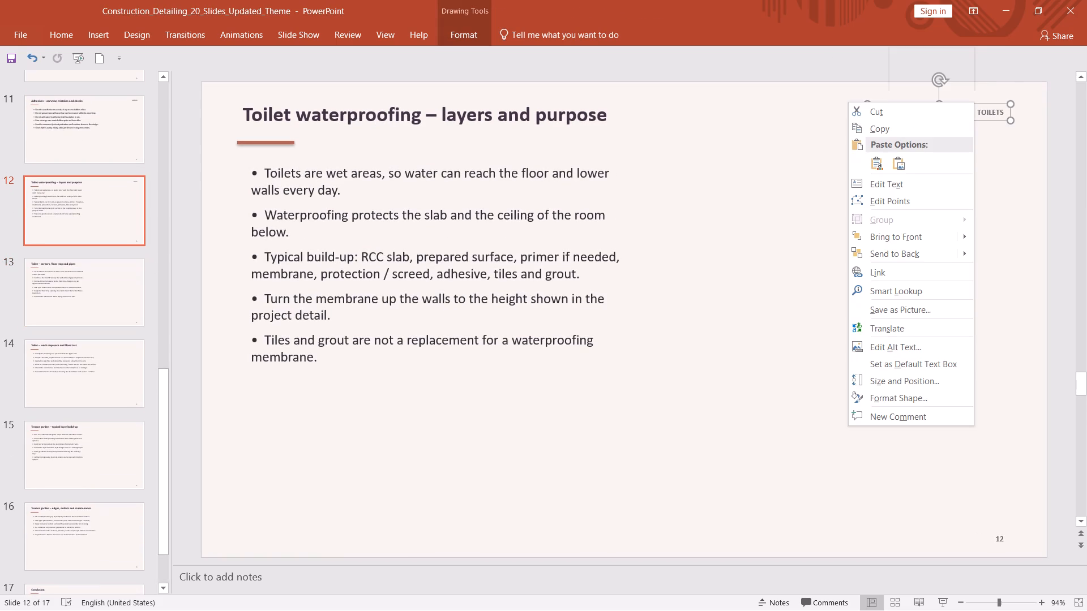
pyautogui.rightClick(950, 106)
pyautogui.rightClick(944, 103)
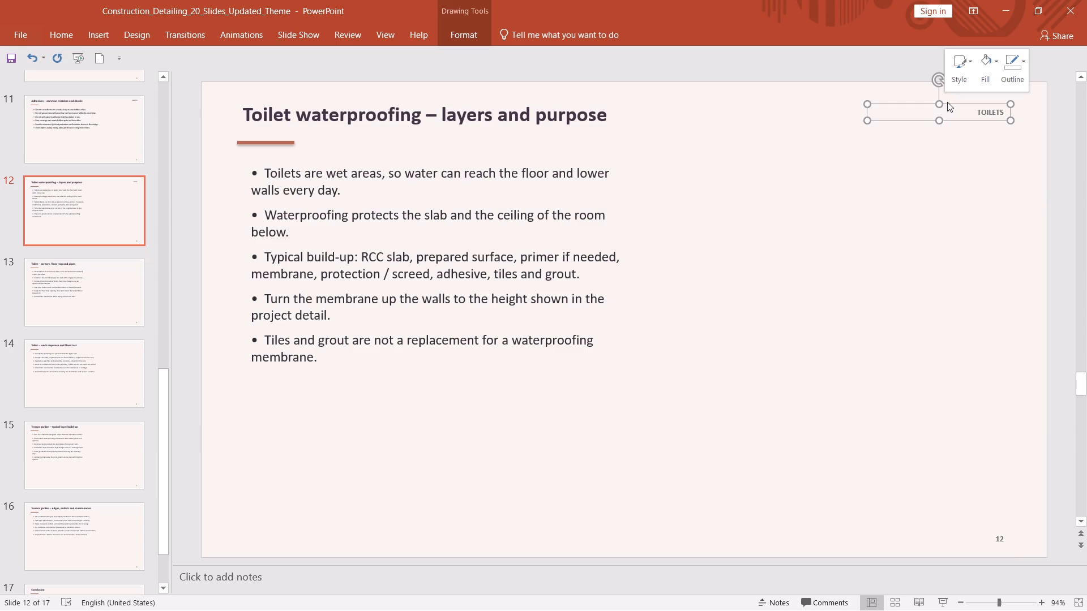
pyautogui.click(959, 115)
# Cut the "ADHESIVES" section label from slide 11, Adhesives – common mistakes and checks.
pyautogui.scroll(2, 126, 293)
pyautogui.click(101, 230)
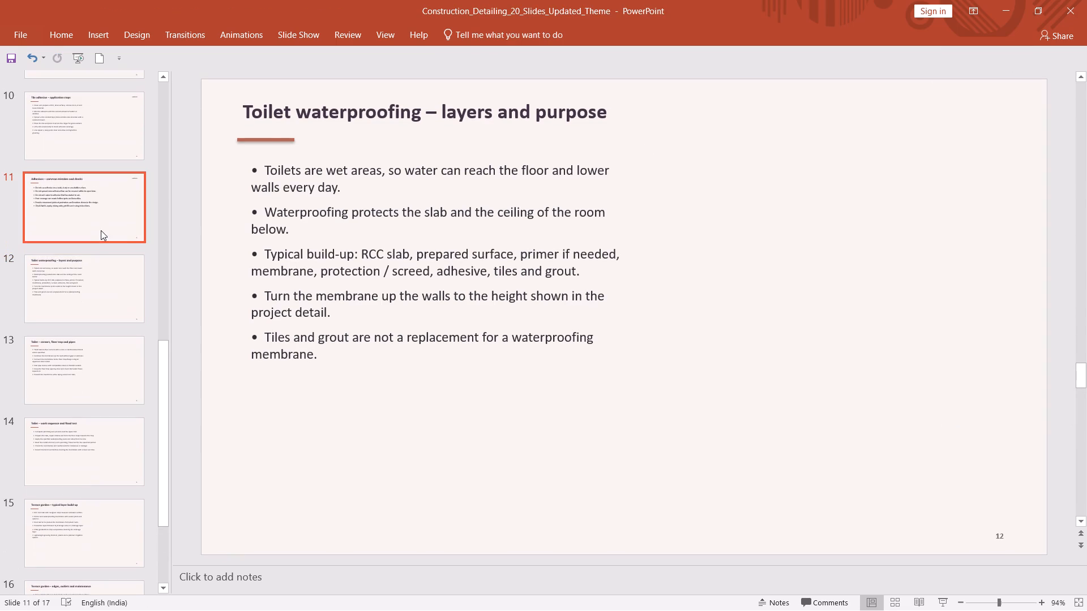
pyautogui.rightClick(973, 108)
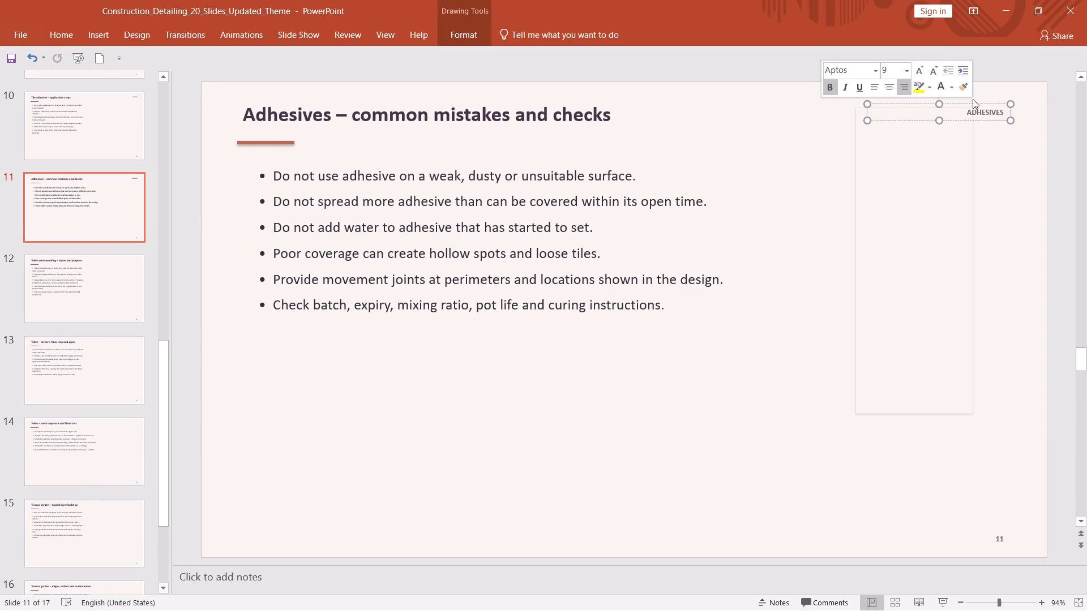
pyautogui.rightClick(973, 99)
pyautogui.click(998, 117)
pyautogui.click(985, 108)
pyautogui.rightClick(985, 108)
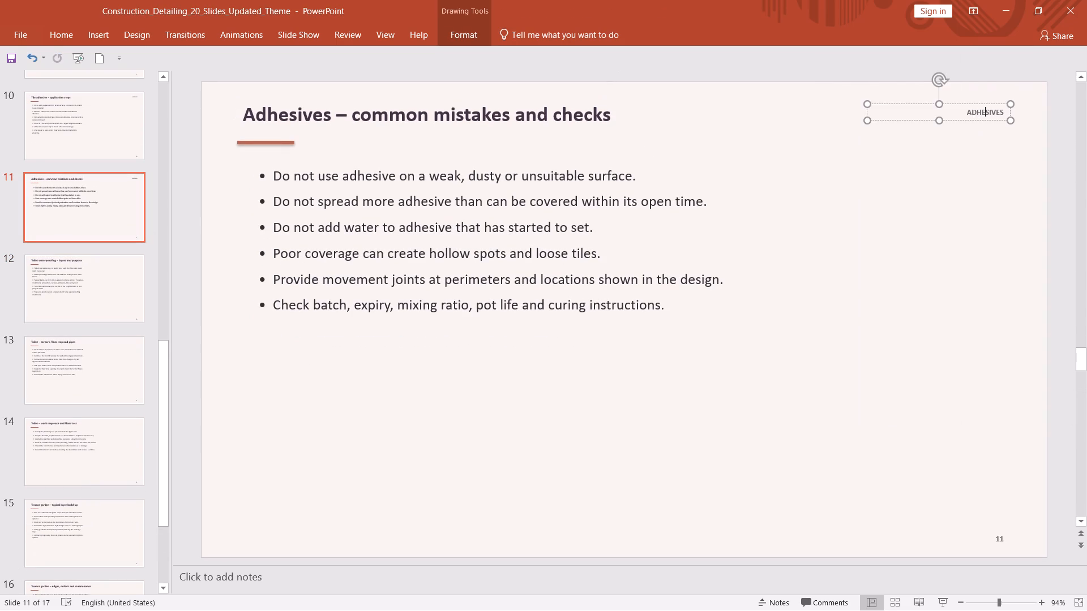
pyautogui.rightClick(980, 104)
pyautogui.click(900, 122)
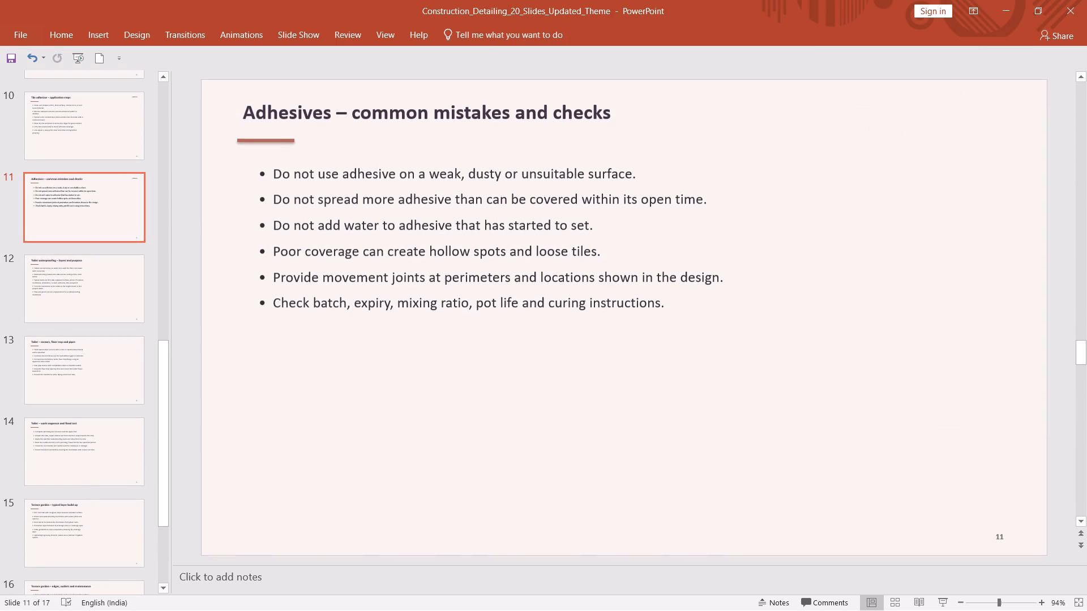
# Cut the "ADHESIVES" section label from slide 10, Tile adhesive – application steps.
pyautogui.scroll(6, 80, 335)
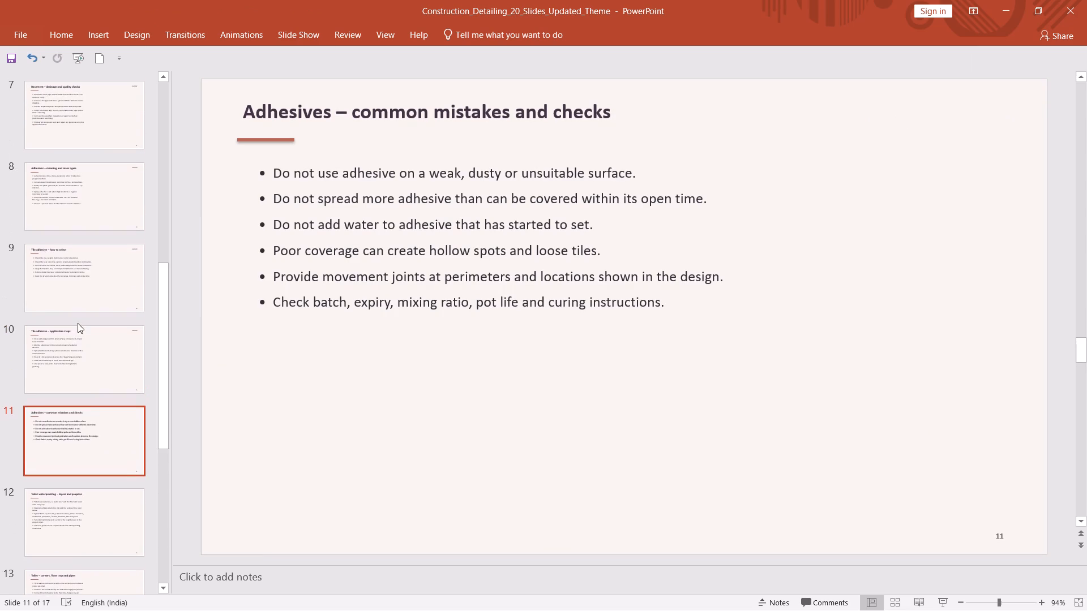
pyautogui.click(69, 351)
pyautogui.rightClick(962, 105)
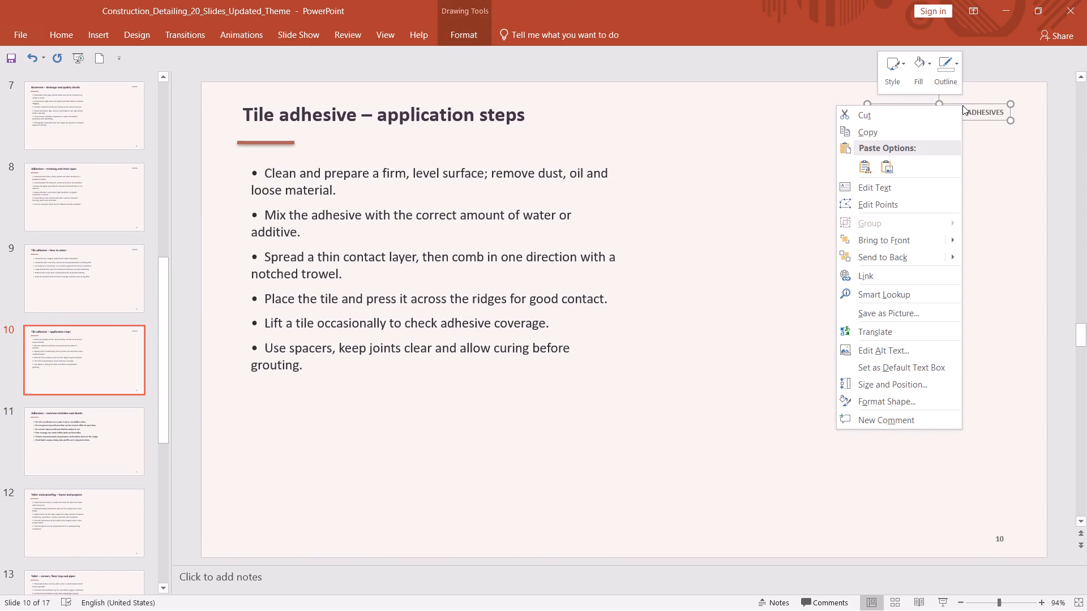
pyautogui.click(898, 107)
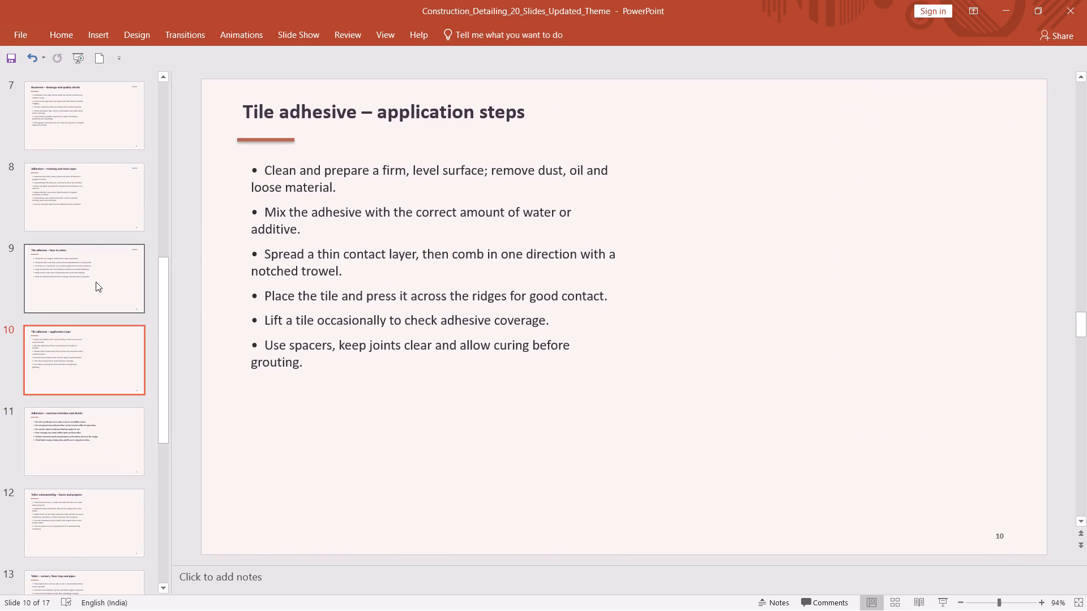
# Cut the "ADHESIVES" section label from slide 9, Tile adhesive – how to select.
pyautogui.click(85, 284)
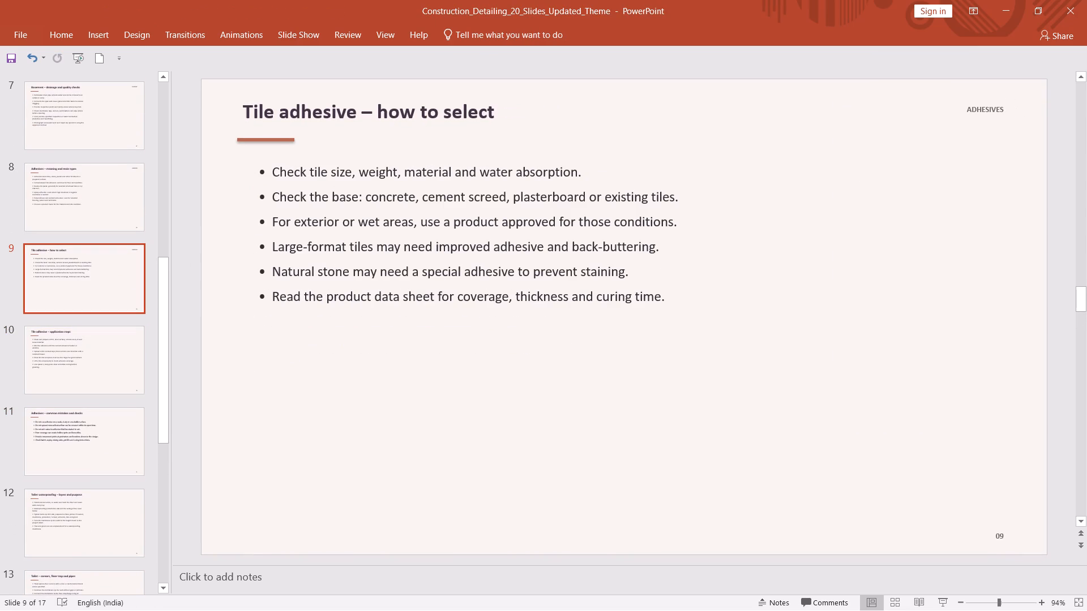
pyautogui.rightClick(966, 110)
pyautogui.click(917, 117)
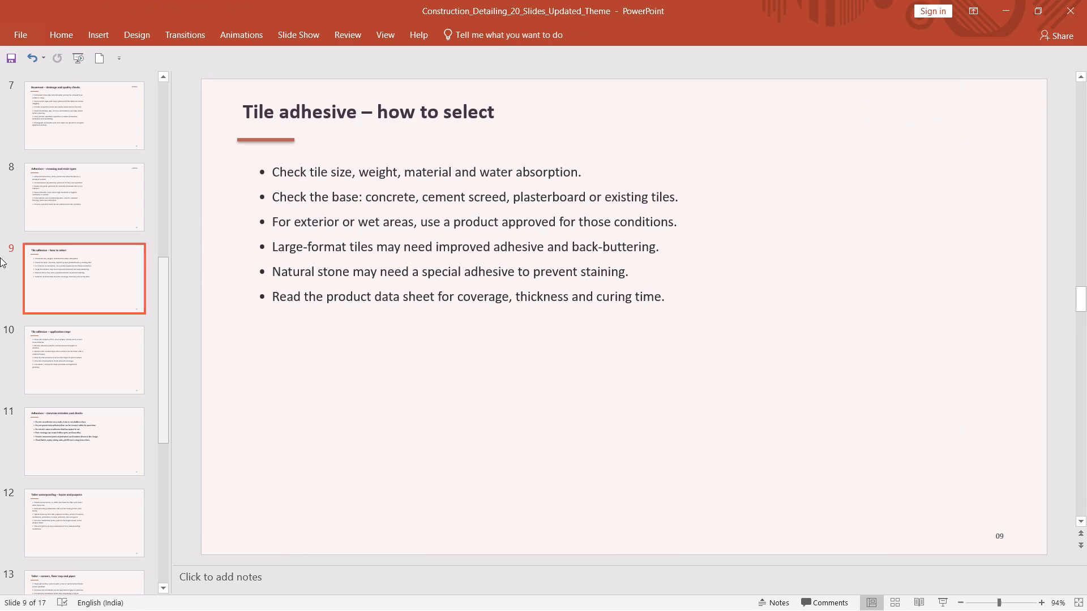
# Cut the "ADHESIVES" section label from slide 8, Adhesives – meaning and main types.
pyautogui.scroll(5, 59, 251)
pyautogui.click(64, 379)
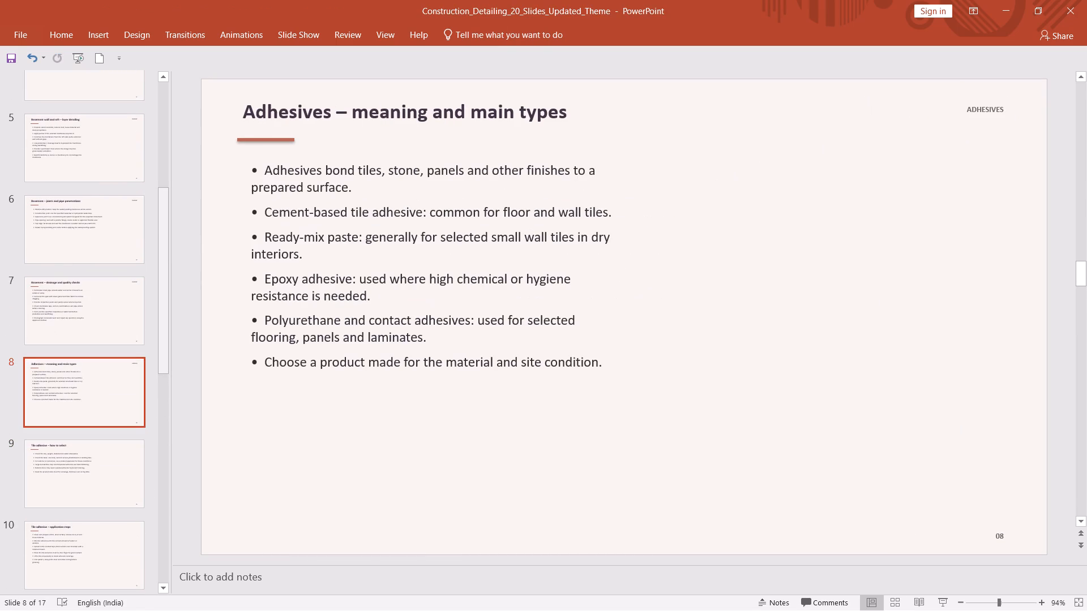
pyautogui.rightClick(973, 113)
pyautogui.rightClick(968, 101)
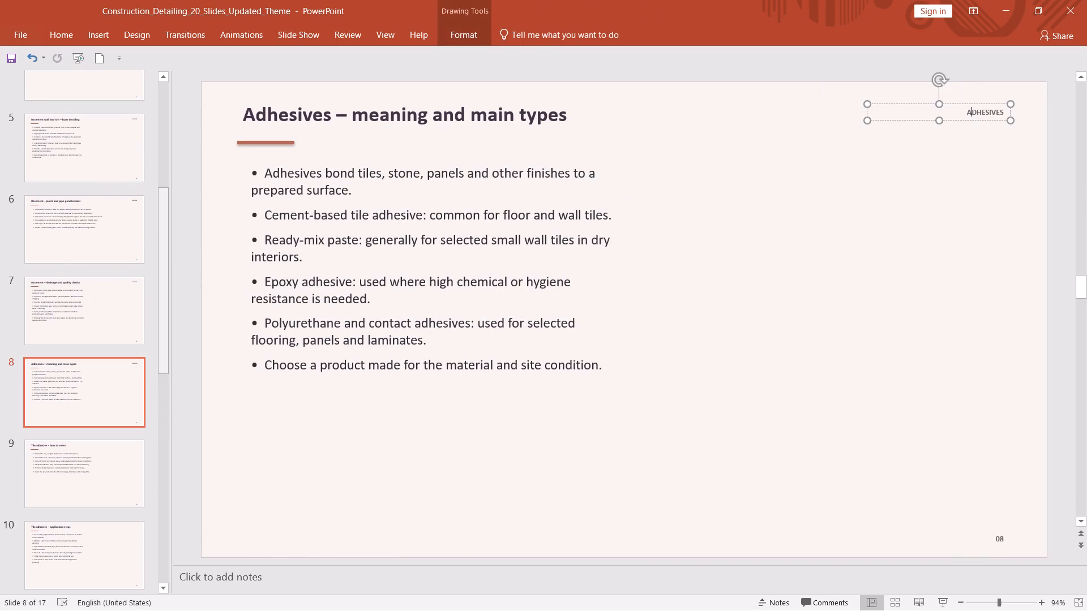
pyautogui.rightClick(969, 103)
pyautogui.click(879, 111)
# Cut the "BASEMENT" section label from slide 7, Basement – drainage and quality checks.
pyautogui.click(76, 330)
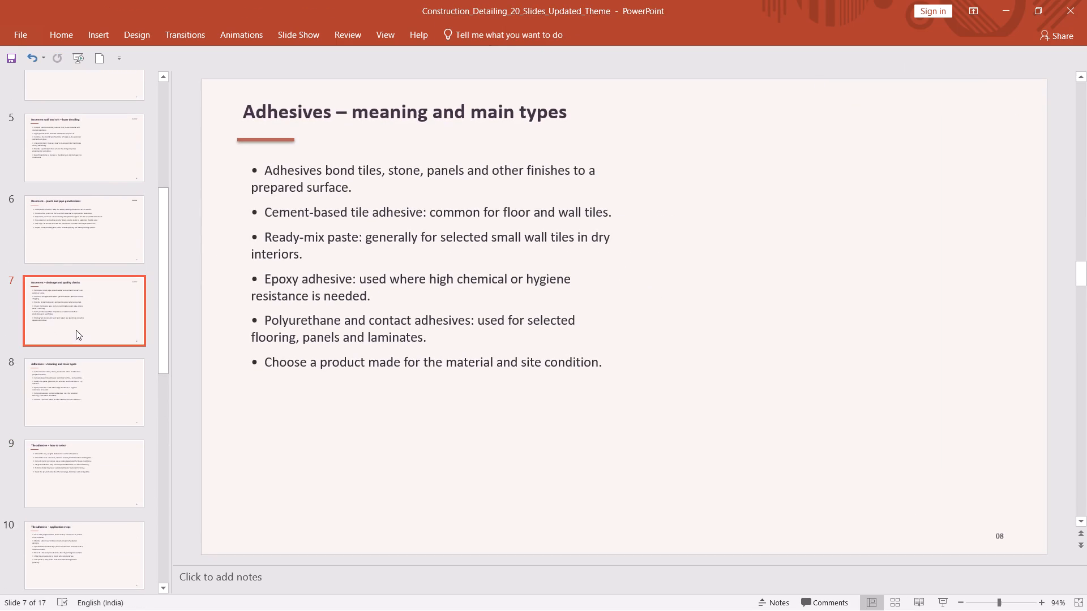
pyautogui.rightClick(978, 111)
pyautogui.rightClick(972, 105)
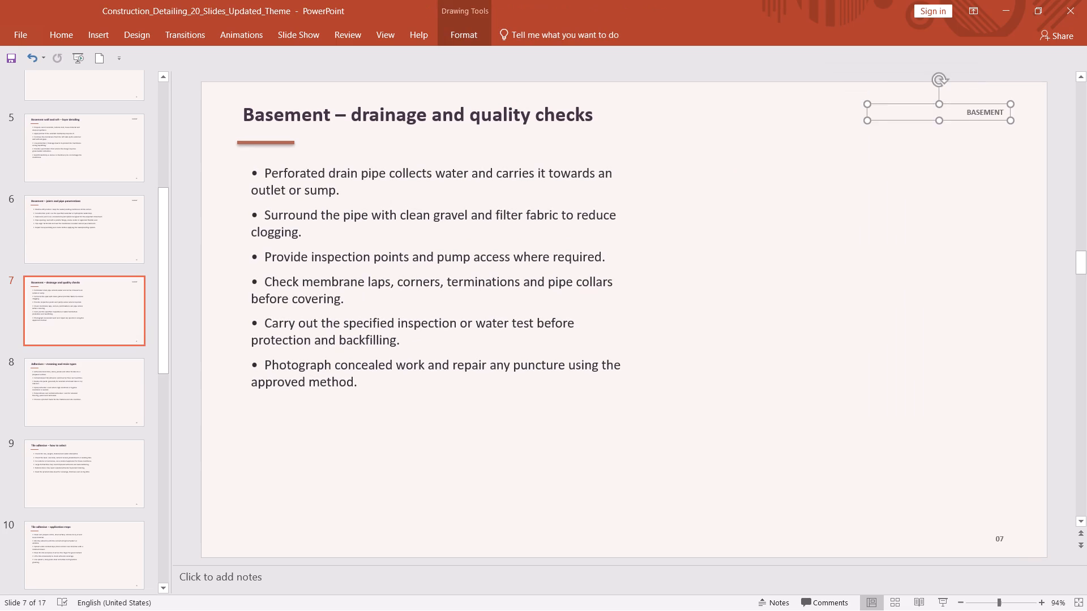
pyautogui.click(922, 119)
# Cut the "BASEMENT" section label from slide 6, Basement – joints and pipe penetrations.
pyautogui.scroll(6, 132, 279)
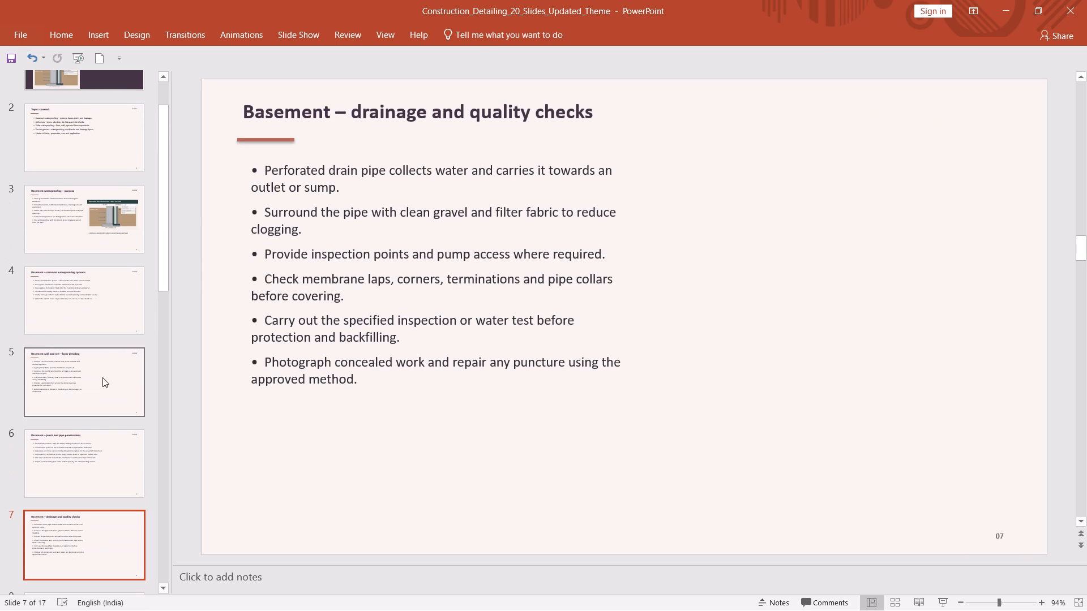
pyautogui.click(92, 460)
pyautogui.rightClick(982, 110)
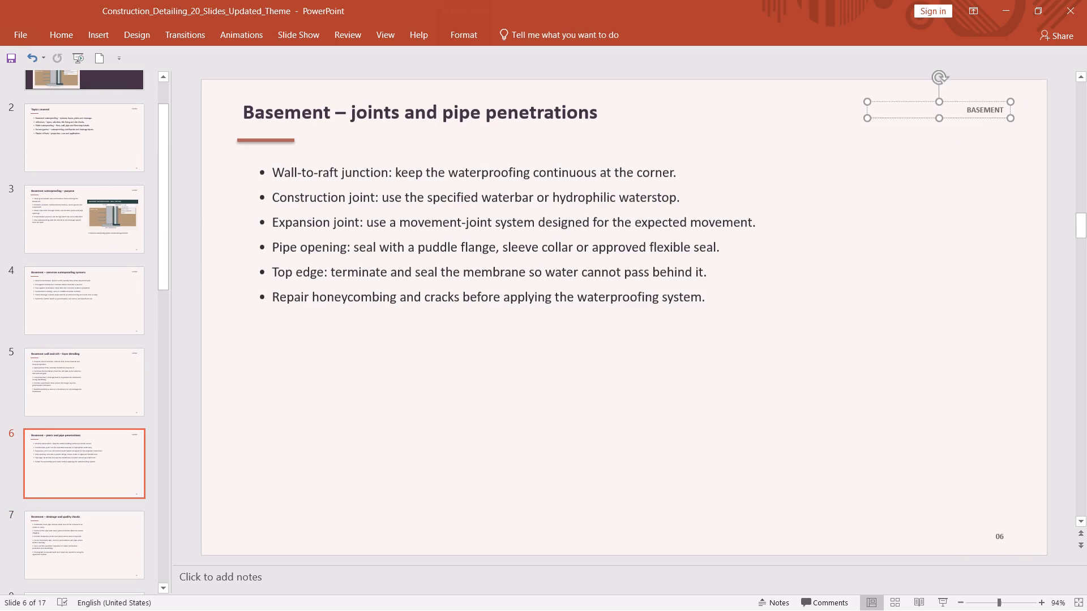
pyautogui.rightClick(977, 102)
pyautogui.click(920, 111)
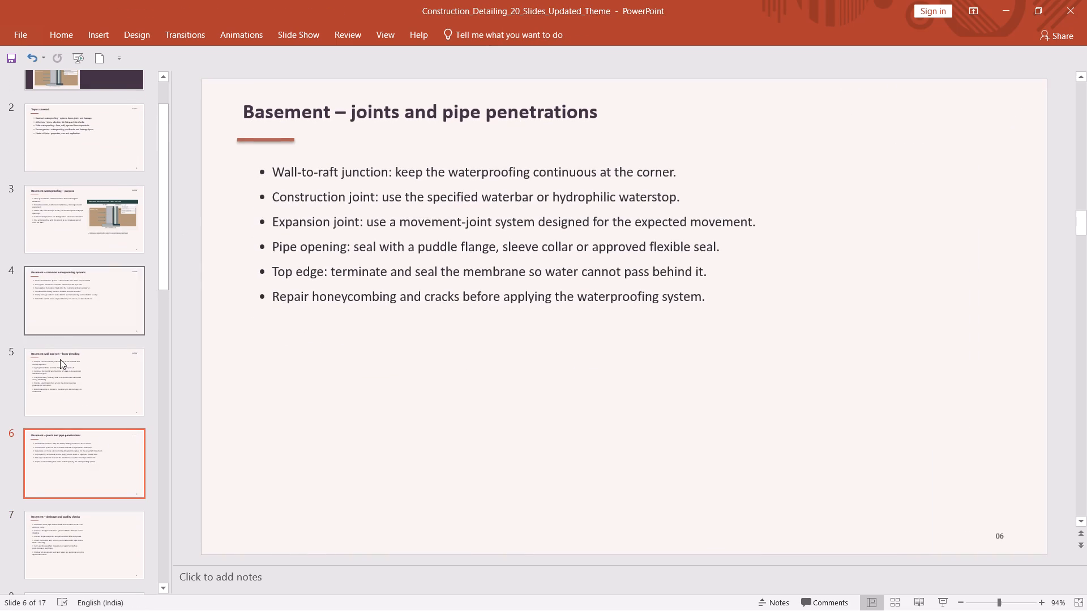
# Cut the "BASEMENT" section label from slide 5, Basement wall and raft – layer detailing.
pyautogui.click(49, 382)
pyautogui.rightClick(977, 110)
pyautogui.rightClick(961, 100)
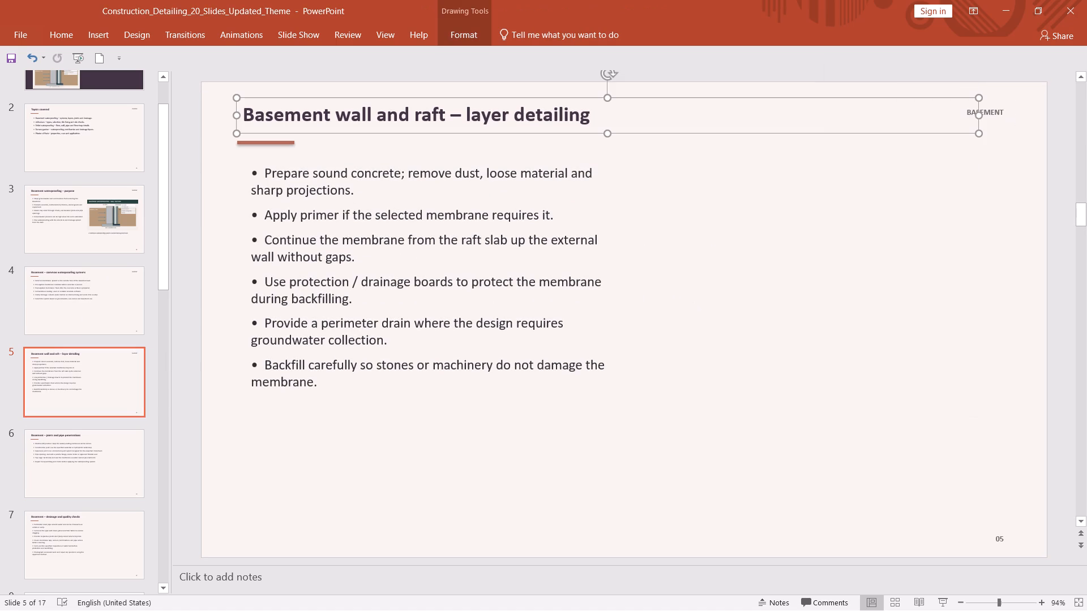
pyautogui.rightClick(994, 116)
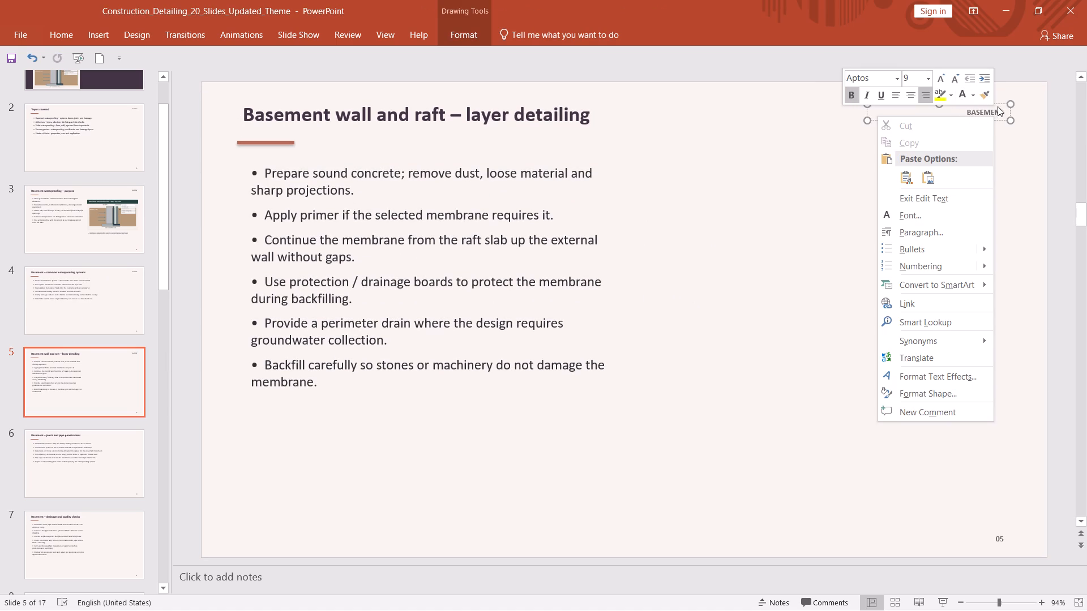
pyautogui.rightClick(1003, 102)
pyautogui.click(892, 119)
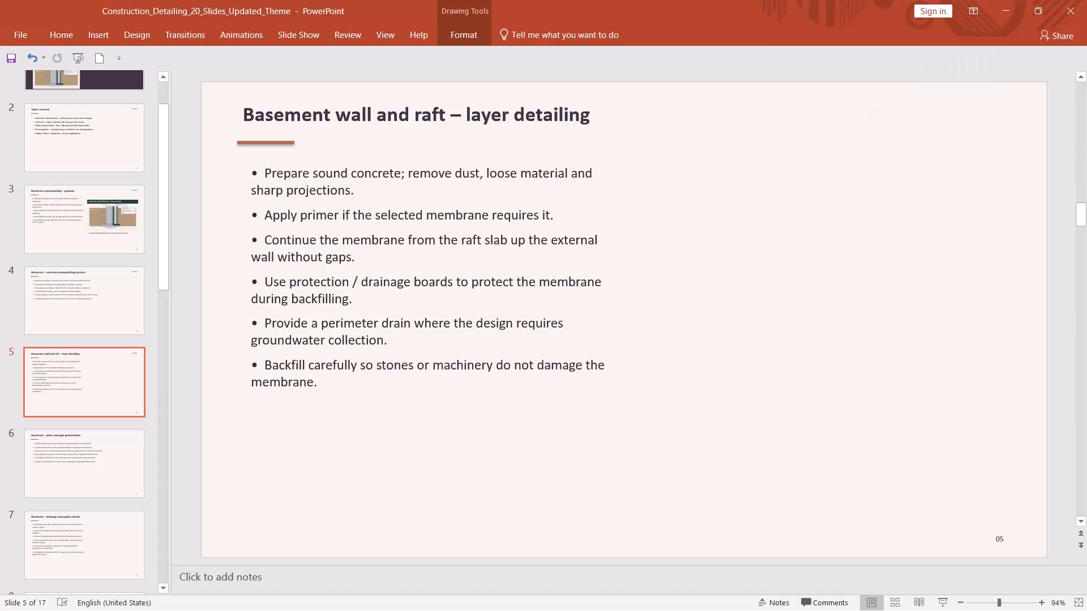
# Cut the "BASEMENT" section label from slide 4, Basement – common waterproofing systems.
pyautogui.click(121, 298)
pyautogui.rightClick(994, 111)
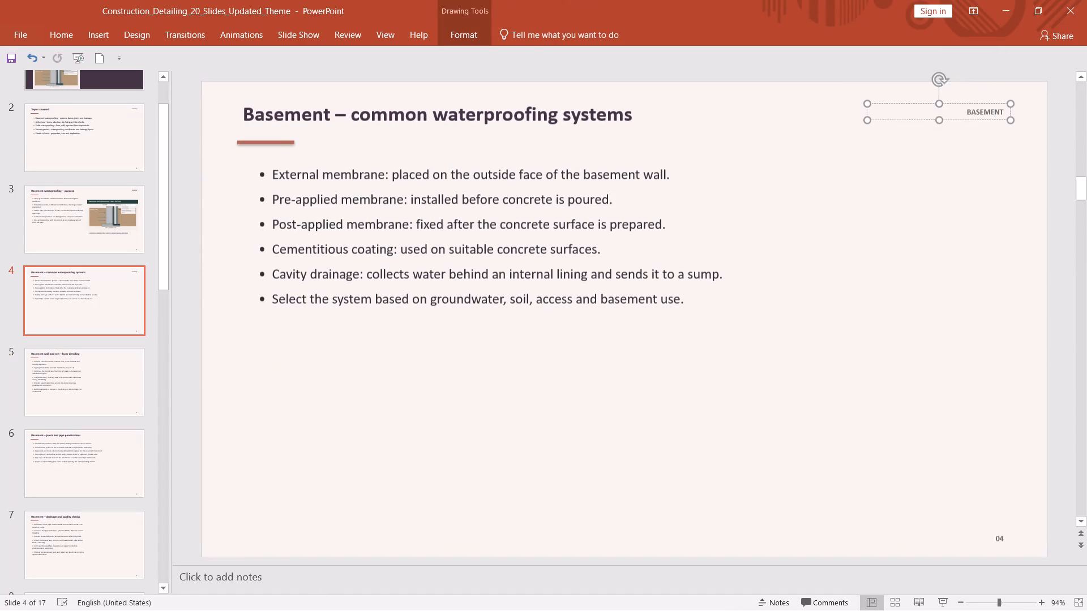
pyautogui.rightClick(977, 106)
pyautogui.click(921, 113)
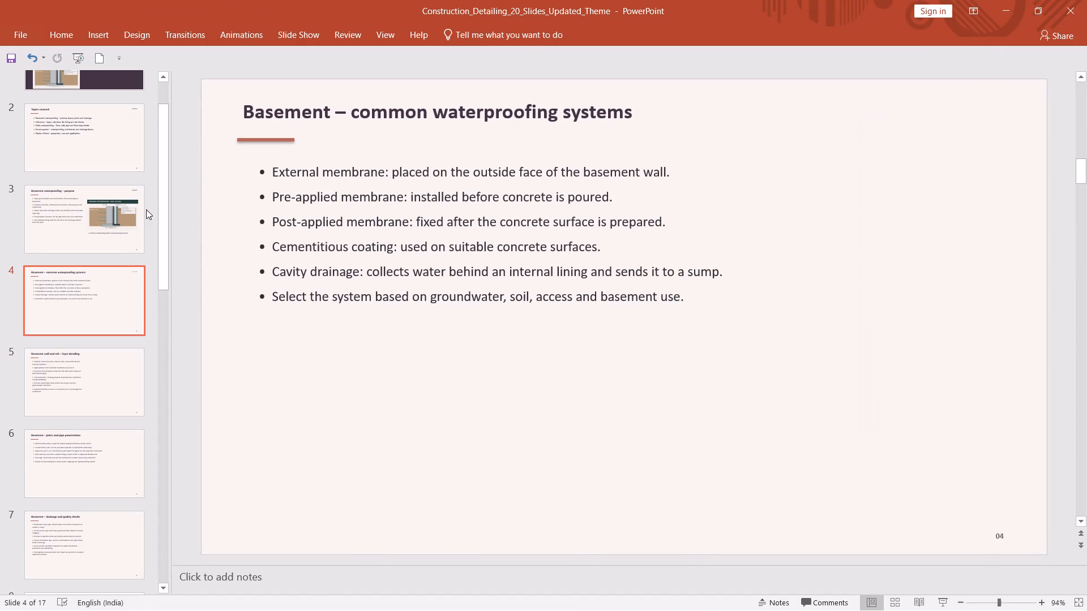
# Cut the "BASEMENT" section label from slide 3, Basement waterproofing – purpose.
pyautogui.scroll(2, 18, 252)
pyautogui.click(59, 266)
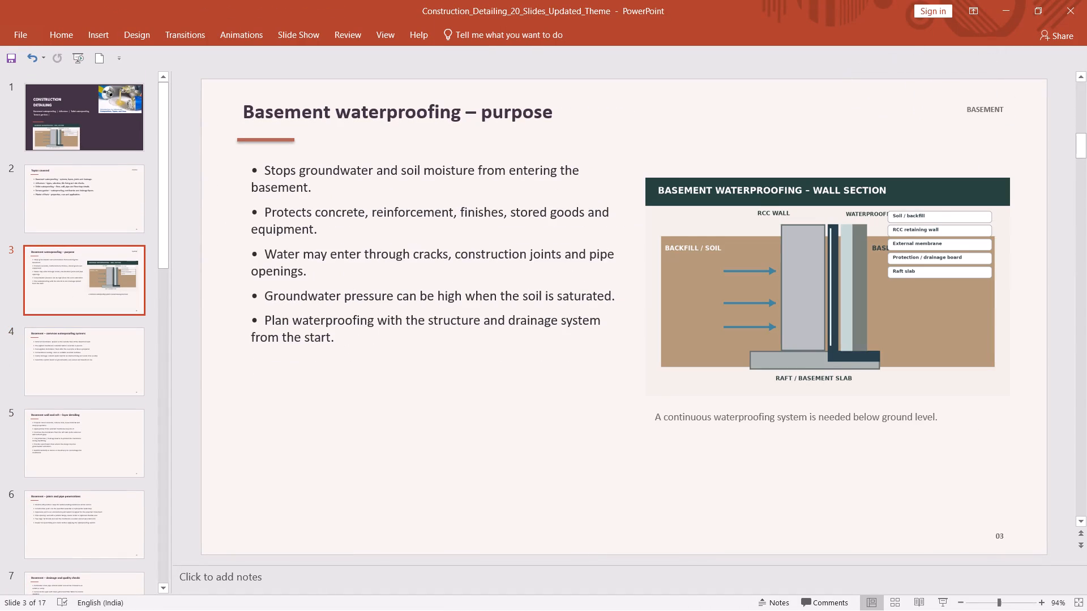
pyautogui.rightClick(977, 108)
pyautogui.rightClick(972, 103)
pyautogui.click(932, 118)
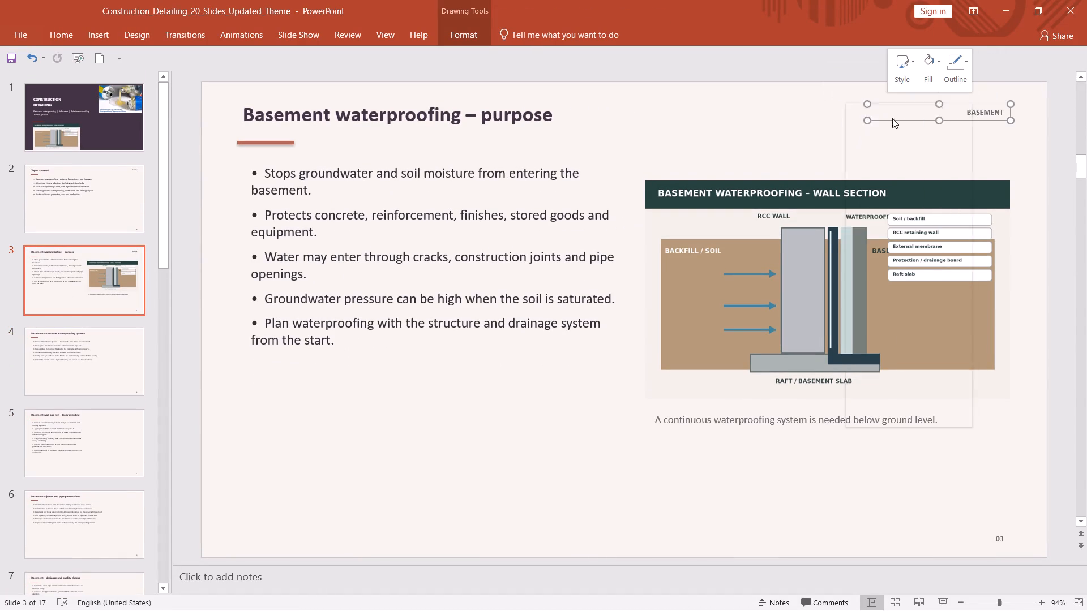
# Cut the "OVERVIEW" section label from slide 2, Topics covered.
pyautogui.scroll(3, 28, 188)
pyautogui.click(97, 193)
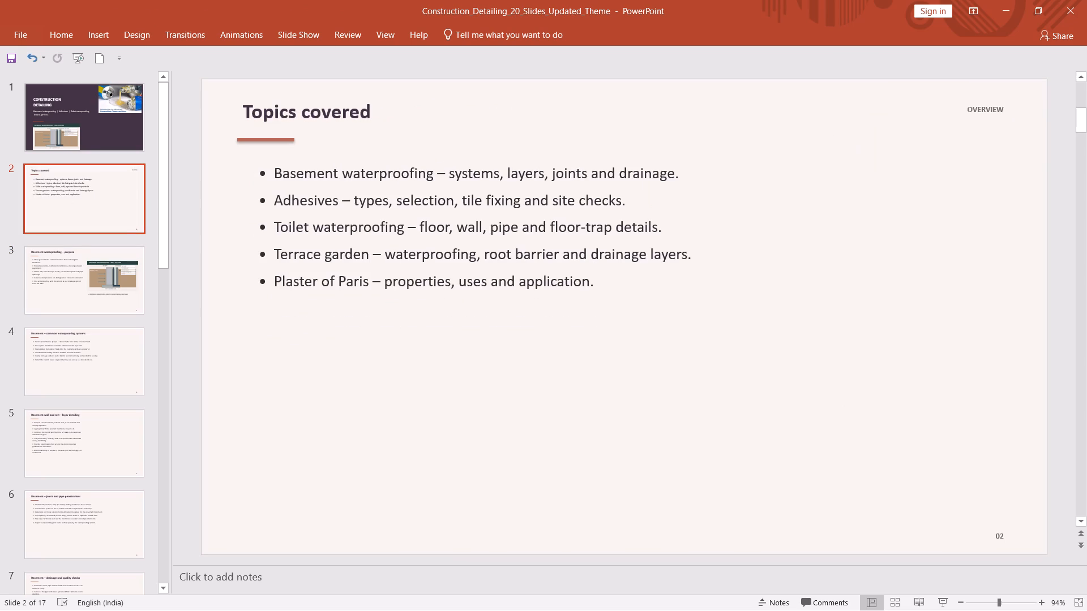
pyautogui.rightClick(974, 113)
pyautogui.rightClick(975, 107)
pyautogui.rightClick(975, 104)
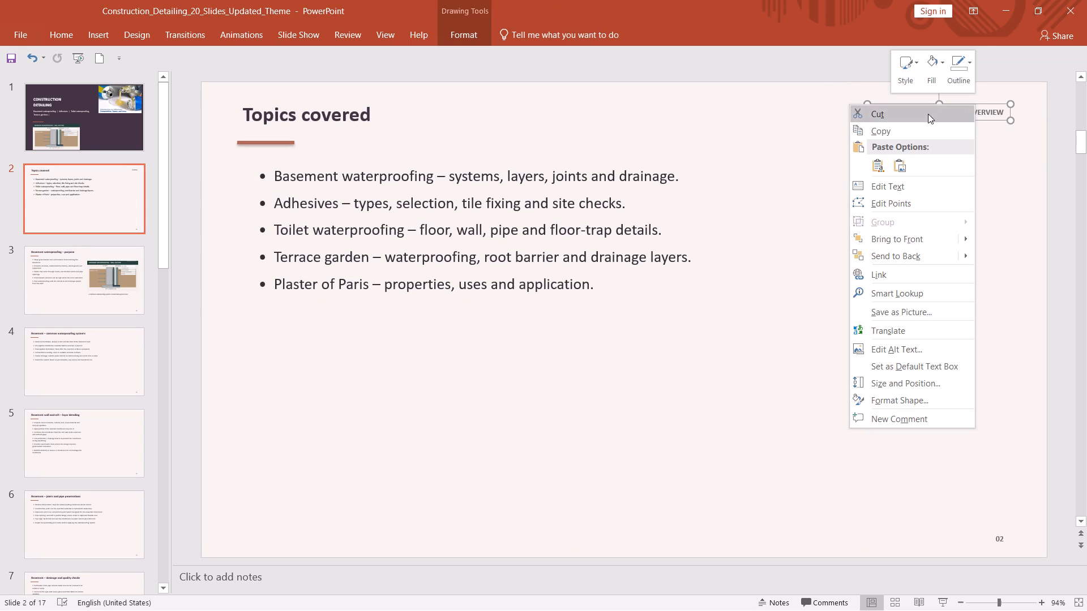
pyautogui.click(921, 113)
# Return to the title slide, then switch to Google Chrome and search Google Images for "toilet water proofing".
pyautogui.click(71, 128)
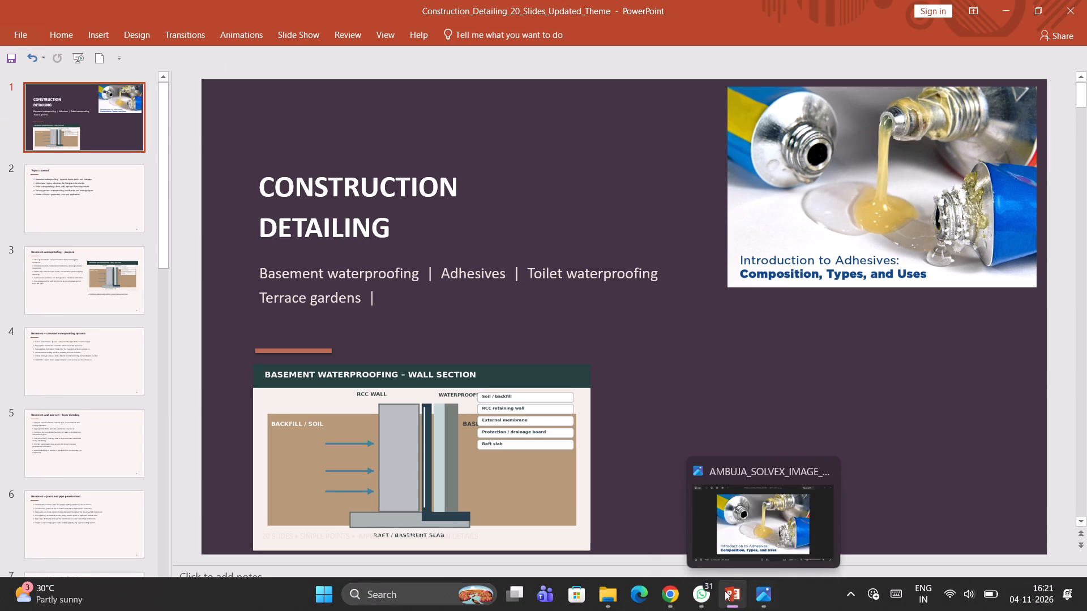
pyautogui.click(681, 599)
pyautogui.click(633, 123)
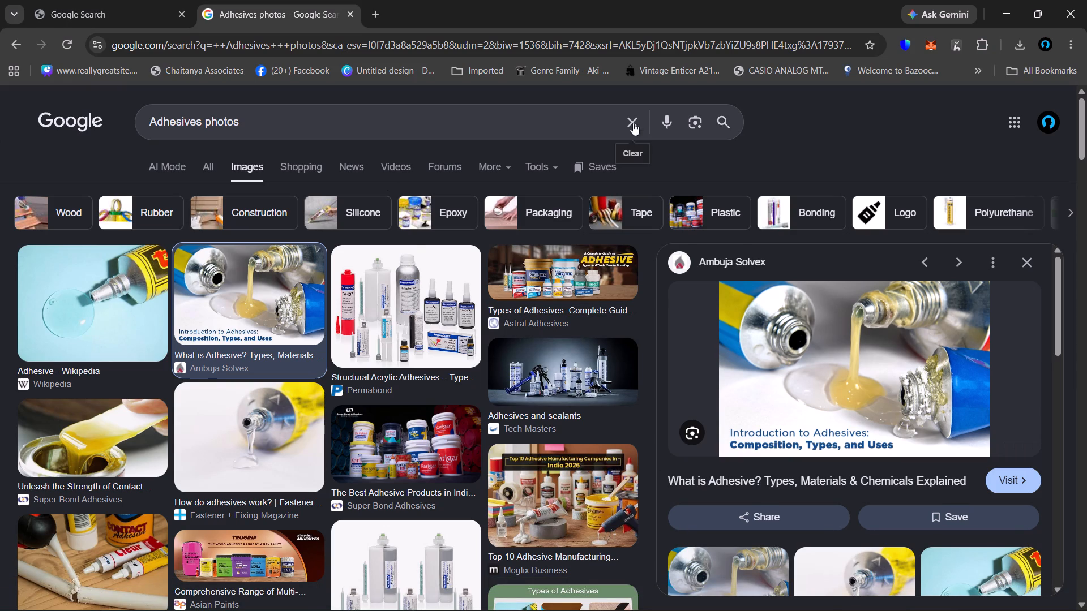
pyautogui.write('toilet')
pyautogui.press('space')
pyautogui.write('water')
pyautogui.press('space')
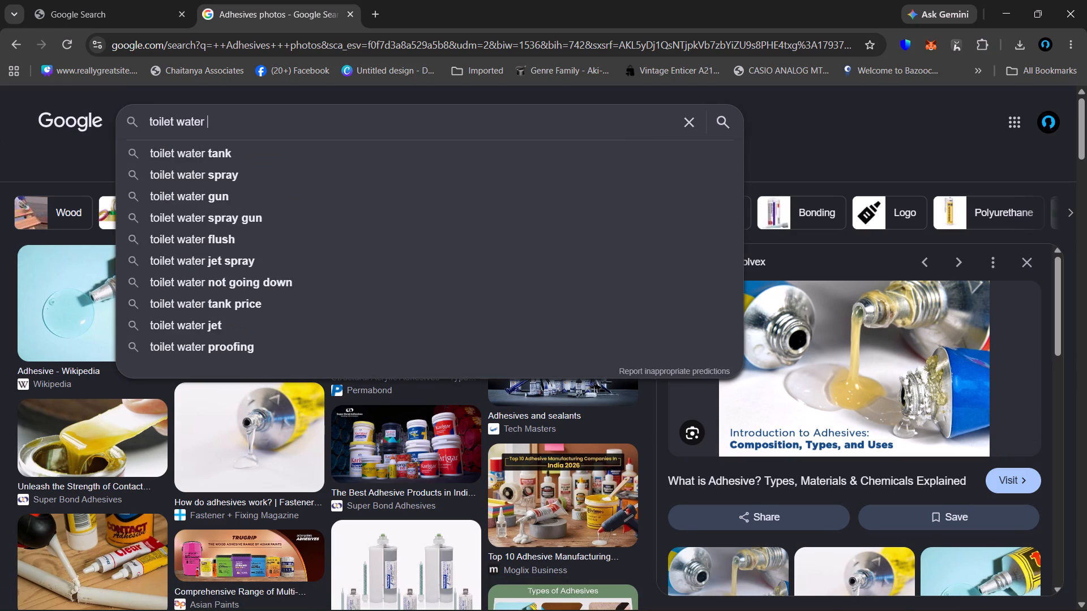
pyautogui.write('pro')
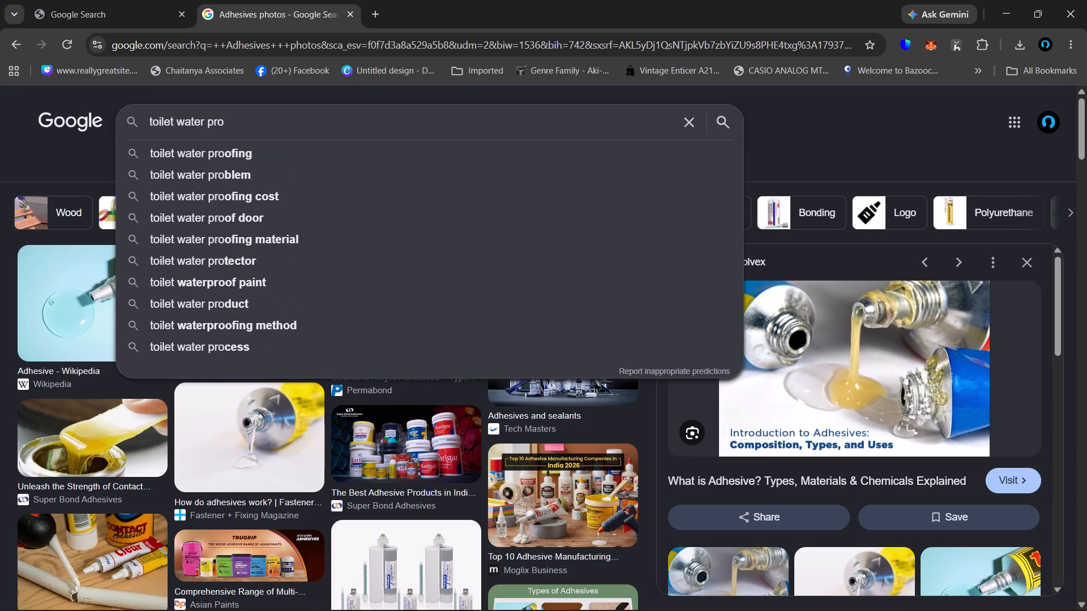
pyautogui.click(423, 161)
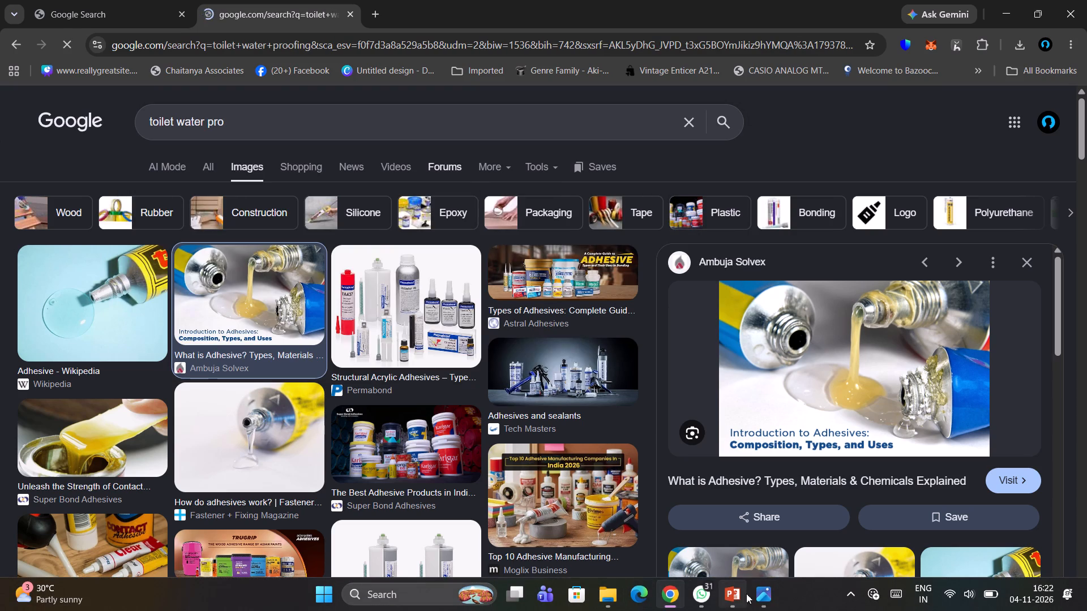
pyautogui.click(724, 599)
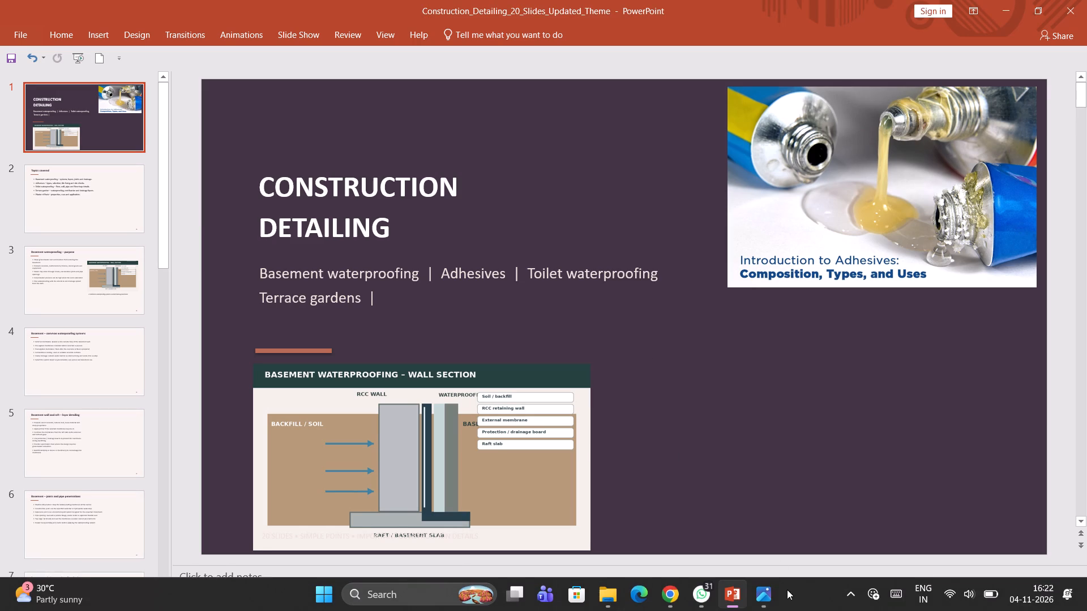
pyautogui.click(670, 604)
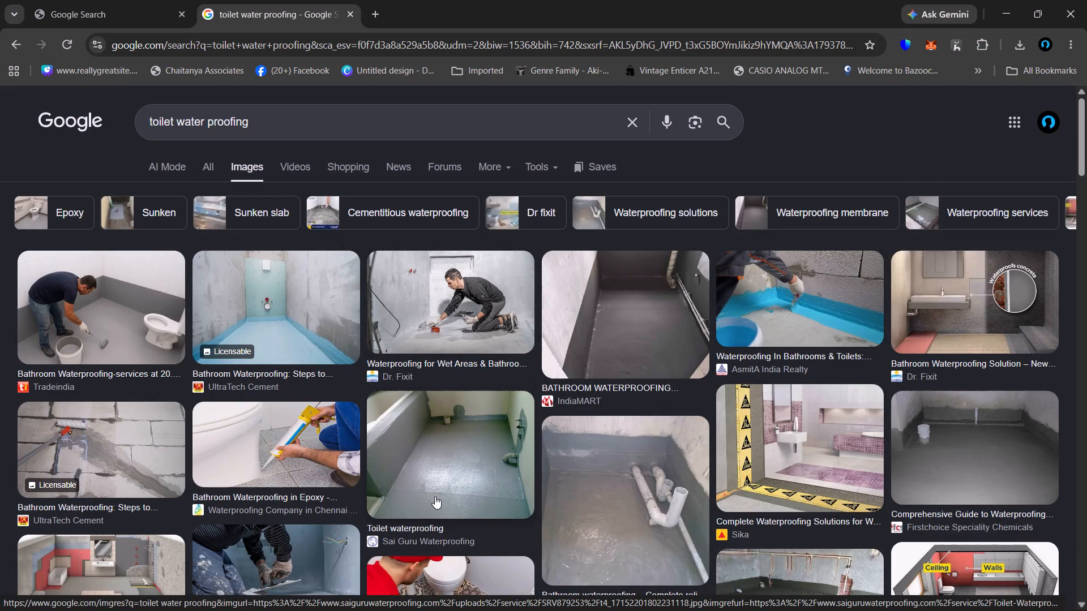
# Save IndiaMART's bathroom waterproofing membrane image to the Downloads folder as the JPEG bathroom-waterproofing-services.
pyautogui.click(646, 334)
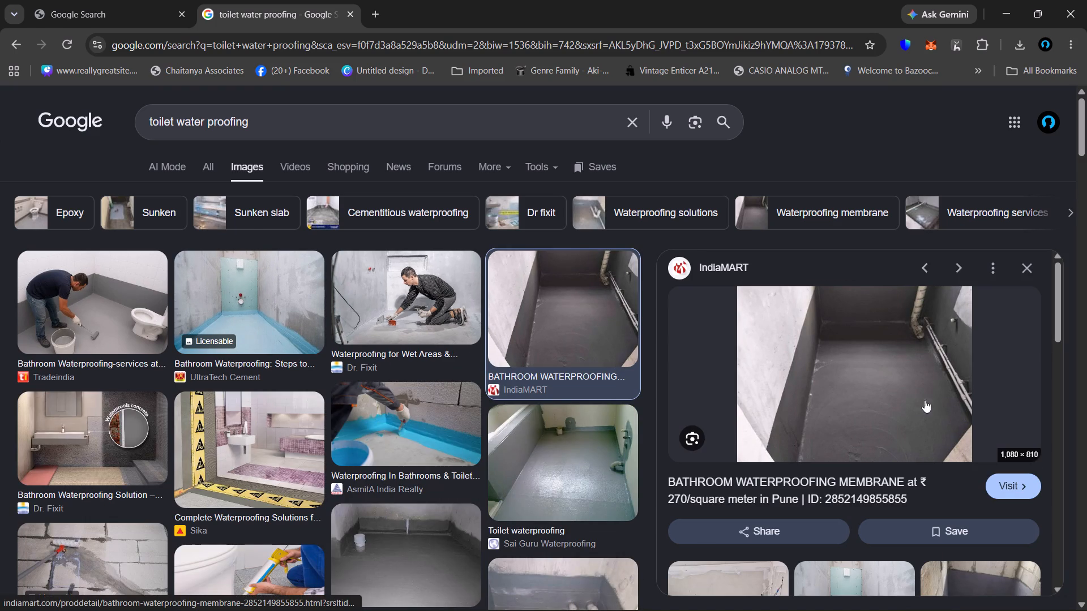
pyautogui.rightClick(874, 376)
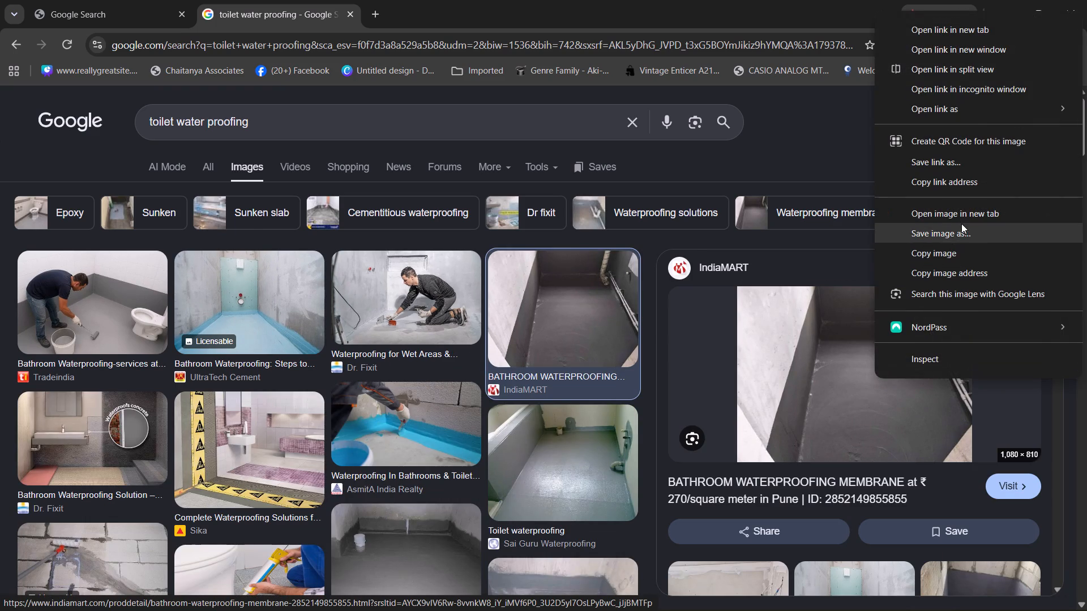
pyautogui.click(950, 233)
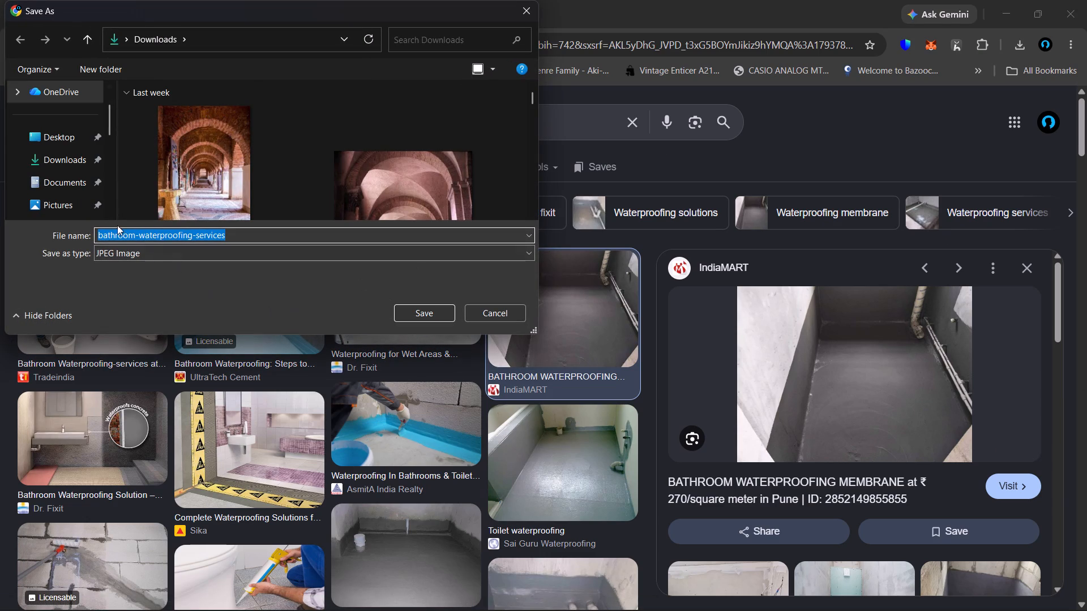
pyautogui.doubleClick(63, 156)
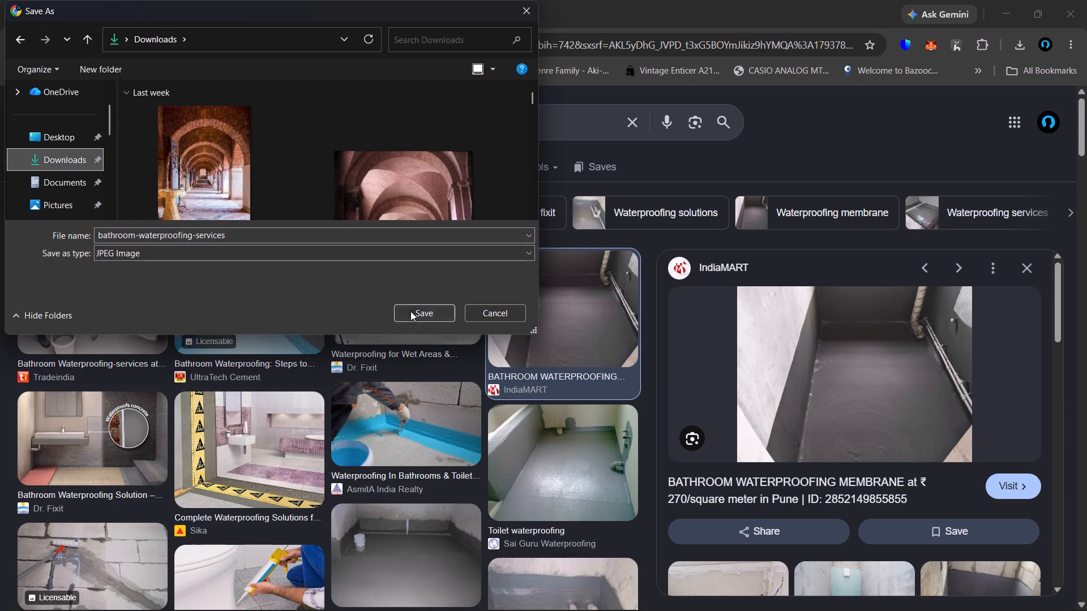
pyautogui.click(413, 305)
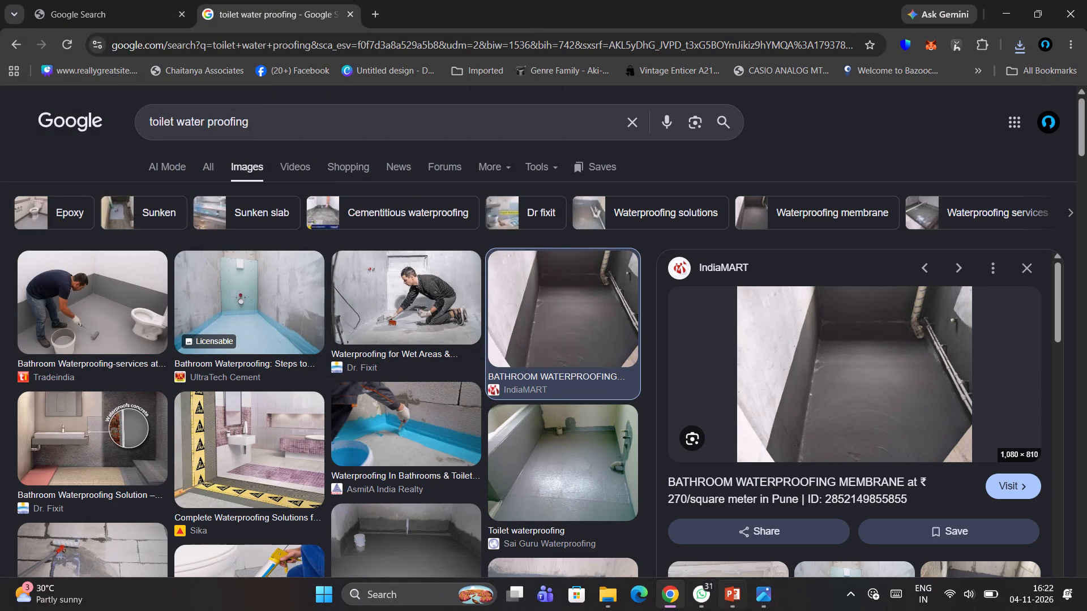
# Back in PowerPoint, insert the bathroom-waterproofing-services picture from Downloads onto the Construction Detailing title slide.
pyautogui.click(731, 604)
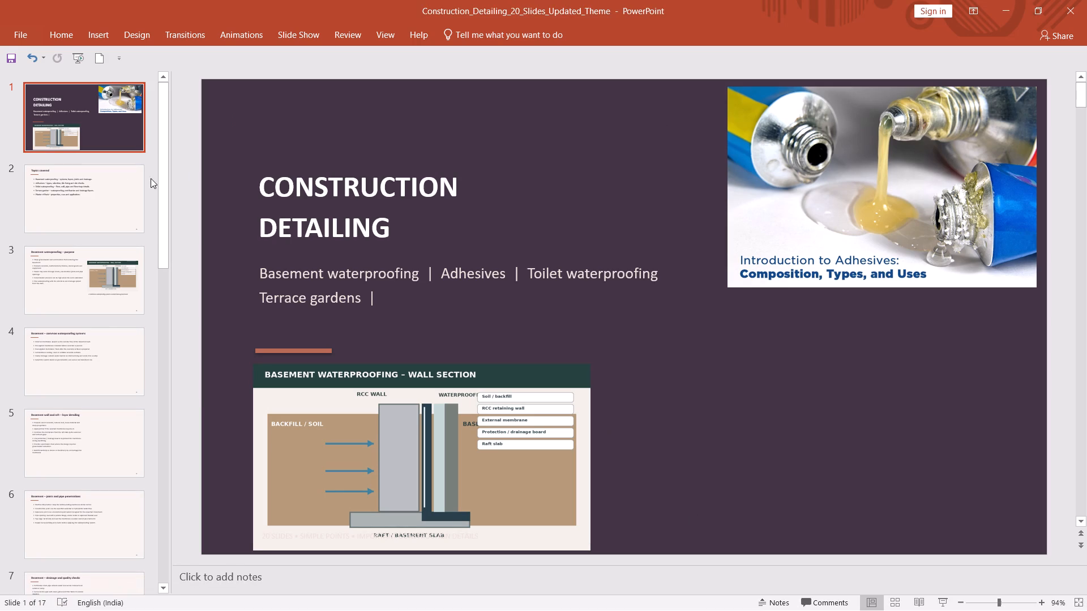
pyautogui.click(53, 40)
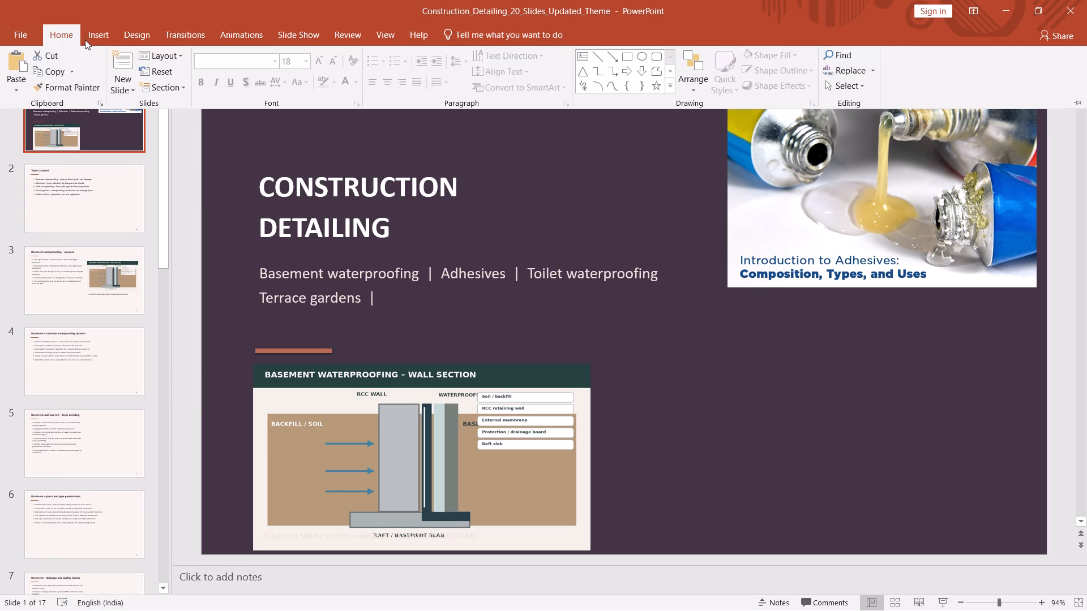
pyautogui.click(87, 41)
pyautogui.click(79, 57)
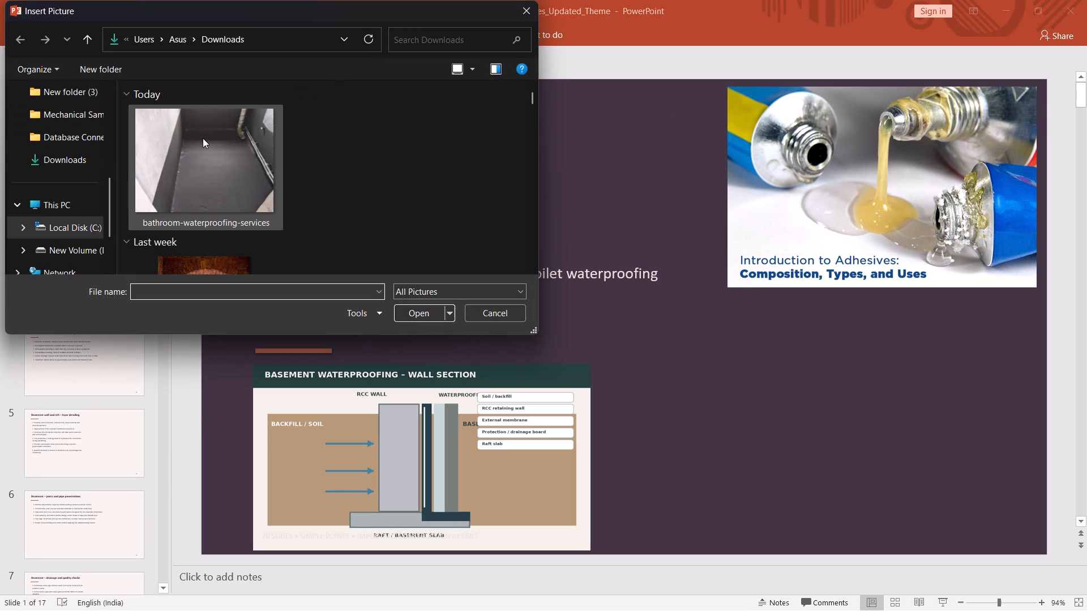
pyautogui.click(203, 138)
pyautogui.click(410, 312)
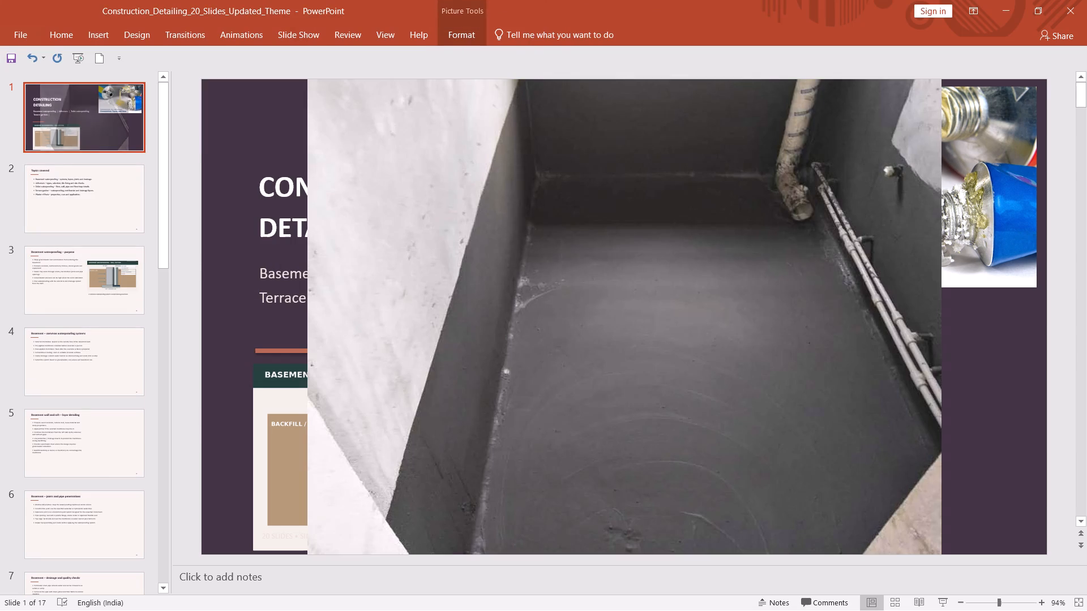
# Shrink the bathroom waterproofing photo, place it beneath the adhesives photo and flatten its height.
pyautogui.click(399, 144)
pyautogui.moveTo(309, 79); pyautogui.dragTo(313, 83)
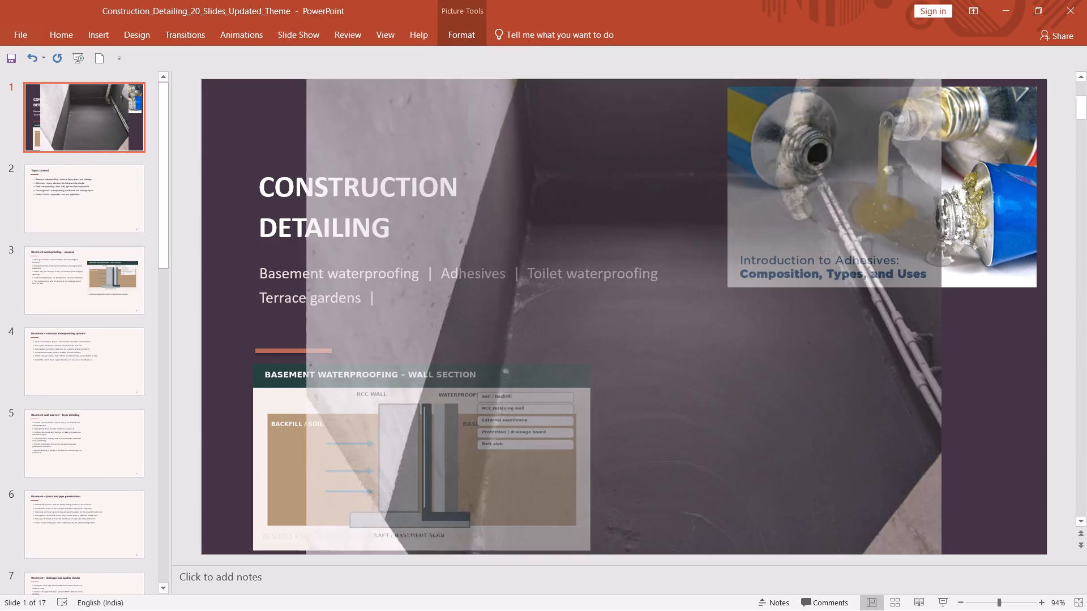
pyautogui.moveTo(313, 83); pyautogui.dragTo(743, 328)
pyautogui.moveTo(749, 382); pyautogui.dragTo(838, 360)
pyautogui.moveTo(880, 531); pyautogui.dragTo(880, 507)
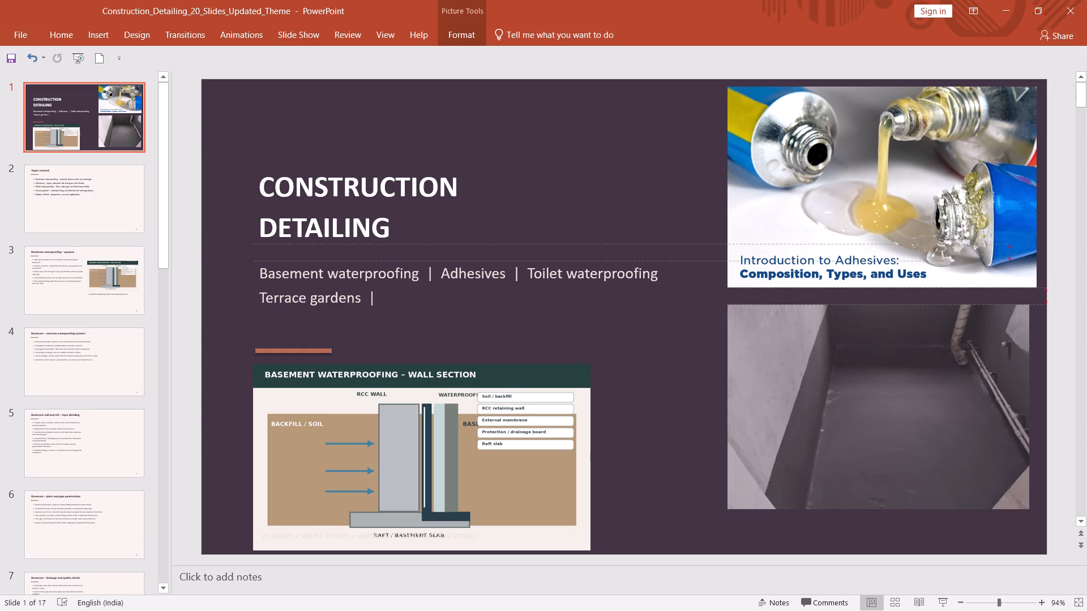
pyautogui.moveTo(880, 507); pyautogui.dragTo(884, 463)
# Scale down the adhesives photo on the title slide, keeping its upper outer corner in place.
pyautogui.click(896, 222)
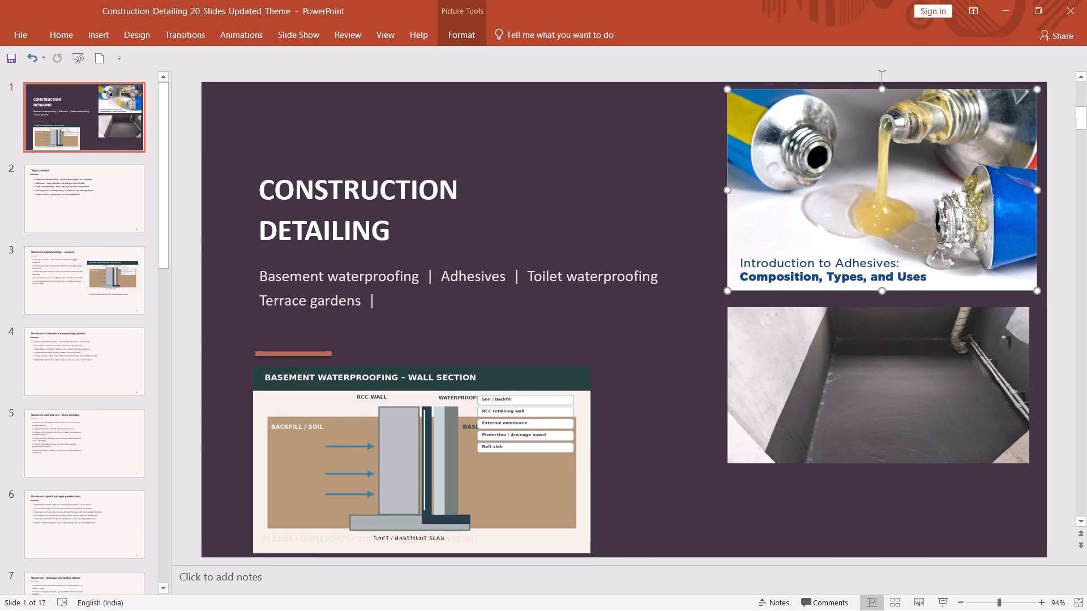
pyautogui.moveTo(729, 287); pyautogui.dragTo(806, 192)
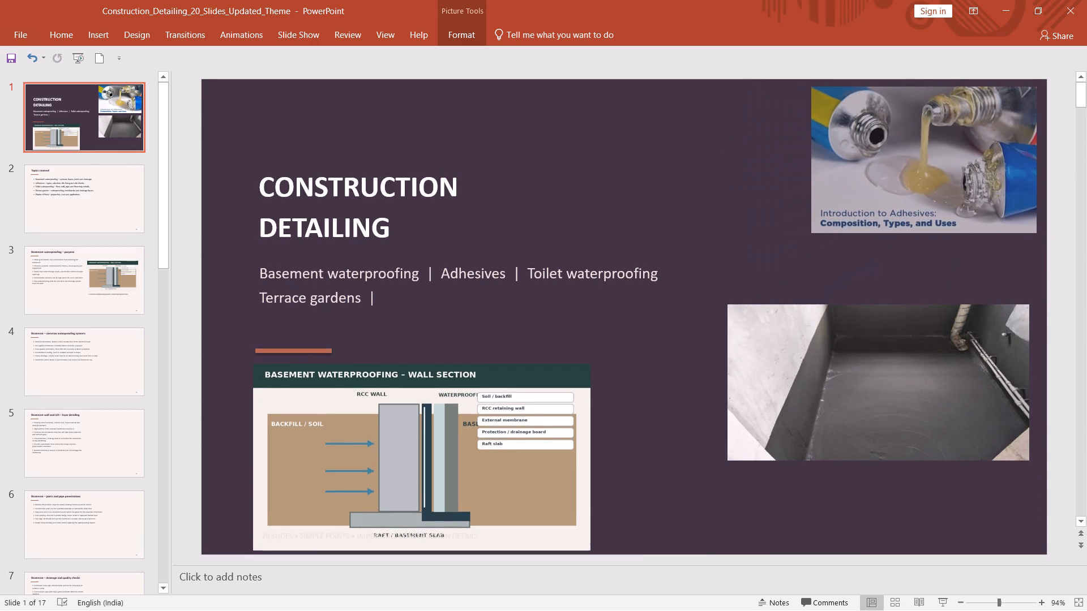
pyautogui.moveTo(806, 192); pyautogui.dragTo(805, 193)
# Scale the bathroom photo to the adhesives photo's width and align it directly beneath with a small gap.
pyautogui.click(871, 354)
pyautogui.moveTo(726, 463); pyautogui.dragTo(770, 430)
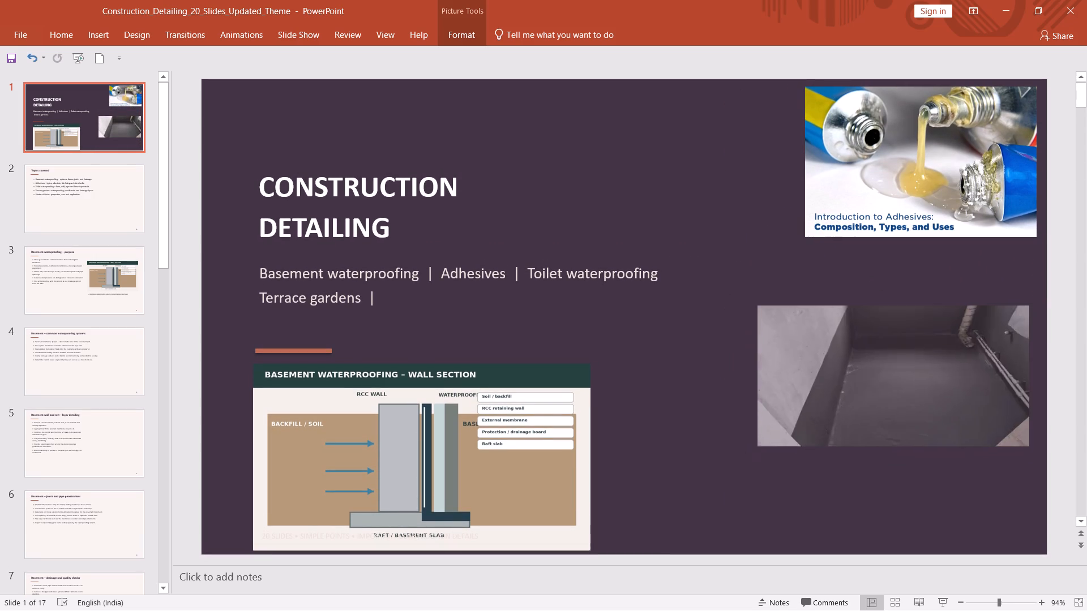
pyautogui.moveTo(770, 430); pyautogui.dragTo(821, 426)
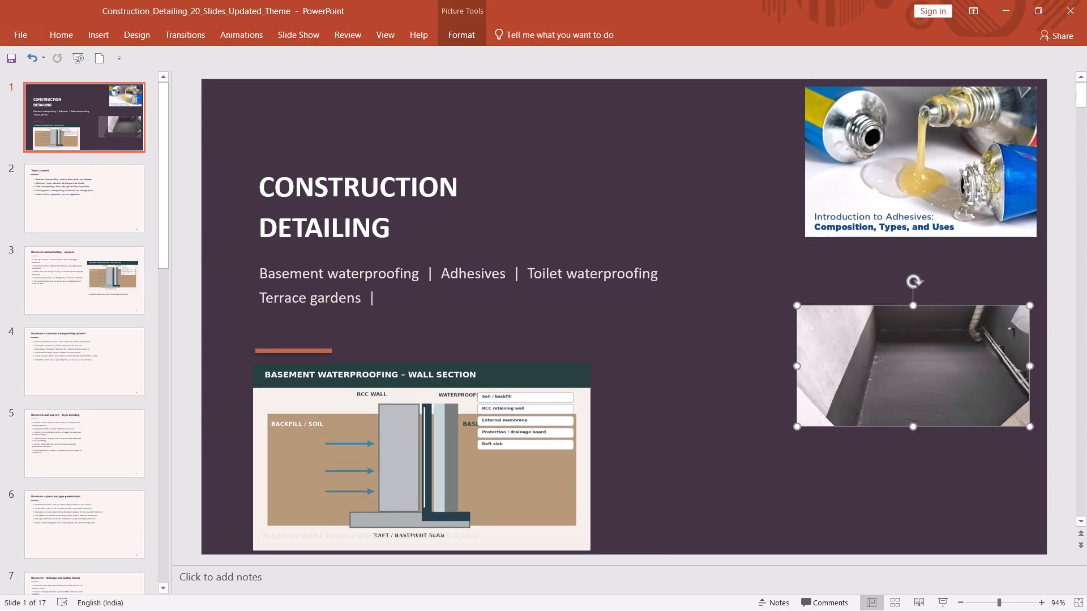
pyautogui.moveTo(921, 360); pyautogui.dragTo(928, 307)
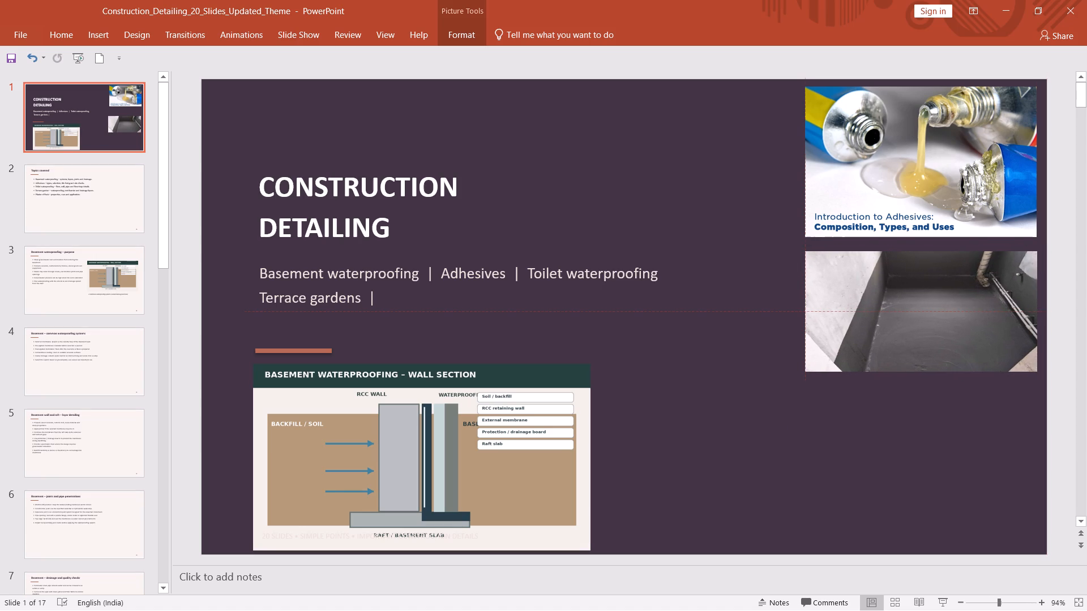
pyautogui.moveTo(928, 307); pyautogui.dragTo(927, 309)
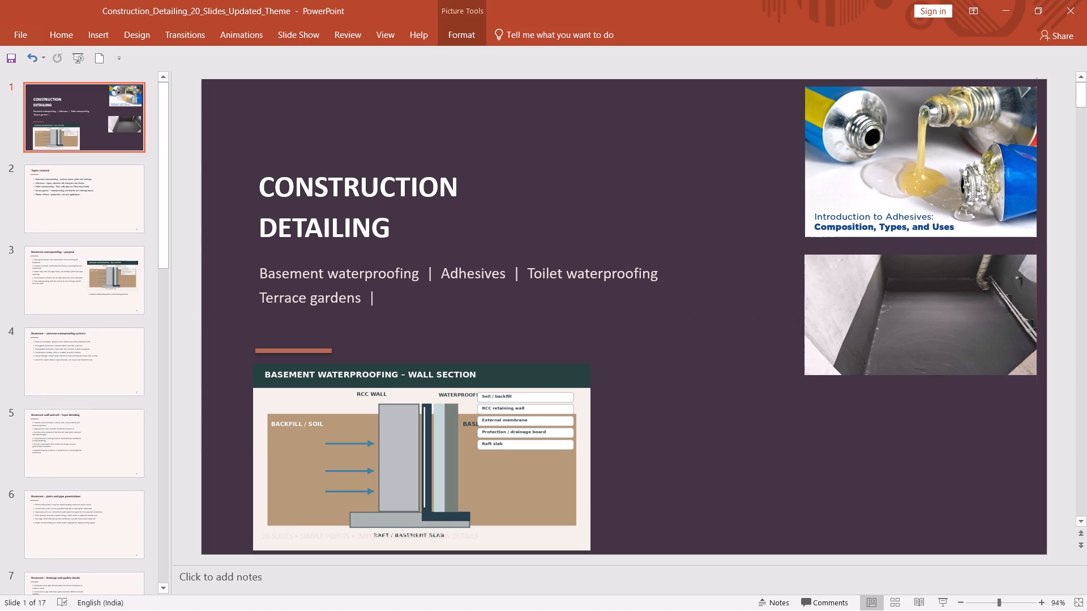
pyautogui.moveTo(927, 309); pyautogui.dragTo(927, 312)
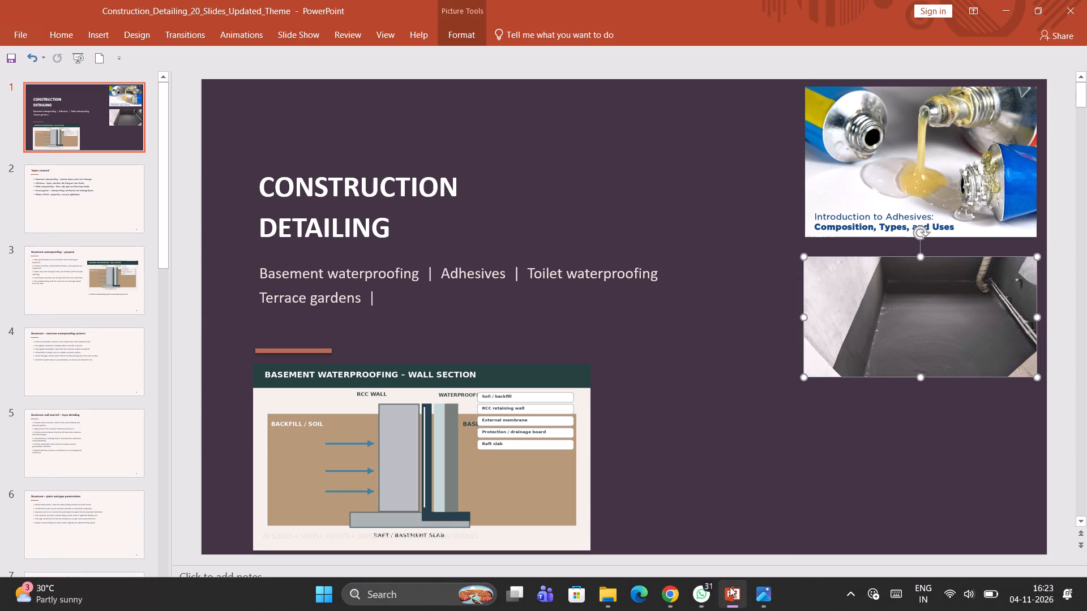
# Switch to Google Chrome, replace the image search query and save the garden photo earlwood-landscape-design-think-outside to Downloads.
pyautogui.click(660, 592)
pyautogui.moveTo(324, 120); pyautogui.dragTo(61, 116)
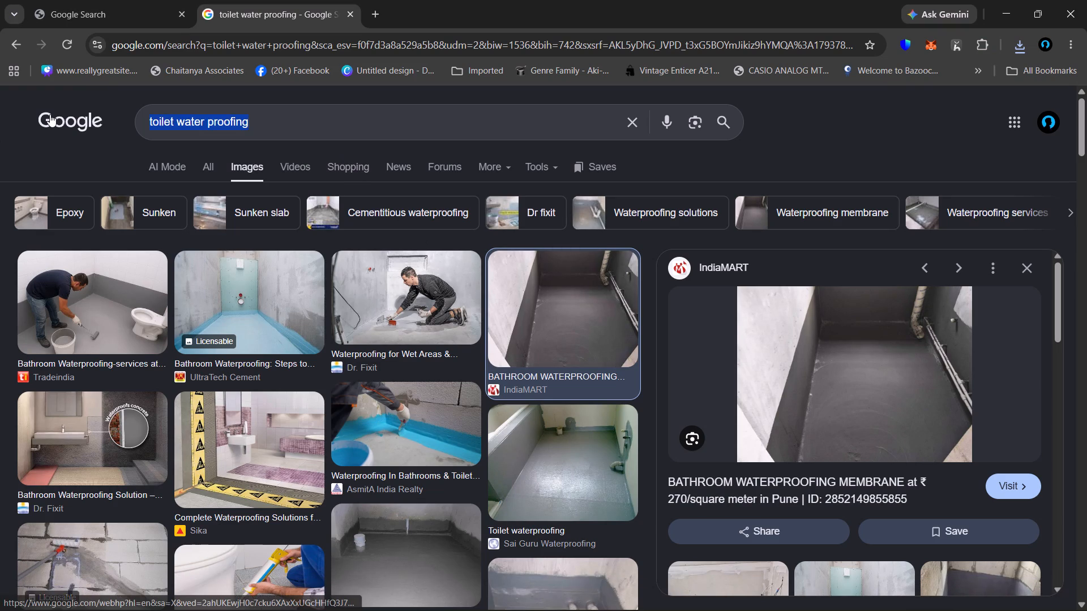
# Replace the image search query with "terrace garden" and run the search.
pyautogui.press('BackSpace')
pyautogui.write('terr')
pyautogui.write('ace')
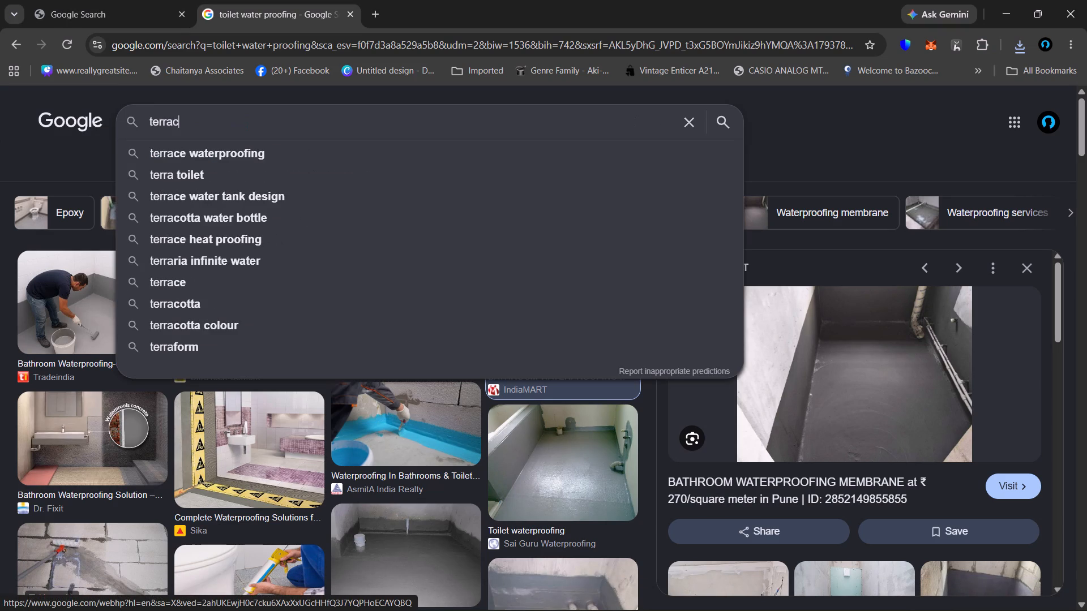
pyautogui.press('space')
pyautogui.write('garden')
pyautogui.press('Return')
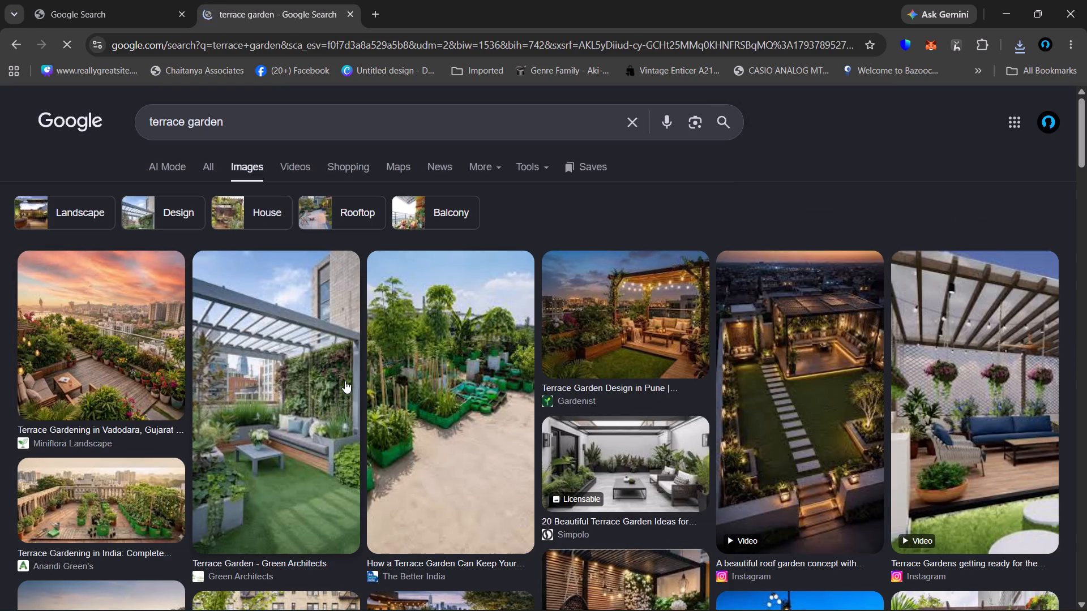
# Browse the terrace garden image results, previewing the Green Architects pergola photo and the Facebook rooftop garden photo.
pyautogui.click(304, 446)
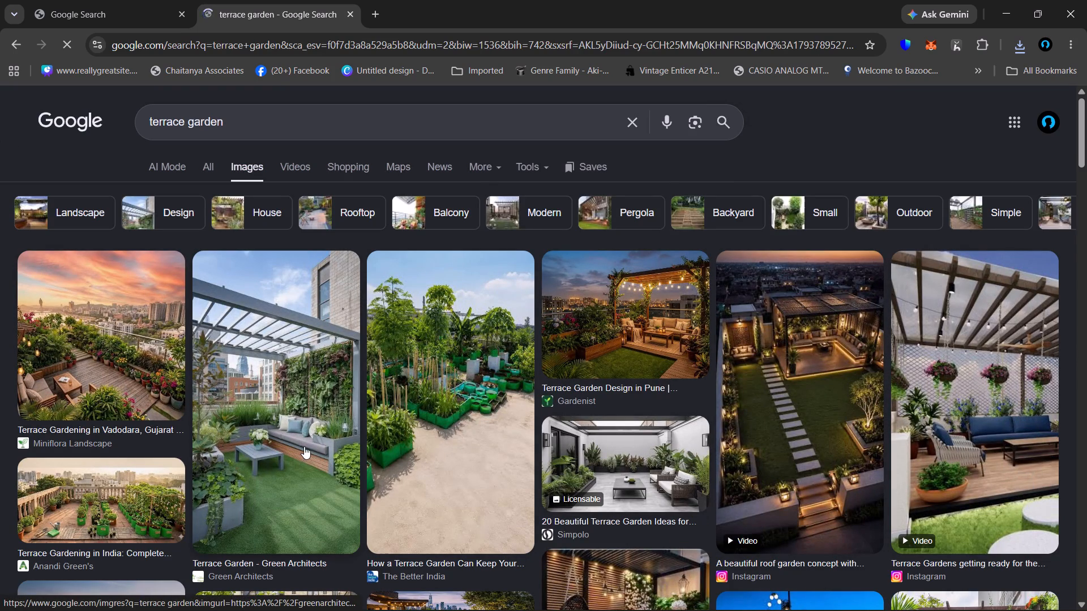
pyautogui.scroll(-1, 304, 446)
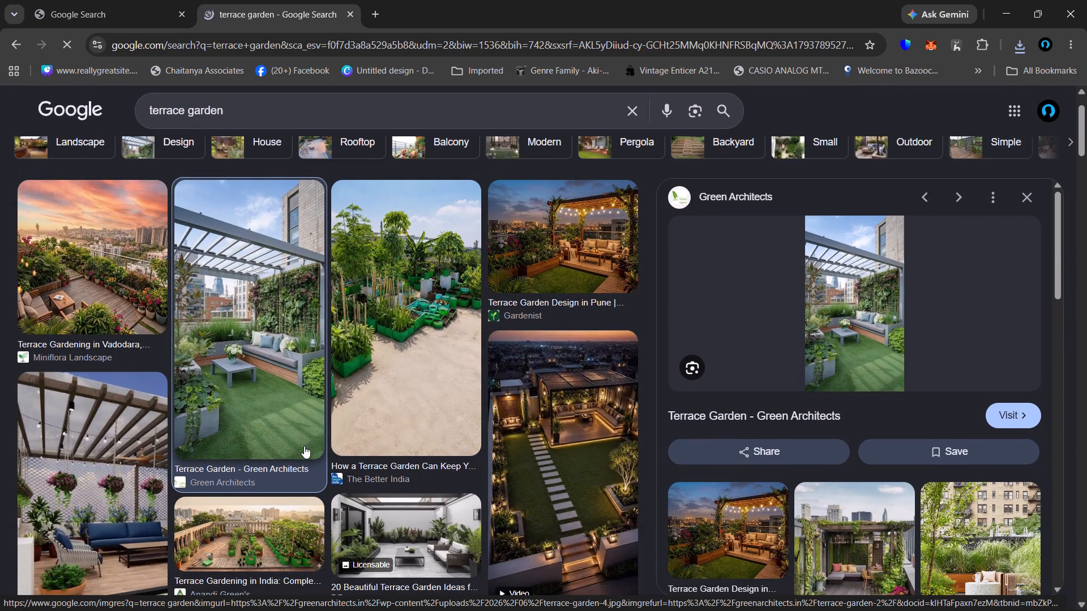
pyautogui.scroll(-3, 198, 360)
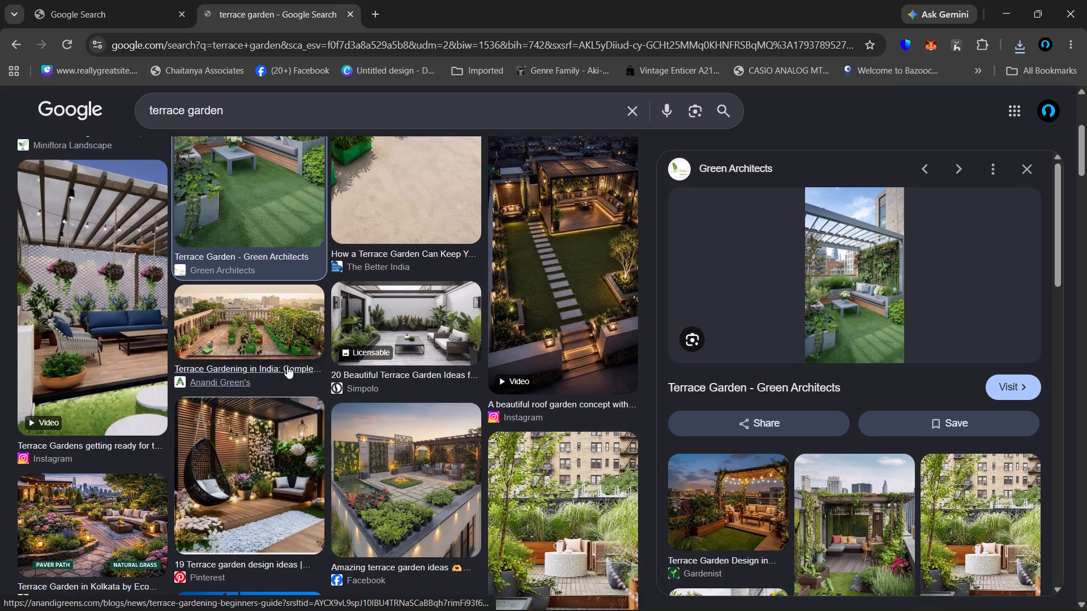
pyautogui.scroll(-1, 348, 317)
pyautogui.click(369, 403)
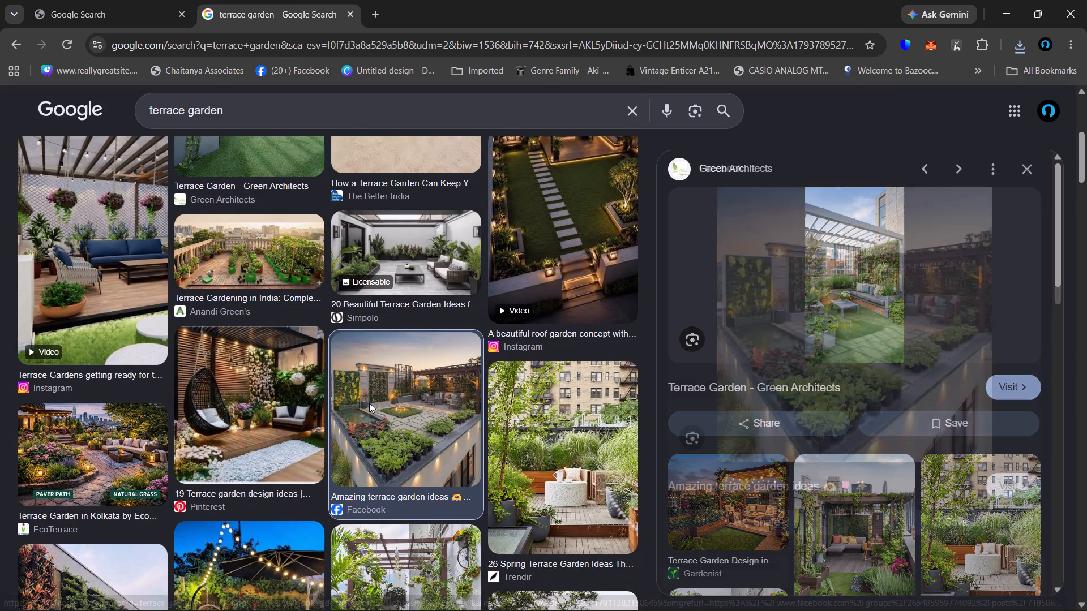
pyautogui.rightClick(911, 309)
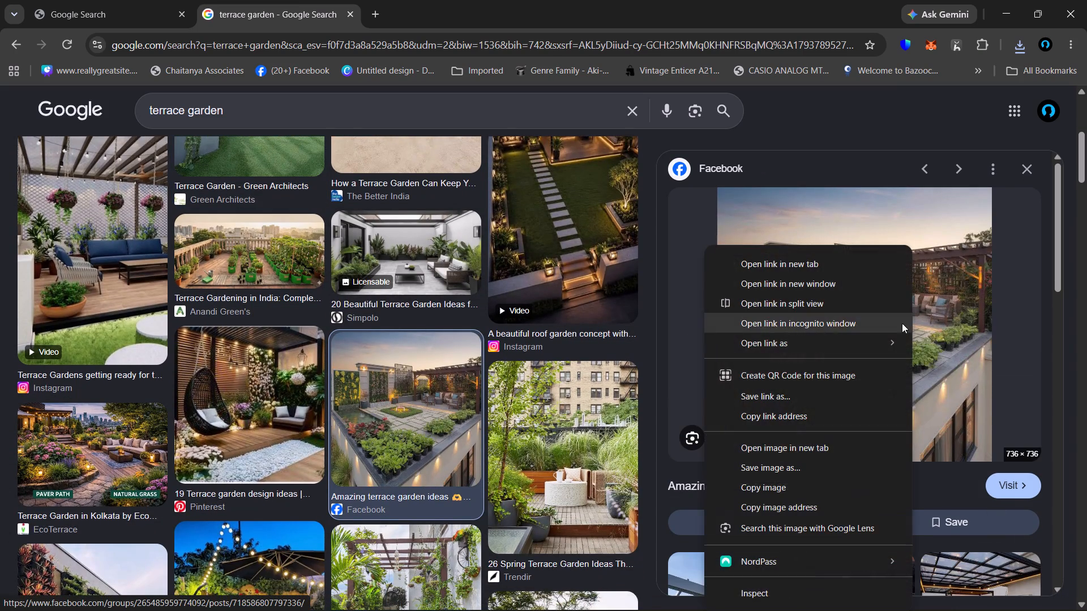
pyautogui.click(970, 346)
pyautogui.click(237, 0)
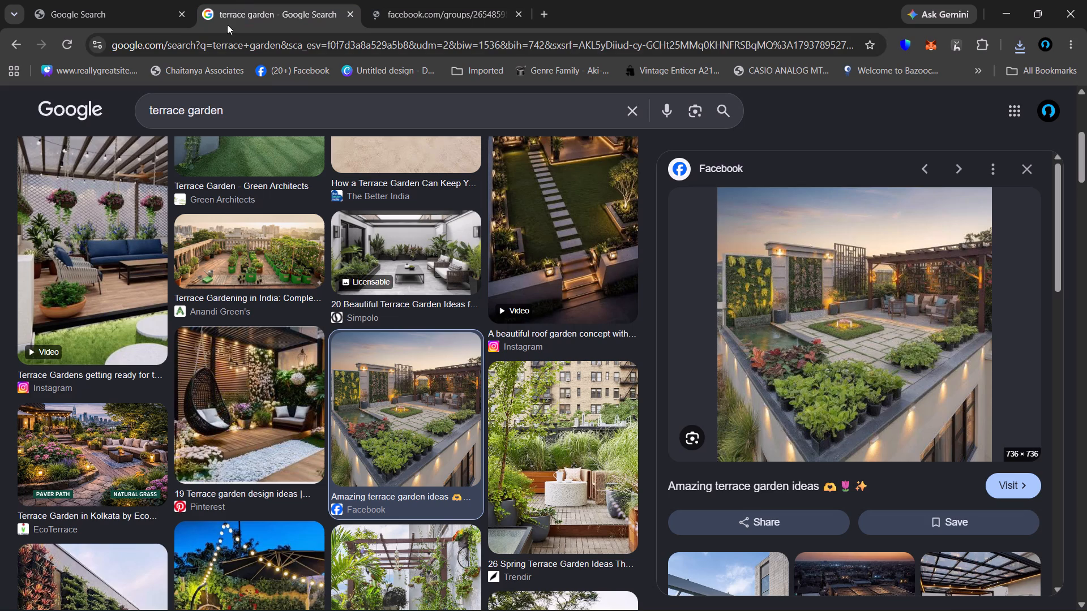
# Save the Think Outside Gardens lawn photo to Downloads as JPEG earlwood-landscape-design-think-outside, and switch back to PowerPoint.
pyautogui.scroll(-4, 313, 272)
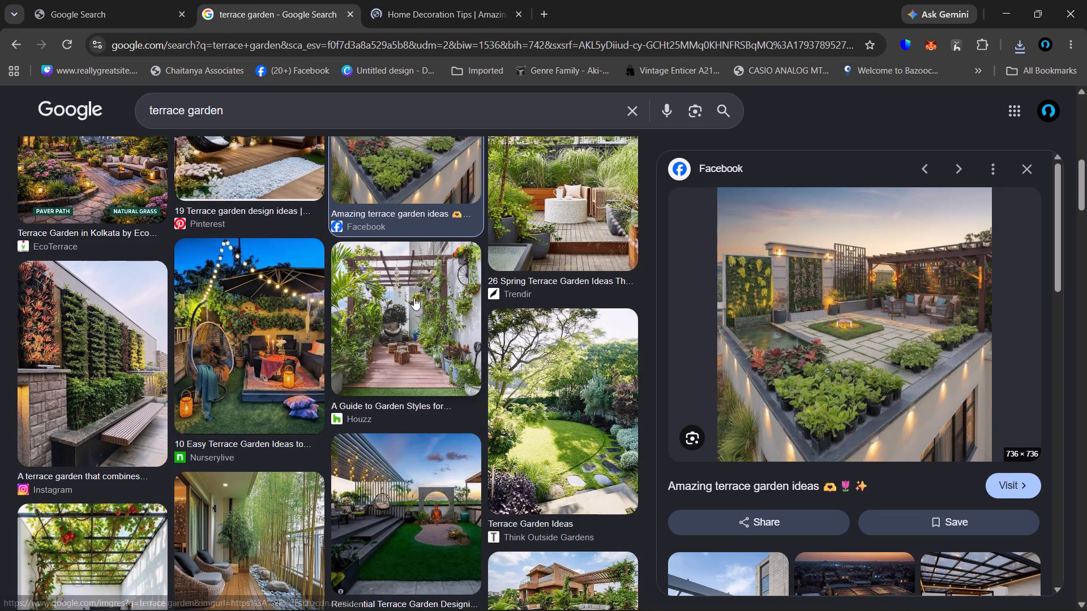
pyautogui.click(568, 400)
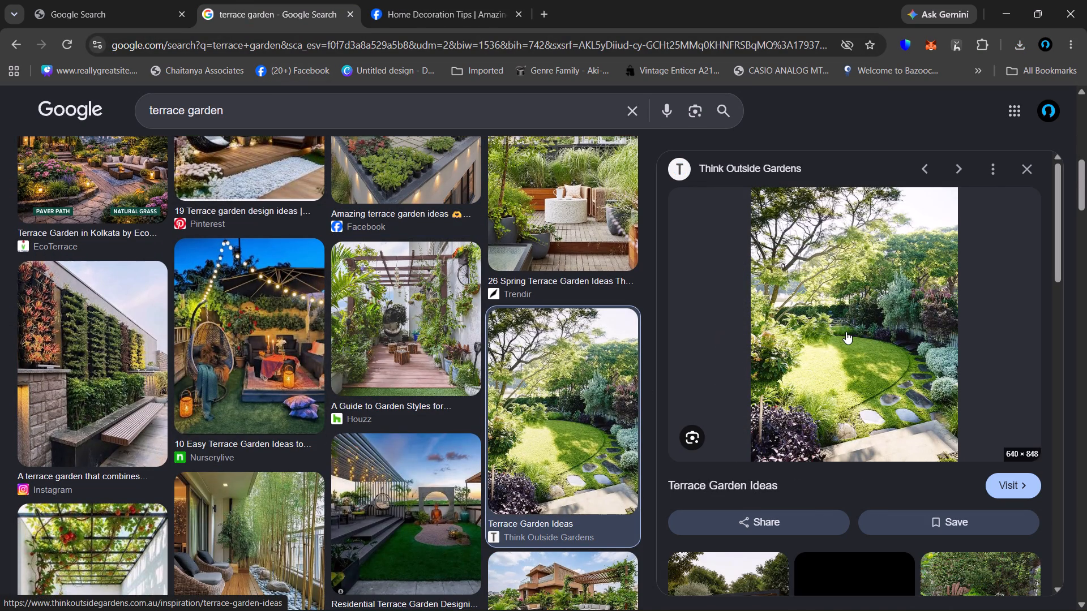
pyautogui.scroll(-5, 516, 338)
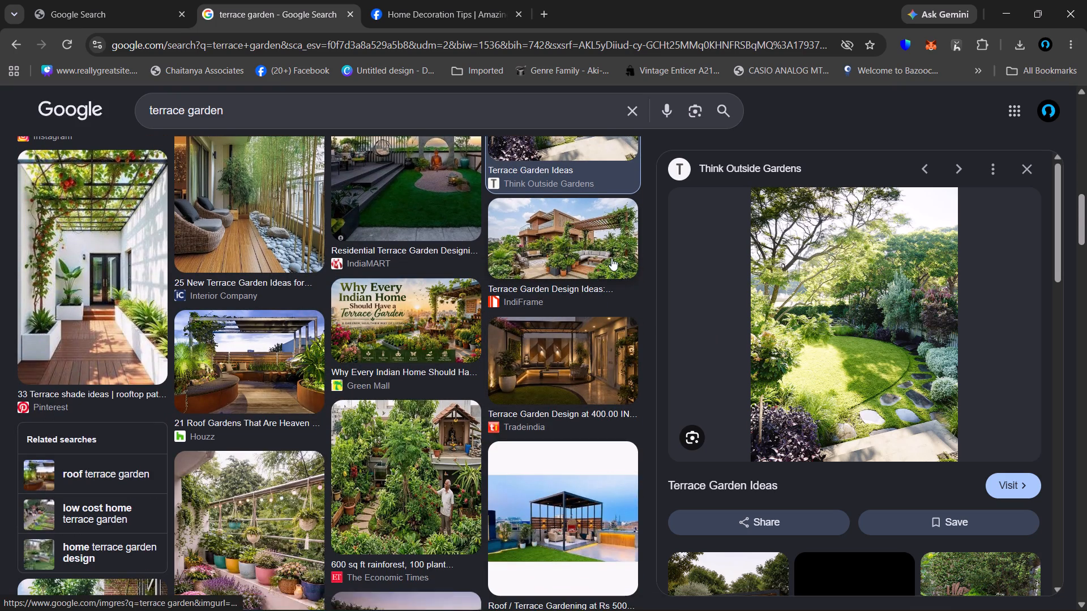
pyautogui.rightClick(803, 305)
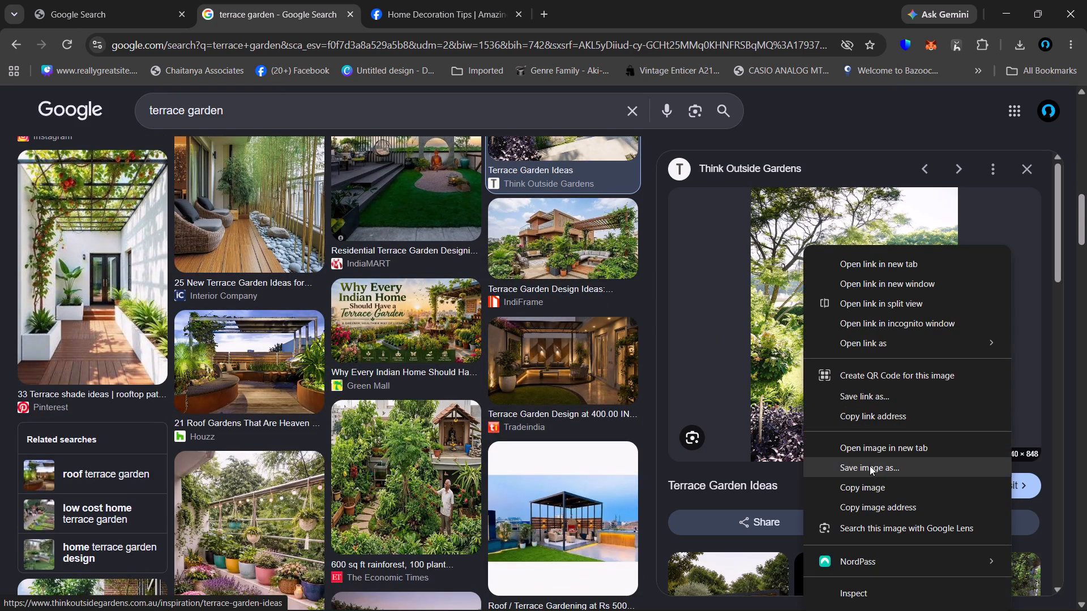
pyautogui.click(870, 466)
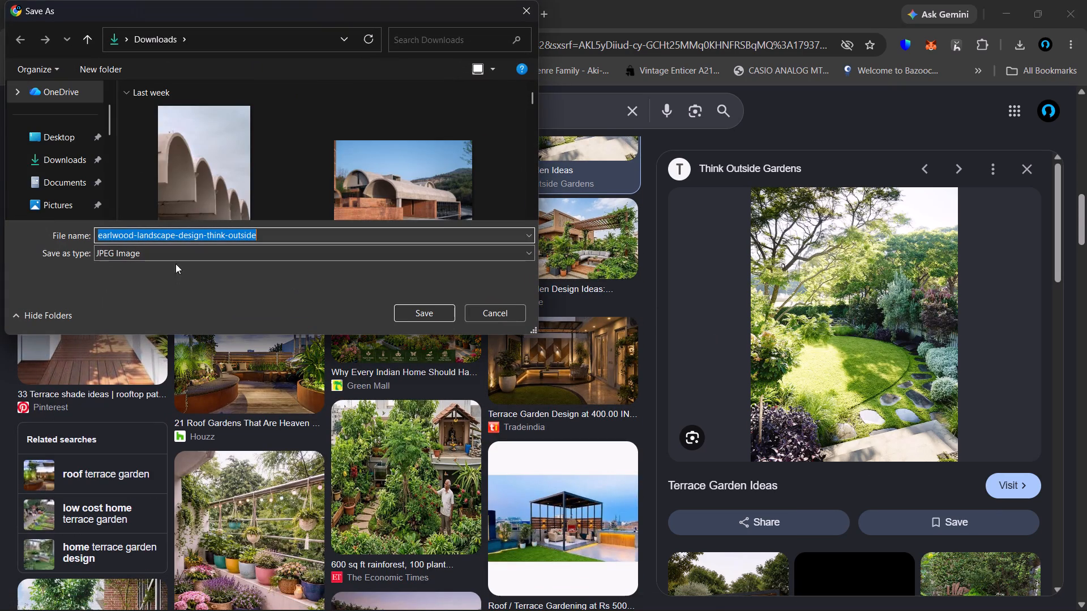
pyautogui.click(59, 163)
pyautogui.click(422, 315)
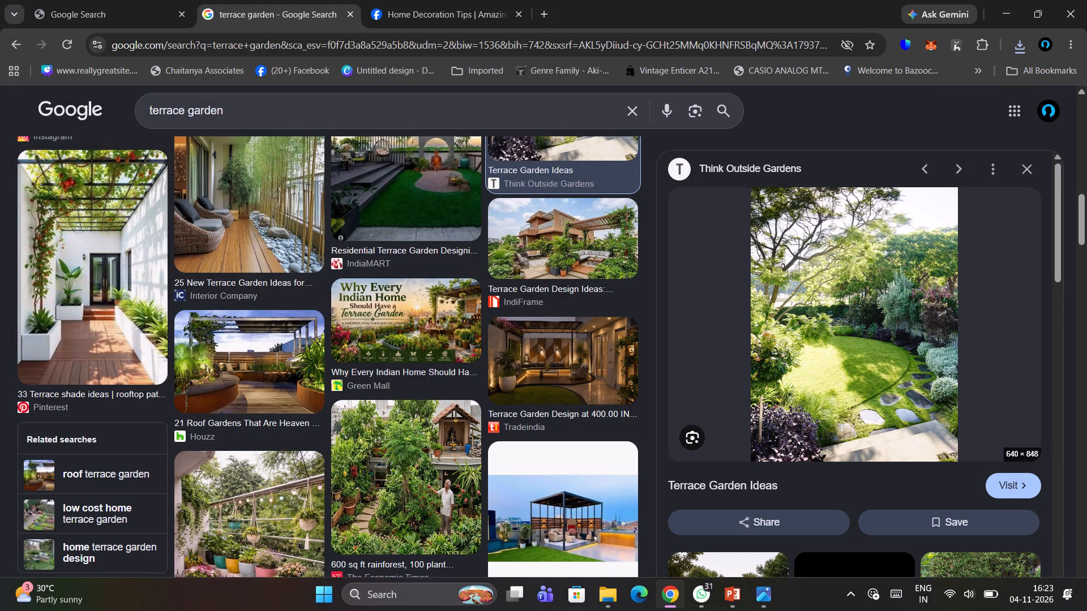
pyautogui.click(737, 601)
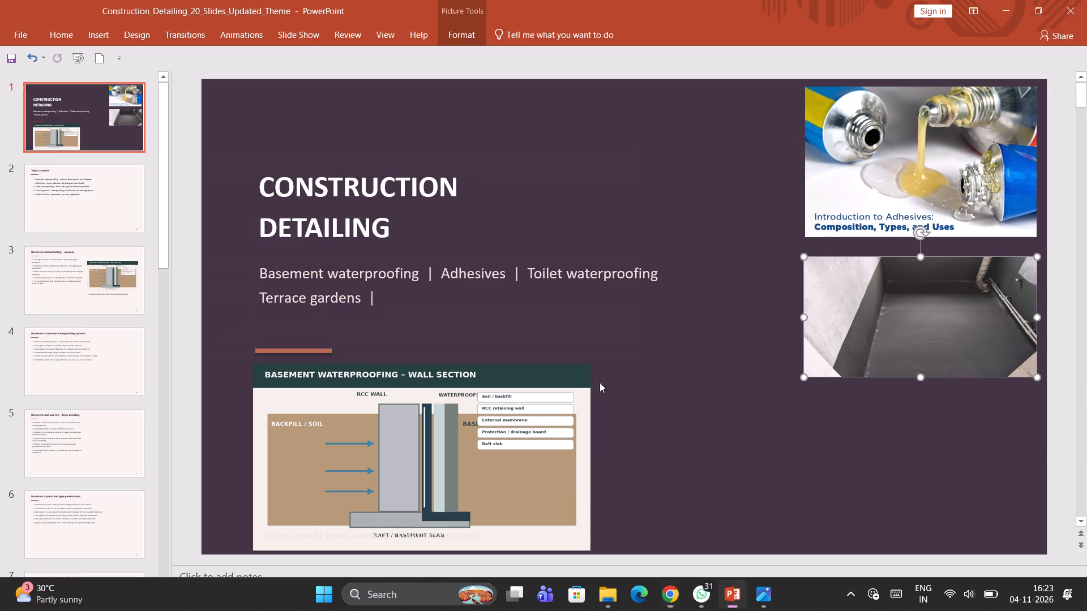
# Back in PowerPoint, insert the earlwood-landscape-design-think-outside picture from Downloads onto the title slide.
pyautogui.click(66, 29)
pyautogui.click(90, 30)
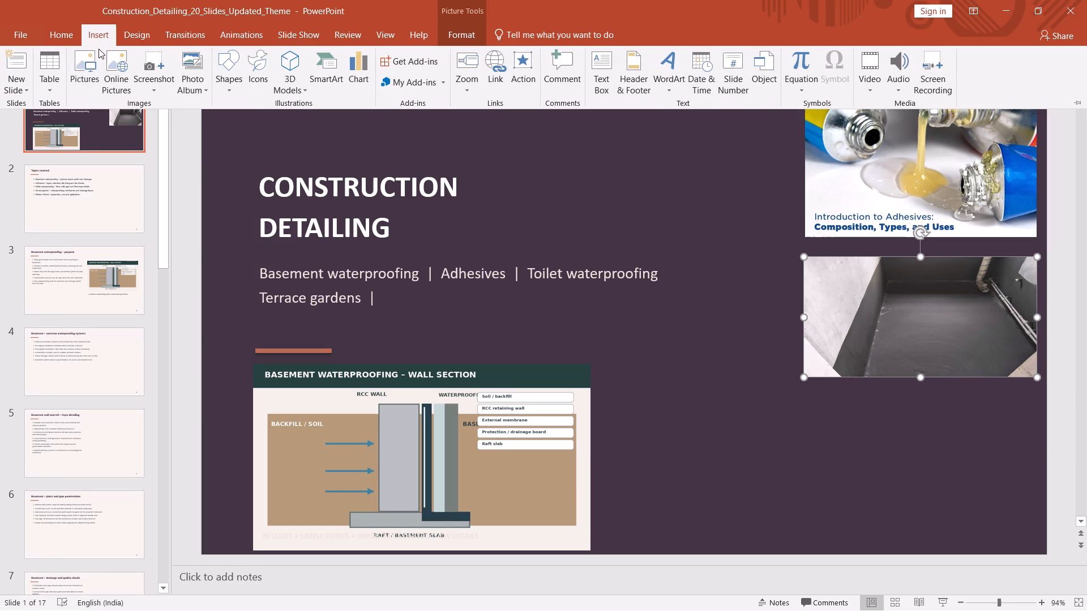
pyautogui.click(82, 65)
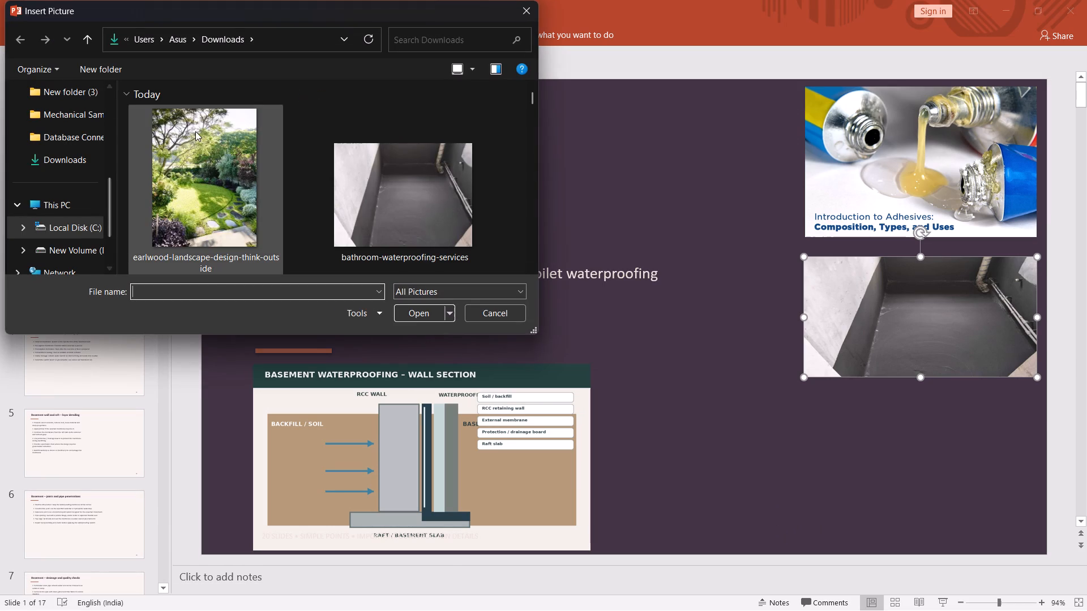
pyautogui.click(195, 131)
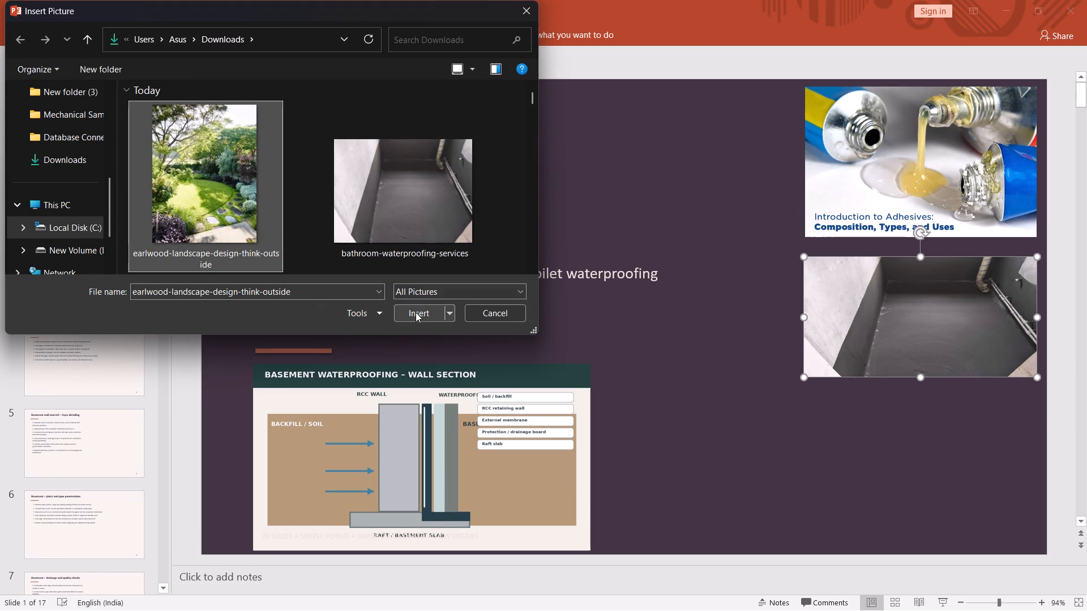
pyautogui.click(416, 312)
# Shrink the garden photo, place it beneath the bathroom photo and stretch it to the same width as the photos above.
pyautogui.moveTo(443, 78); pyautogui.dragTo(751, 391)
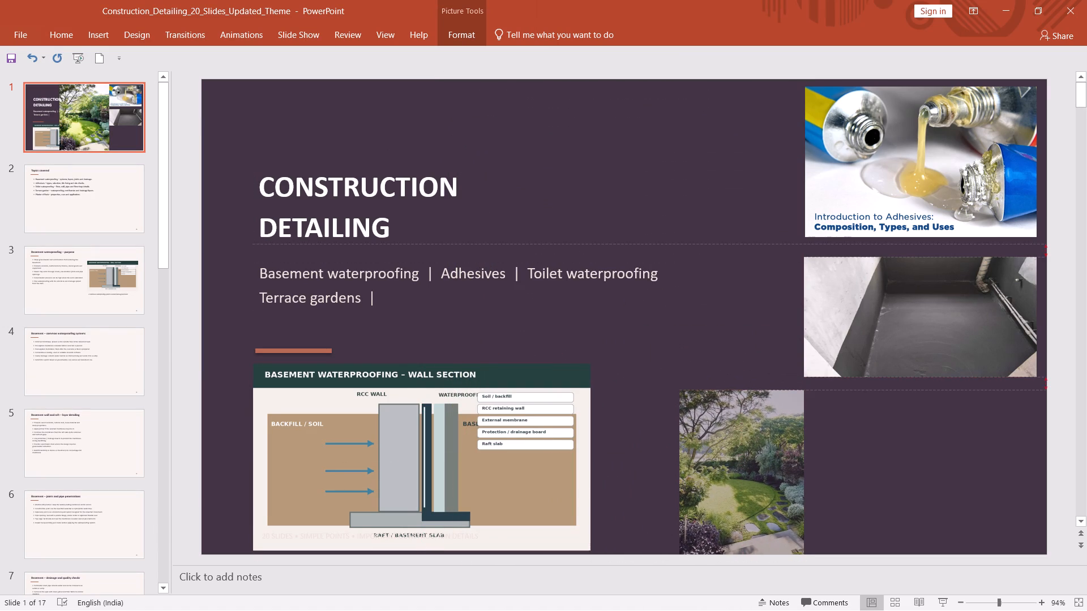
pyautogui.moveTo(751, 391); pyautogui.dragTo(750, 389)
pyautogui.moveTo(759, 436); pyautogui.dragTo(1010, 431)
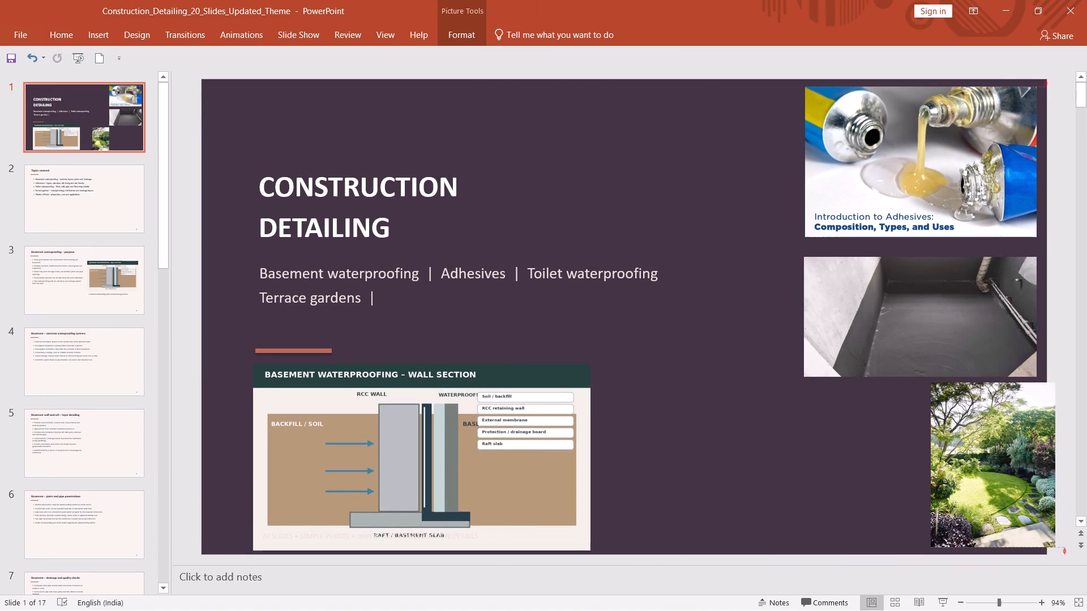
pyautogui.moveTo(1010, 431); pyautogui.dragTo(991, 438)
pyautogui.moveTo(911, 472); pyautogui.dragTo(887, 478)
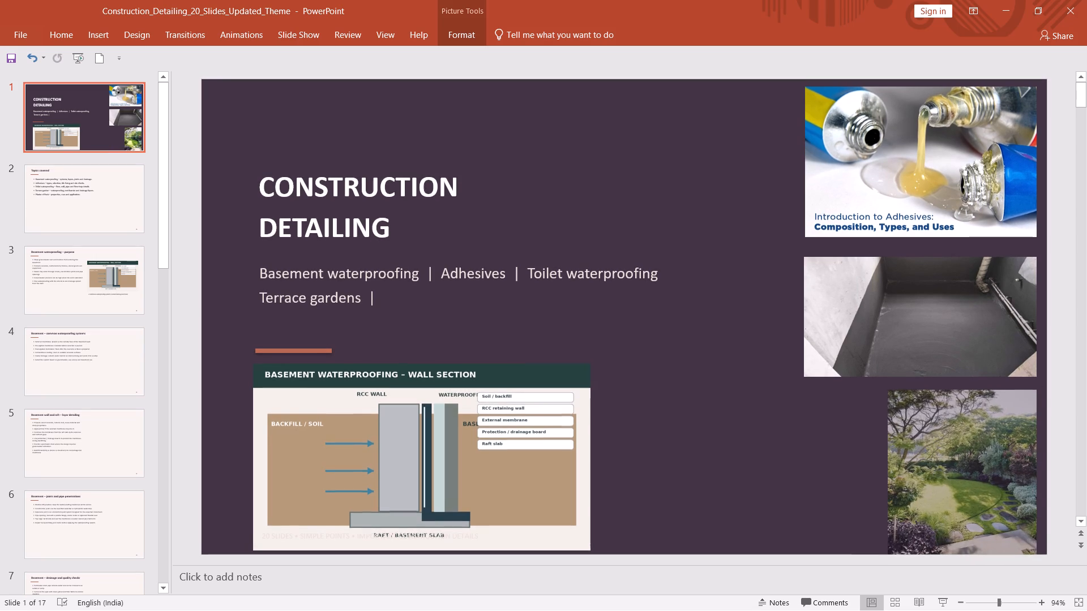
pyautogui.moveTo(887, 478); pyautogui.dragTo(806, 501)
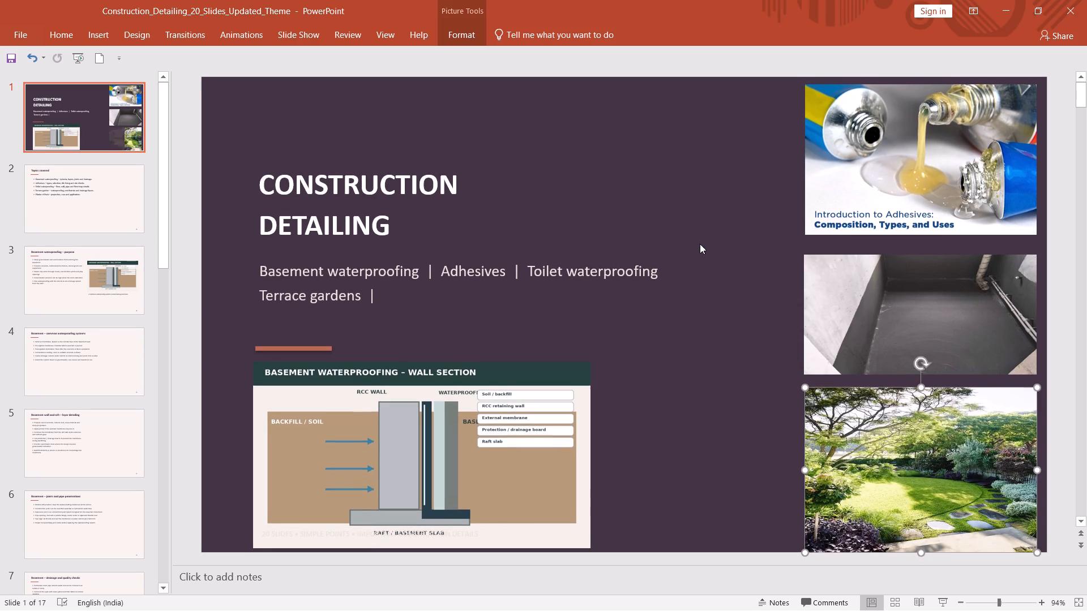
pyautogui.click(722, 195)
# Widen the Basement Waterproofing – Wall Section diagram slightly towards the photo column on the title slide.
pyautogui.click(546, 424)
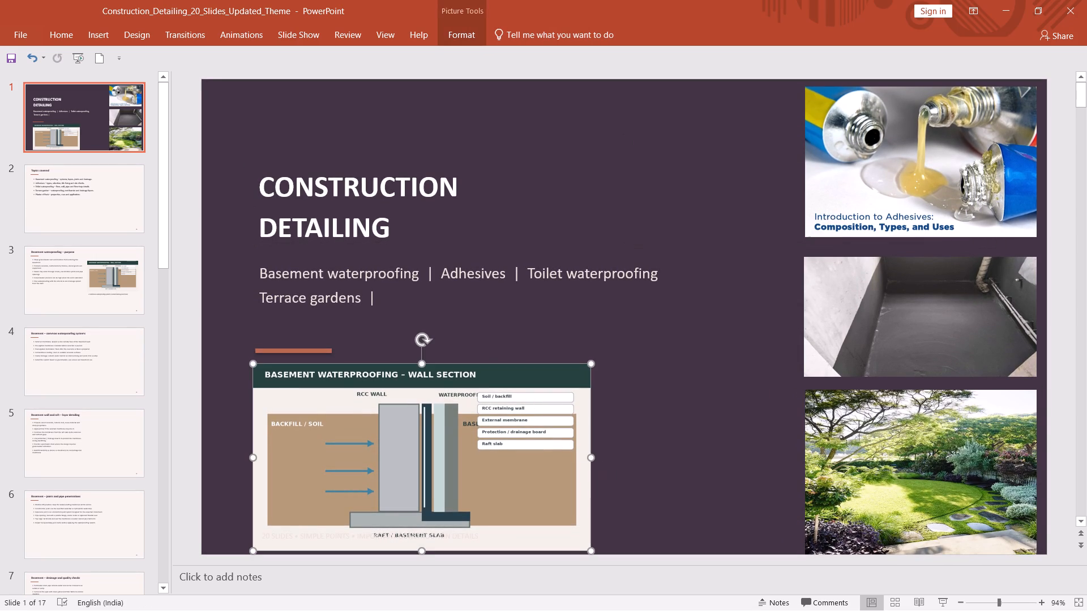
pyautogui.moveTo(590, 457); pyautogui.dragTo(616, 459)
pyautogui.click(643, 205)
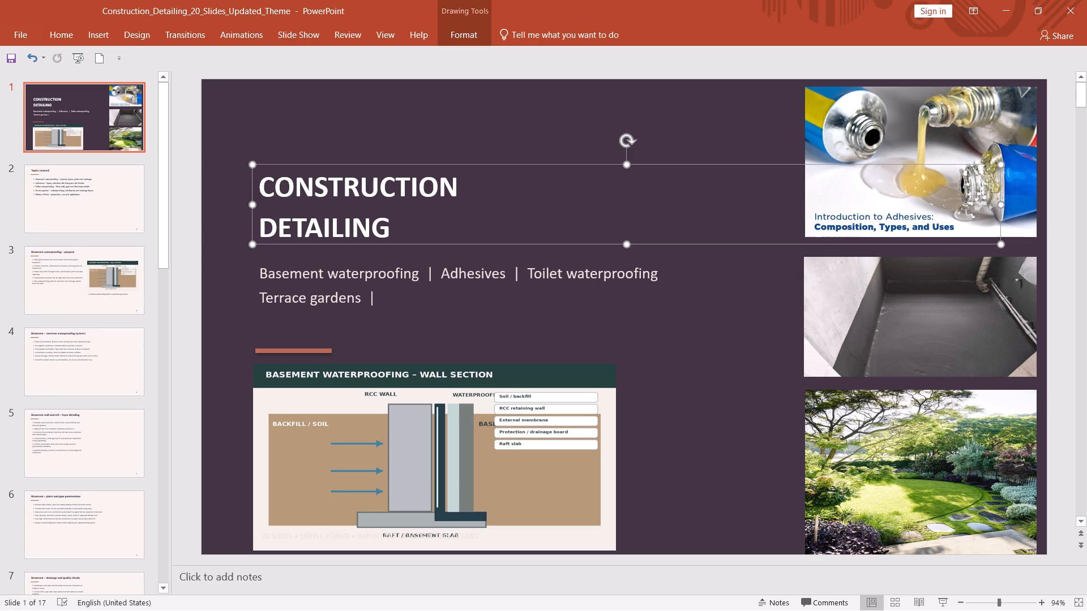
# Nudge the bathroom photo slightly upward on the title slide to even out the gaps between the three stacked photos.
pyautogui.click(644, 84)
pyautogui.doubleClick(952, 326)
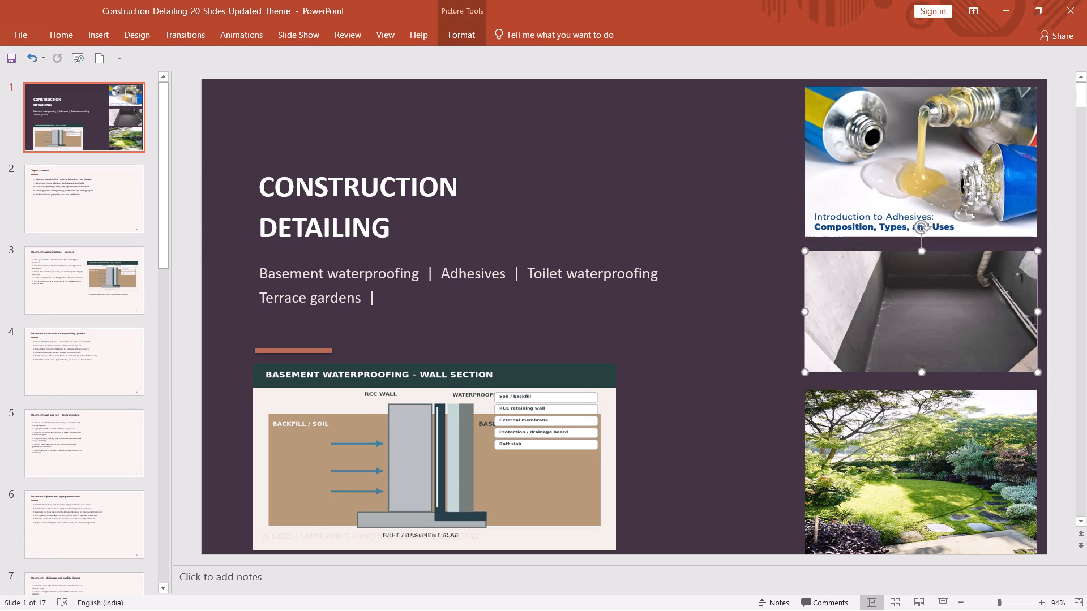
pyautogui.click(738, 92)
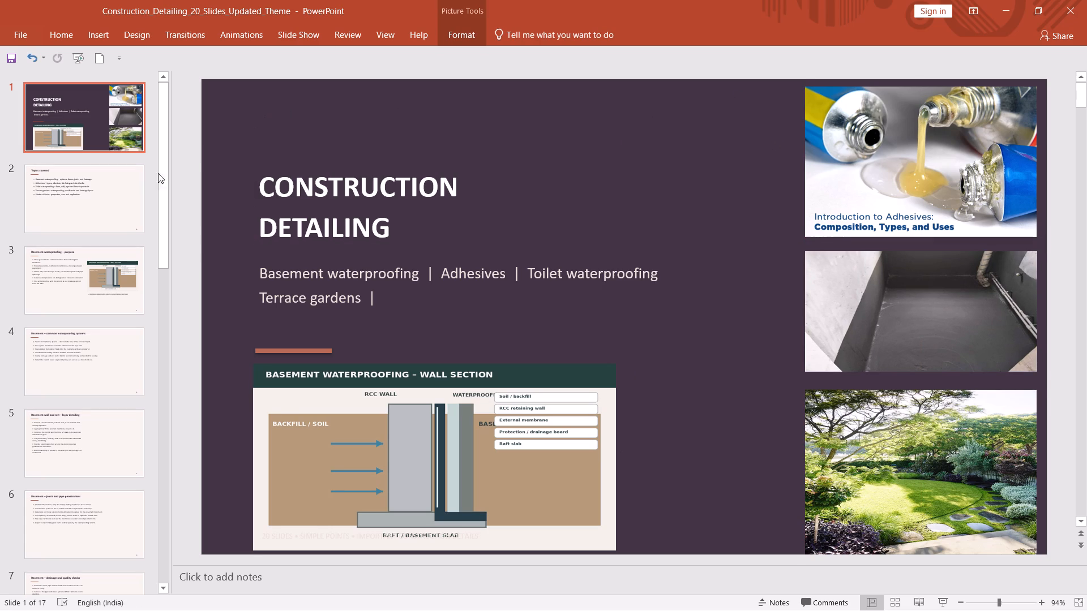
# On slide 3, move the Basement Waterproofing – Wall Section diagram up level with the title and slightly closer to the slide's right edge.
pyautogui.click(73, 194)
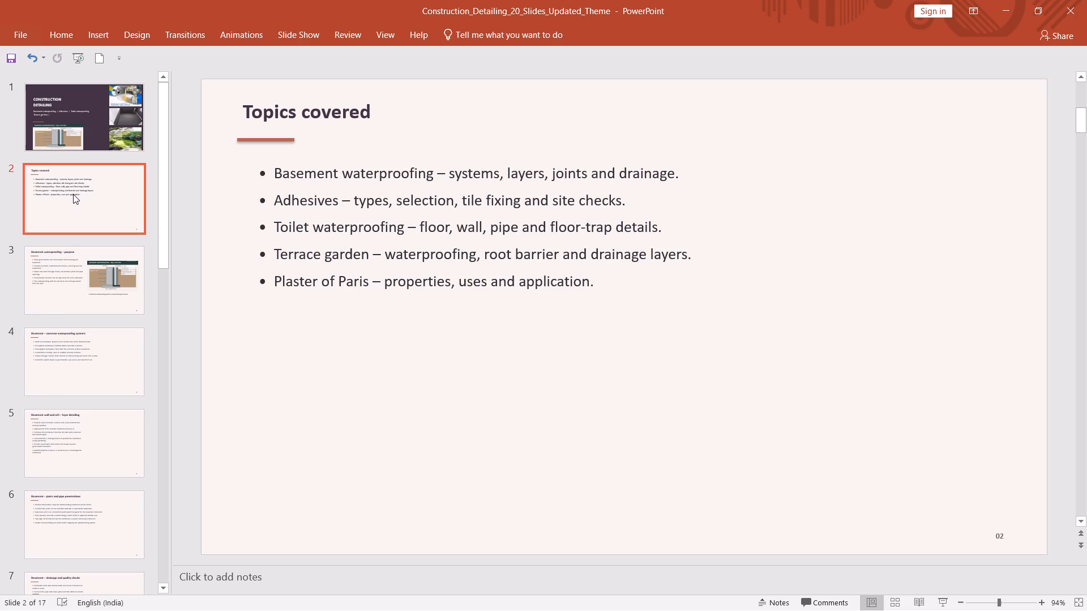
pyautogui.click(67, 260)
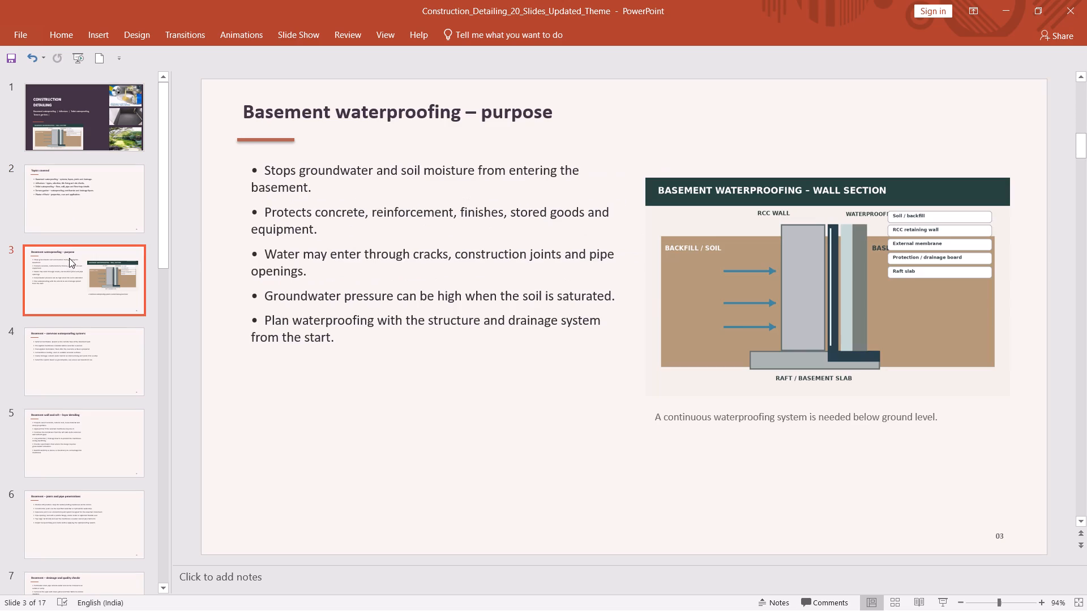
pyautogui.click(840, 221)
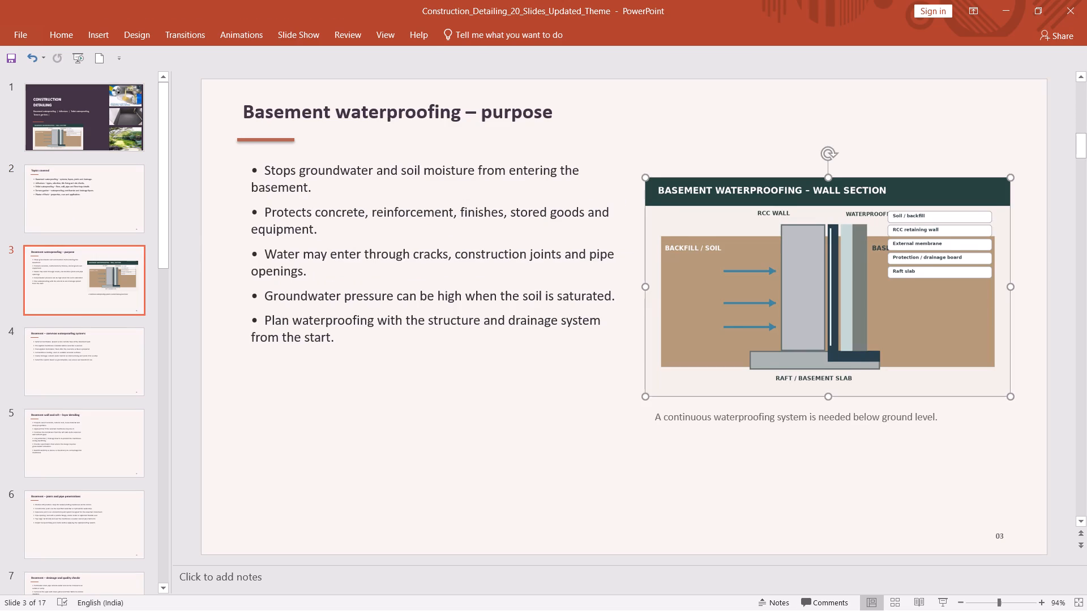
pyautogui.moveTo(834, 273); pyautogui.dragTo(831, 206)
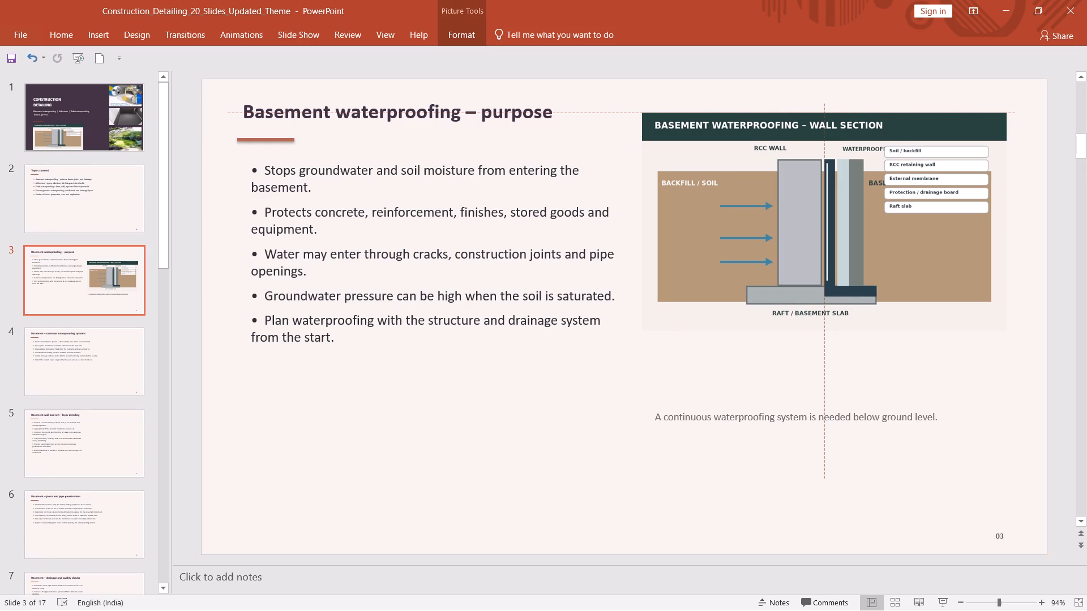
pyautogui.moveTo(831, 206); pyautogui.dragTo(847, 201)
# Delete the caption "A continuous waterproofing system is needed below ground level." beneath the wall section diagram.
pyautogui.click(831, 416)
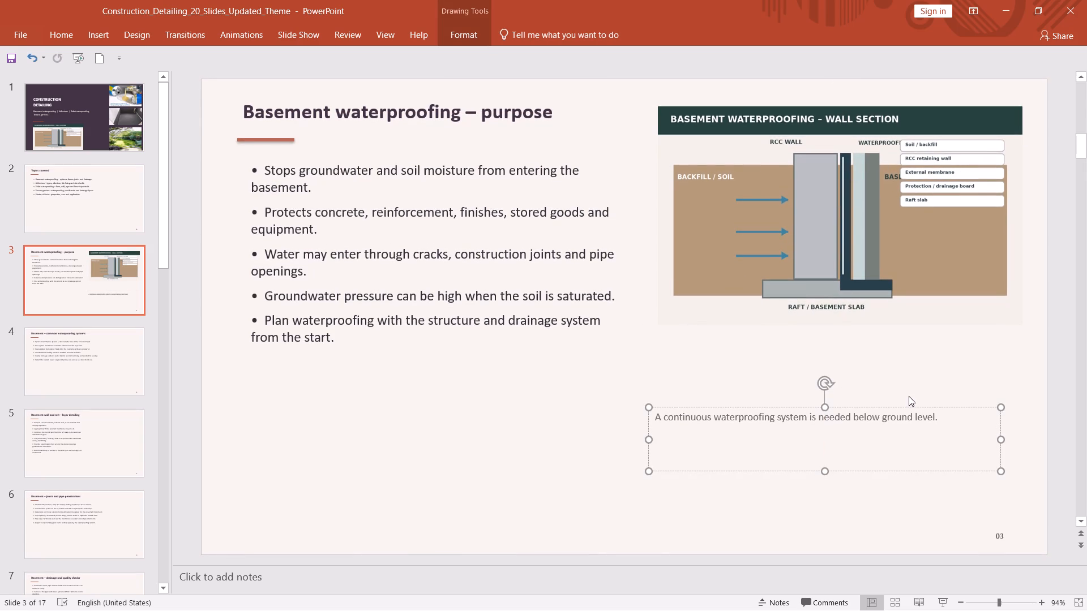
pyautogui.rightClick(908, 405)
pyautogui.click(937, 85)
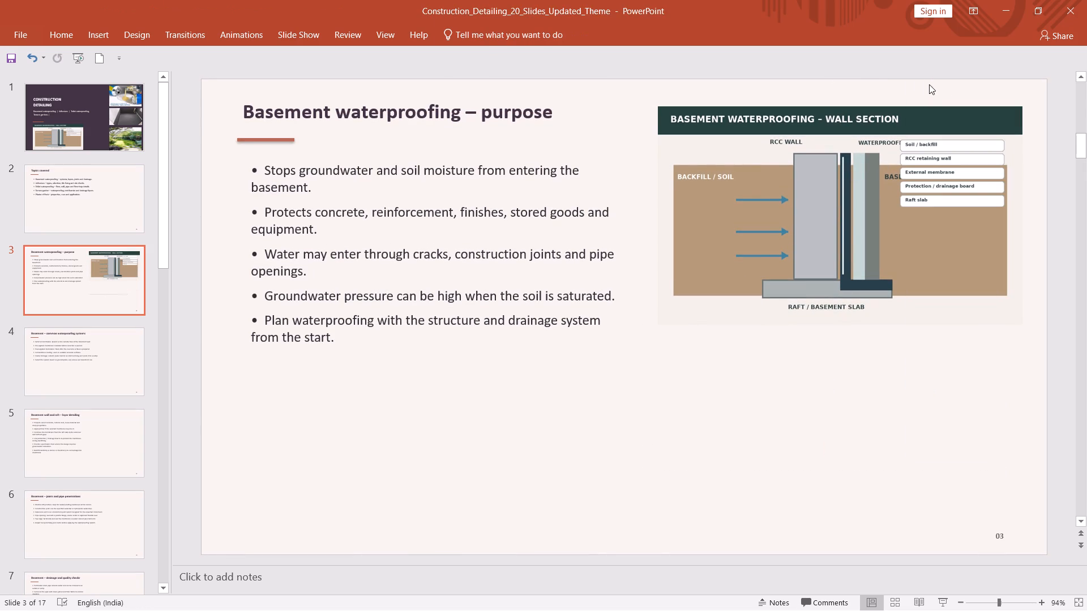
# Select the words "Basement waterproofing" in the title of slide 3.
pyautogui.moveTo(245, 111); pyautogui.dragTo(255, 118)
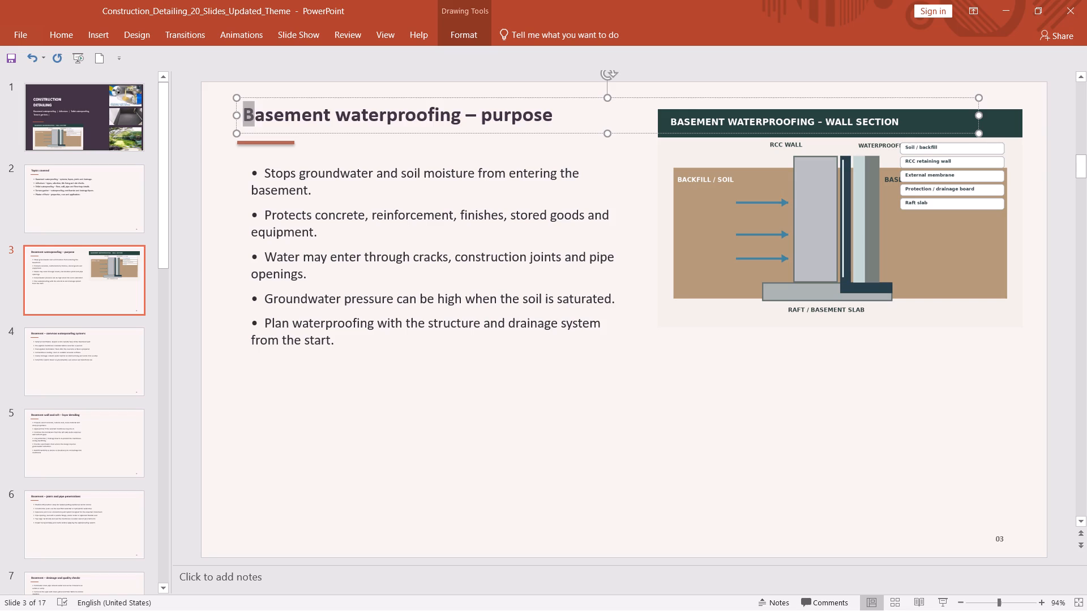
pyautogui.moveTo(255, 118); pyautogui.dragTo(443, 125)
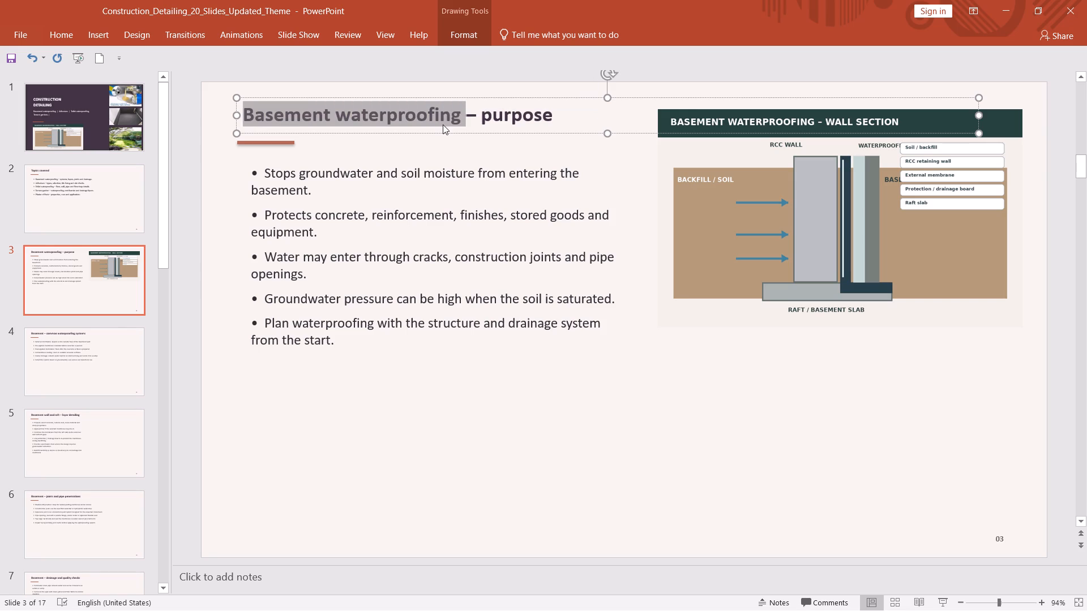
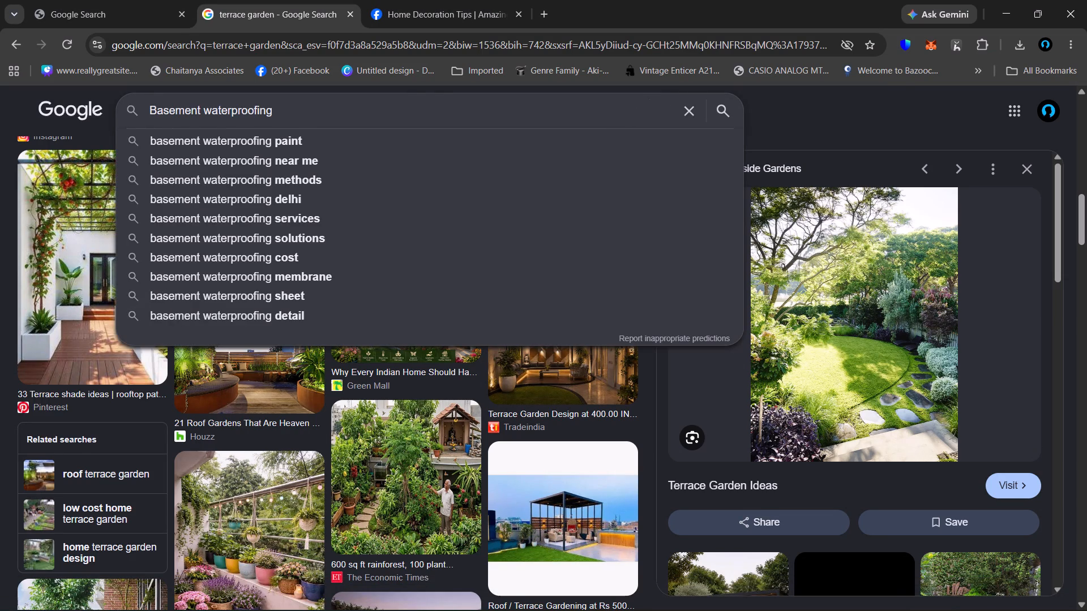
# Run the image search for Basement waterproofing and preview the Technotrade Associates "Water Does Not Leak. It Is Forced In." picture.
pyautogui.press('Return')
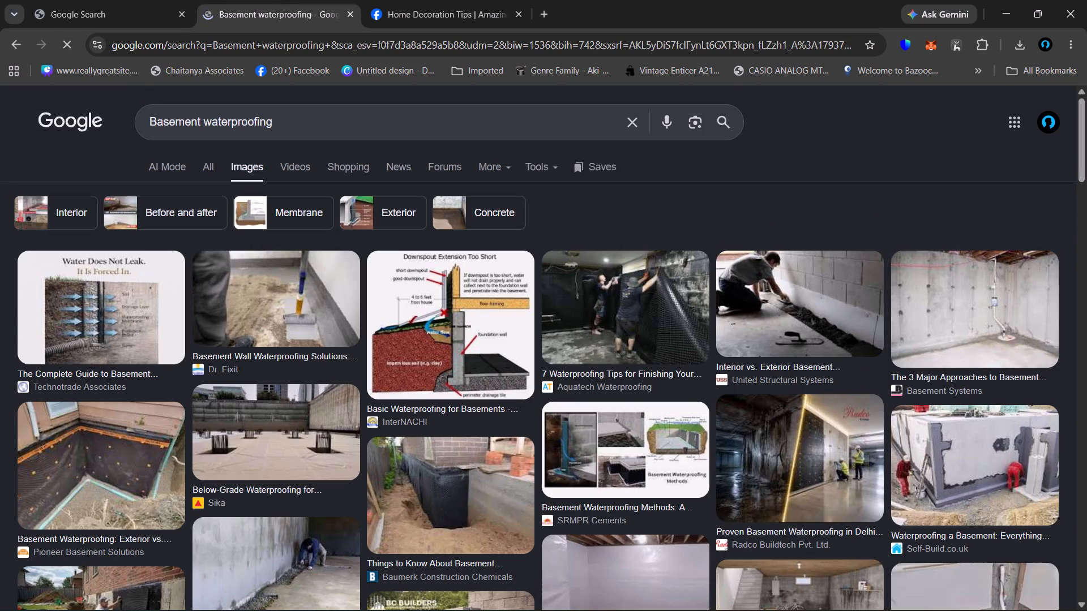
pyautogui.click(121, 302)
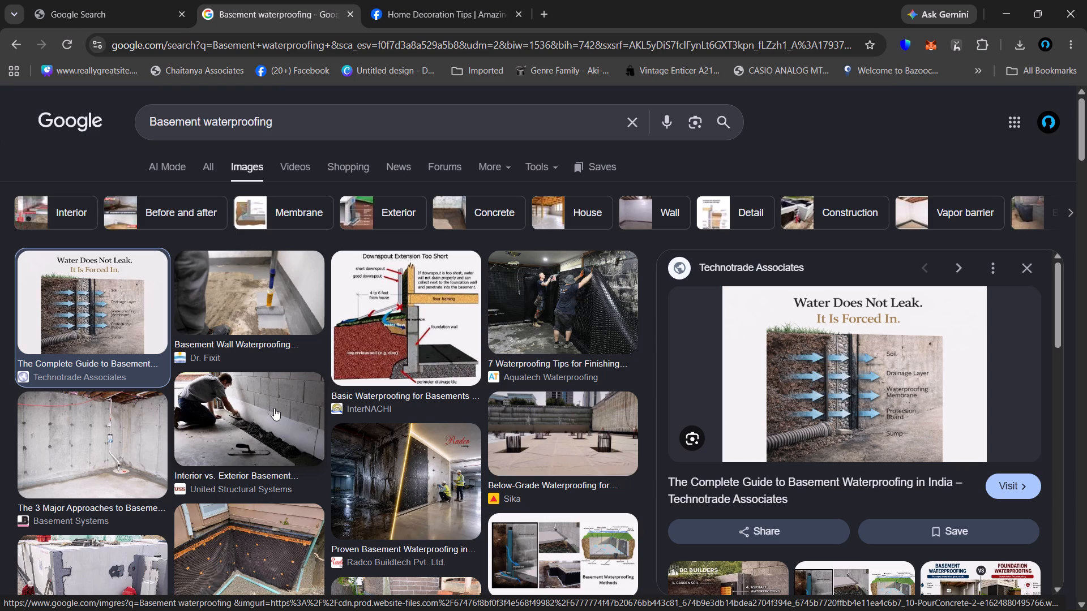
# Save the Dr. Fixit basement wall photo showing a paint roller from the Basement waterproofing image results.
pyautogui.click(243, 301)
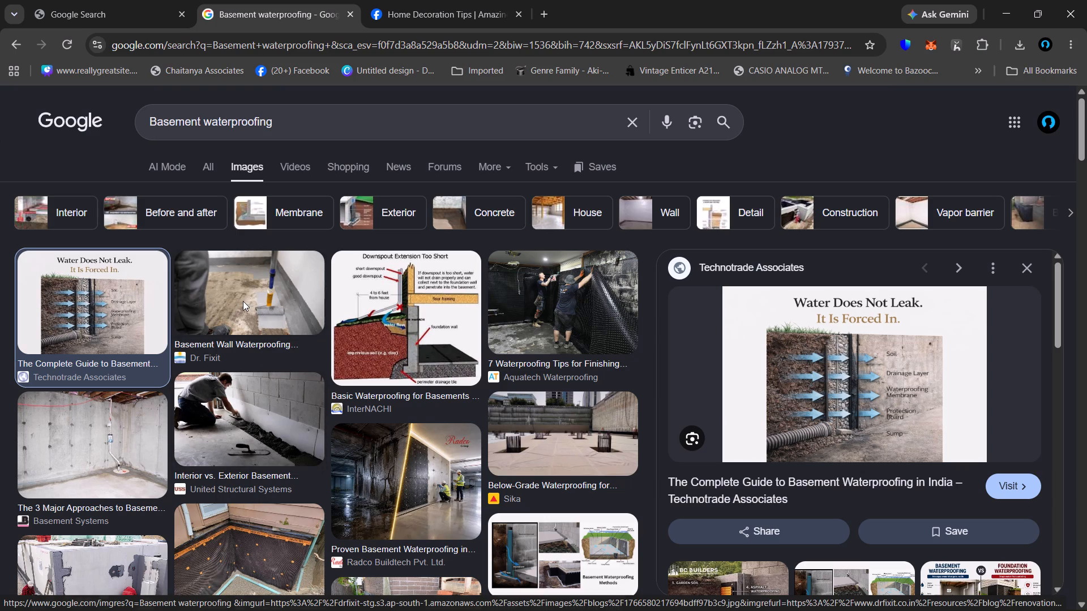
pyautogui.rightClick(842, 388)
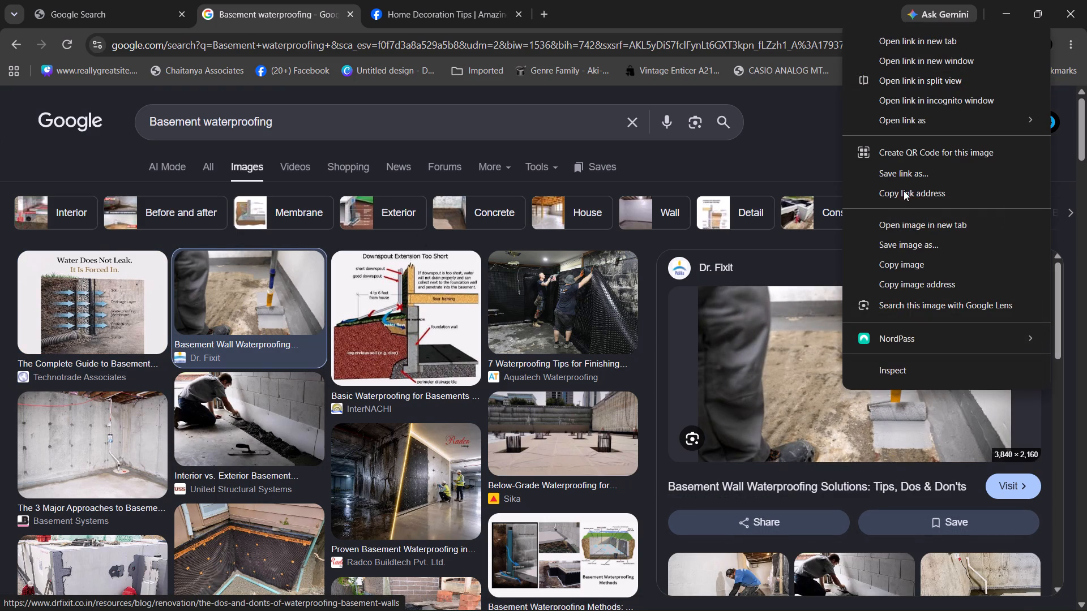
pyautogui.click(919, 242)
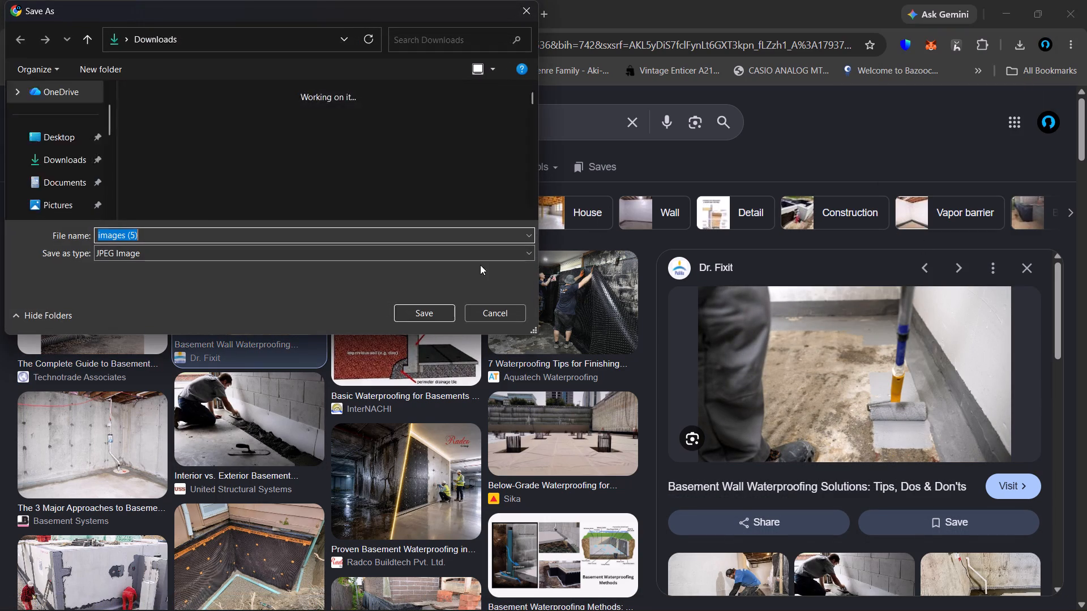
# Finish saving the Dr. Fixit paint roller photo to Downloads as a JPEG image.
pyautogui.click(436, 317)
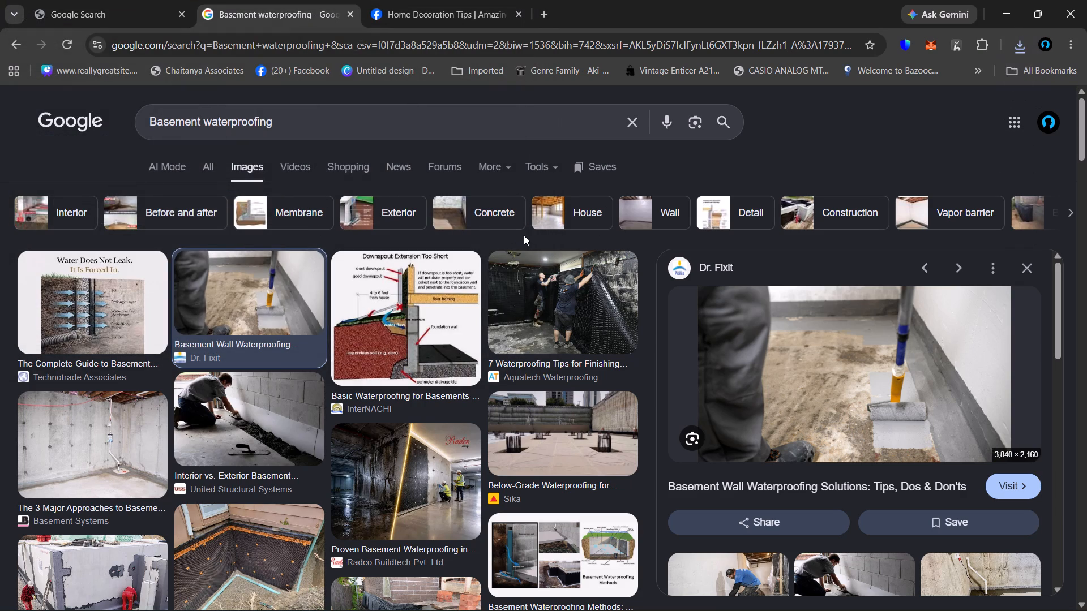
# Find the Berger Paints photo of a worker in a flooded basement among the results and save it to Downloads as JPEG.
pyautogui.scroll(-3, 421, 444)
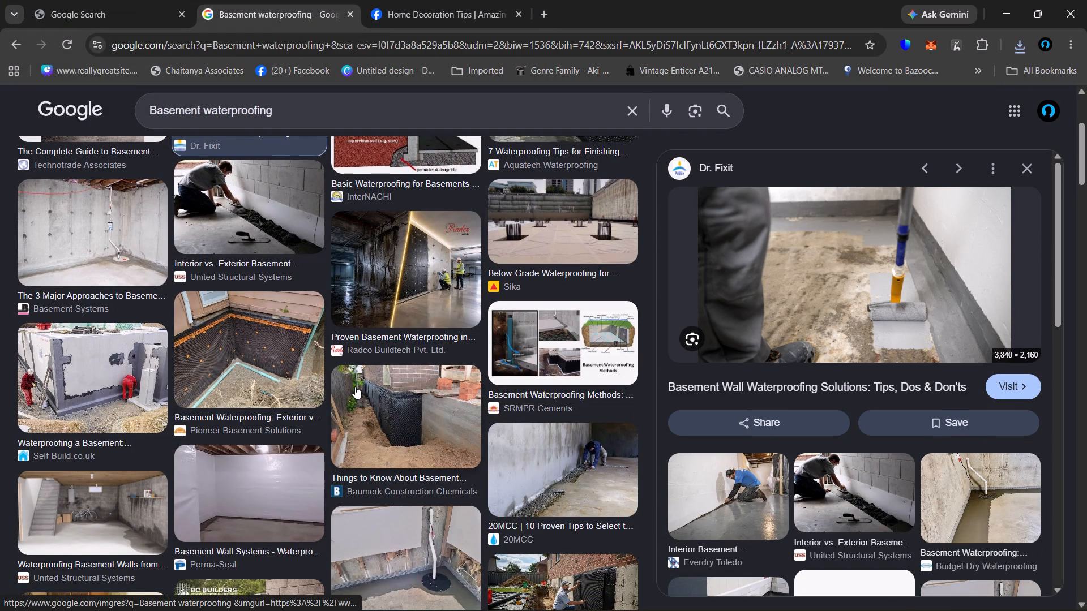
pyautogui.scroll(-4, 356, 386)
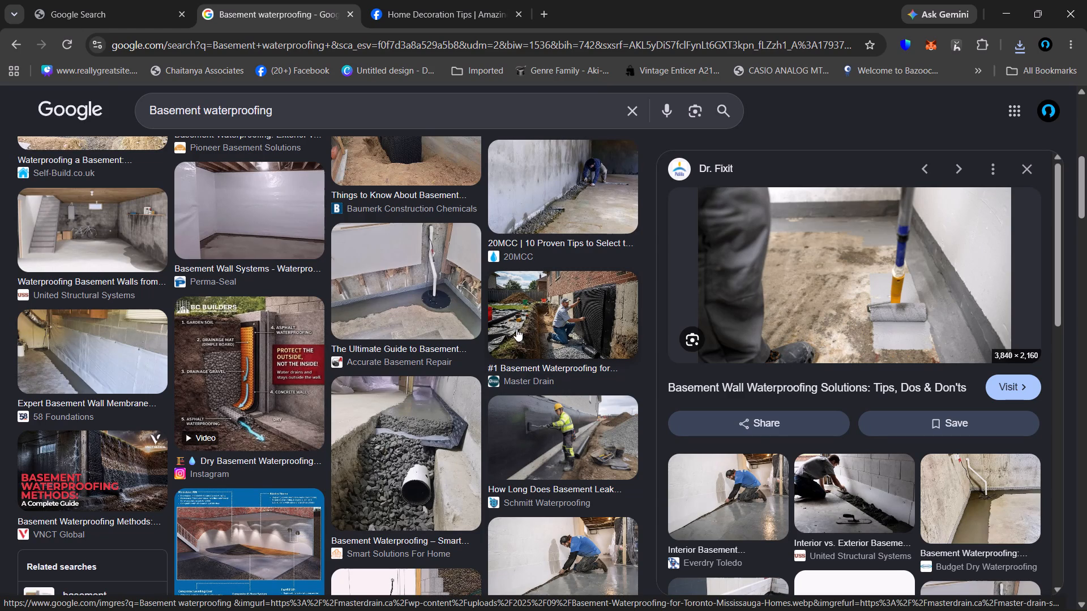
pyautogui.scroll(-2, 516, 329)
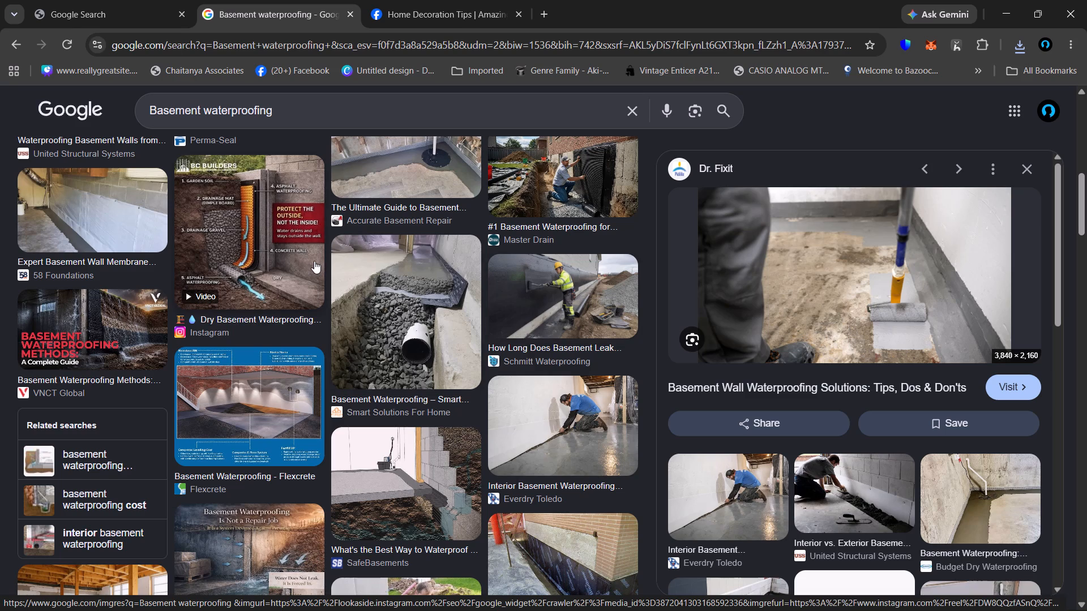
pyautogui.scroll(-2, 314, 261)
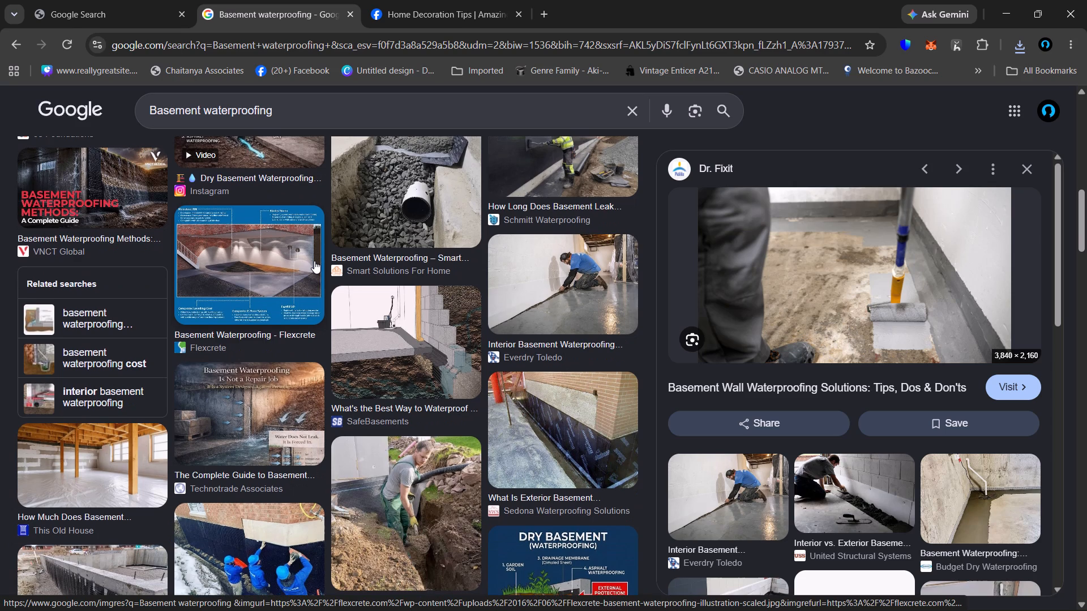
pyautogui.scroll(-2, 314, 261)
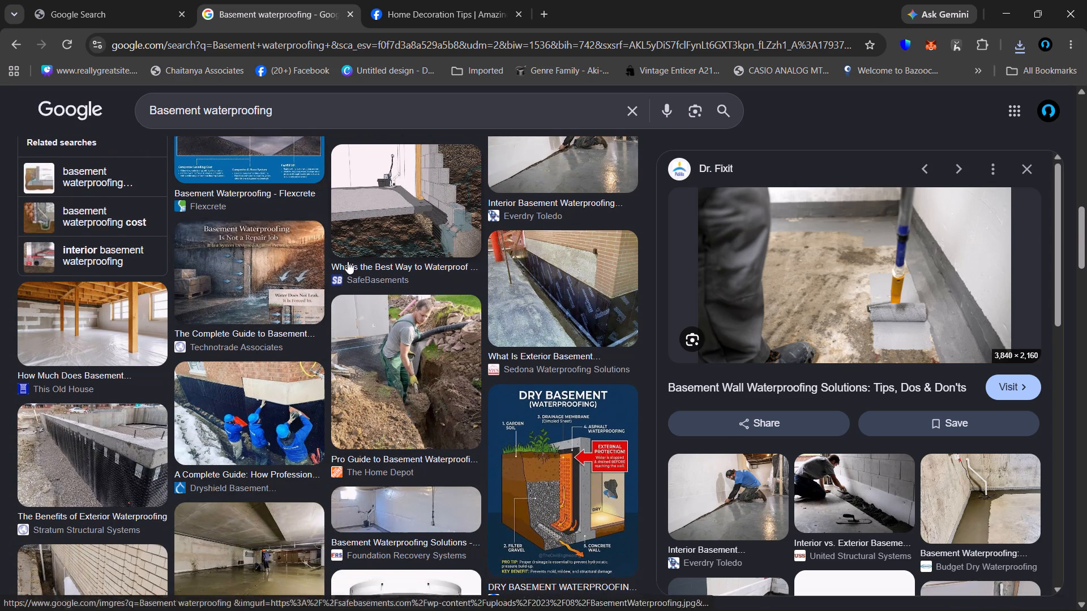
pyautogui.scroll(-3, 316, 354)
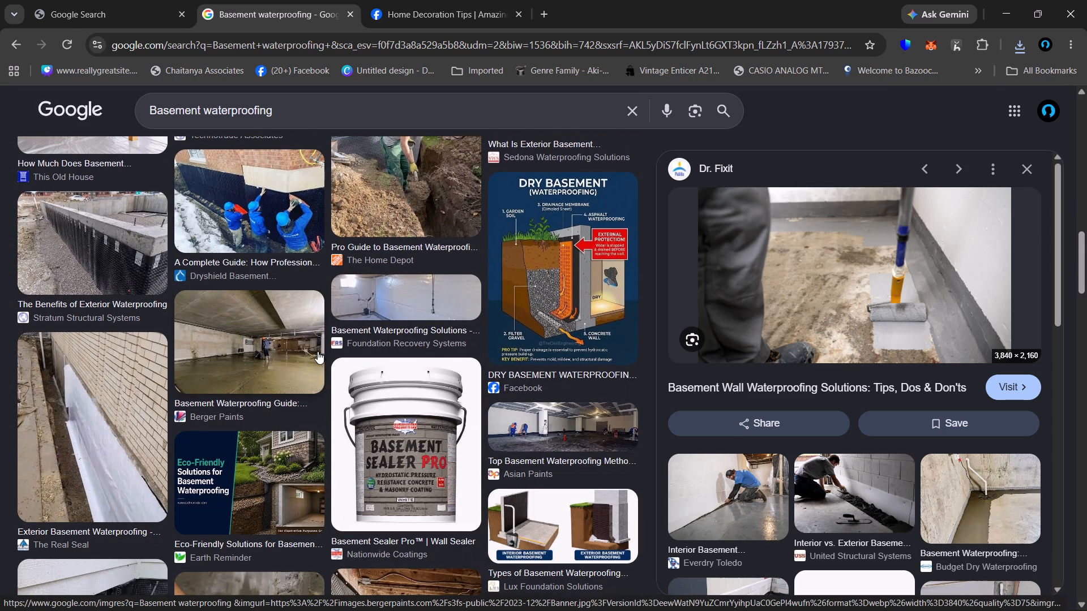
pyautogui.click(234, 363)
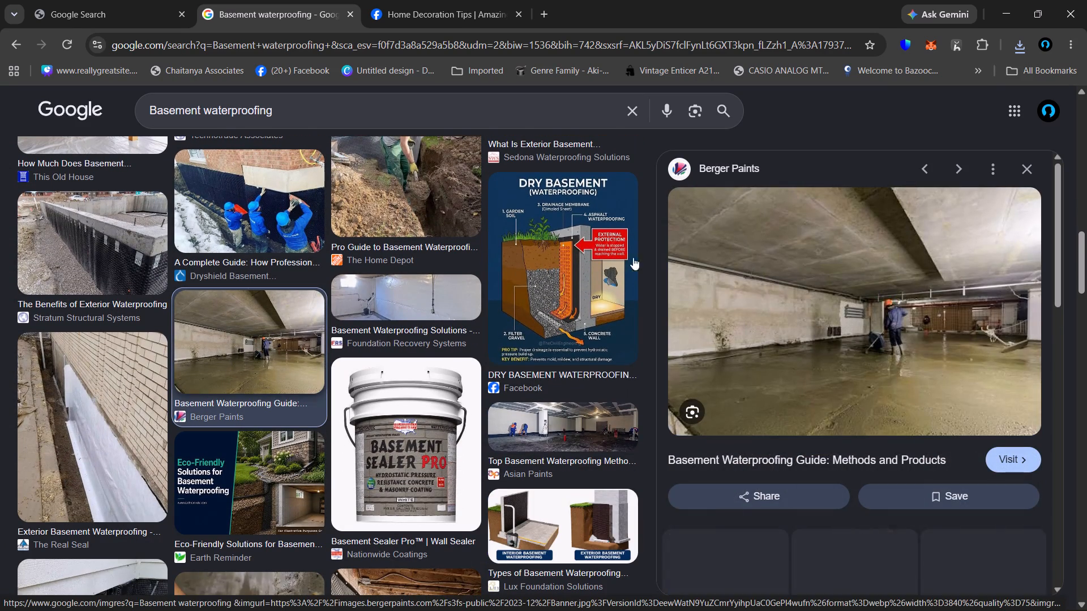
pyautogui.rightClick(884, 258)
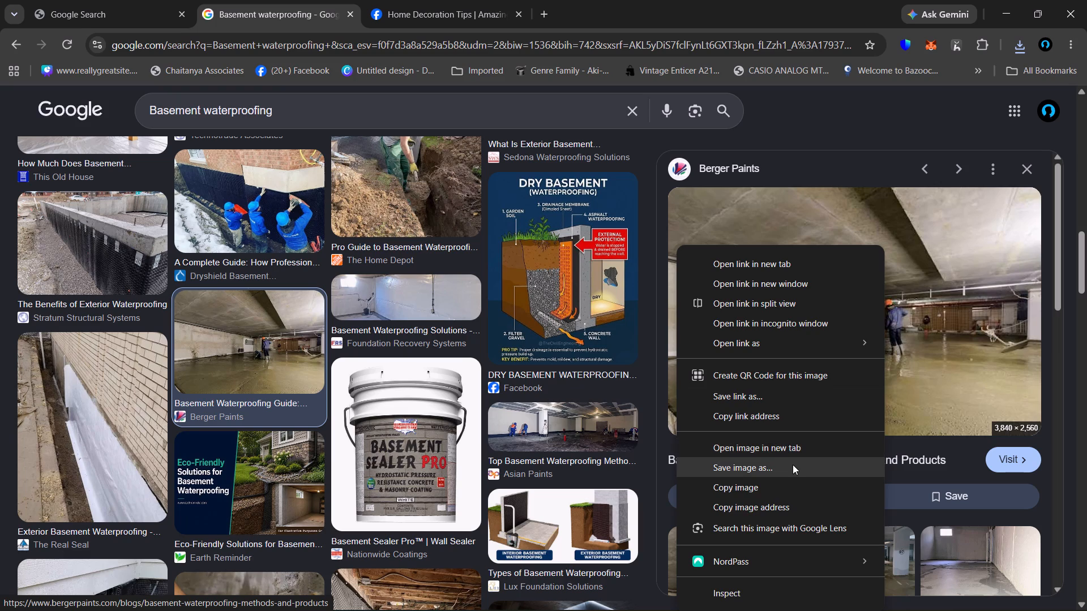
pyautogui.click(792, 465)
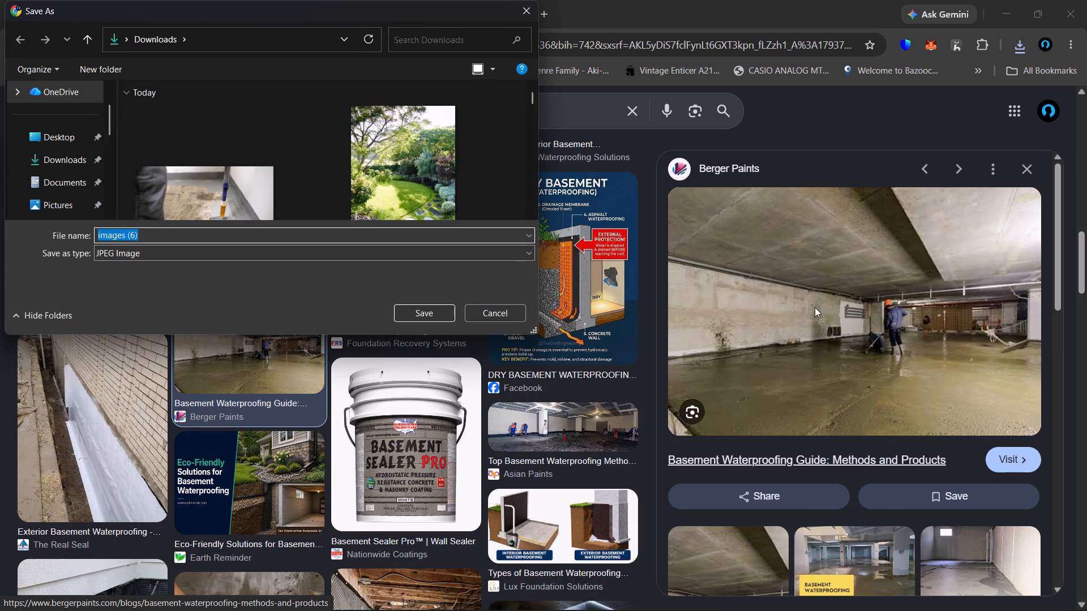
pyautogui.click(408, 316)
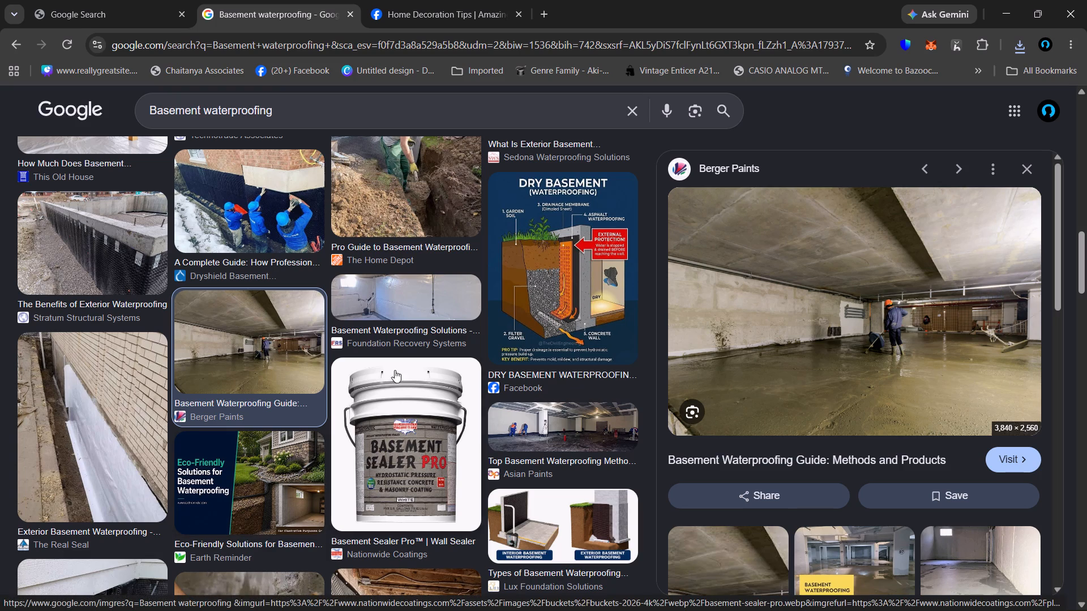
# Look through further Basement waterproofing image results for photos suited to the basement slides.
pyautogui.scroll(-3, 384, 339)
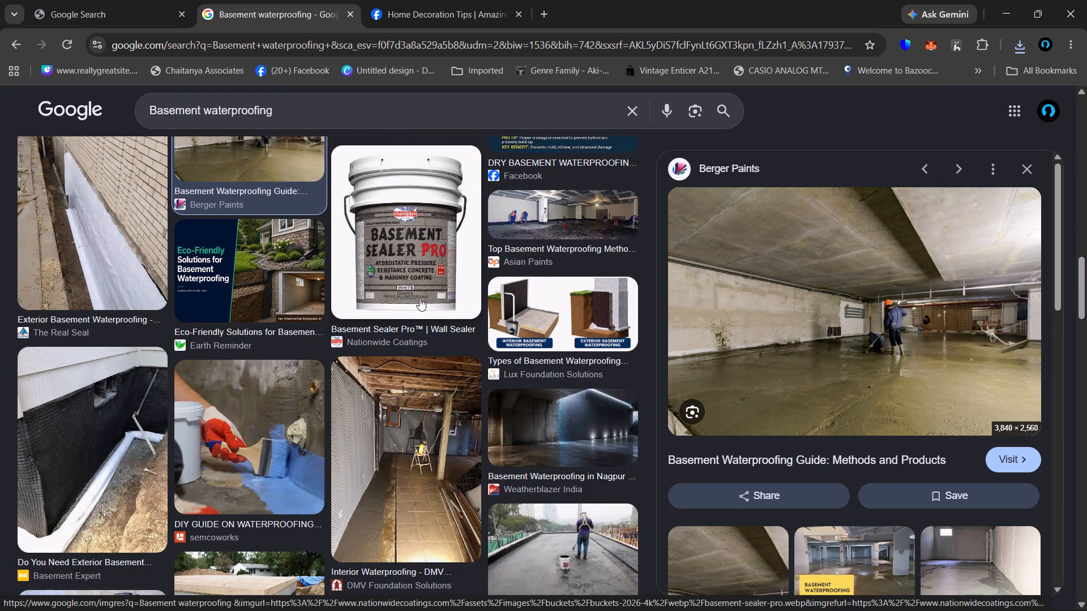
pyautogui.scroll(-3, 420, 311)
pyautogui.scroll(-4, 453, 348)
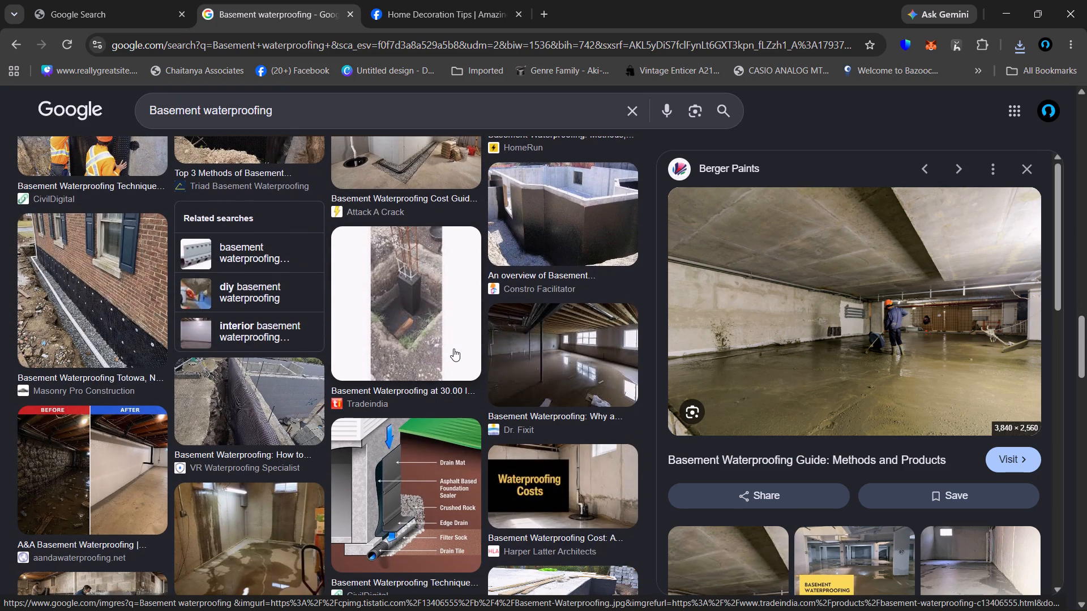
pyautogui.scroll(-3, 458, 346)
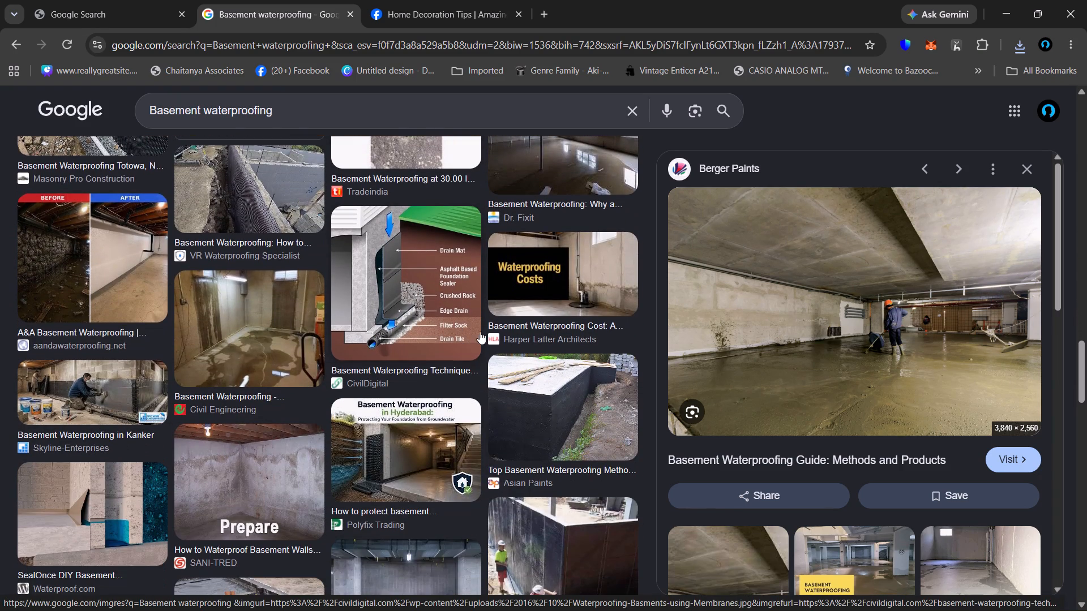
pyautogui.scroll(-7, 483, 329)
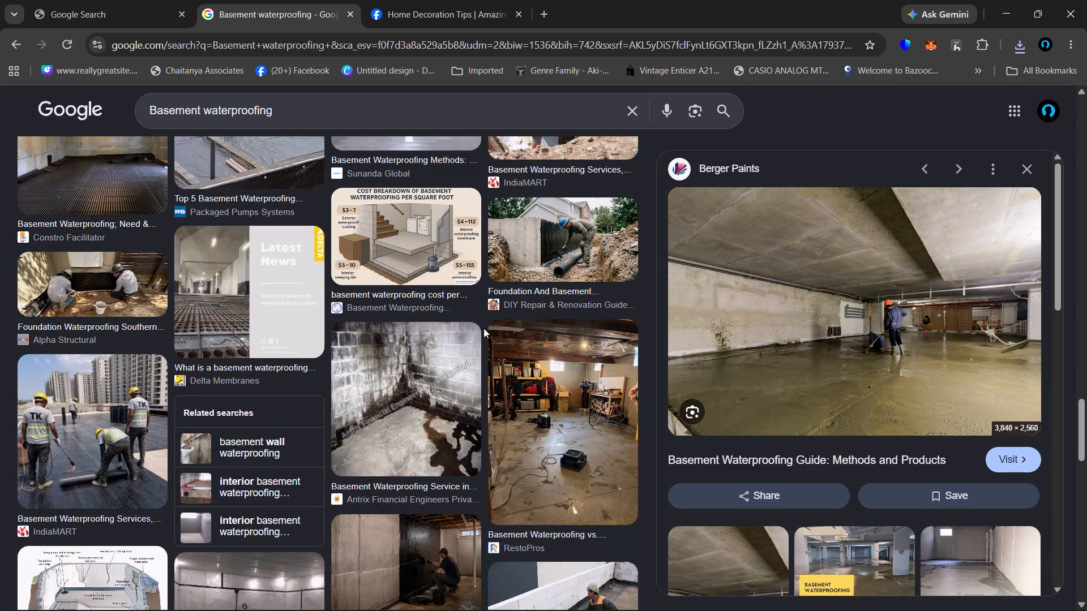
pyautogui.scroll(-2, 480, 337)
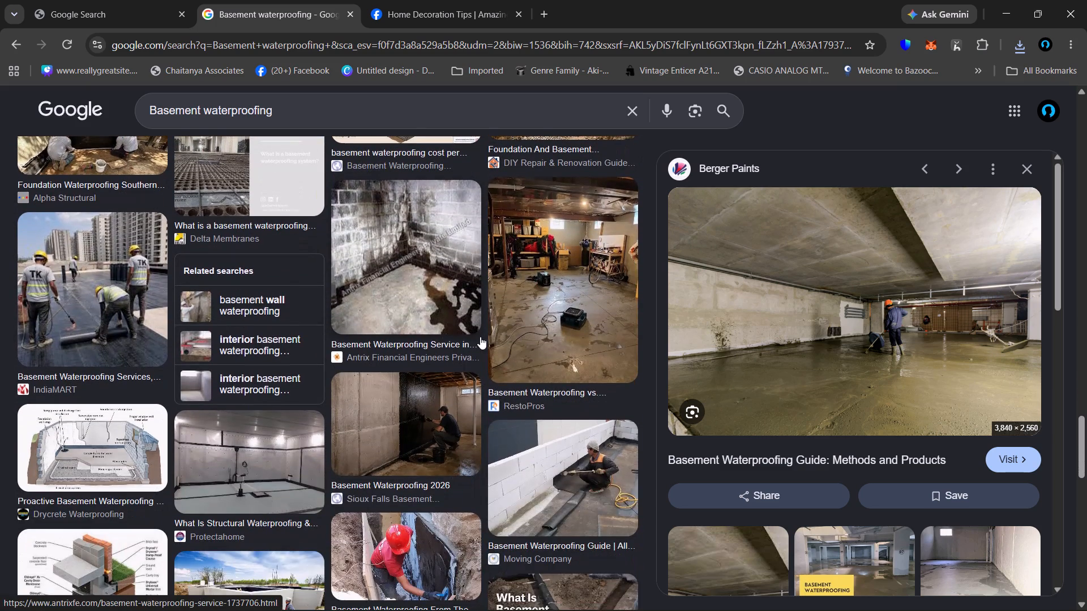
pyautogui.scroll(-2, 480, 337)
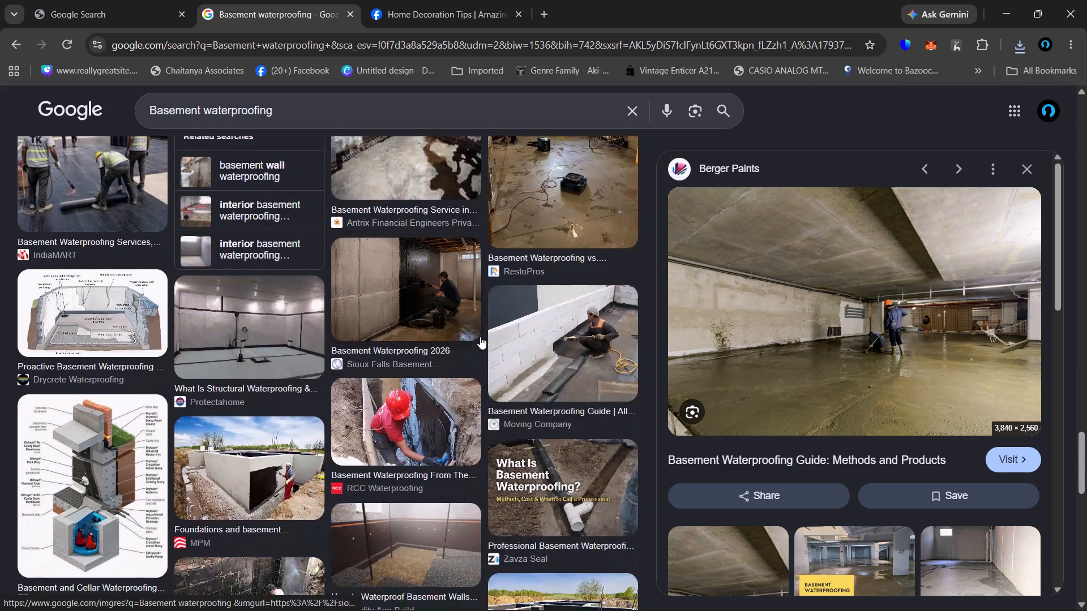
pyautogui.scroll(-1, 513, 332)
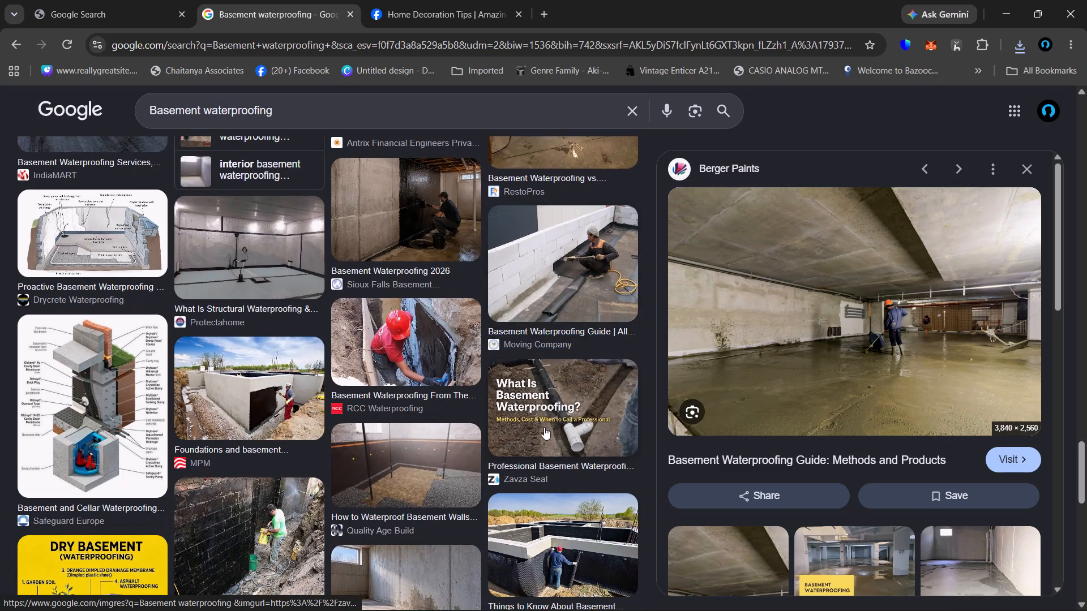
pyautogui.scroll(-3, 549, 421)
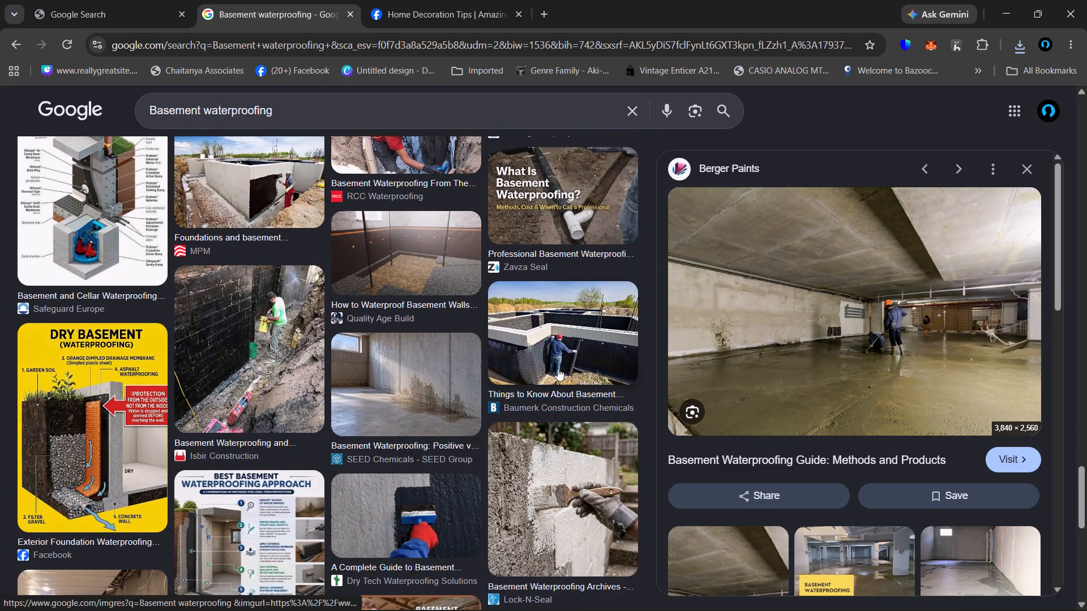
pyautogui.scroll(-2, 203, 408)
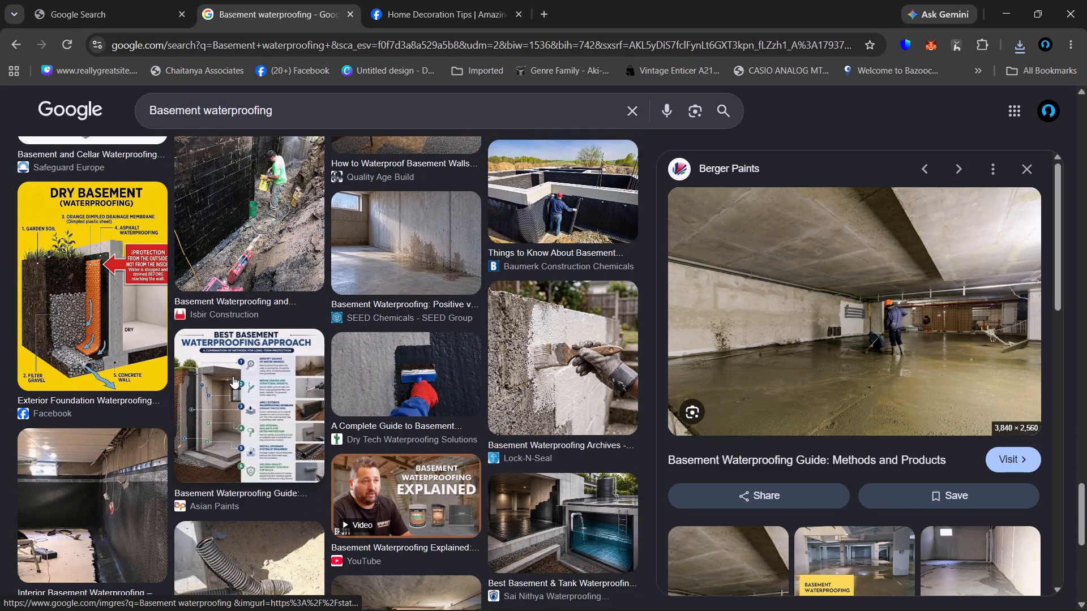
pyautogui.scroll(-2, 434, 367)
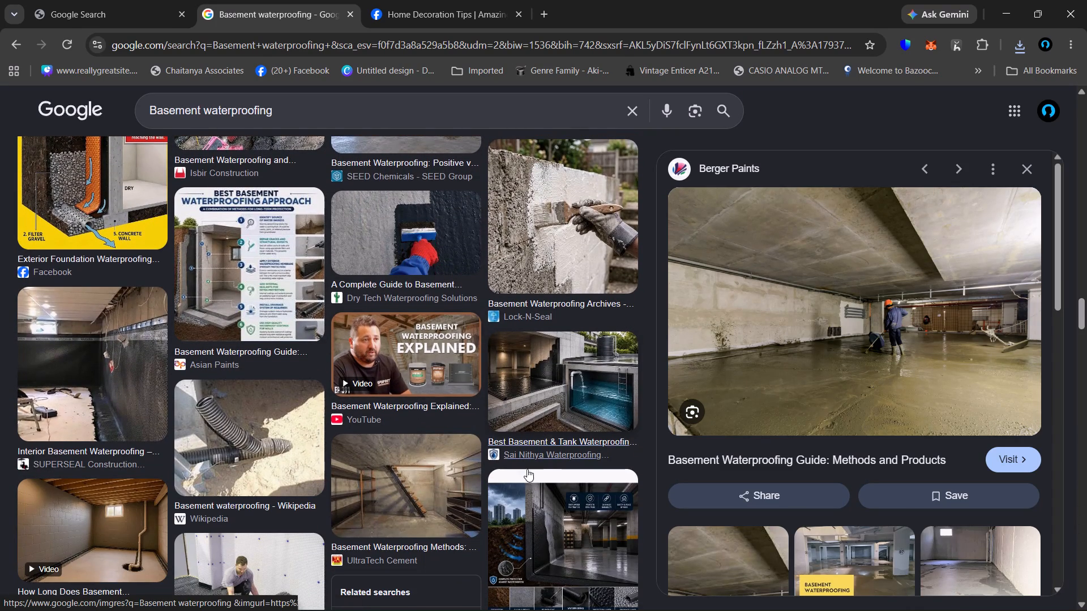
pyautogui.scroll(-1, 239, 375)
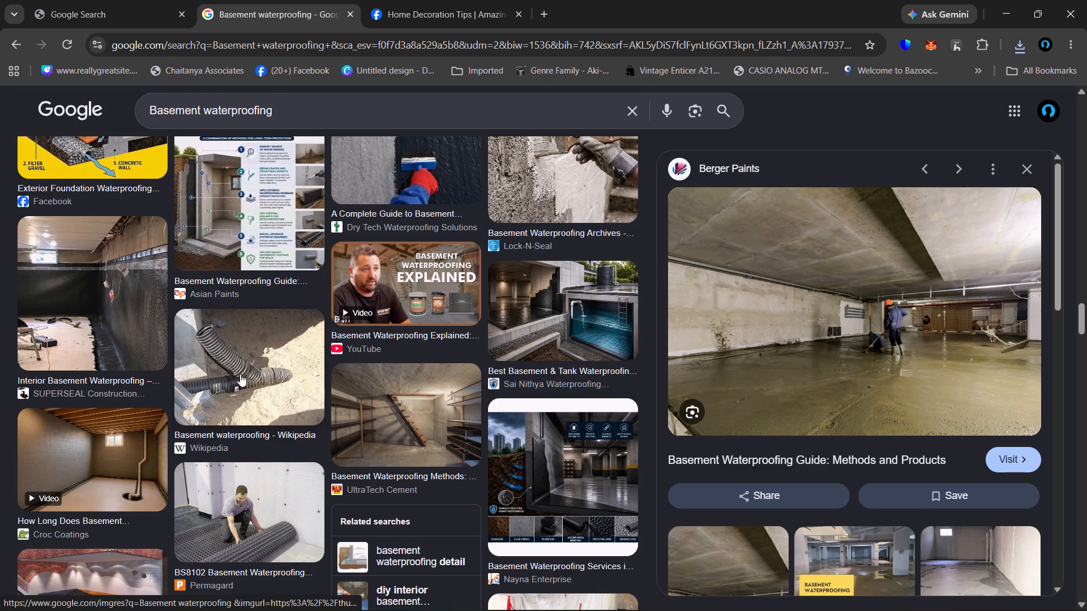
pyautogui.scroll(-2, 242, 372)
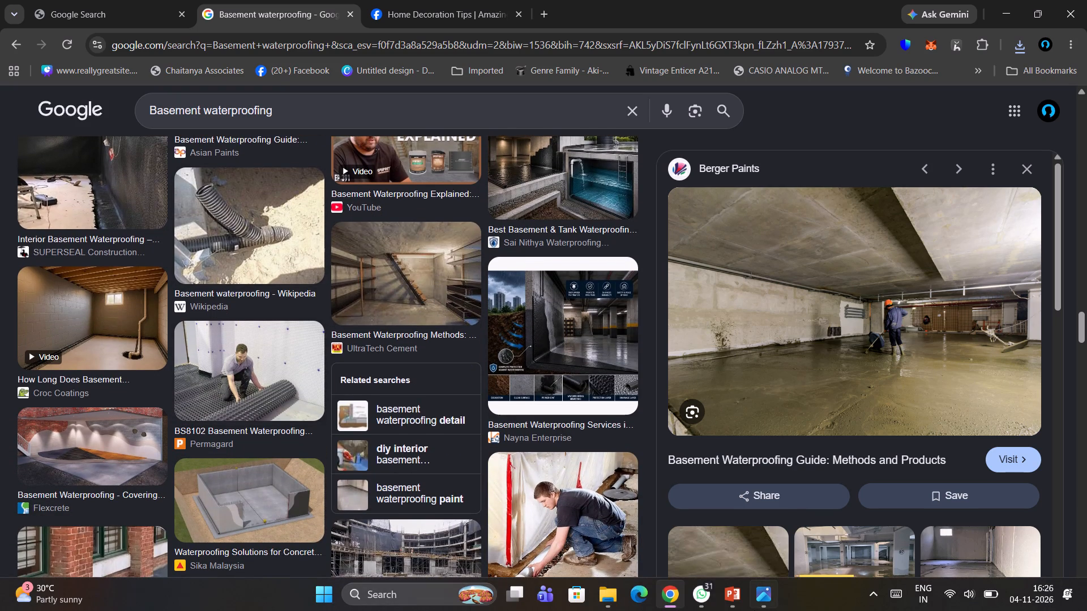
# Switch to PowerPoint and insert the images (5) picture from Downloads onto slide 3, Basement waterproofing – purpose.
pyautogui.click(732, 593)
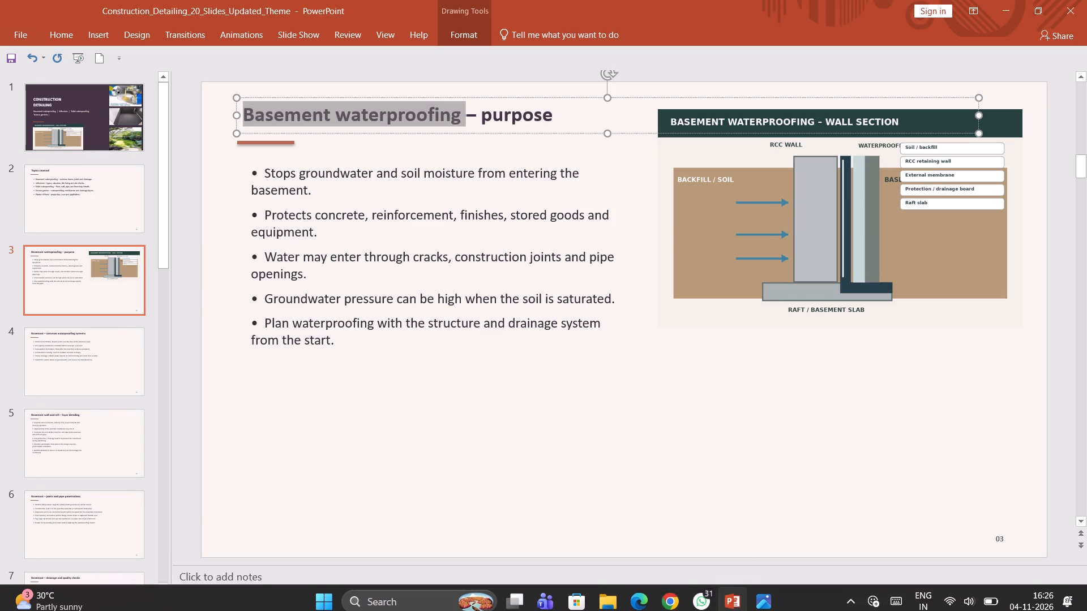
pyautogui.click(99, 346)
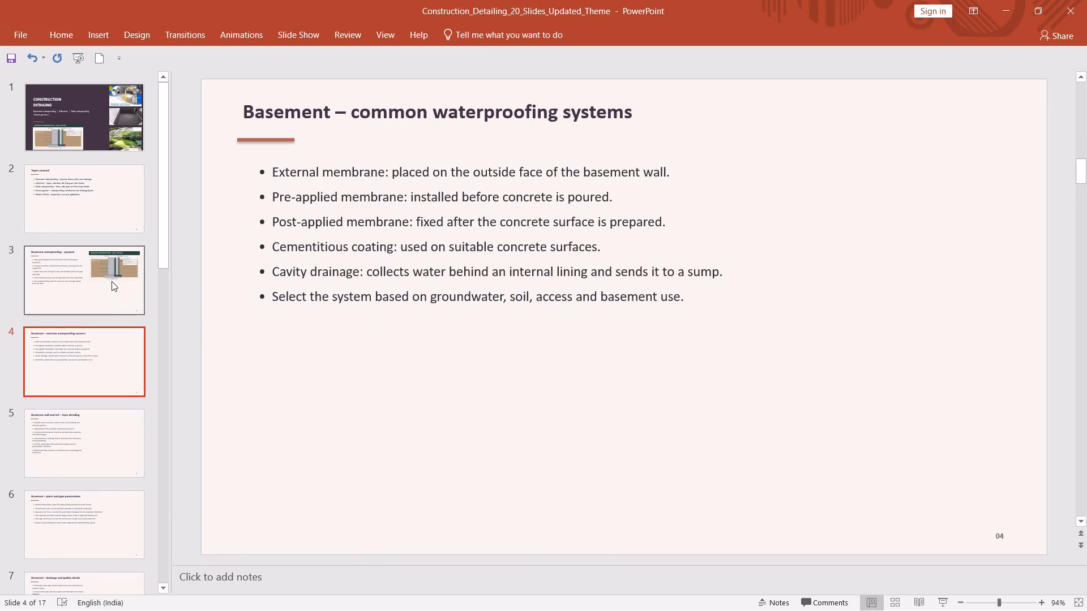
pyautogui.click(112, 281)
pyautogui.moveTo(355, 269); pyautogui.dragTo(280, 162)
pyautogui.click(102, 31)
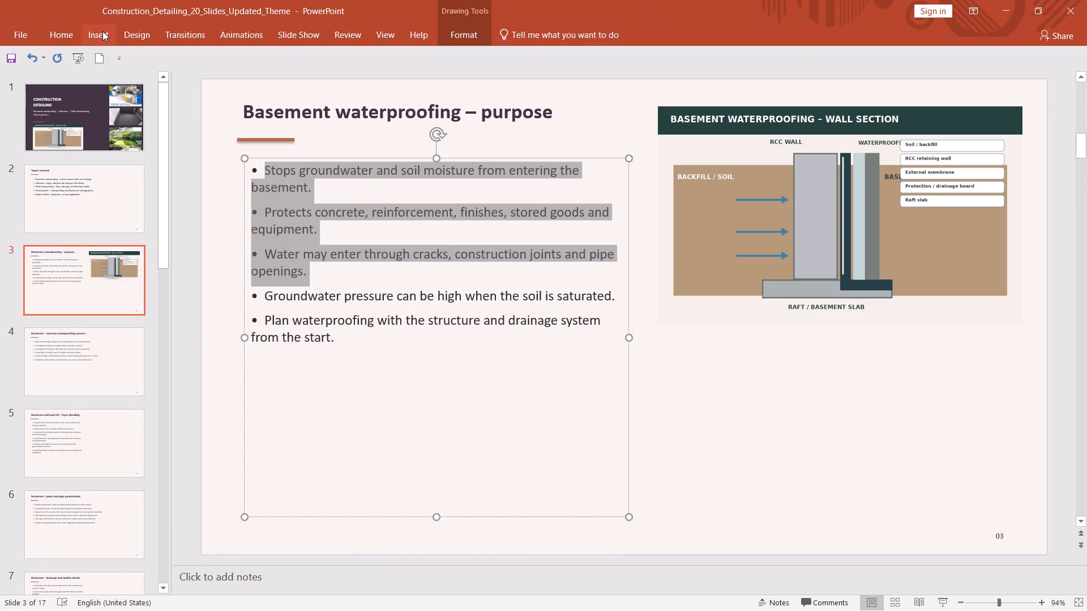
pyautogui.click(91, 63)
pyautogui.moveTo(91, 63); pyautogui.dragTo(102, 75)
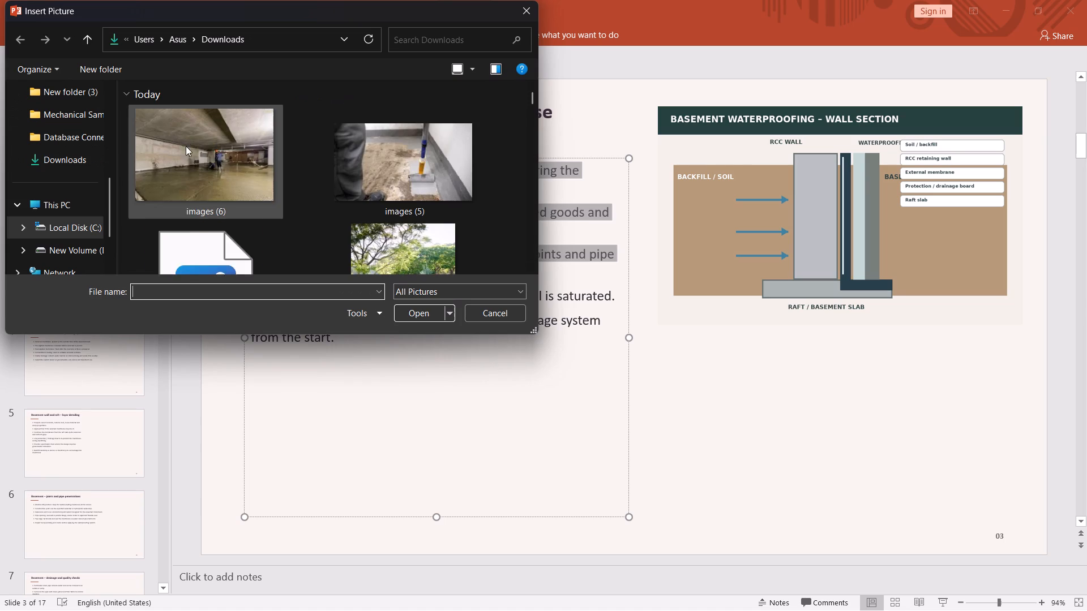
pyautogui.click(337, 177)
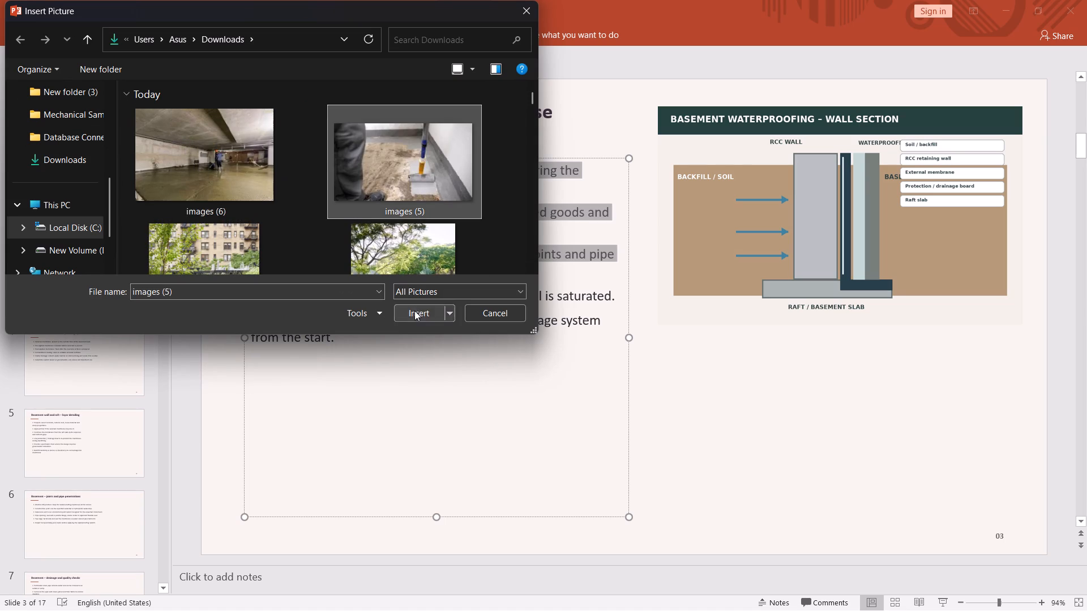
pyautogui.click(414, 311)
# Shrink the roller photo and place it beneath the wall section diagram on slide 3, about as wide as the diagram's soil area.
pyautogui.moveTo(603, 268); pyautogui.dragTo(592, 312)
pyautogui.moveTo(588, 312); pyautogui.dragTo(430, 401)
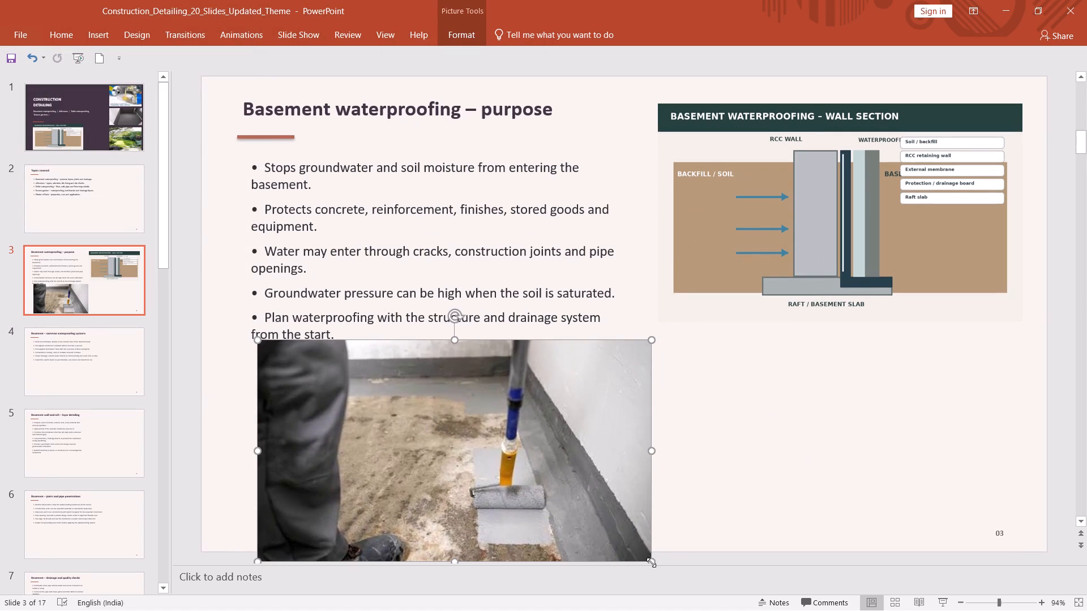
pyautogui.moveTo(651, 563); pyautogui.dragTo(571, 491)
pyautogui.moveTo(485, 412); pyautogui.dragTo(473, 431)
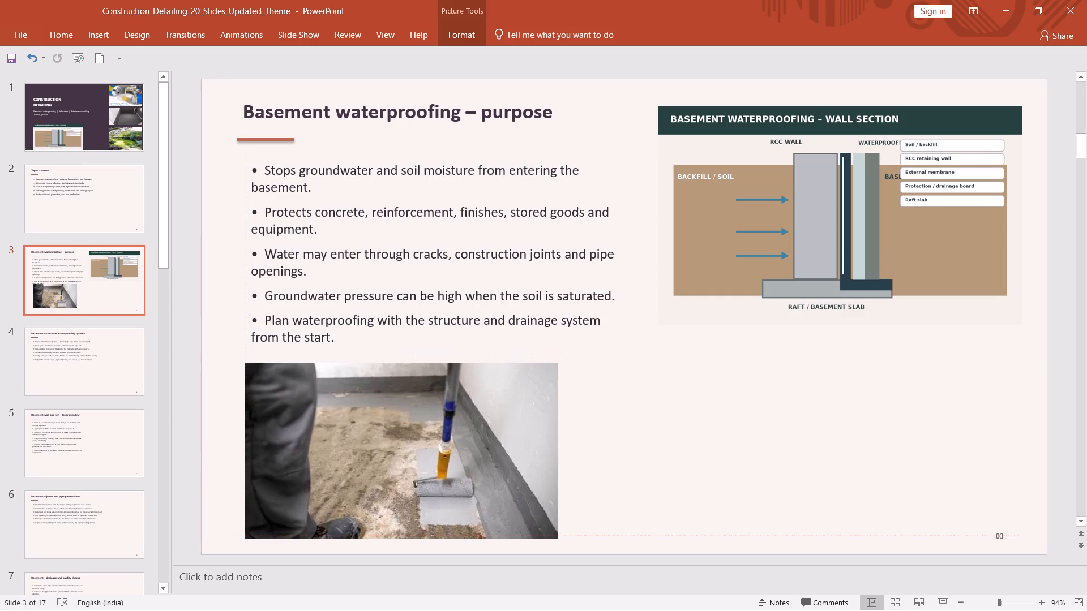
pyautogui.moveTo(473, 431); pyautogui.dragTo(905, 415)
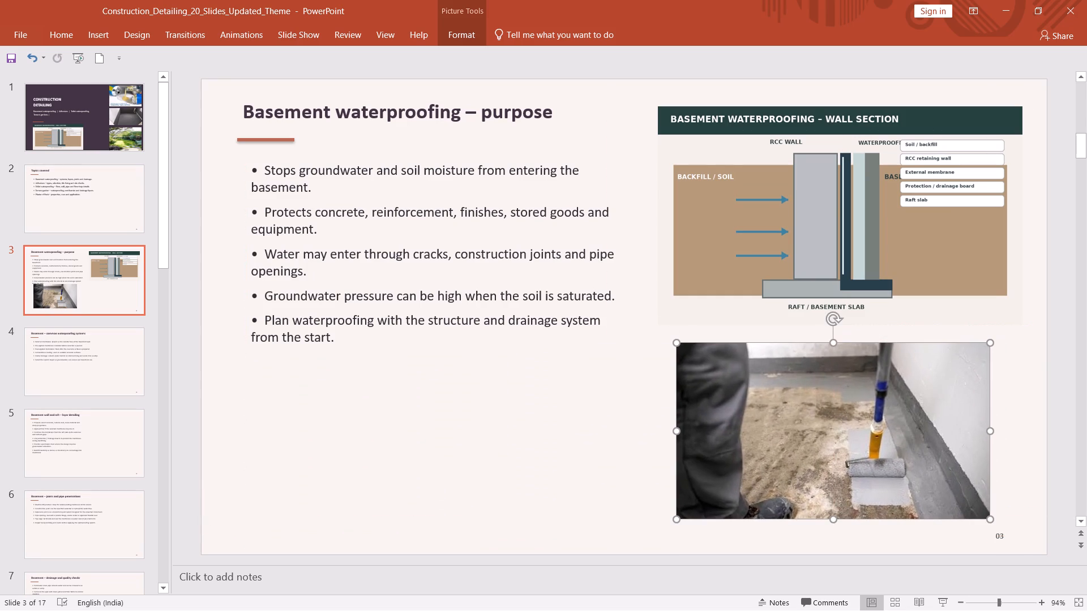
pyautogui.moveTo(991, 516); pyautogui.dragTo(1007, 527)
pyautogui.moveTo(679, 342); pyautogui.dragTo(678, 342)
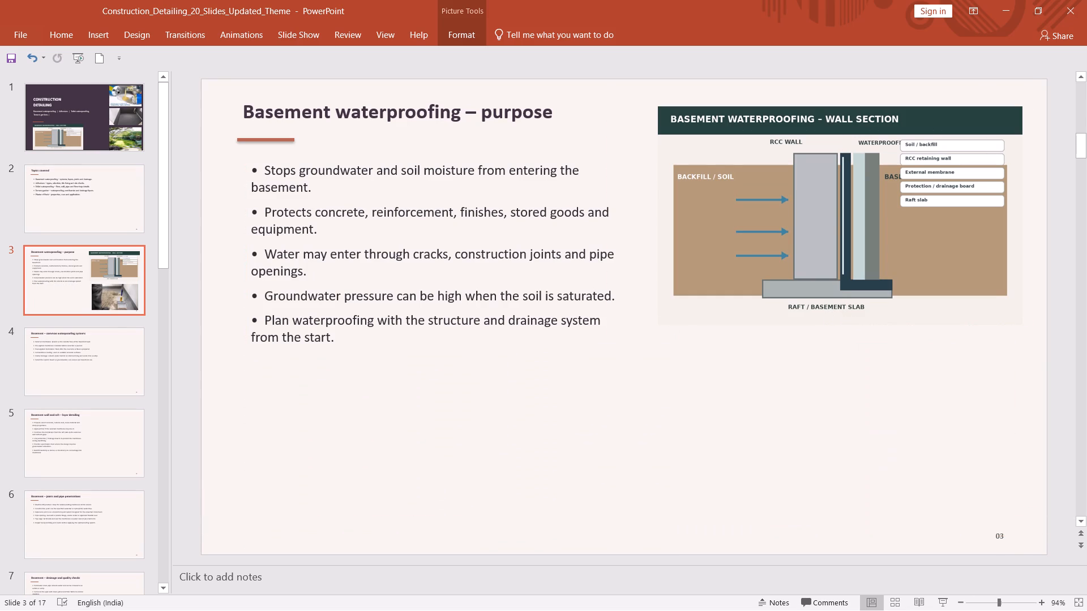
pyautogui.moveTo(678, 342); pyautogui.dragTo(685, 342)
pyautogui.click(648, 361)
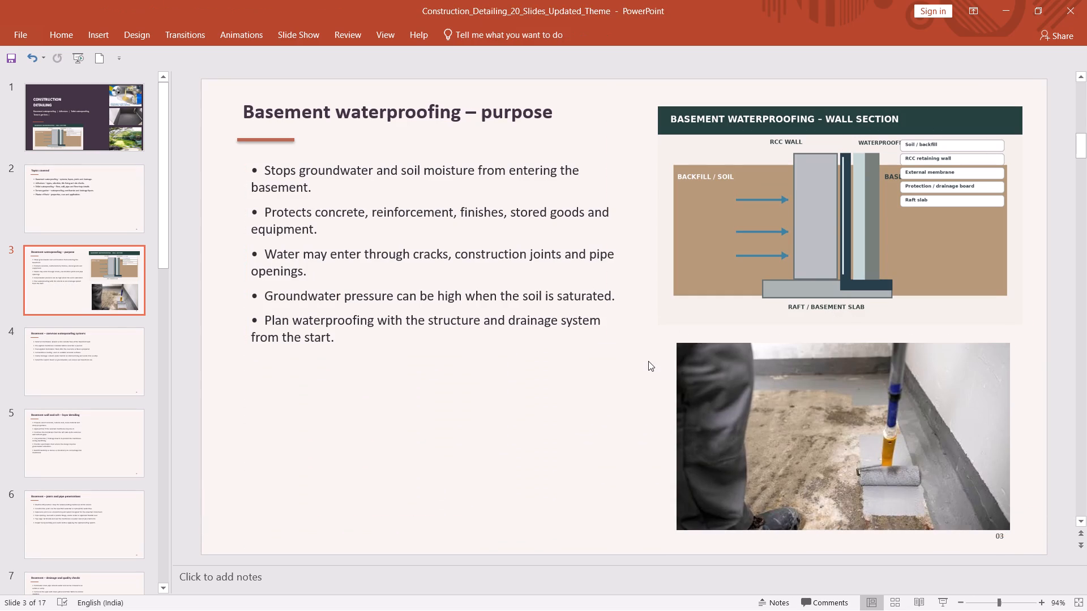
pyautogui.click(810, 401)
pyautogui.moveTo(810, 401); pyautogui.dragTo(820, 386)
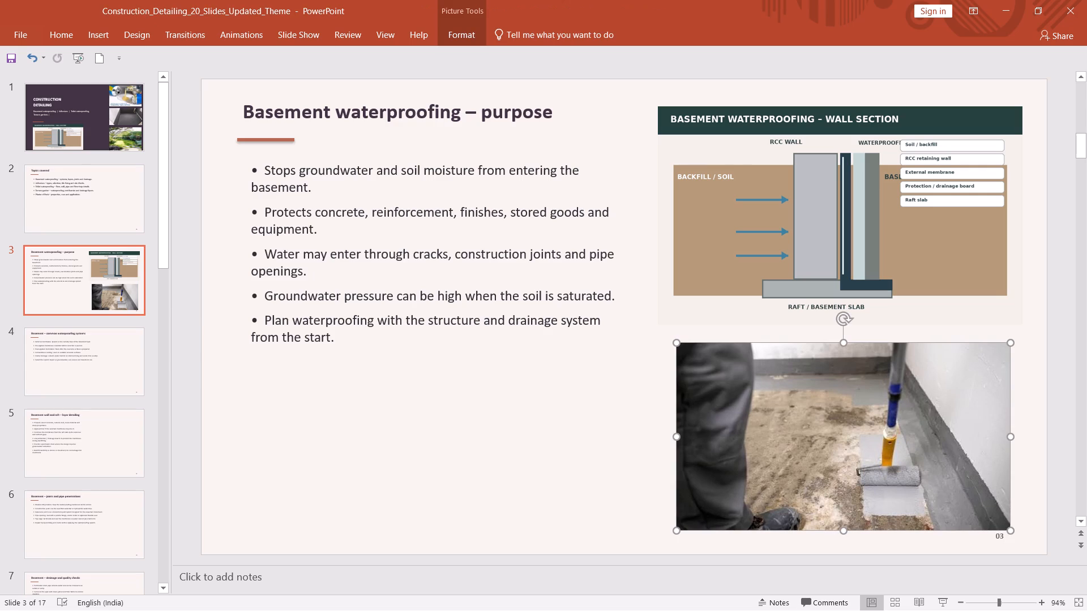
pyautogui.moveTo(820, 386); pyautogui.dragTo(816, 338)
pyautogui.click(637, 412)
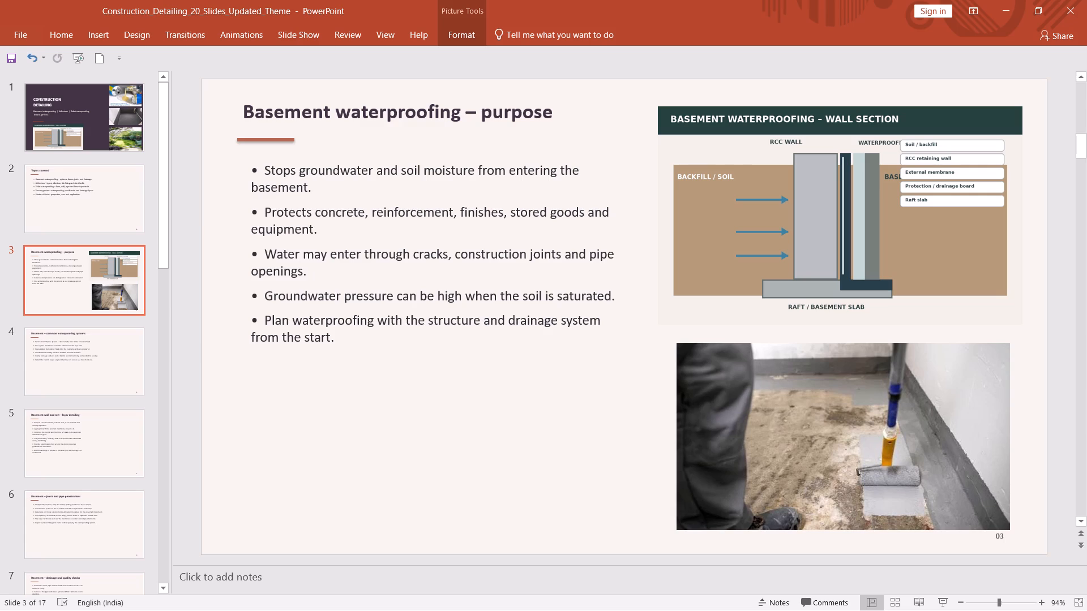
# Insert the images (6) picture from Downloads onto slide 4, Basement – common waterproofing systems.
pyautogui.click(91, 357)
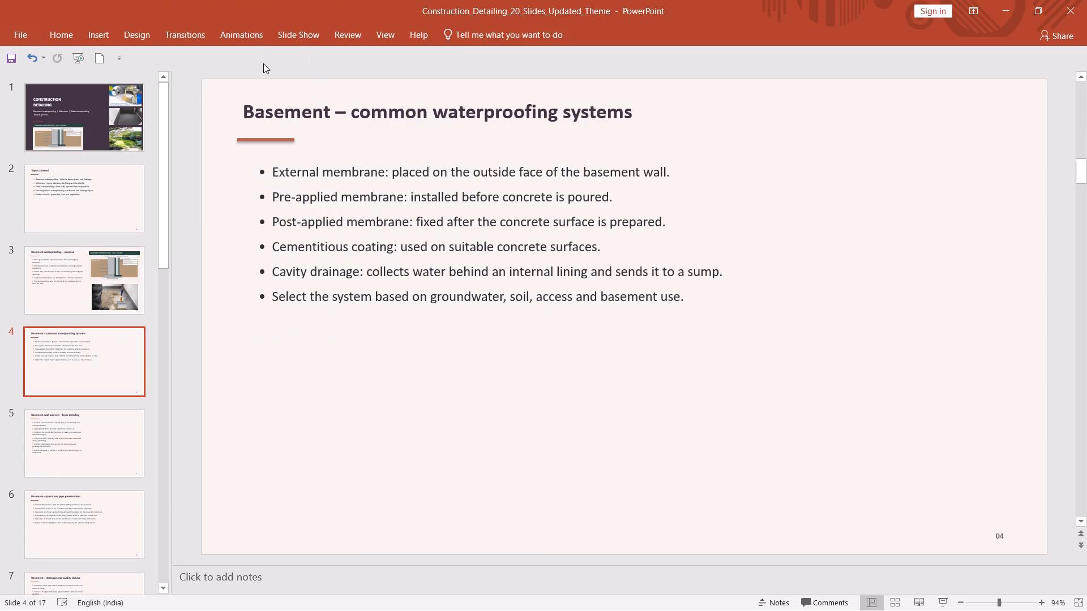
pyautogui.click(91, 31)
pyautogui.click(89, 55)
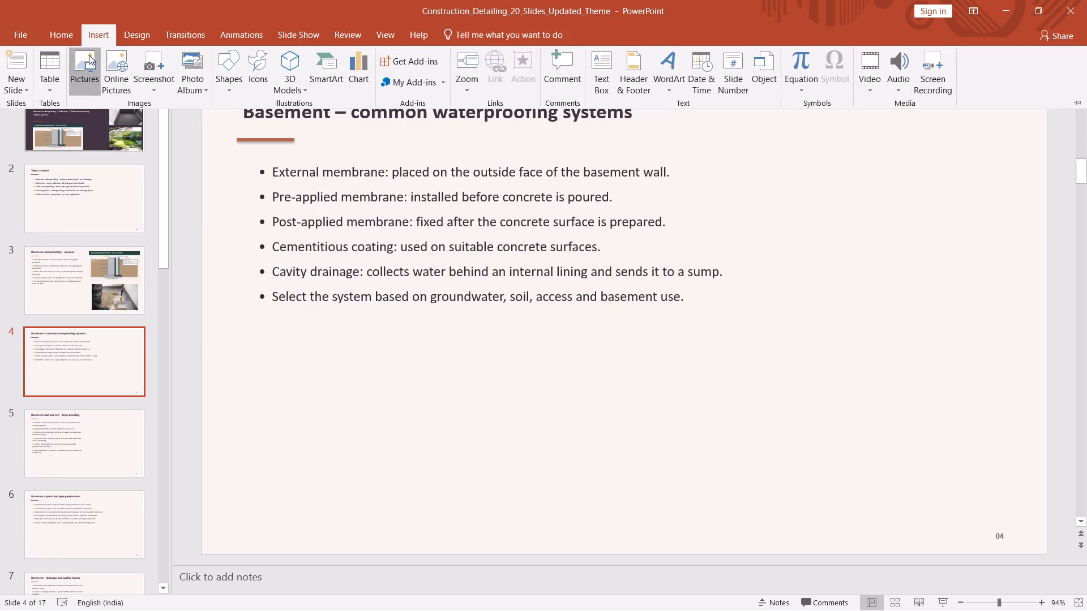
pyautogui.click(220, 156)
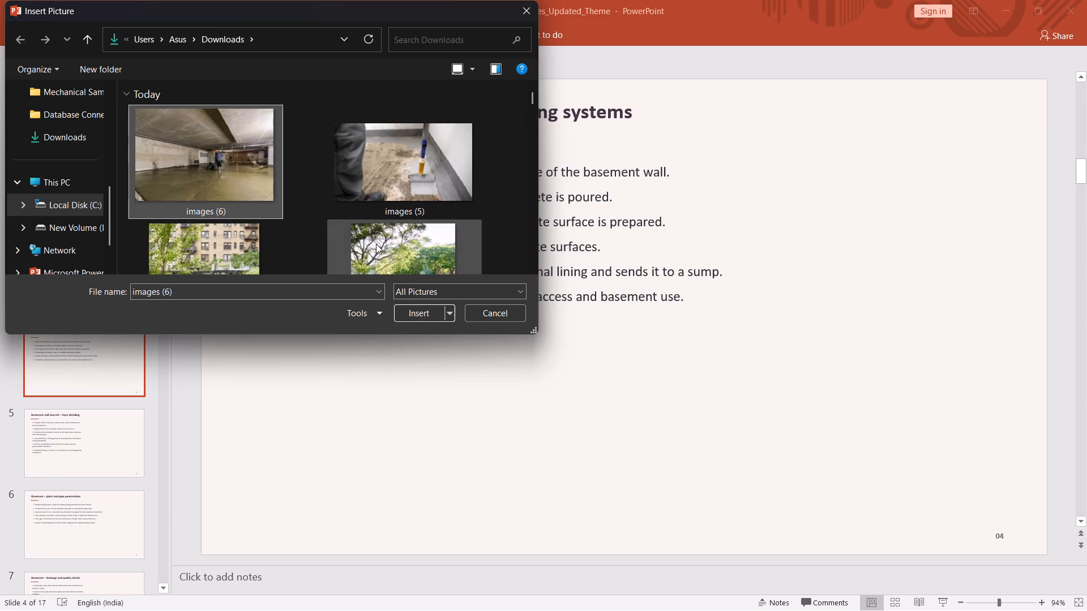
pyautogui.click(426, 307)
# Shrink the basement floor photo on slide 4 to about a third of the slide's width and place it right of the bullet text.
pyautogui.moveTo(536, 225); pyautogui.dragTo(536, 251)
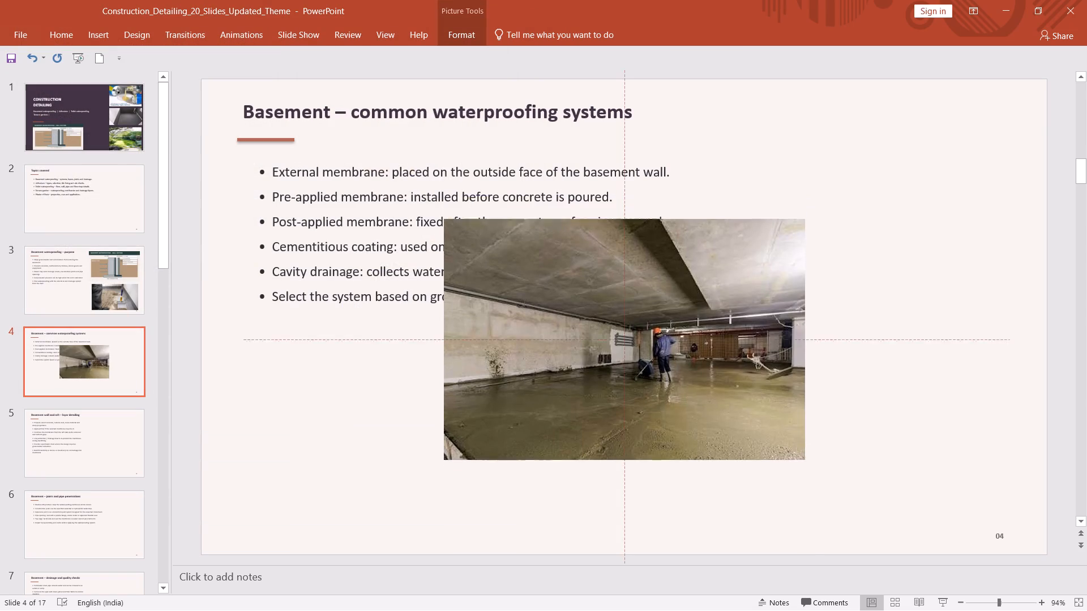
pyautogui.moveTo(536, 251); pyautogui.dragTo(343, 338)
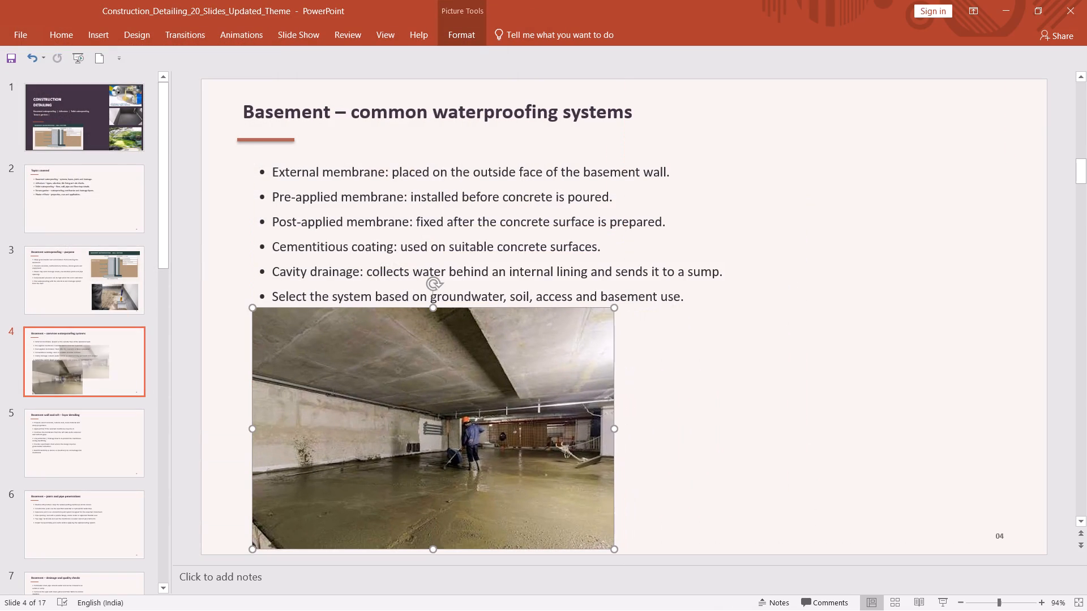
pyautogui.moveTo(614, 548); pyautogui.dragTo(537, 487)
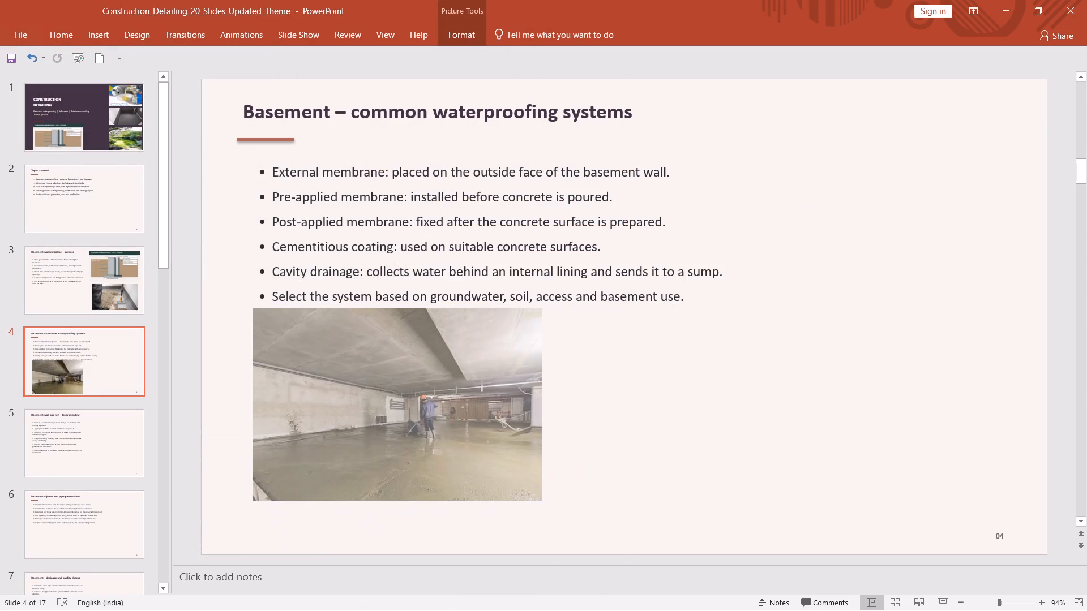
pyautogui.moveTo(537, 487); pyautogui.dragTo(525, 476)
pyautogui.moveTo(431, 402); pyautogui.dragTo(438, 411)
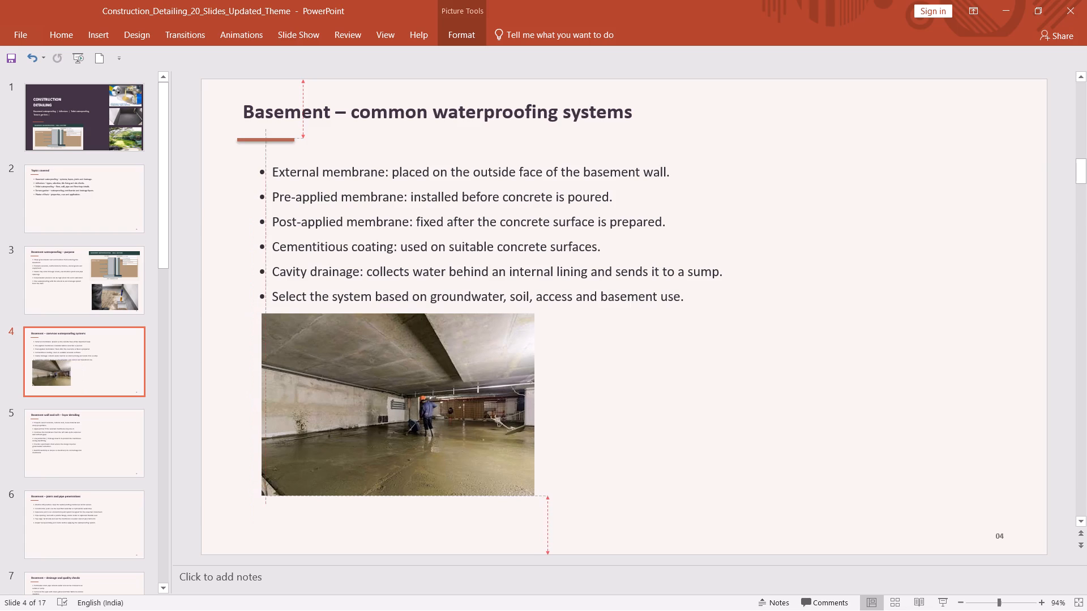
pyautogui.moveTo(438, 411); pyautogui.dragTo(930, 194)
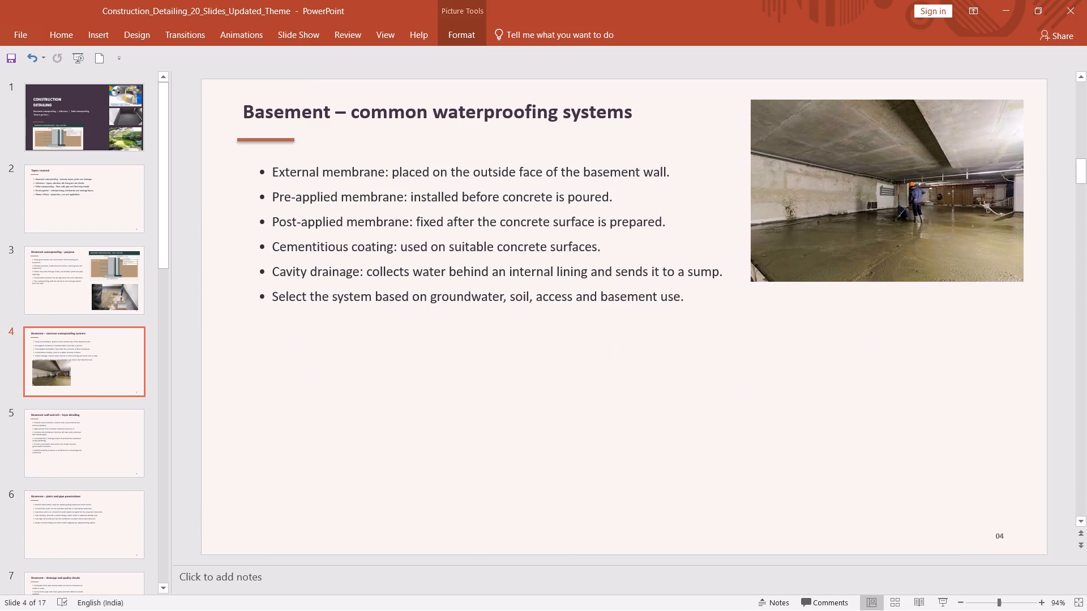
pyautogui.moveTo(930, 194); pyautogui.dragTo(931, 194)
pyautogui.moveTo(754, 283); pyautogui.dragTo(758, 305)
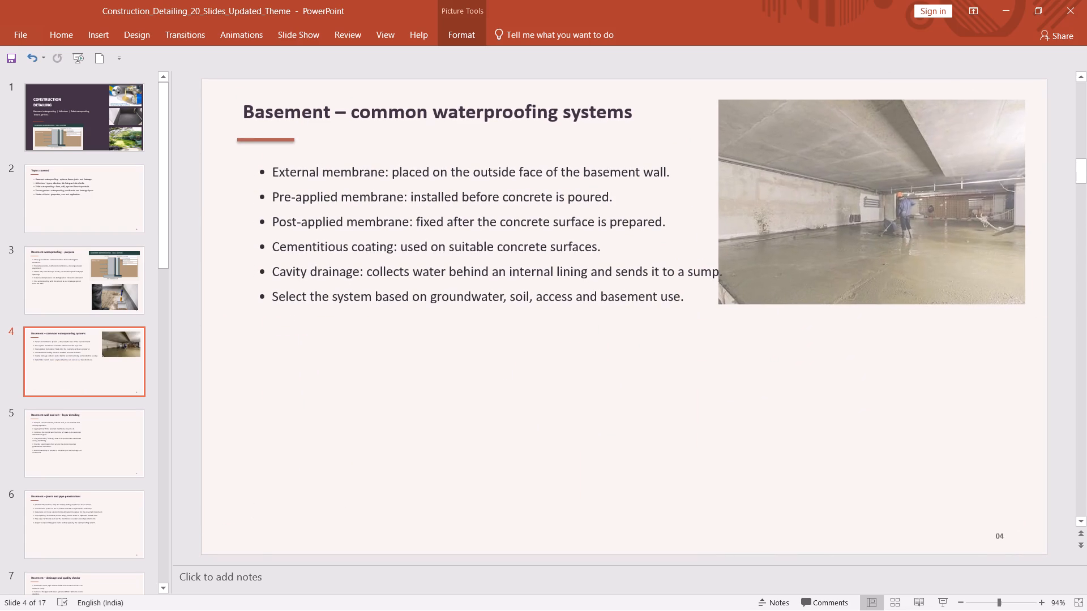
pyautogui.moveTo(758, 305); pyautogui.dragTo(768, 294)
pyautogui.click(789, 257)
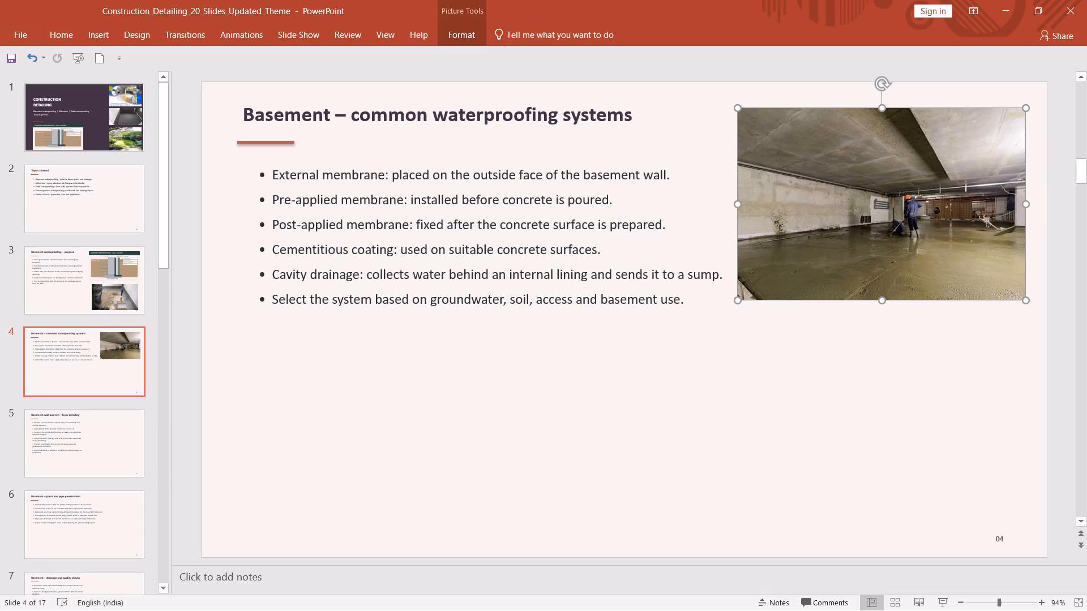
# Switch to Chrome and save the U.S. Waterproofing photo of the basement wall with pipes and sump to Downloads as images (7).
pyautogui.click(669, 593)
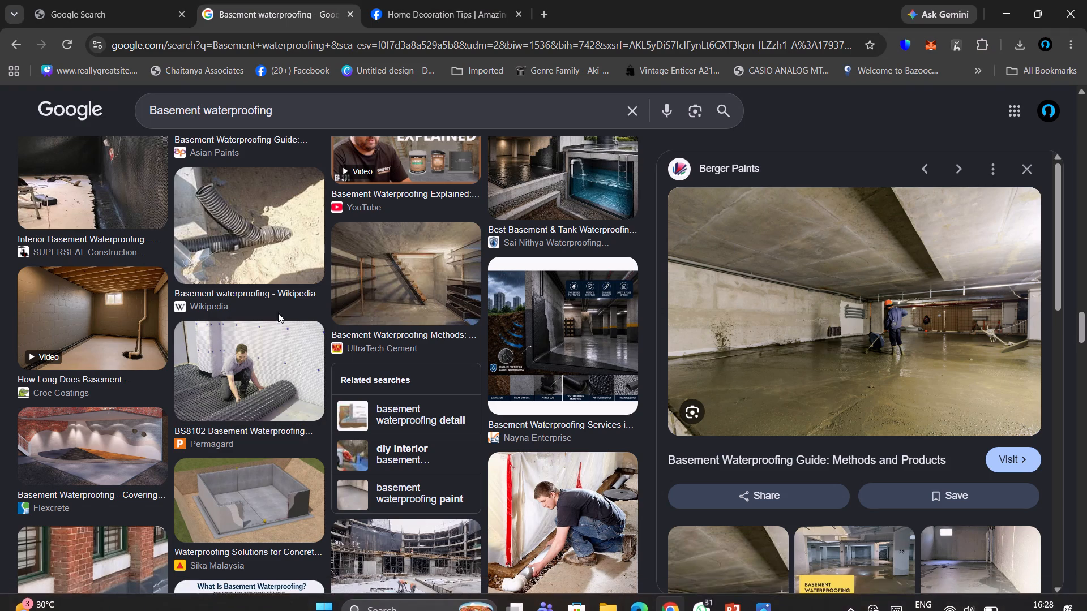
pyautogui.scroll(-3, 317, 306)
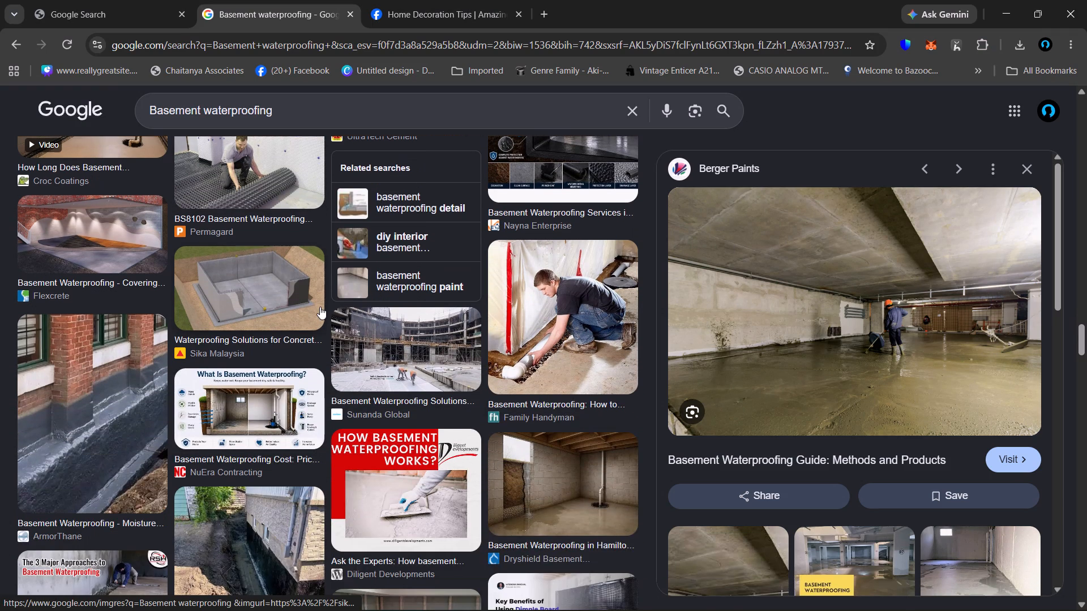
pyautogui.scroll(-3, 320, 307)
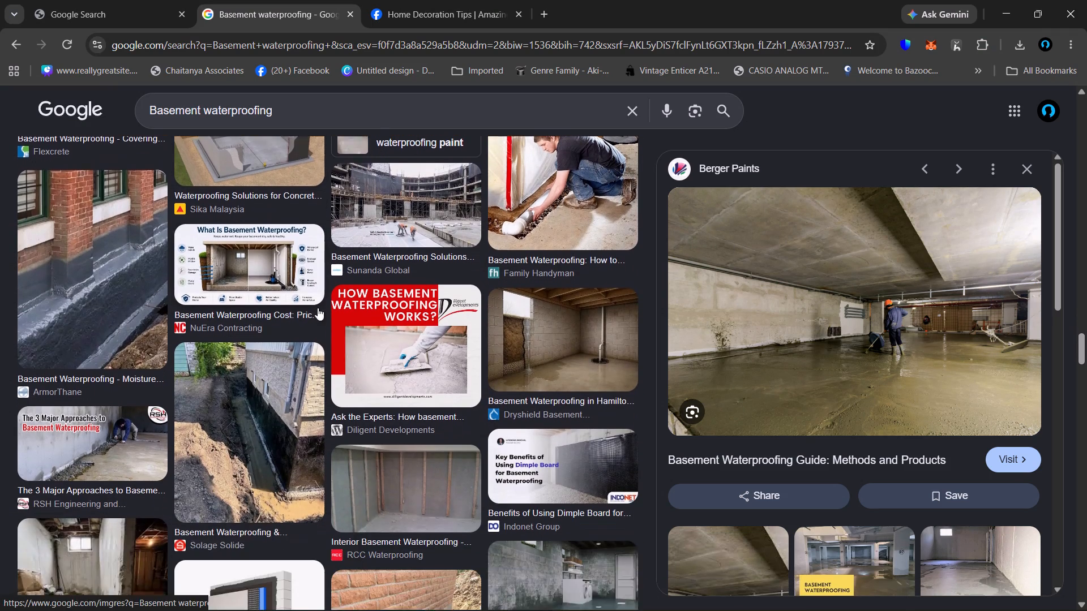
pyautogui.click(541, 308)
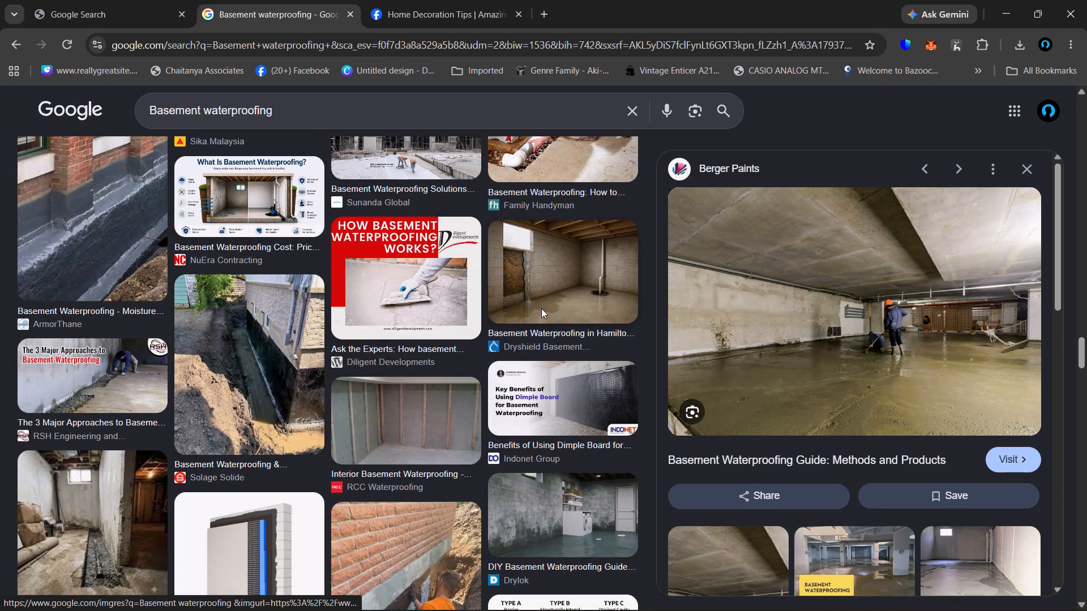
pyautogui.scroll(-4, 277, 320)
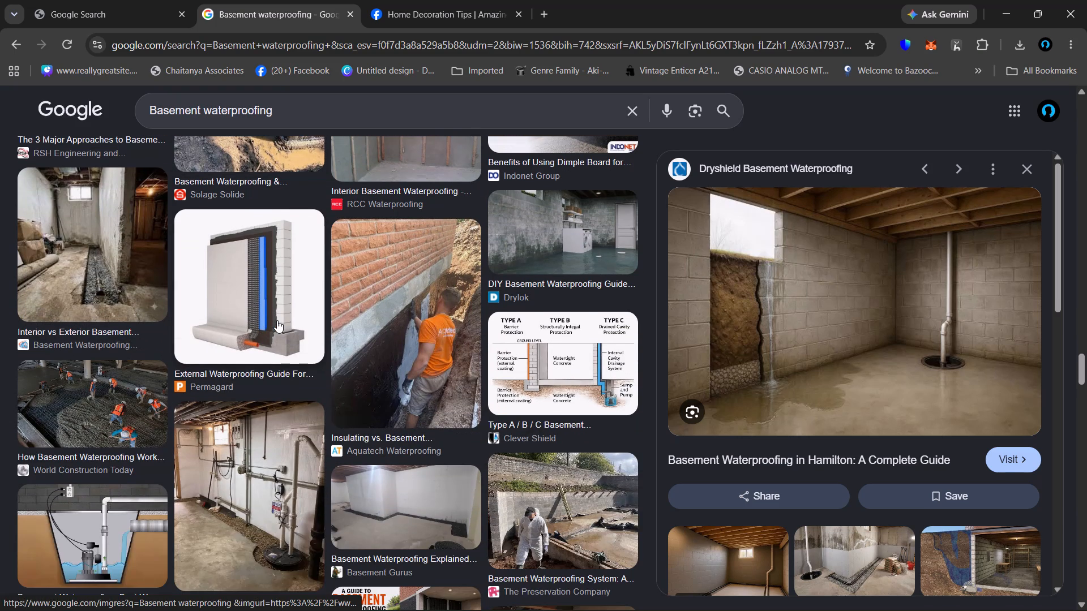
pyautogui.scroll(-2, 277, 320)
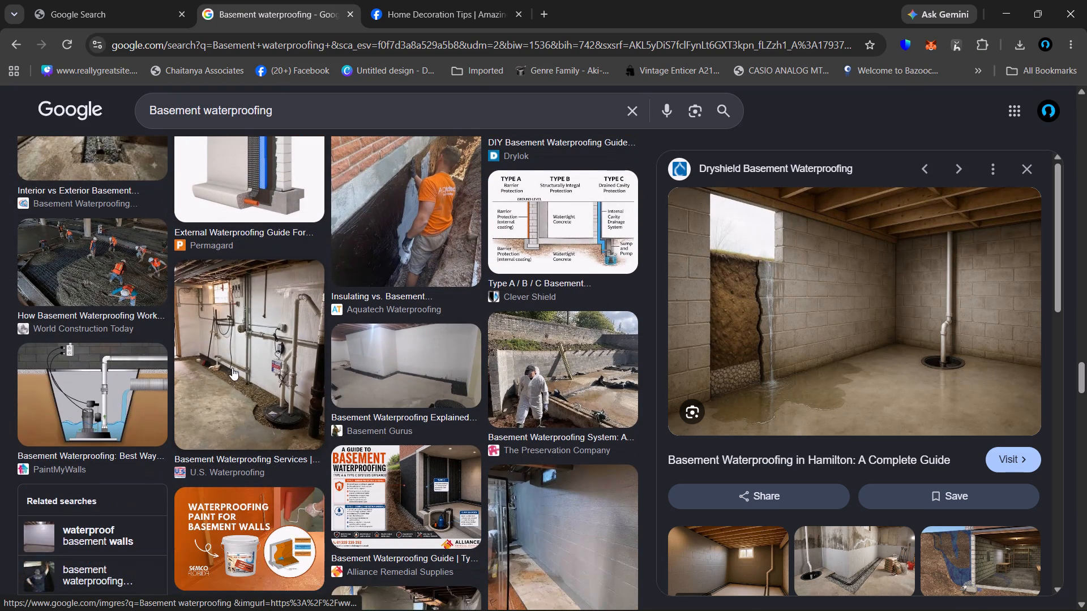
pyautogui.click(232, 368)
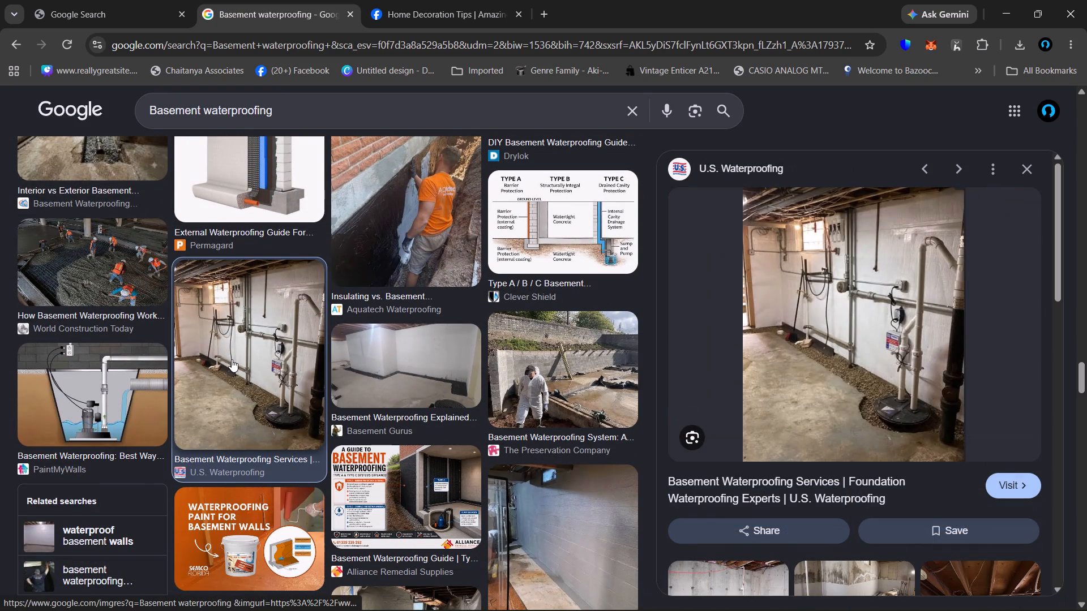
pyautogui.rightClick(837, 324)
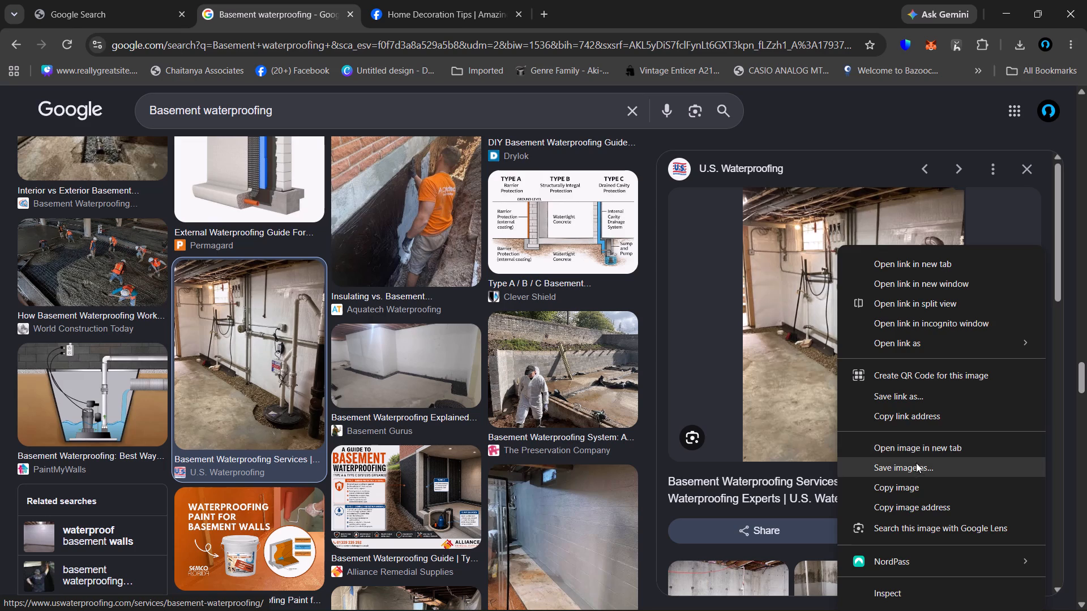
pyautogui.click(917, 471)
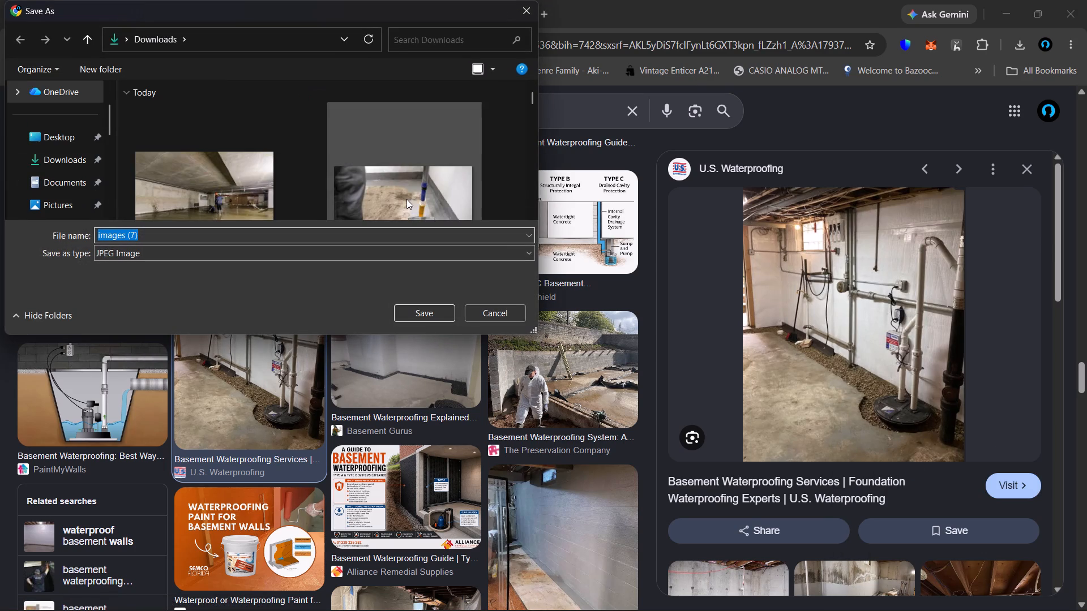
pyautogui.click(49, 164)
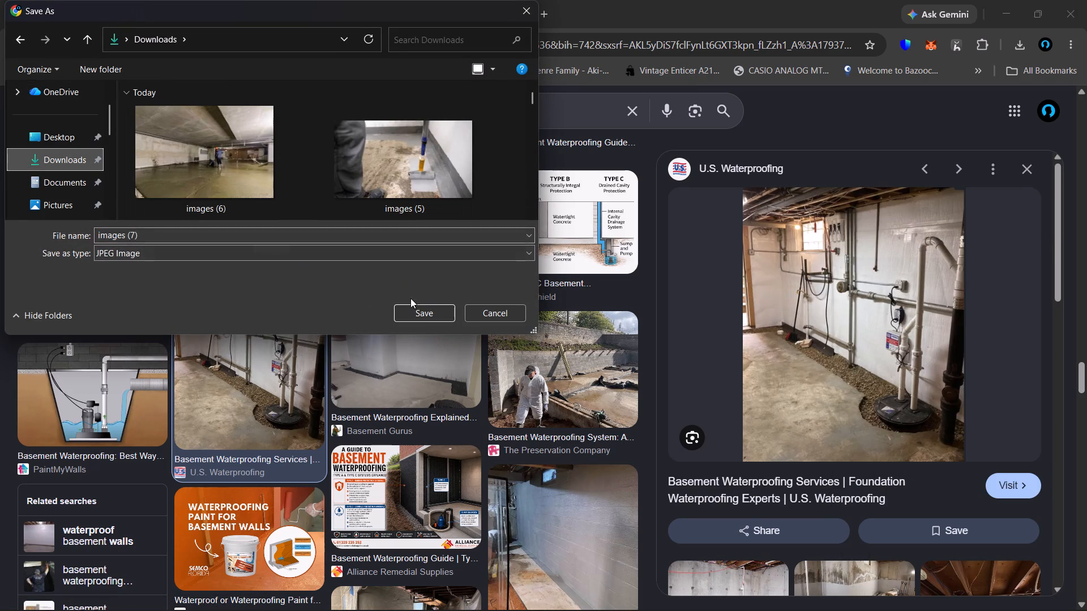
pyautogui.click(422, 309)
# Browse the Basement waterproofing image results and preview candidate photos and diagrams for the waterproofing slides.
pyautogui.scroll(-1, 276, 334)
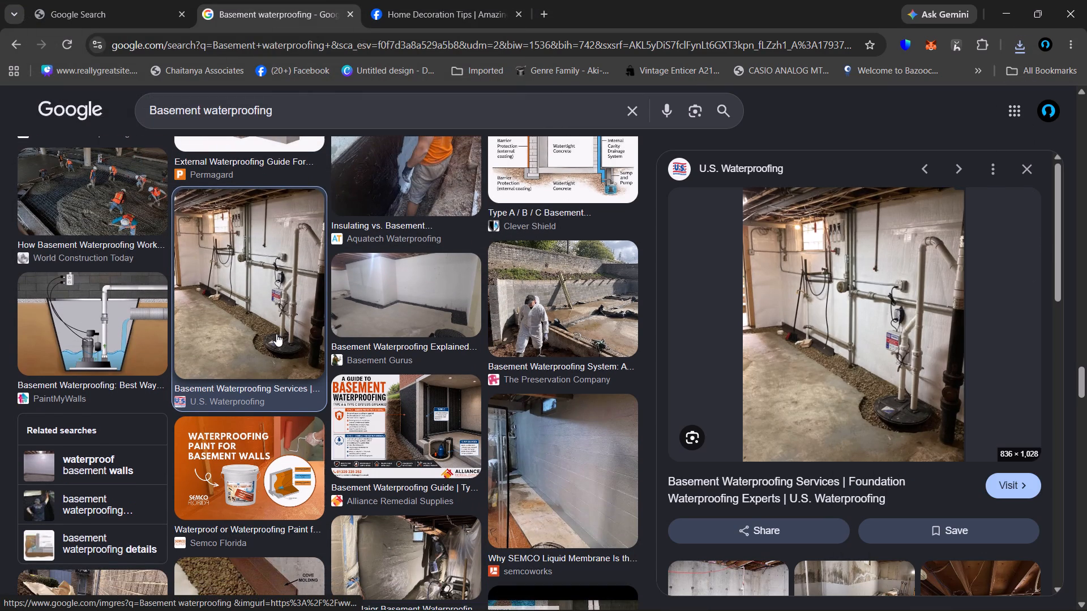
pyautogui.scroll(-3, 419, 329)
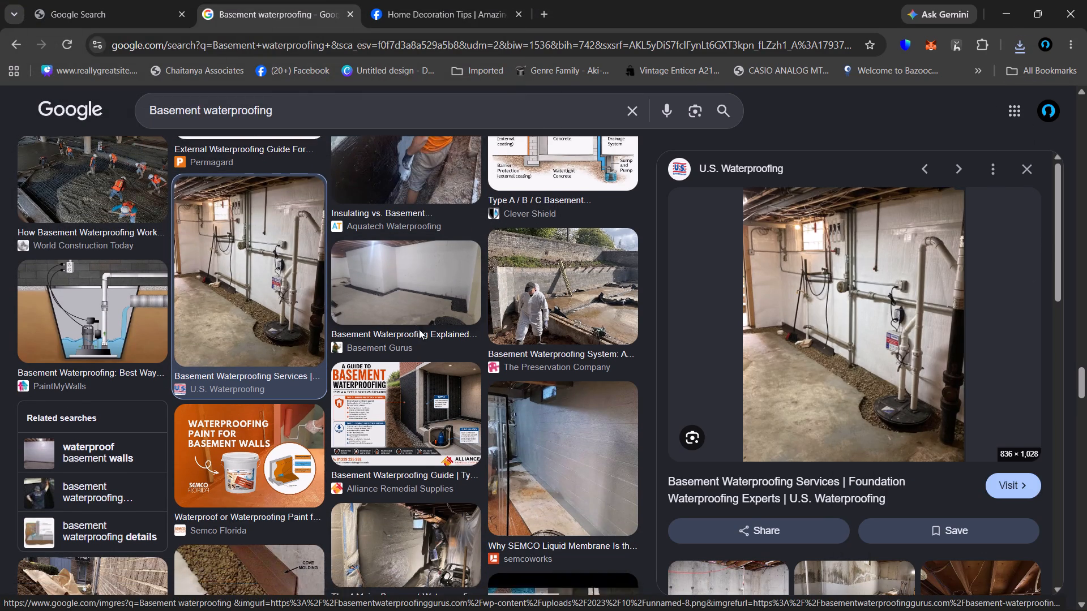
pyautogui.scroll(-1, 419, 329)
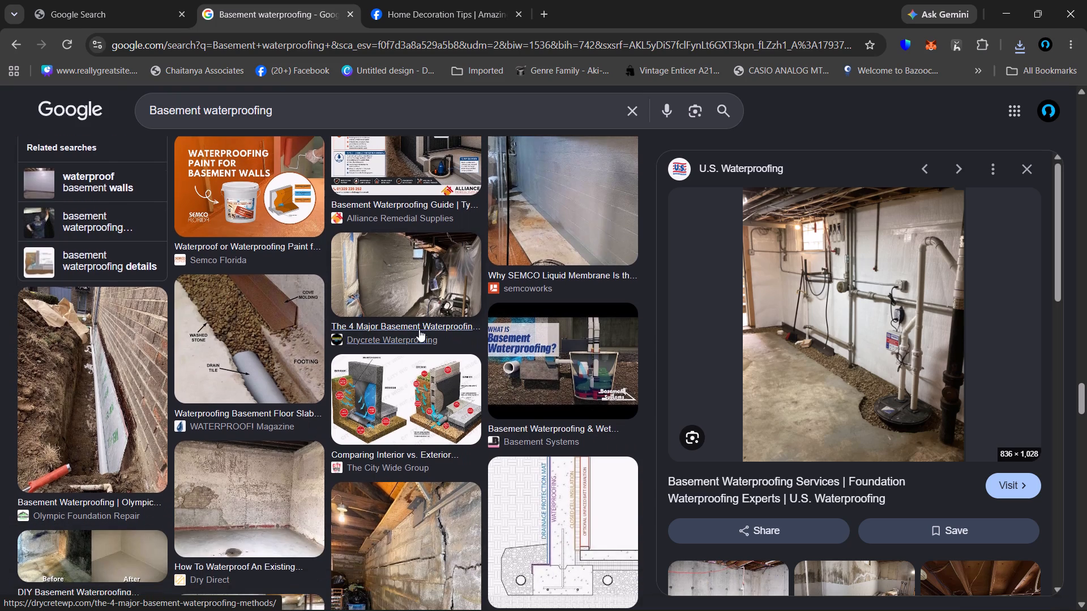
pyautogui.scroll(-2, 419, 329)
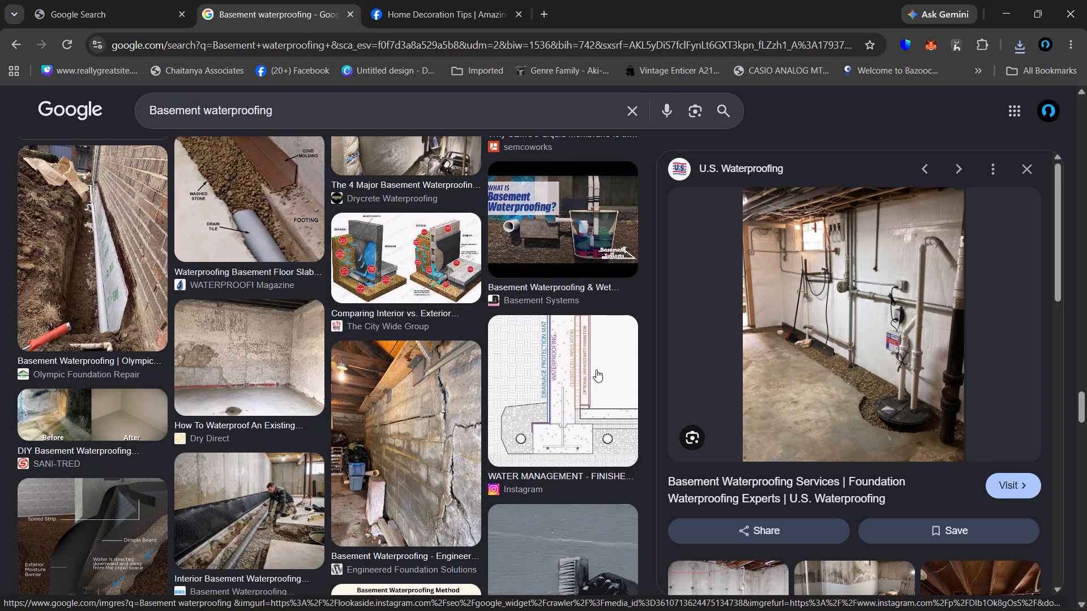
pyautogui.click(596, 369)
pyautogui.scroll(-2, 395, 333)
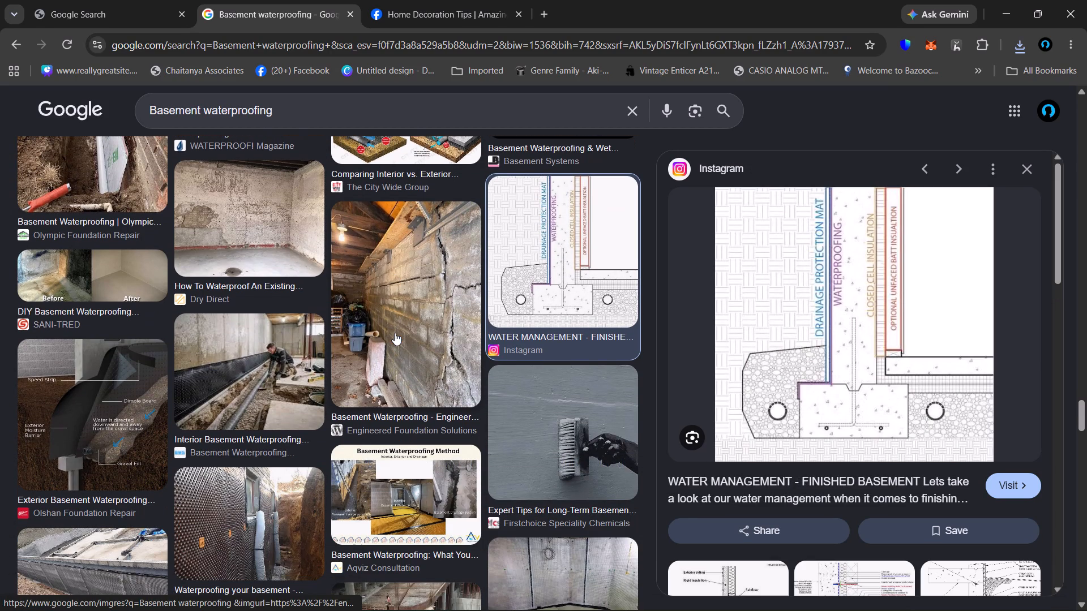
pyautogui.scroll(-1, 395, 333)
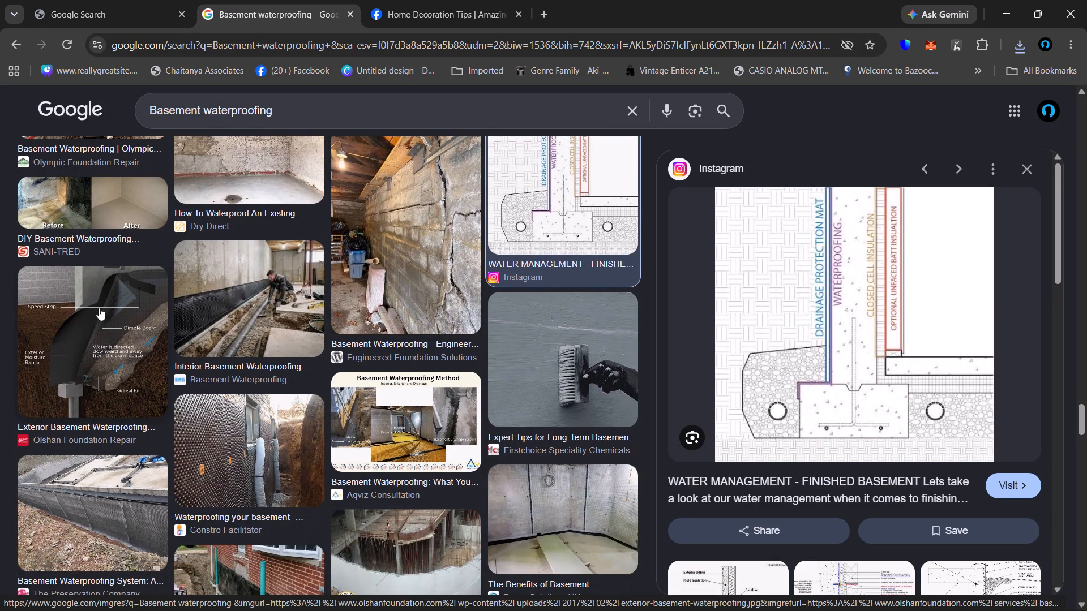
pyautogui.click(65, 317)
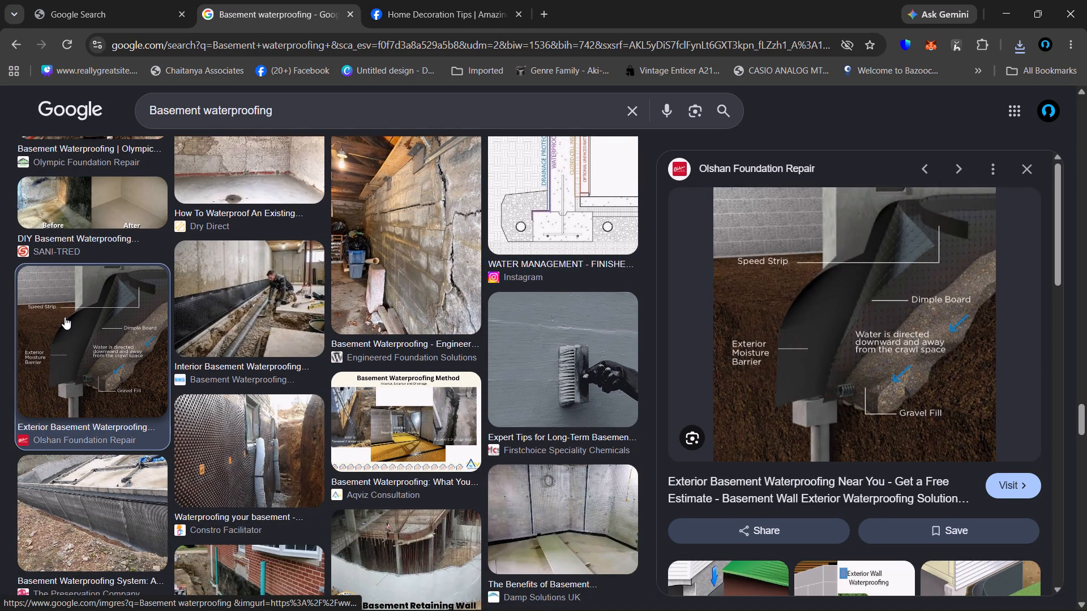
pyautogui.scroll(-2, 70, 314)
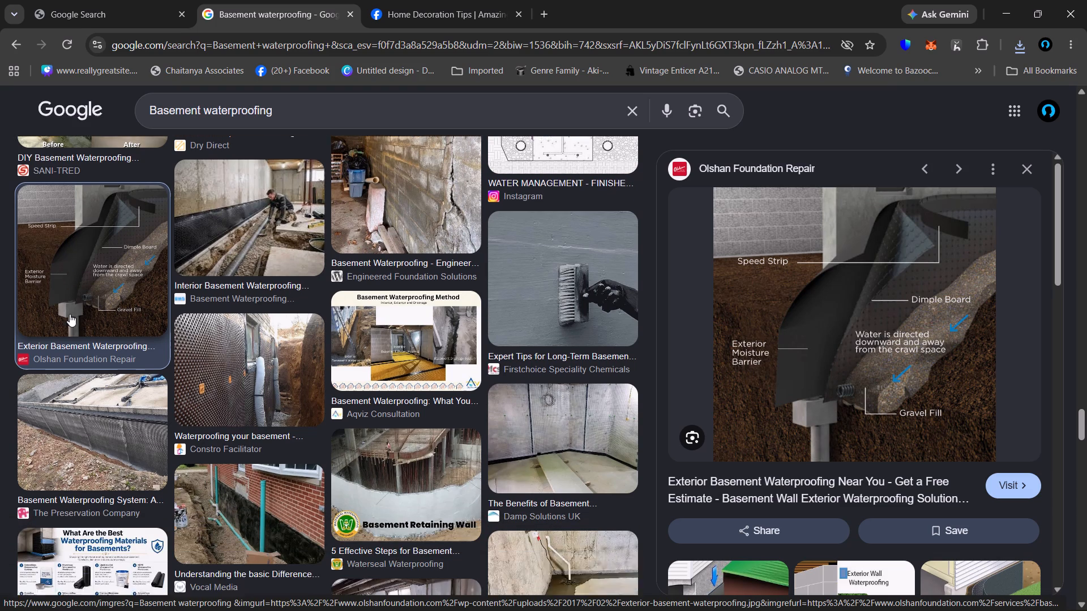
pyautogui.scroll(-2, 182, 305)
pyautogui.scroll(-3, 305, 341)
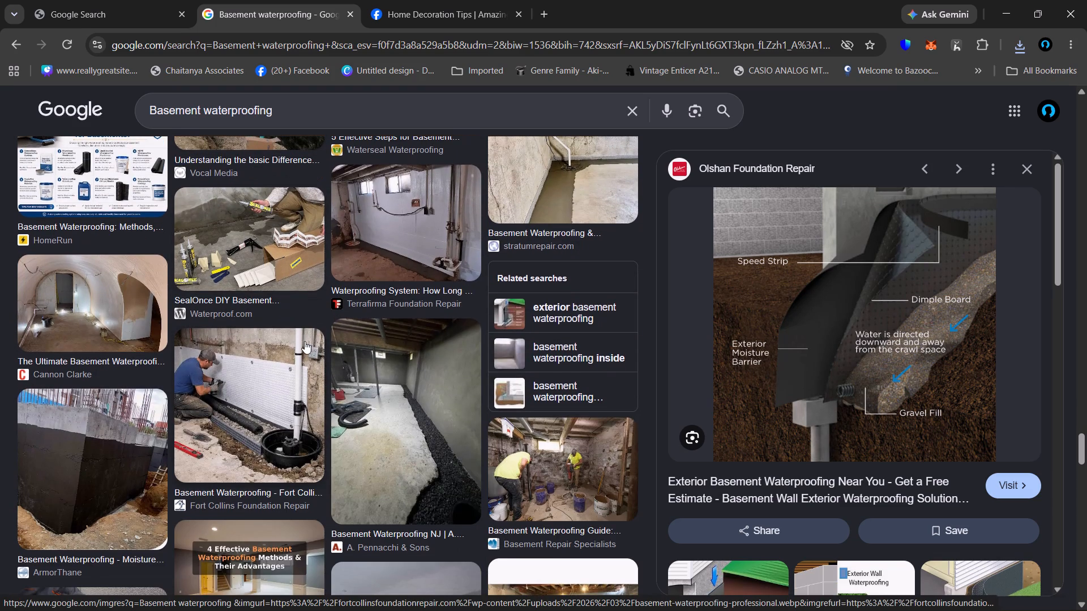
pyautogui.scroll(-1, 315, 341)
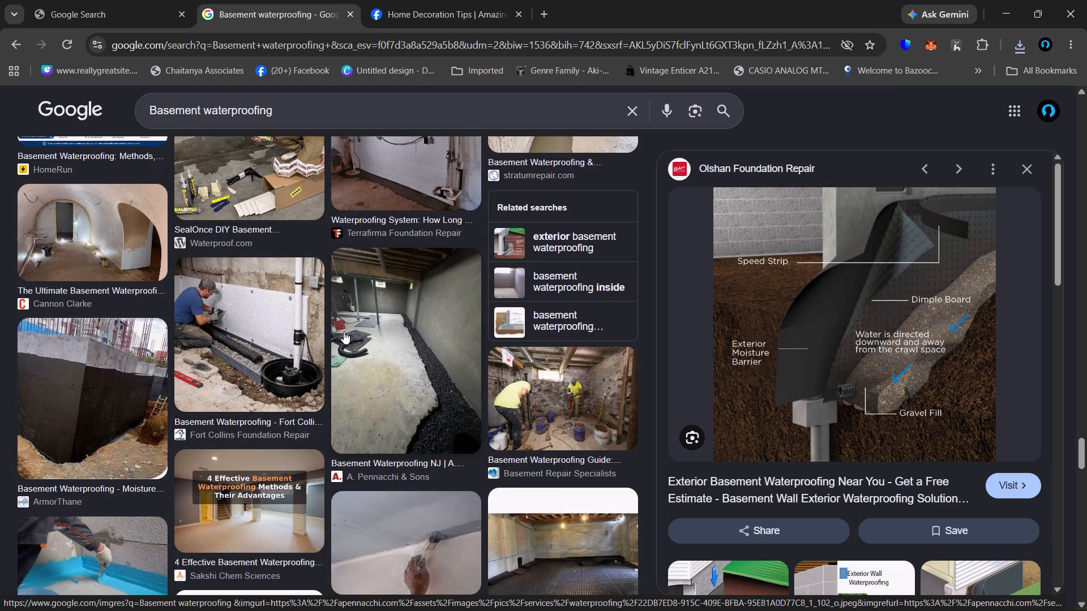
pyautogui.scroll(-1, 416, 356)
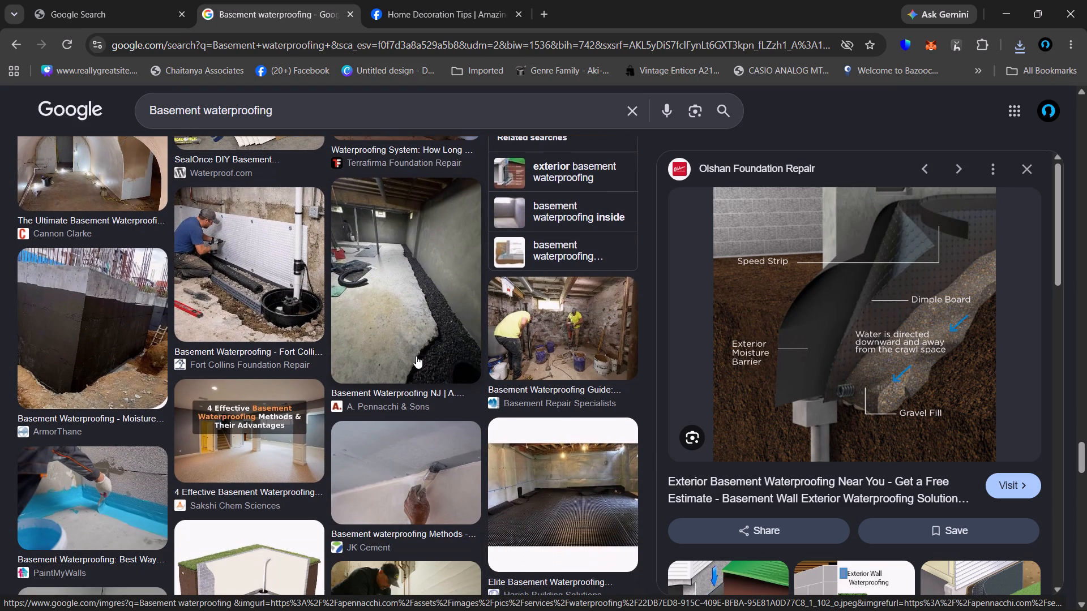
pyautogui.scroll(-4, 416, 356)
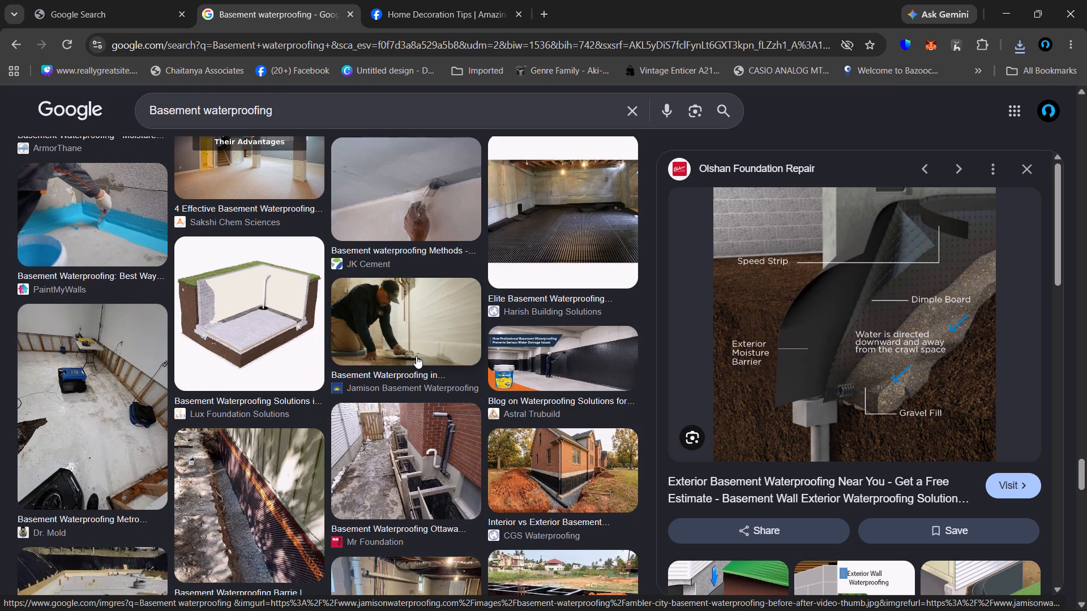
pyautogui.scroll(-1, 416, 356)
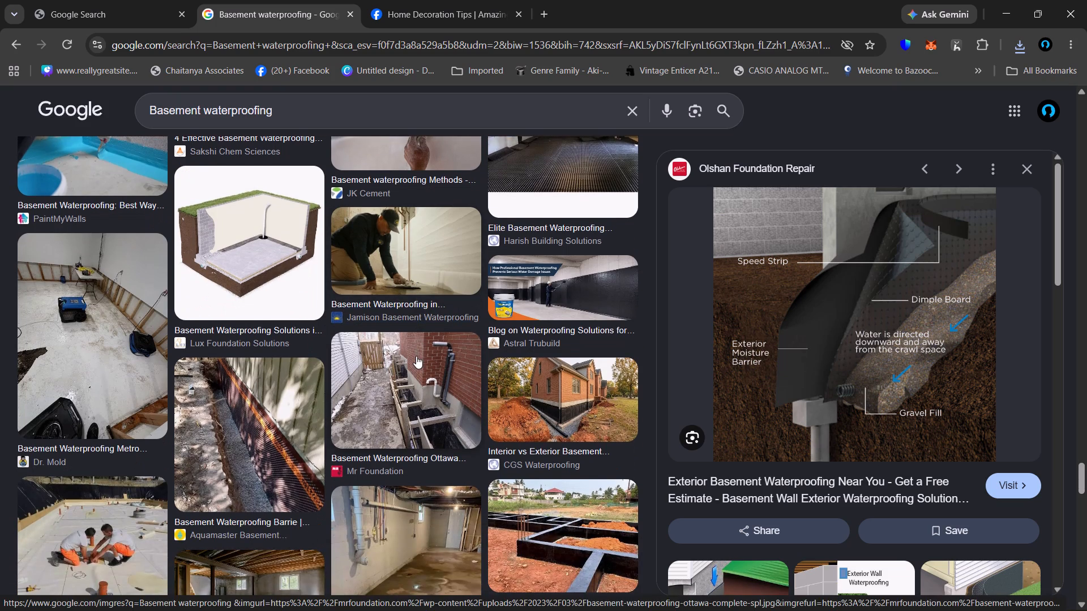
pyautogui.scroll(-3, 416, 356)
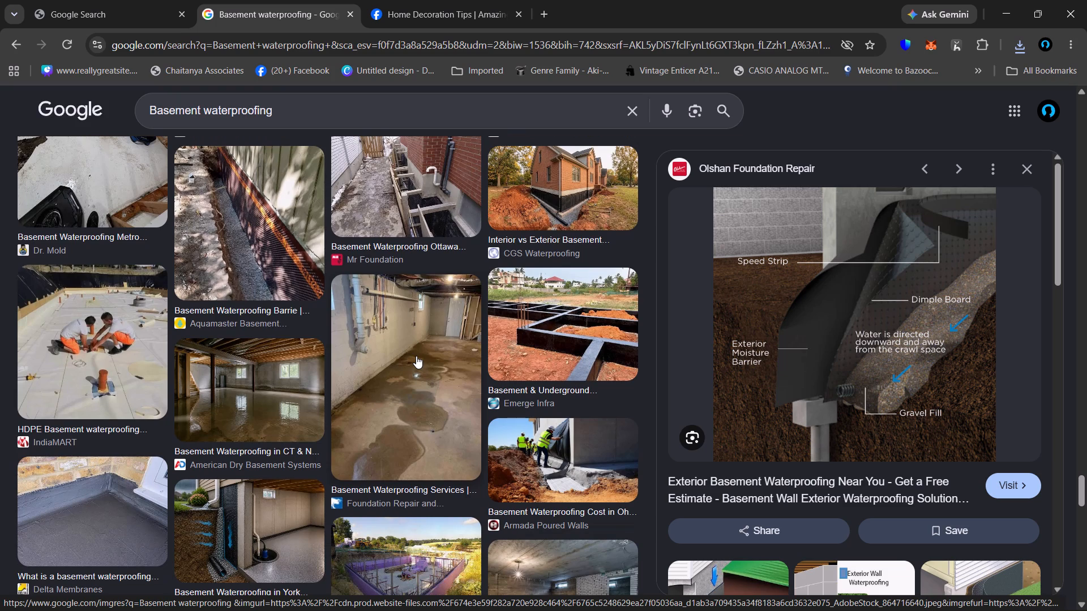
pyautogui.scroll(-1, 416, 356)
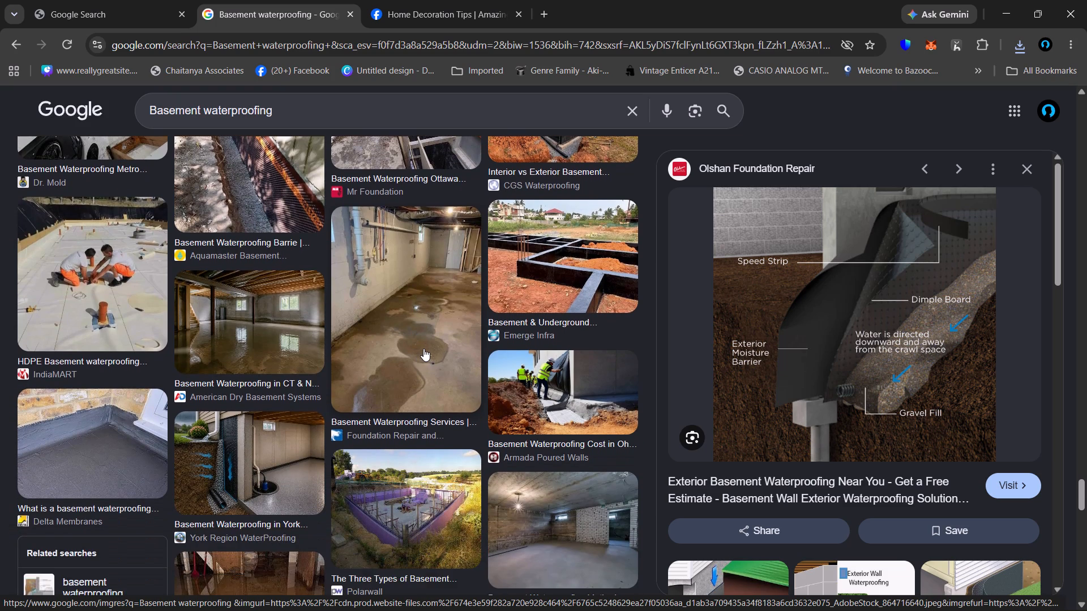
pyautogui.click(414, 319)
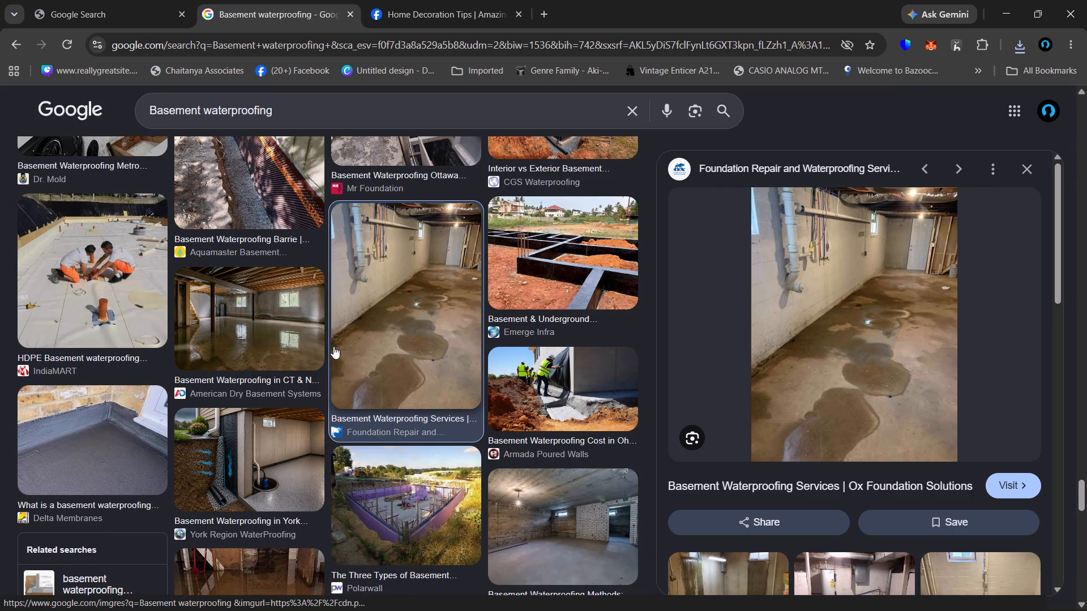
pyautogui.scroll(-2, 333, 346)
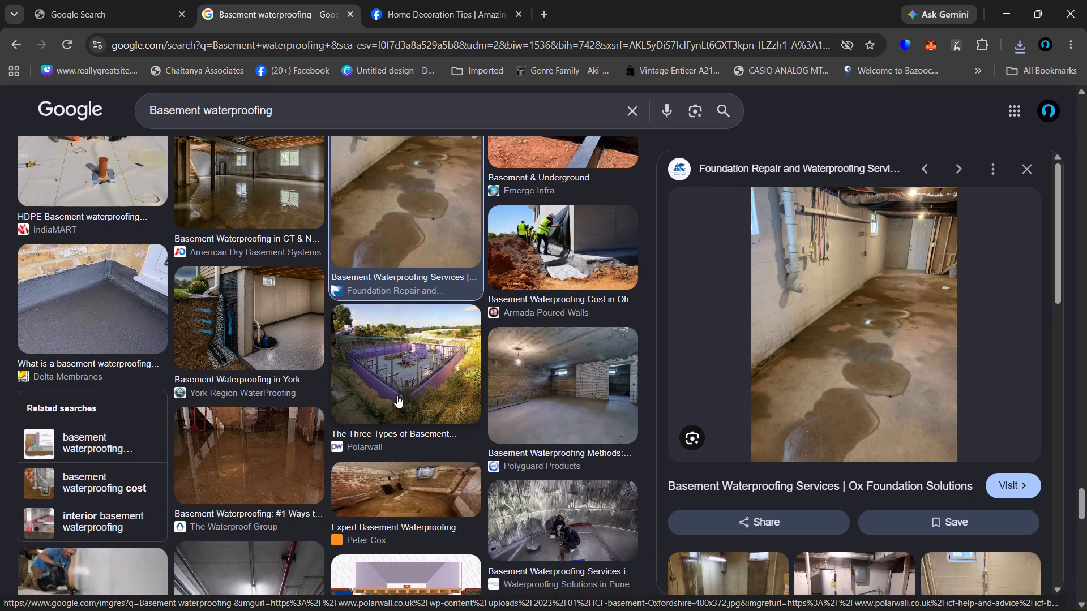
# Save the Delta Membranes photo of the grey-coated floor and wall corner to Downloads under its suggested name.
pyautogui.click(124, 319)
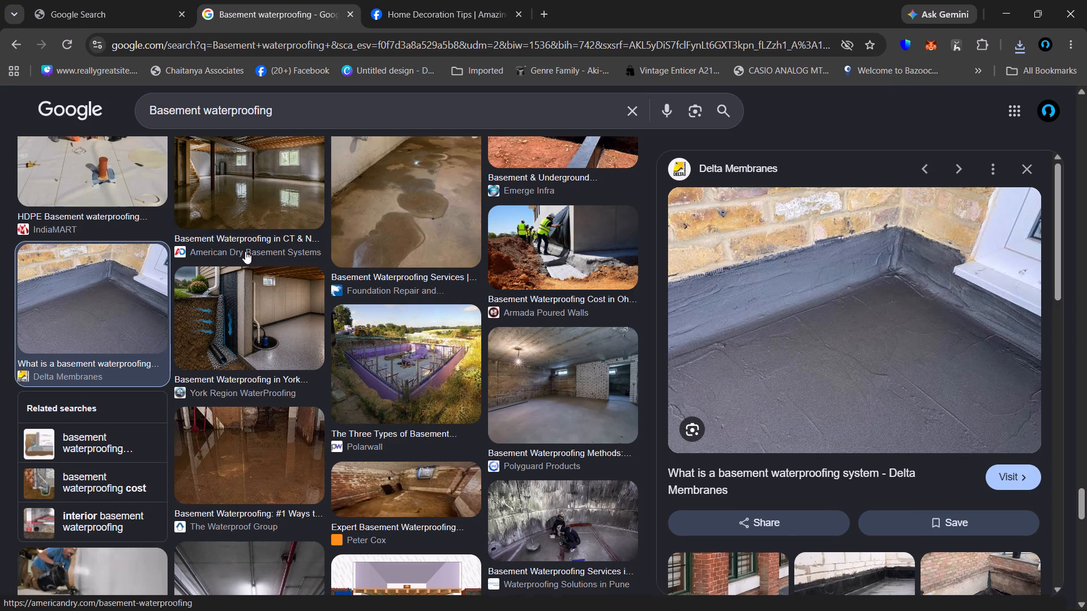
pyautogui.rightClick(782, 277)
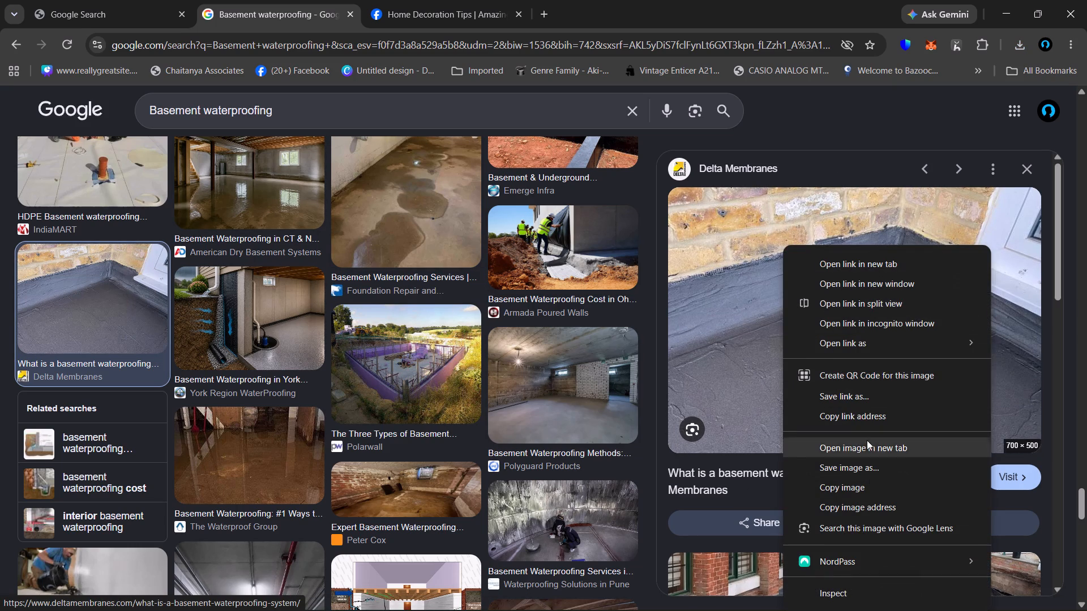
pyautogui.click(869, 476)
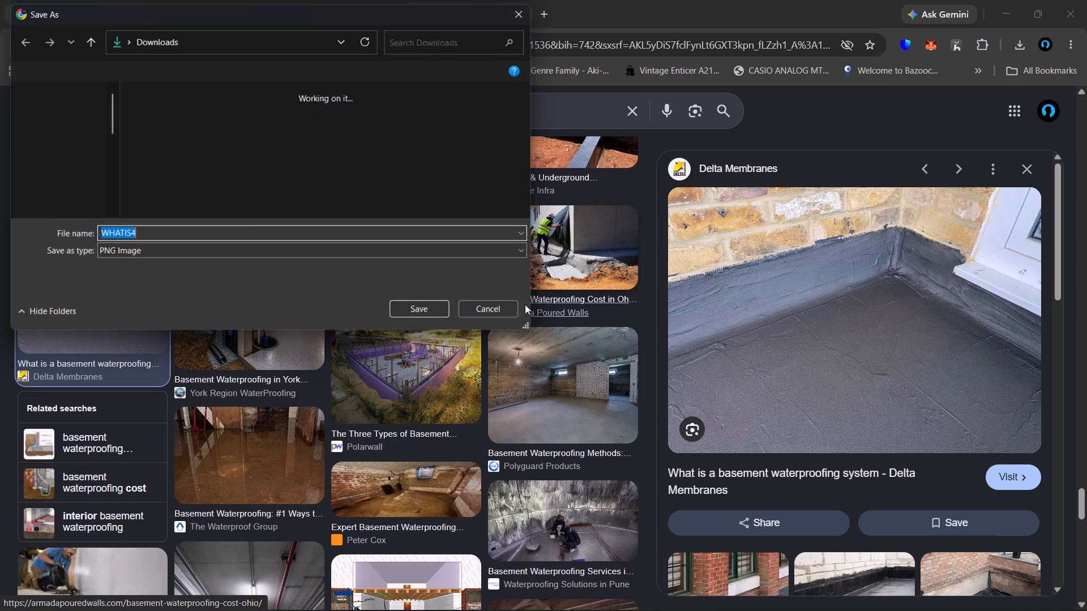
pyautogui.click(411, 311)
# Find the Waterproofing Solutions in Pune photo of two workers on a basement floor and save it to Downloads under its suggested name.
pyautogui.scroll(-2, 162, 338)
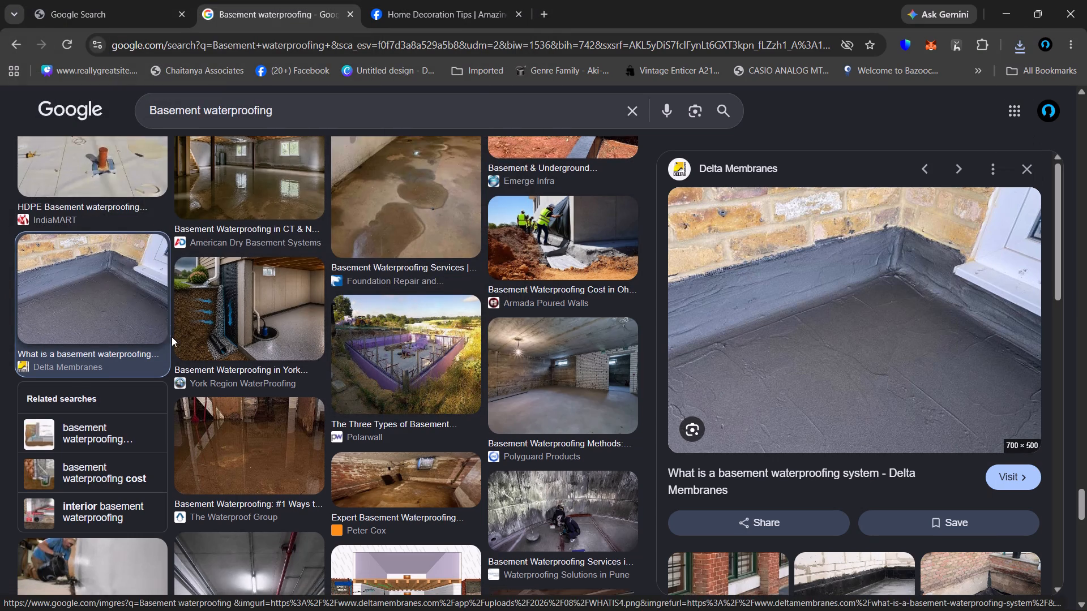
pyautogui.click(269, 211)
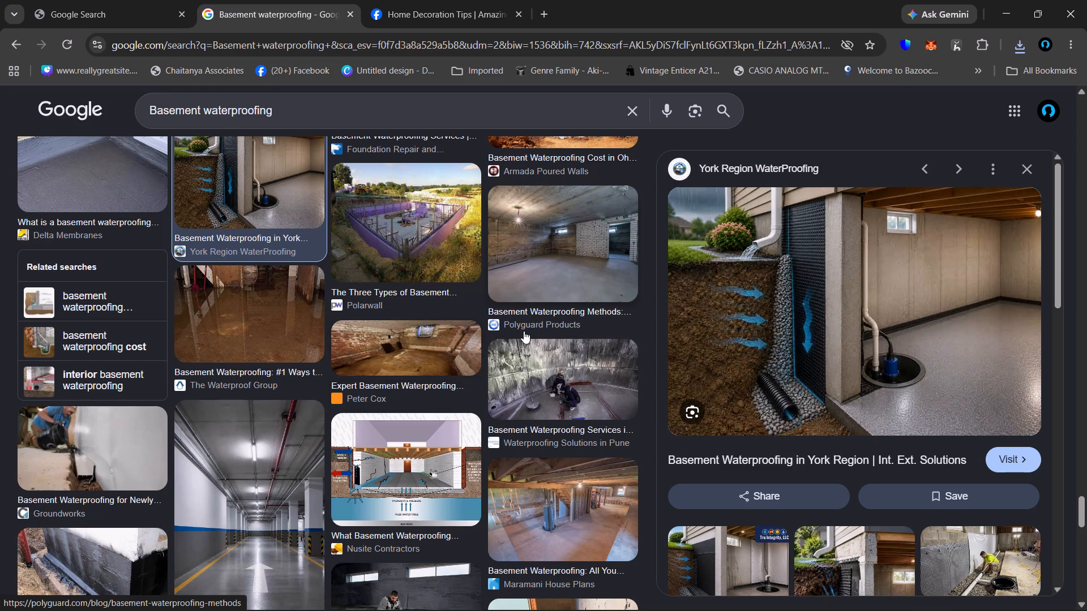
pyautogui.click(543, 265)
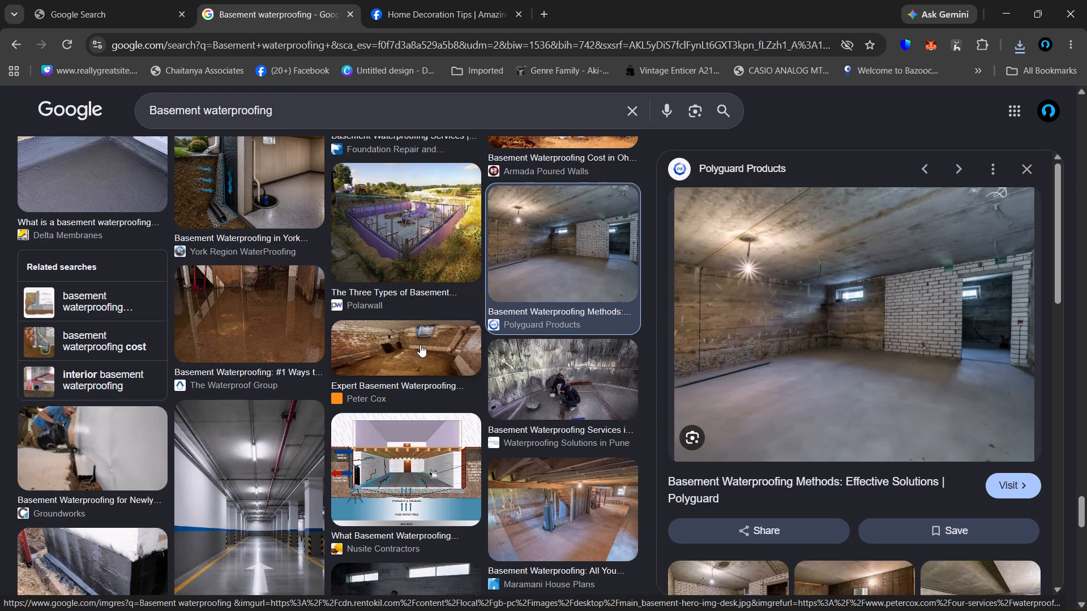
pyautogui.click(570, 388)
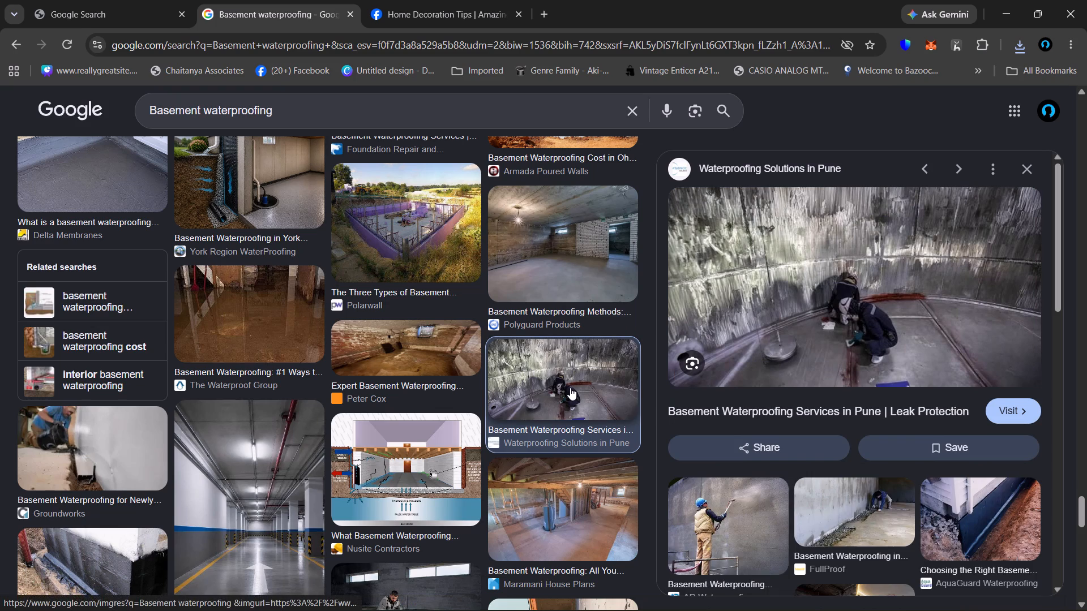
pyautogui.scroll(-3, 854, 310)
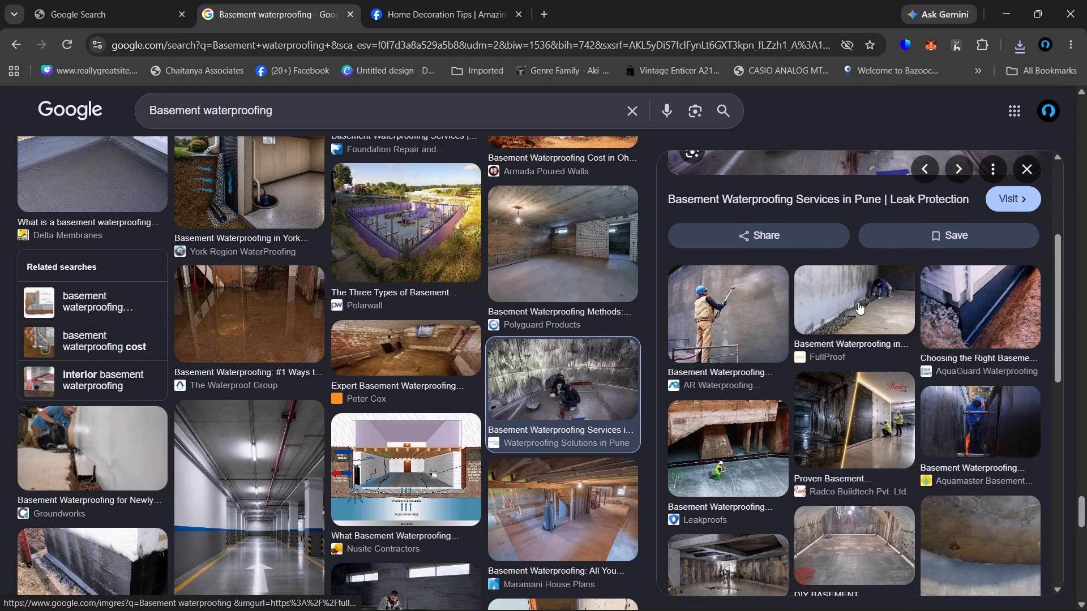
pyautogui.scroll(5, 860, 302)
pyautogui.rightClick(851, 272)
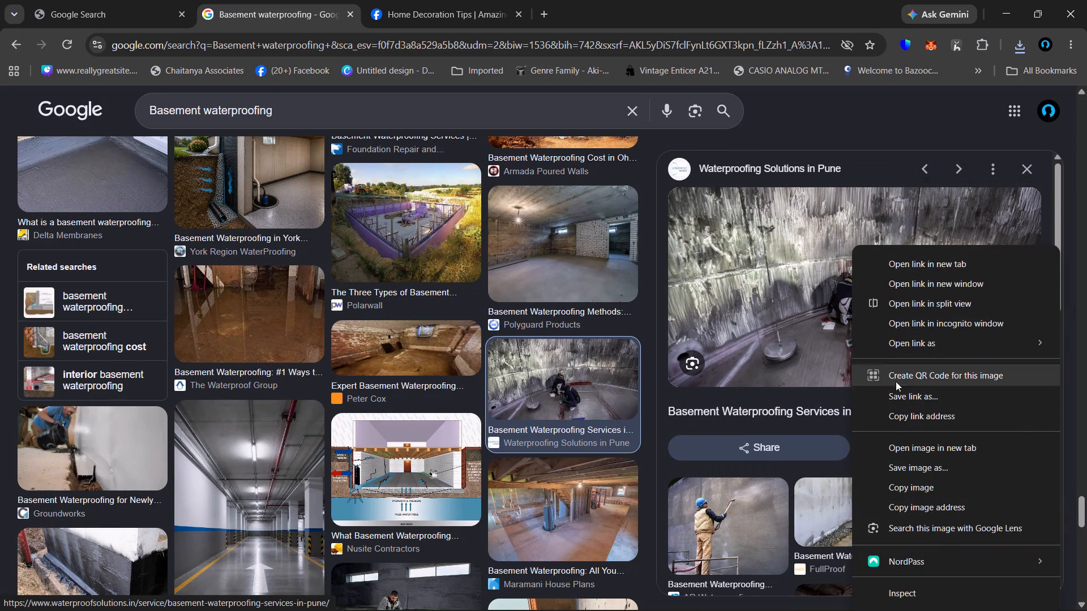
pyautogui.click(928, 465)
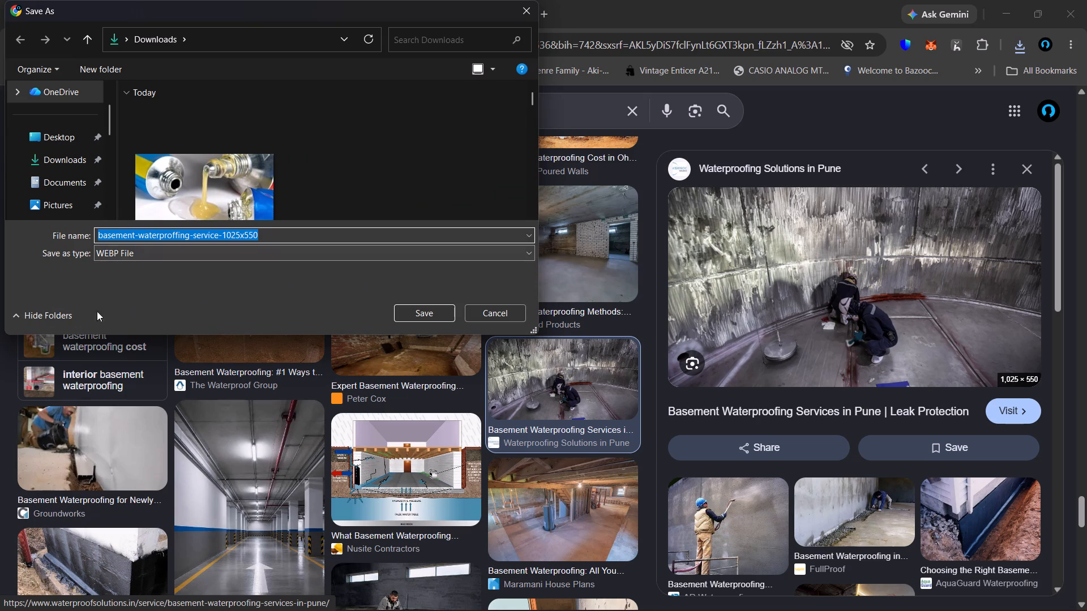
pyautogui.click(50, 165)
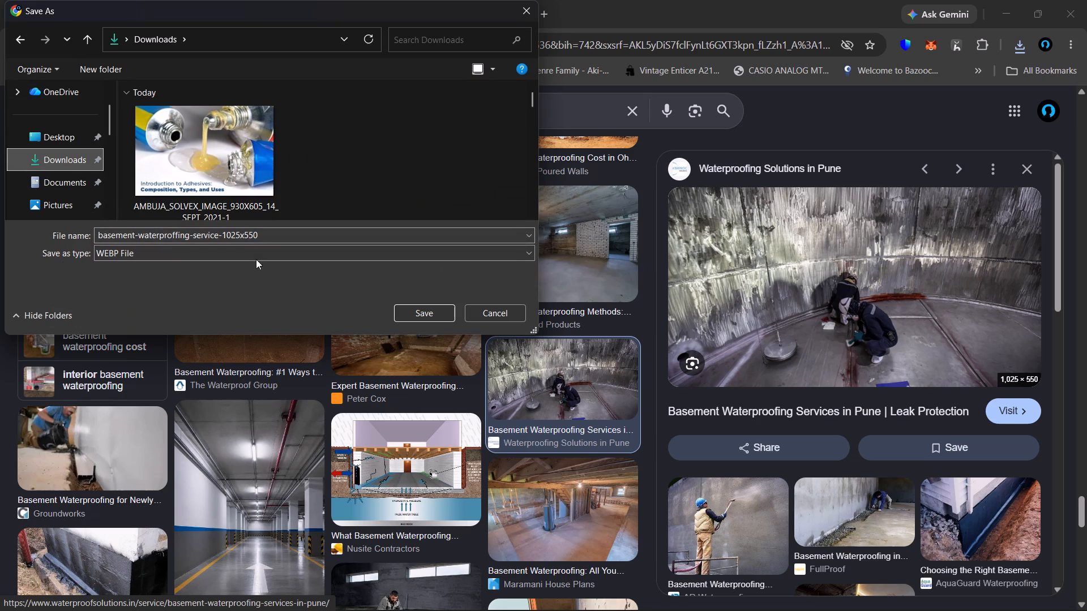
pyautogui.scroll(5, 390, 303)
pyautogui.click(422, 315)
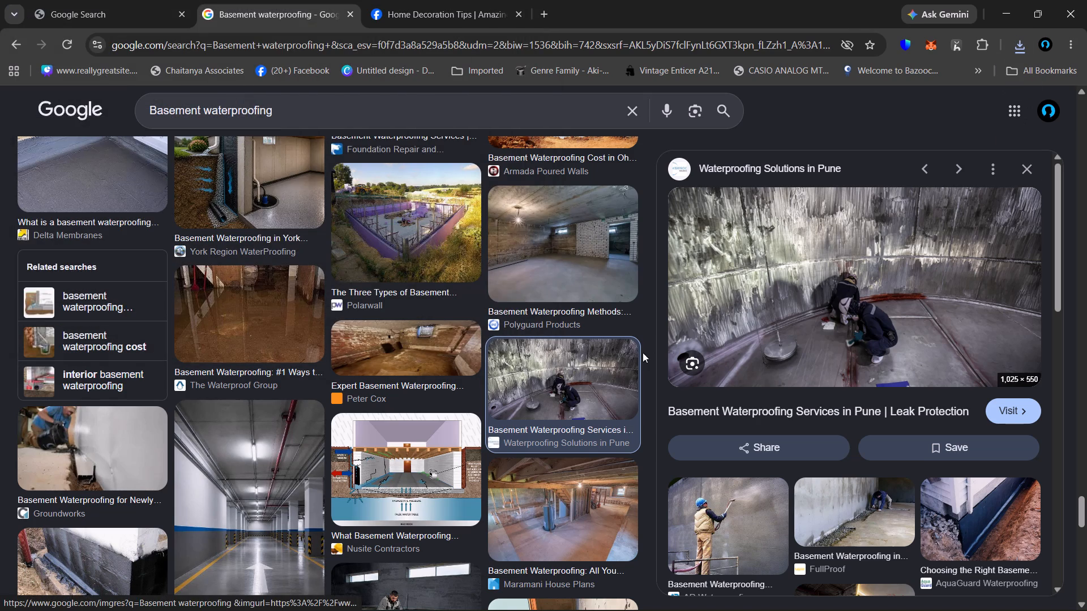
# Find the 20MCC photo of a worker levelling a basement floor and save it to Downloads under its suggested name.
pyautogui.scroll(-2, 271, 402)
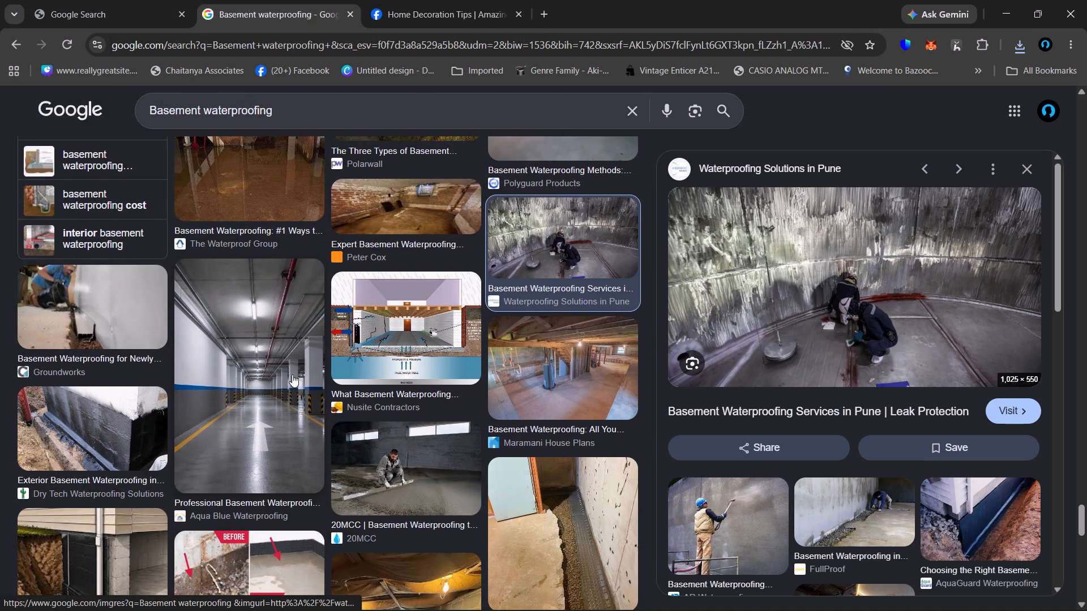
pyautogui.scroll(-1, 531, 376)
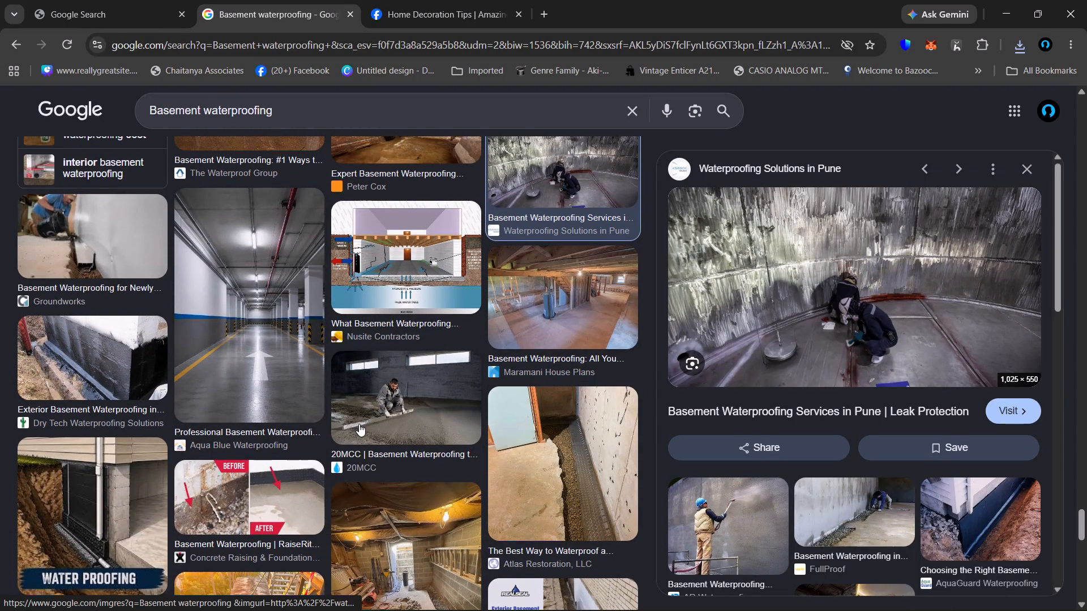
pyautogui.scroll(-1, 366, 422)
pyautogui.click(391, 372)
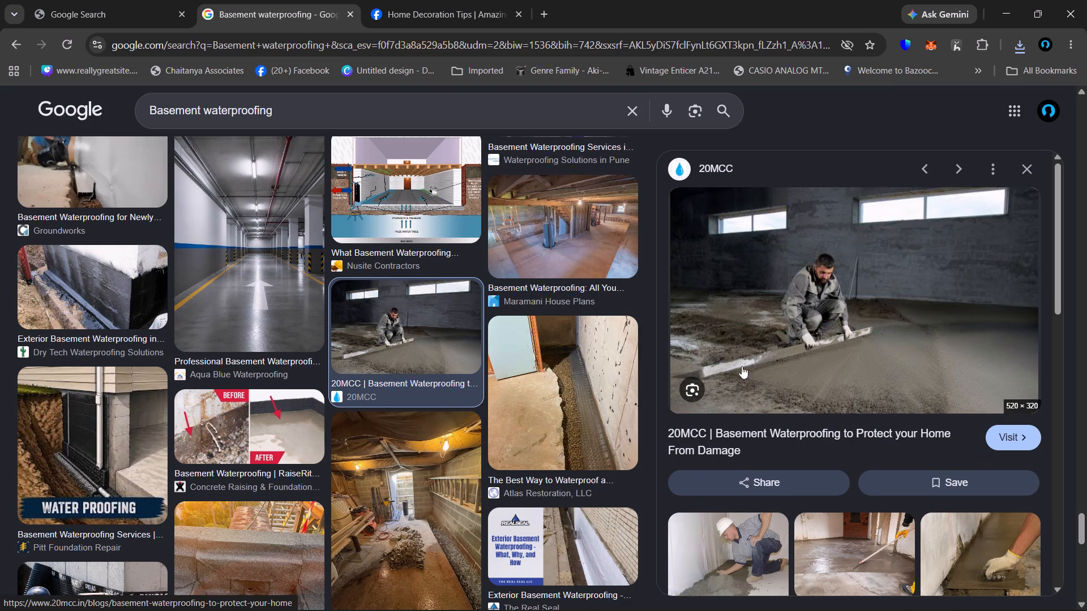
pyautogui.rightClick(772, 308)
pyautogui.click(824, 471)
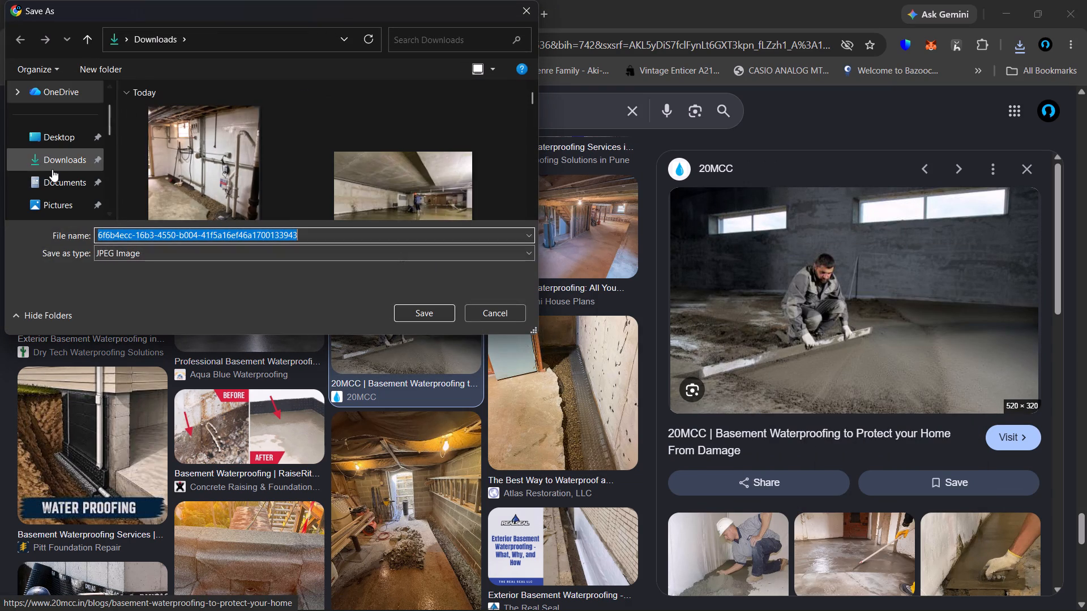
pyautogui.click(52, 169)
pyautogui.click(424, 312)
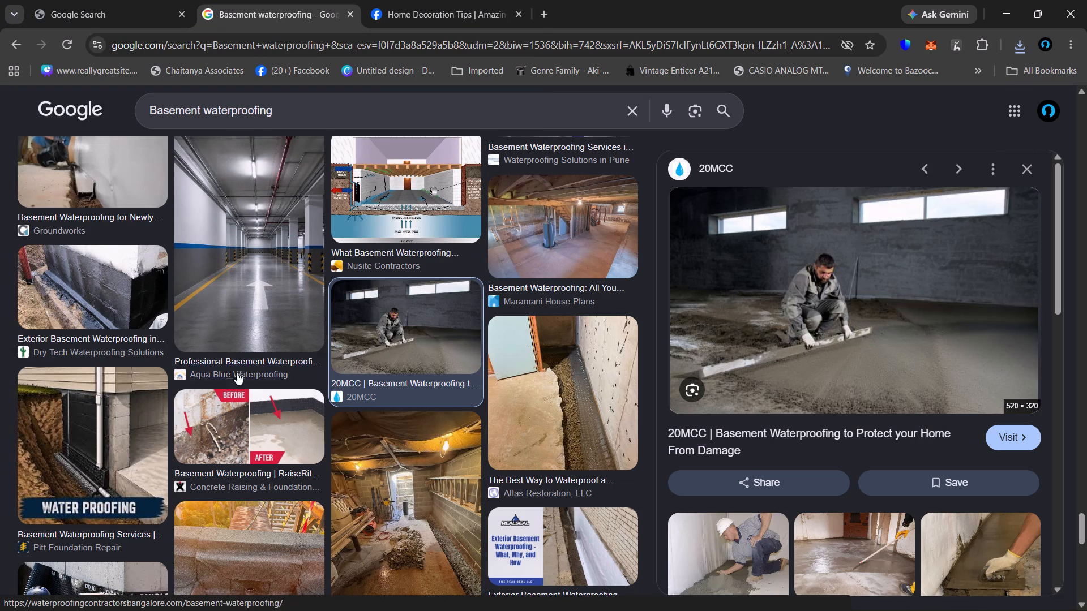
# Browse further through the Basement waterproofing image results for more candidate photos for the waterproofing slides.
pyautogui.scroll(-2, 38, 453)
pyautogui.moveTo(122, 344); pyautogui.dragTo(124, 339)
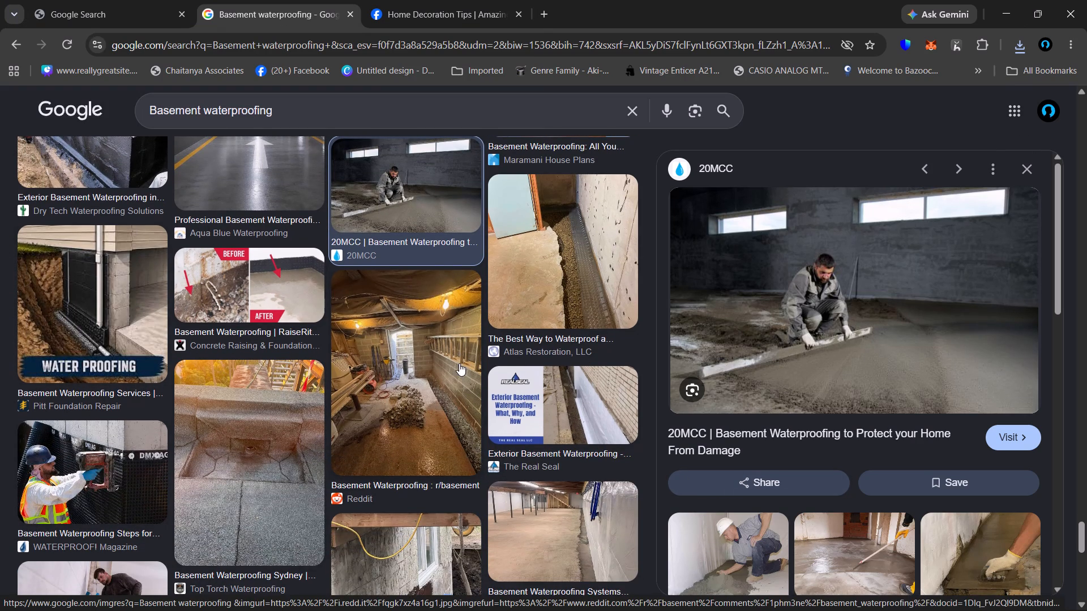
pyautogui.scroll(-2, 455, 385)
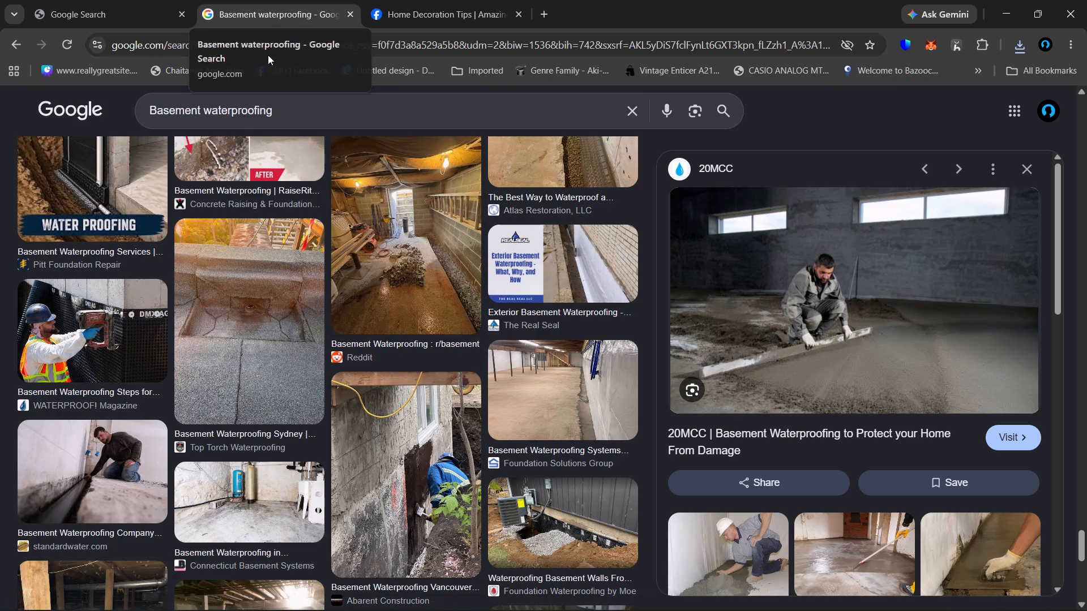
pyautogui.scroll(-4, 438, 286)
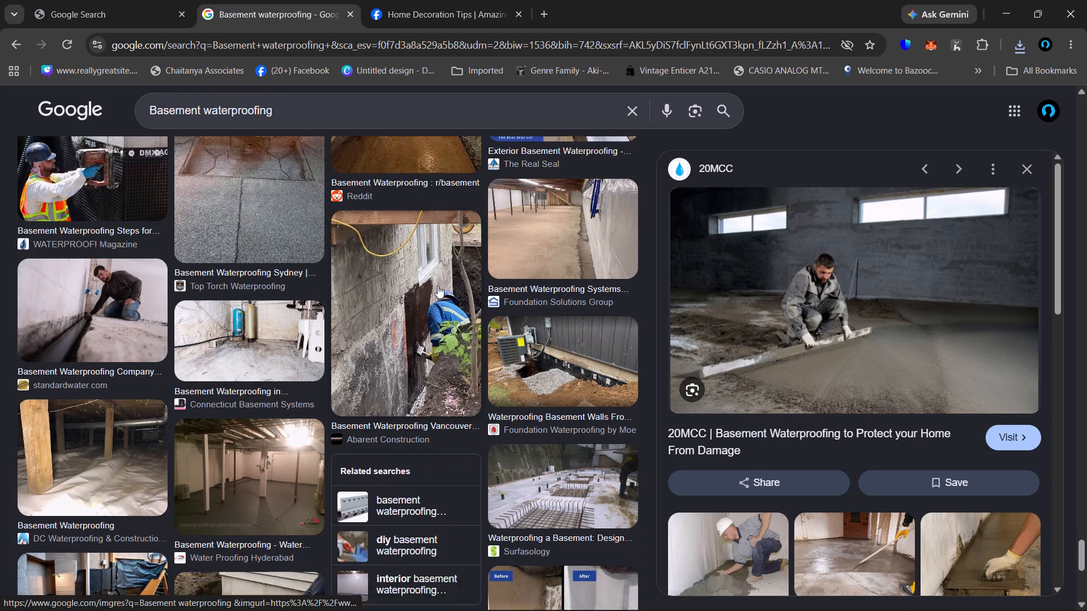
pyautogui.scroll(-1, 515, 355)
pyautogui.scroll(-2, 543, 307)
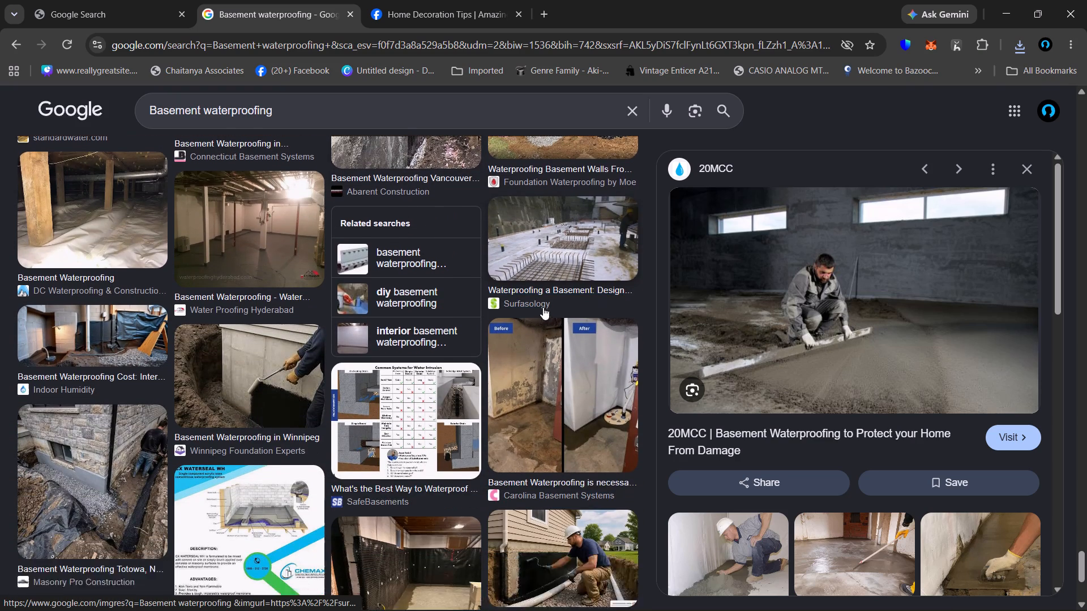
pyautogui.scroll(-2, 498, 388)
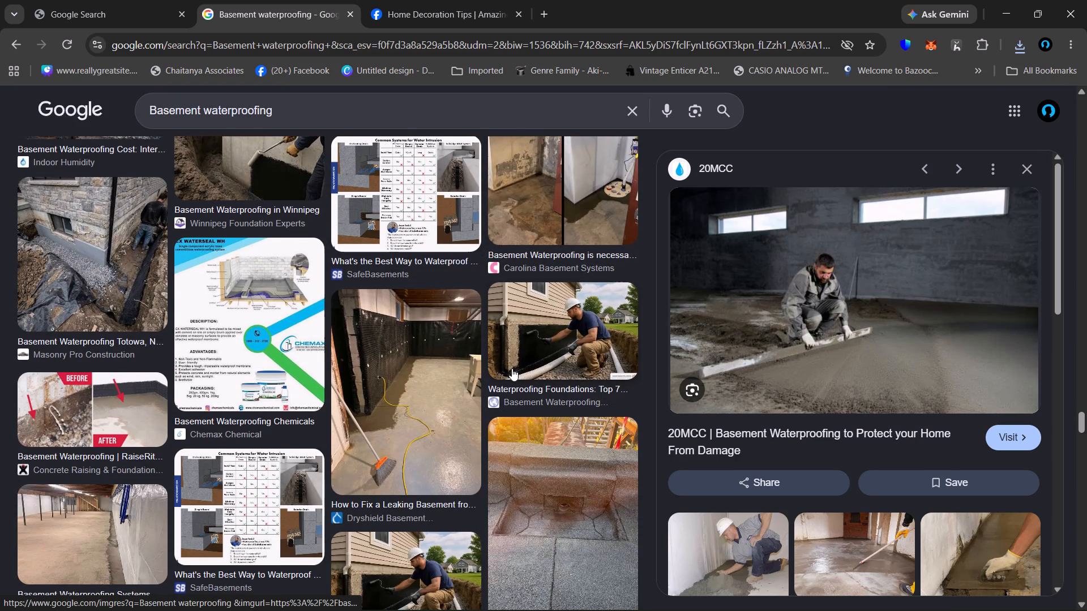
pyautogui.scroll(-2, 237, 416)
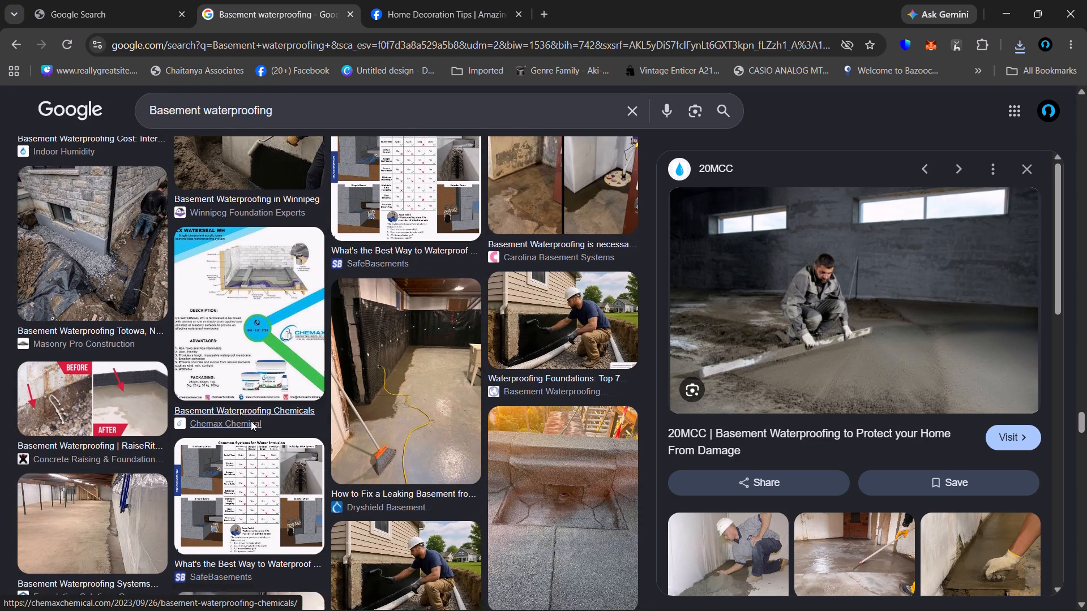
pyautogui.scroll(-1, 251, 421)
# Switch to PowerPoint and insert the images (7) photo from Downloads on the Basement – common waterproofing systems slide.
pyautogui.click(726, 606)
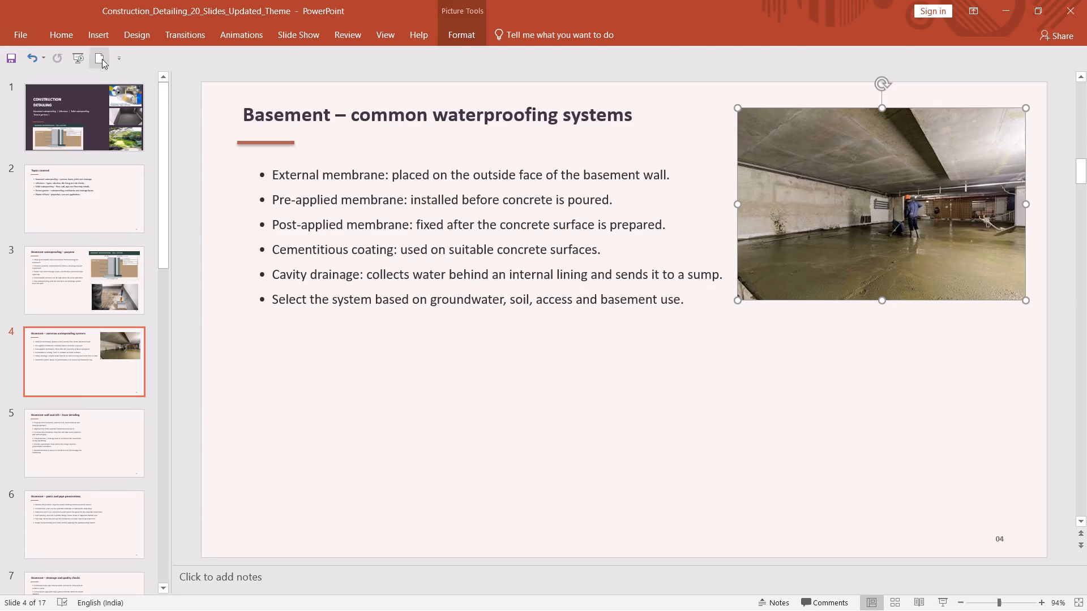
pyautogui.click(101, 44)
pyautogui.click(88, 55)
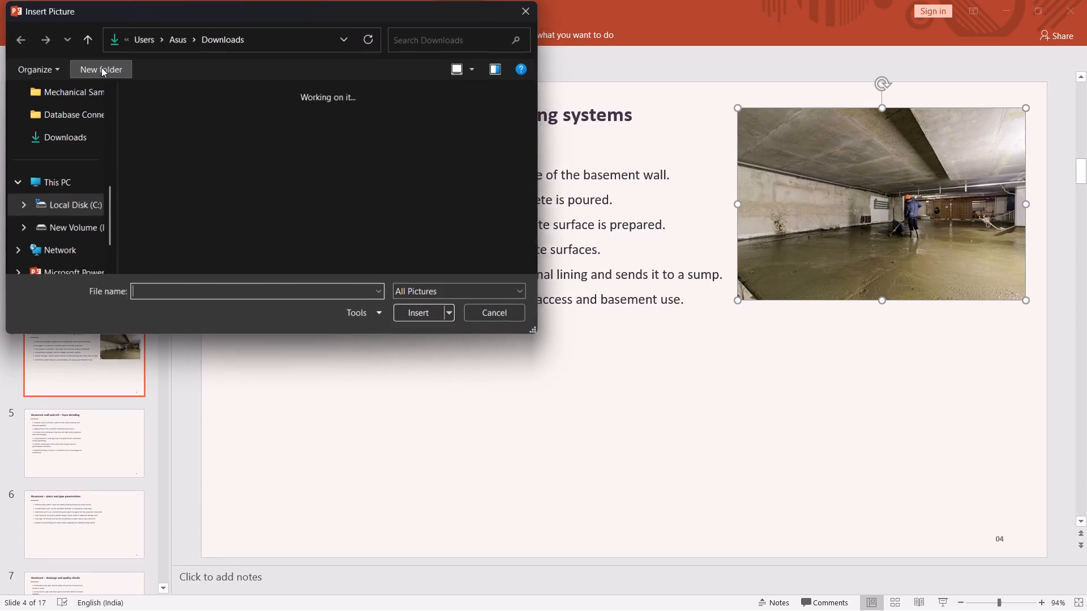
pyautogui.scroll(-2, 316, 167)
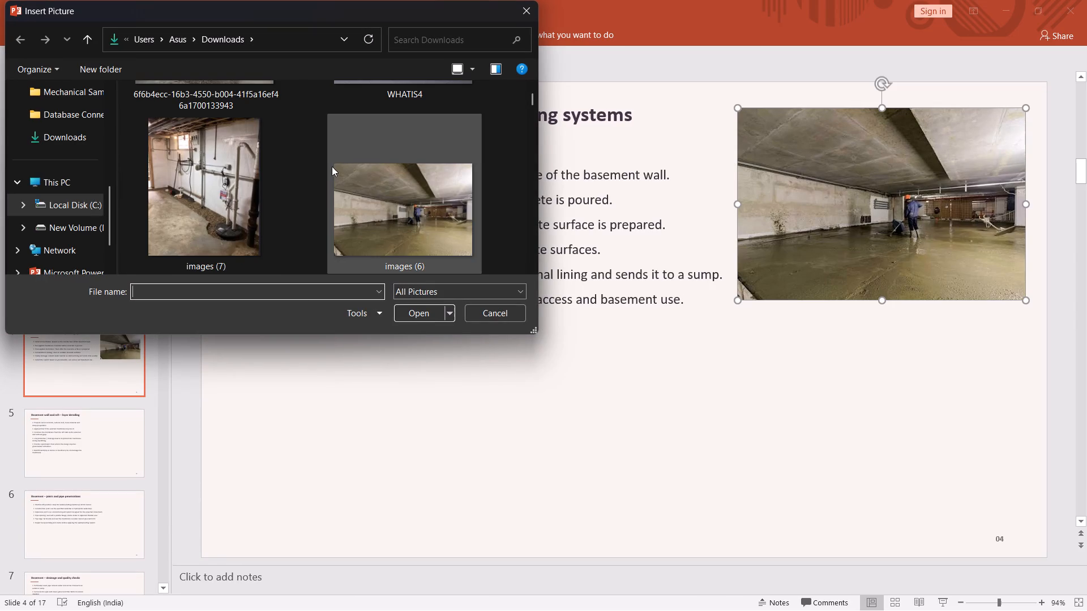
pyautogui.click(224, 186)
pyautogui.click(422, 312)
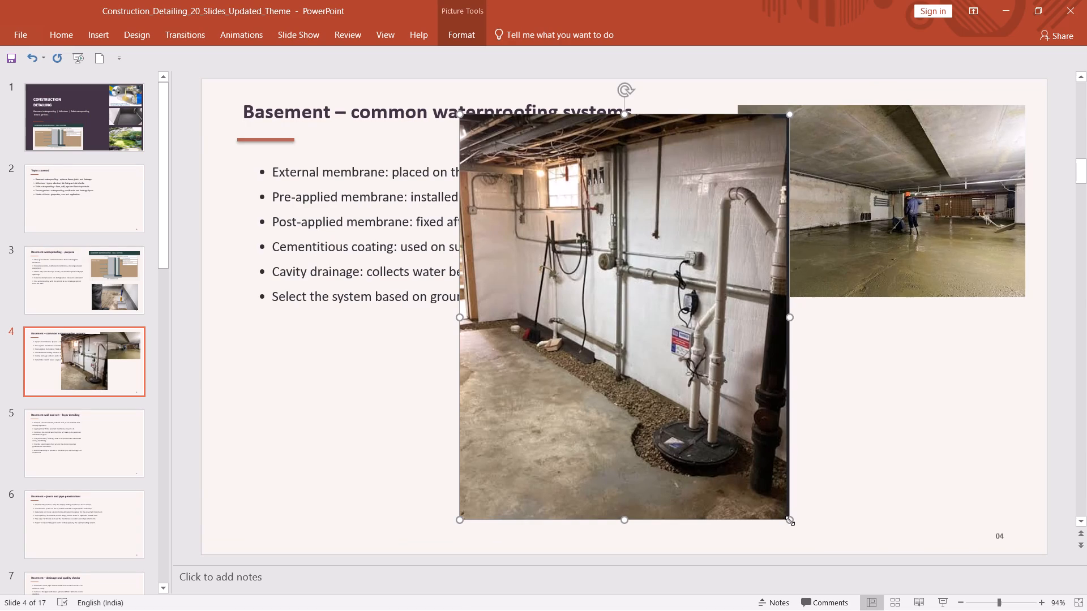
# Scale down the inserted pipe-wall photo, place it beneath the existing basement photo and shorten its height to fit the slide.
pyautogui.moveTo(790, 520); pyautogui.dragTo(716, 403)
pyautogui.moveTo(696, 345); pyautogui.dragTo(573, 459)
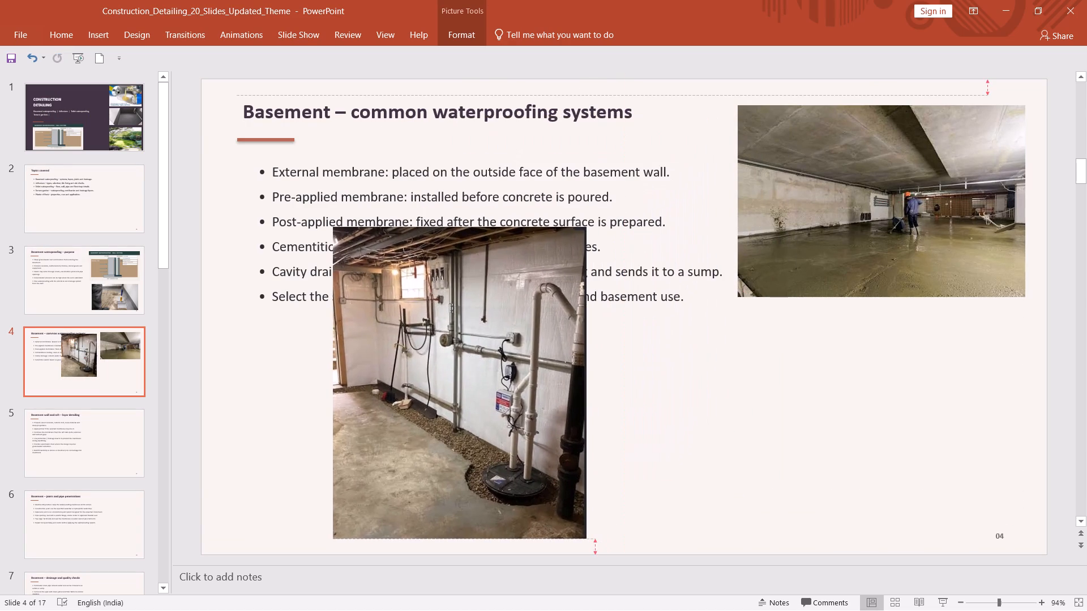
pyautogui.moveTo(573, 459); pyautogui.dragTo(572, 457)
pyautogui.moveTo(520, 380); pyautogui.dragTo(897, 336)
pyautogui.moveTo(834, 183); pyautogui.dragTo(858, 242)
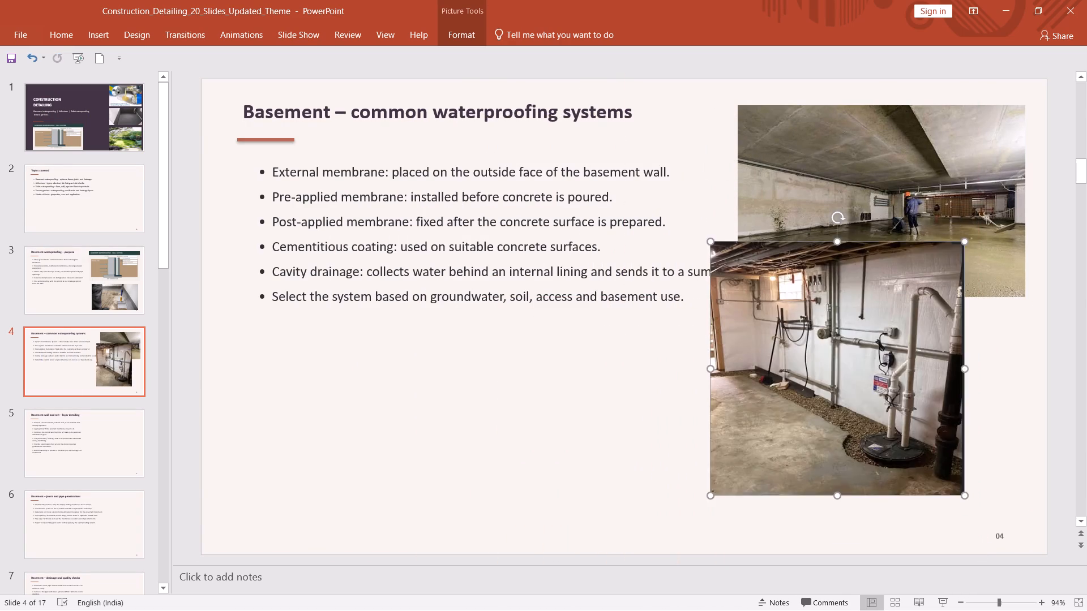
pyautogui.moveTo(840, 311); pyautogui.dragTo(897, 374)
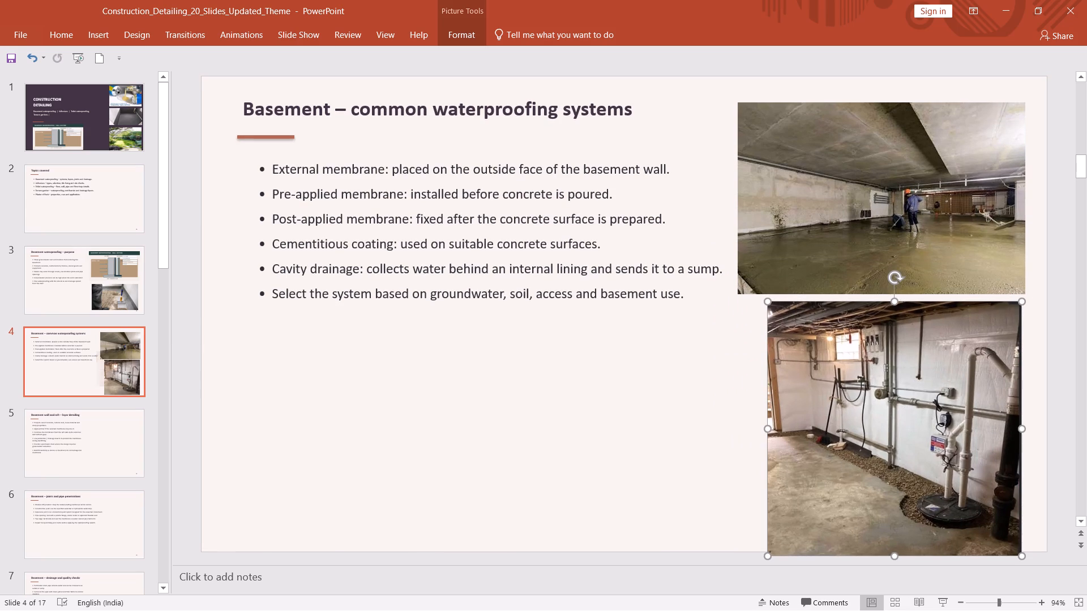
pyautogui.moveTo(893, 557); pyautogui.dragTo(891, 536)
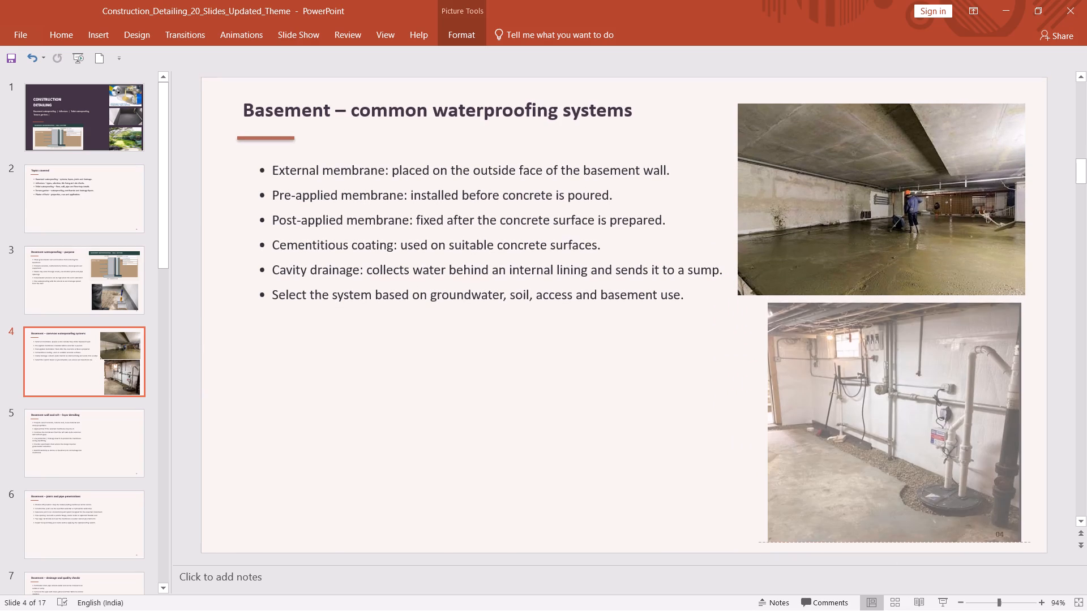
pyautogui.moveTo(891, 536); pyautogui.dragTo(890, 548)
# Widen the pipe-wall photo on both sides to match the photo above, and undo any accidental shift of the bullet text.
pyautogui.moveTo(766, 429); pyautogui.dragTo(737, 410)
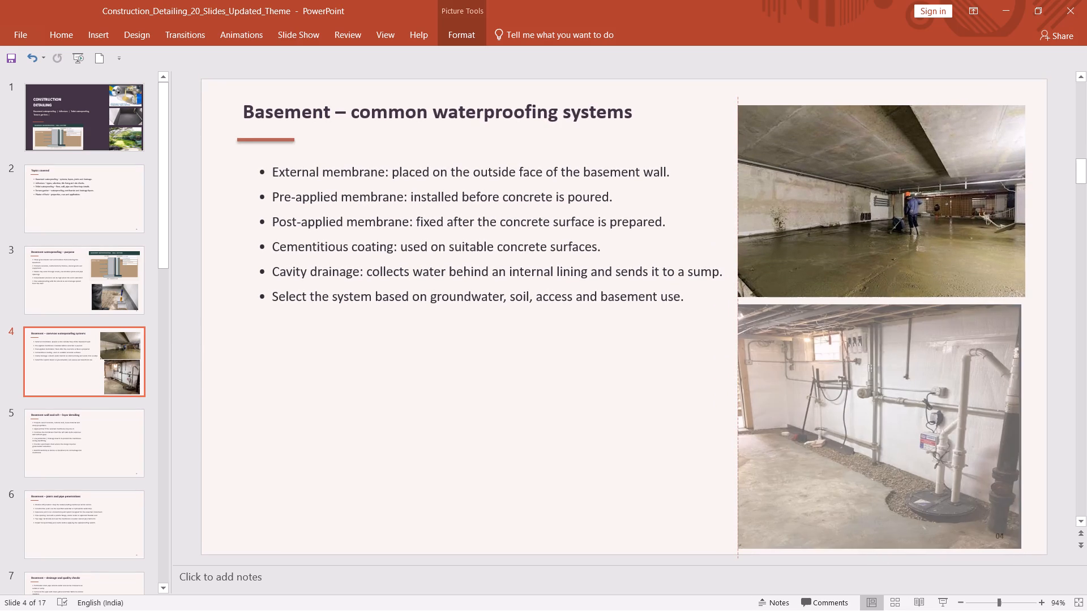
pyautogui.moveTo(737, 410); pyautogui.dragTo(737, 409)
pyautogui.click(648, 399)
pyautogui.click(966, 372)
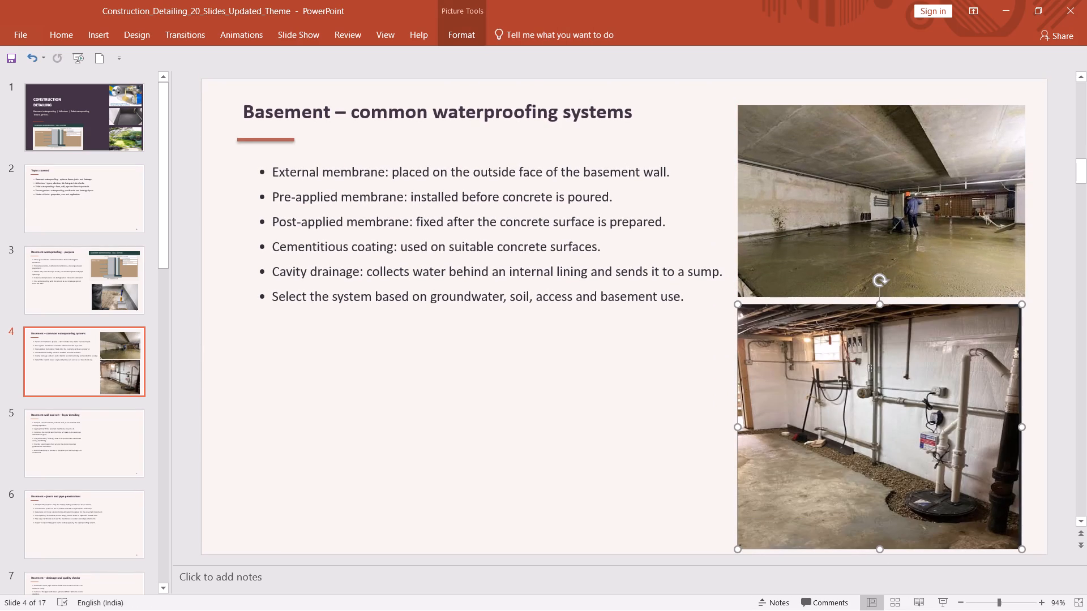
pyautogui.click(1023, 429)
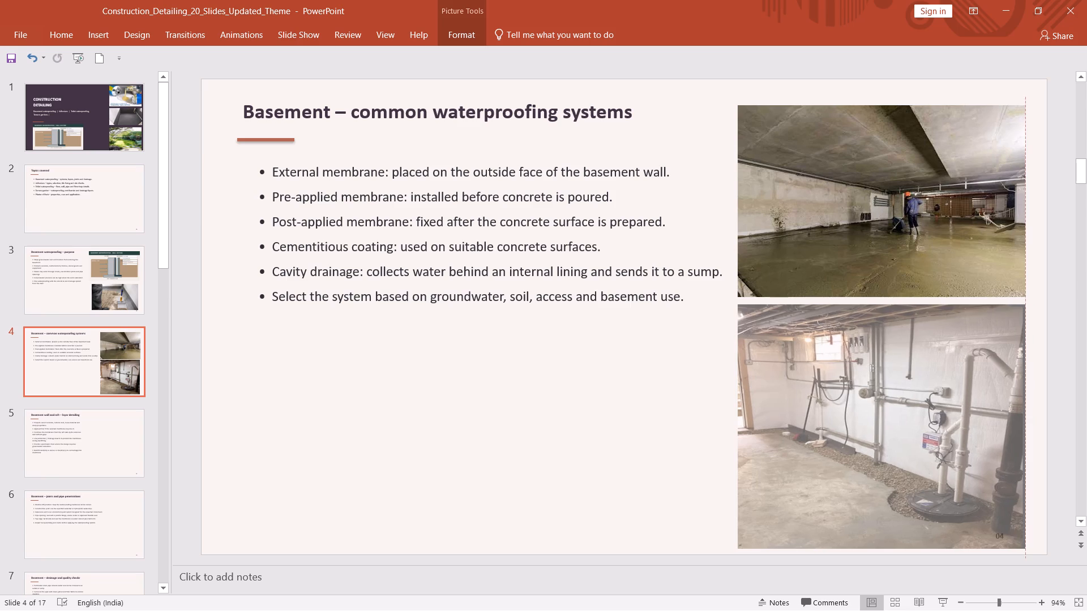
pyautogui.click(602, 358)
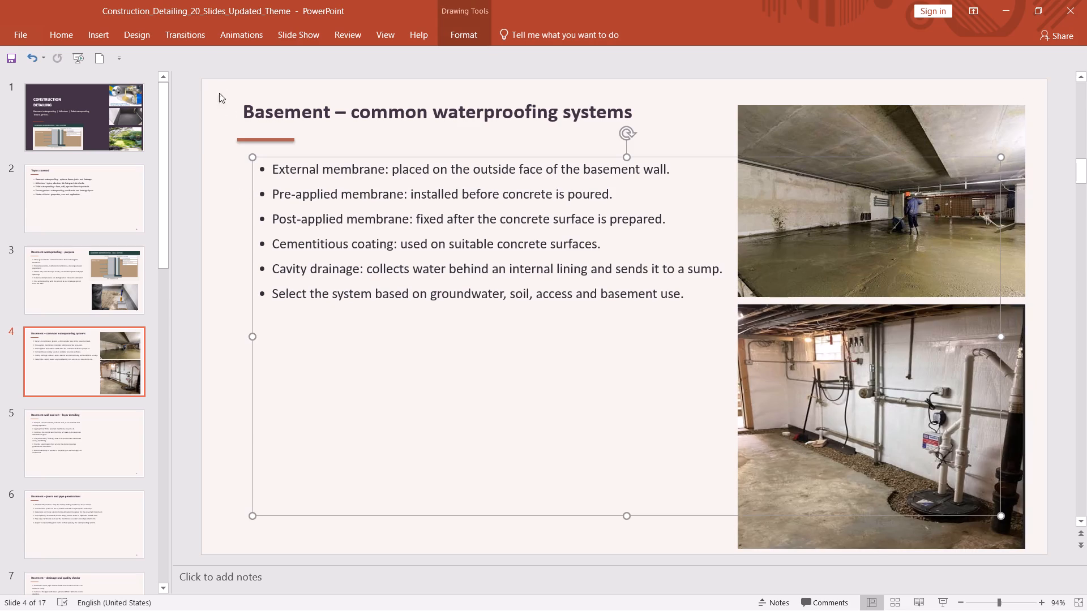
pyautogui.hotkey('ctrl', 'z')
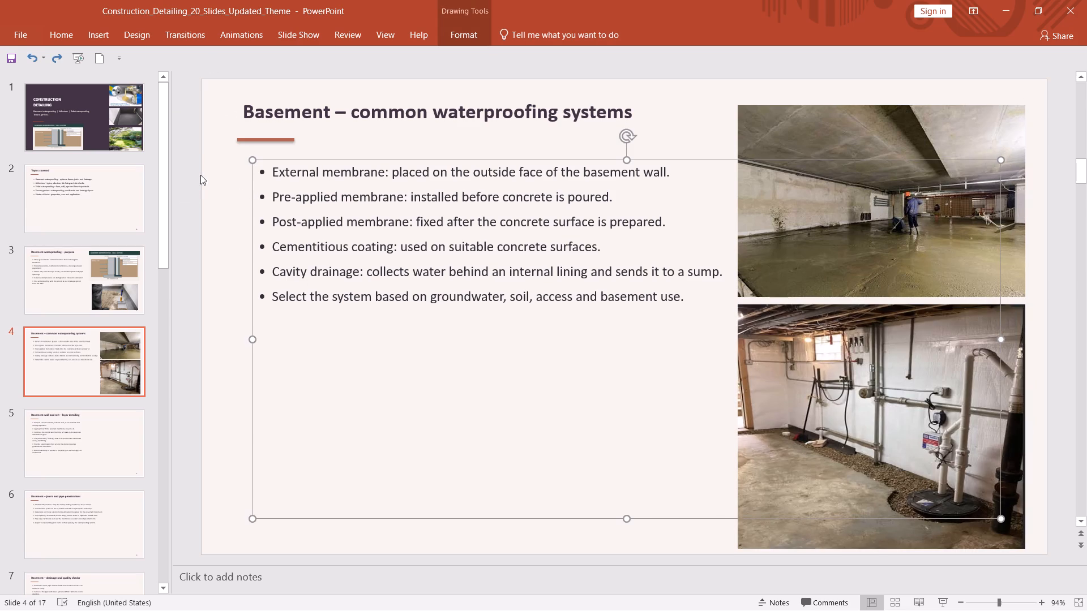
# Insert the WHATIS4 photo from Downloads on slide 4 and place it, scaled down, beneath the bullet list.
pyautogui.click(95, 28)
pyautogui.click(79, 62)
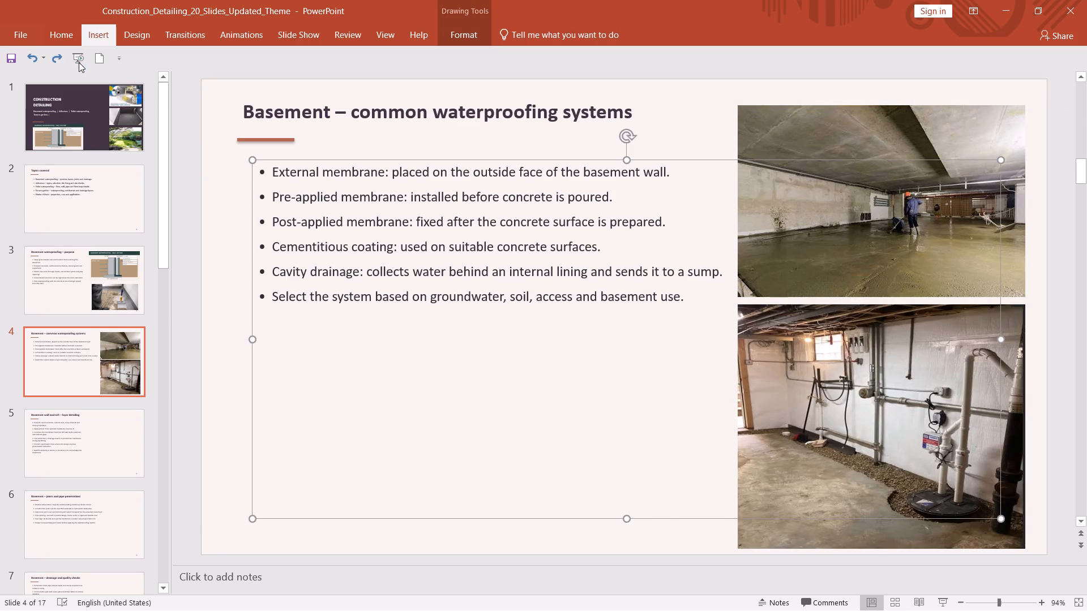
pyautogui.click(357, 160)
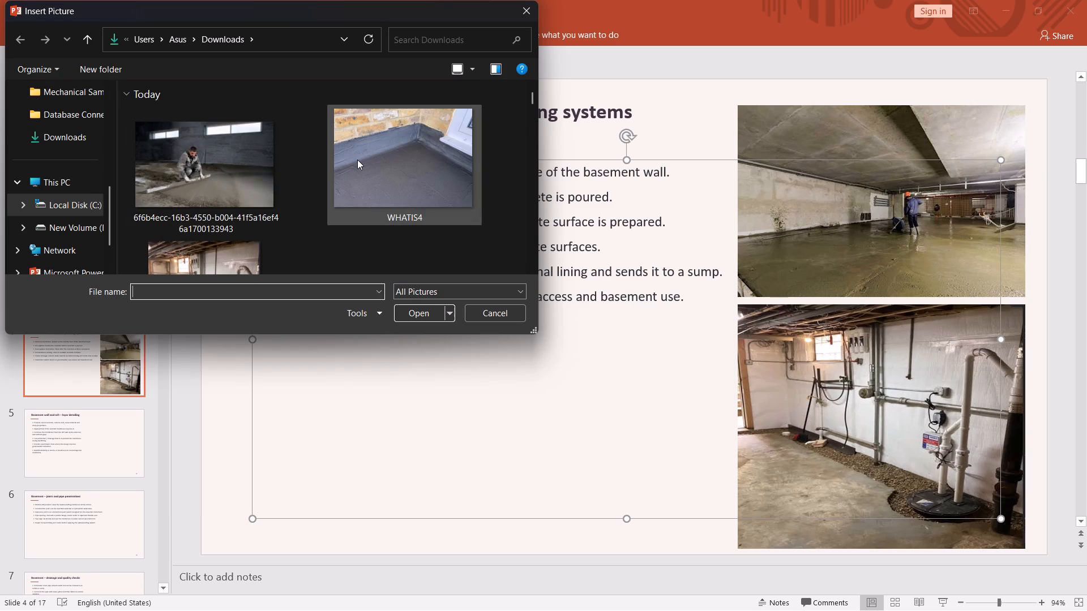
pyautogui.click(421, 313)
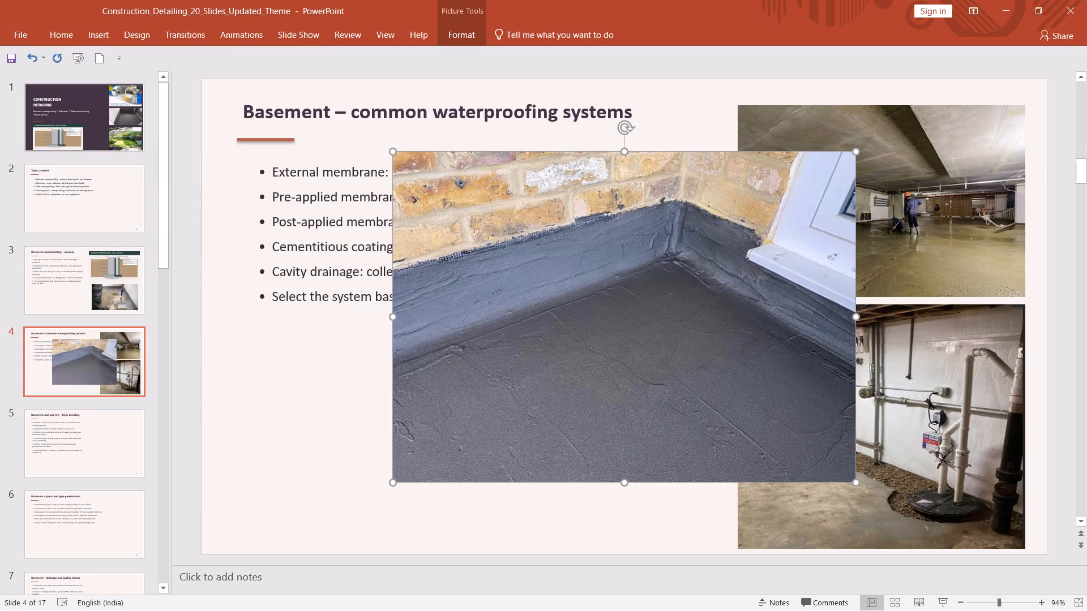
pyautogui.moveTo(857, 149); pyautogui.dragTo(855, 150)
pyautogui.moveTo(855, 150); pyautogui.dragTo(722, 273)
pyautogui.moveTo(632, 317); pyautogui.dragTo(604, 388)
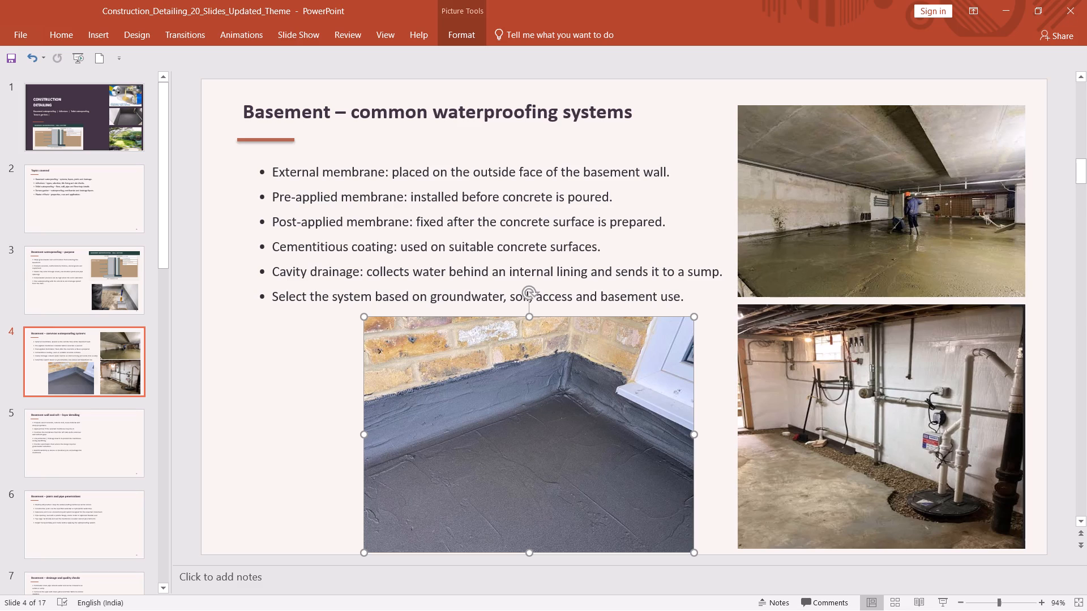
# Fit the grey-coated corner photo to the space below the bullets, aligning its bottom with the pipe-wall photo and widening it toward the bullets' edge.
pyautogui.click(527, 549)
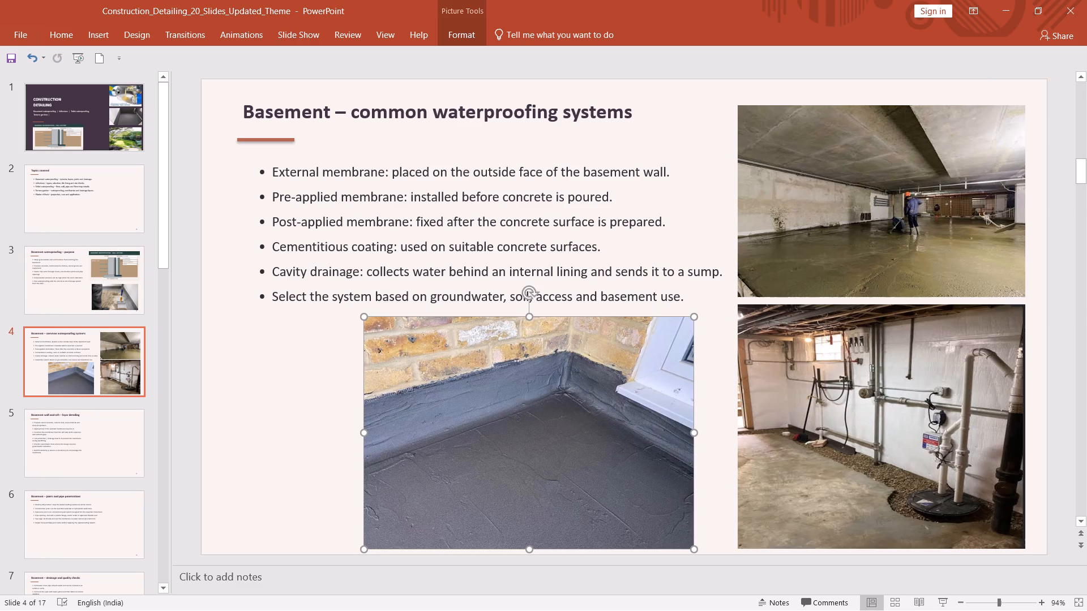
pyautogui.moveTo(362, 433); pyautogui.dragTo(262, 416)
pyautogui.click(630, 87)
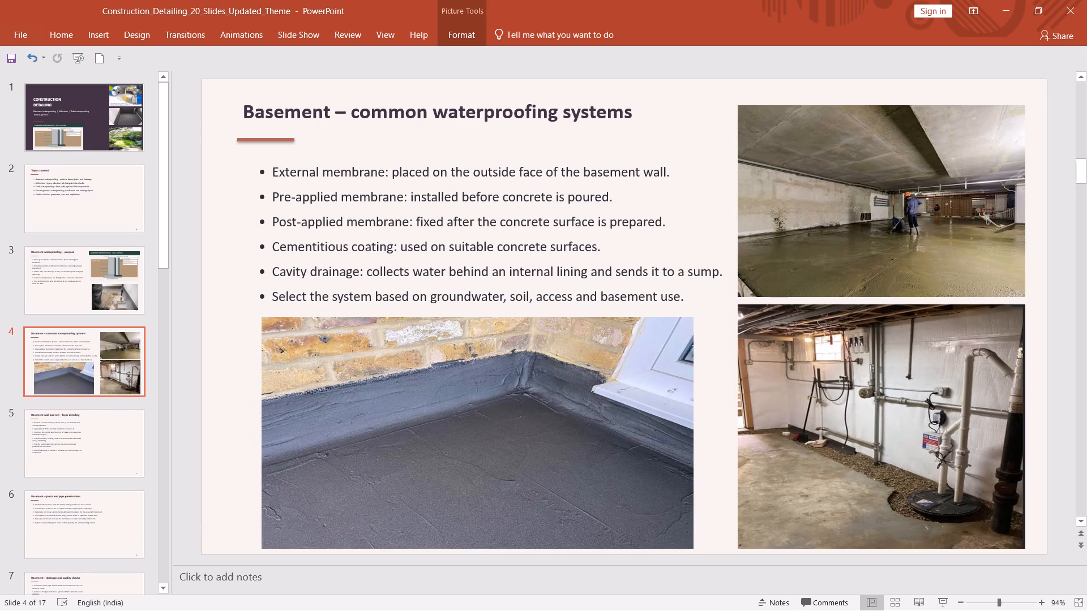
pyautogui.click(375, 367)
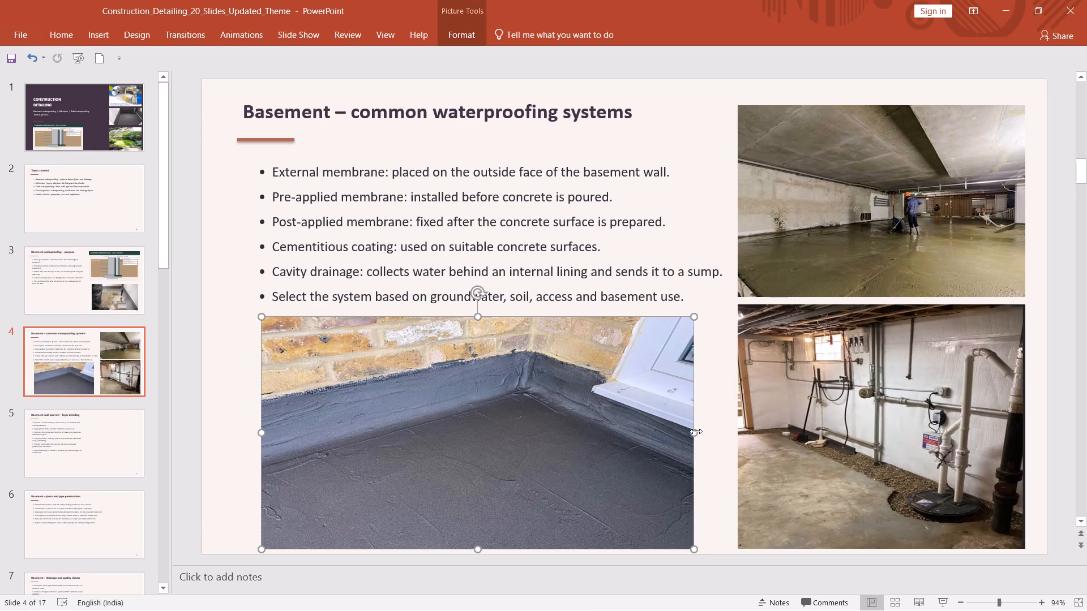
pyautogui.moveTo(696, 431); pyautogui.dragTo(687, 431)
pyautogui.click(726, 68)
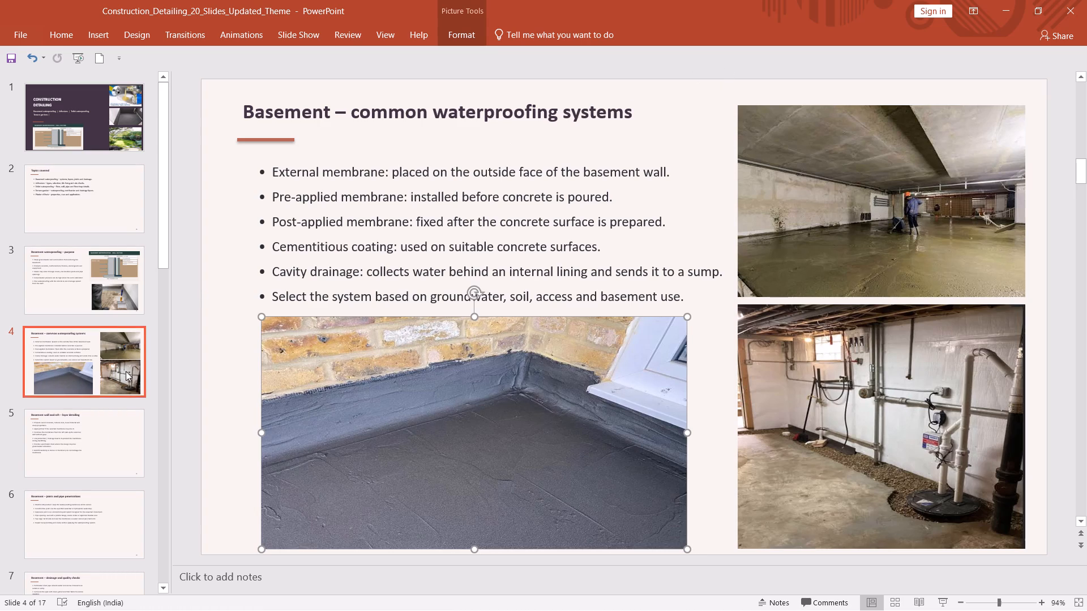
# On the title slide, move the garden photo up slightly so it sits within the slide below the grey waterproofed-room photo.
pyautogui.click(109, 448)
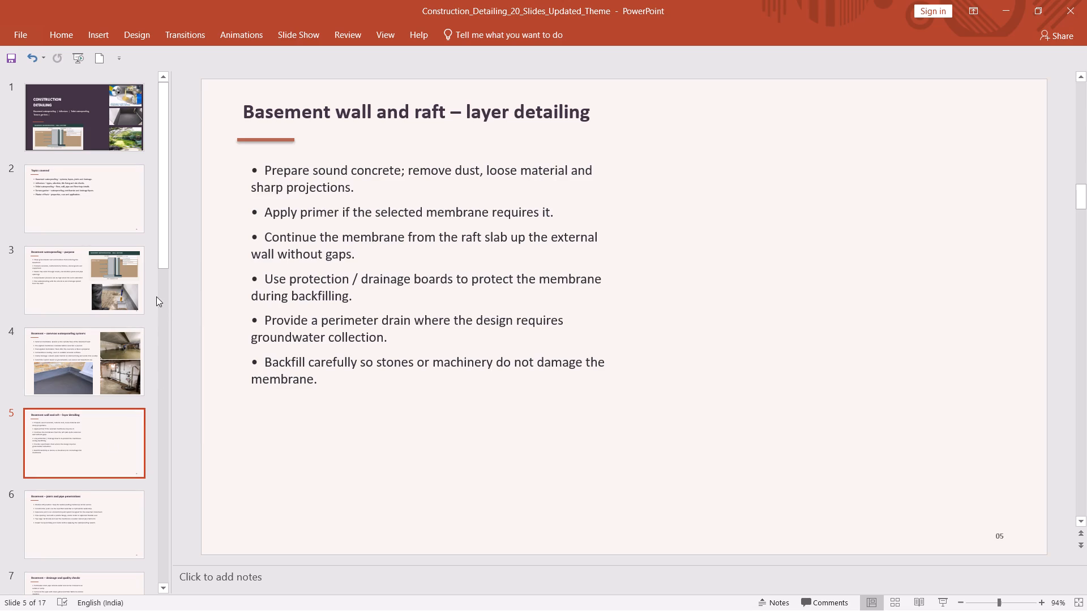
pyautogui.click(99, 360)
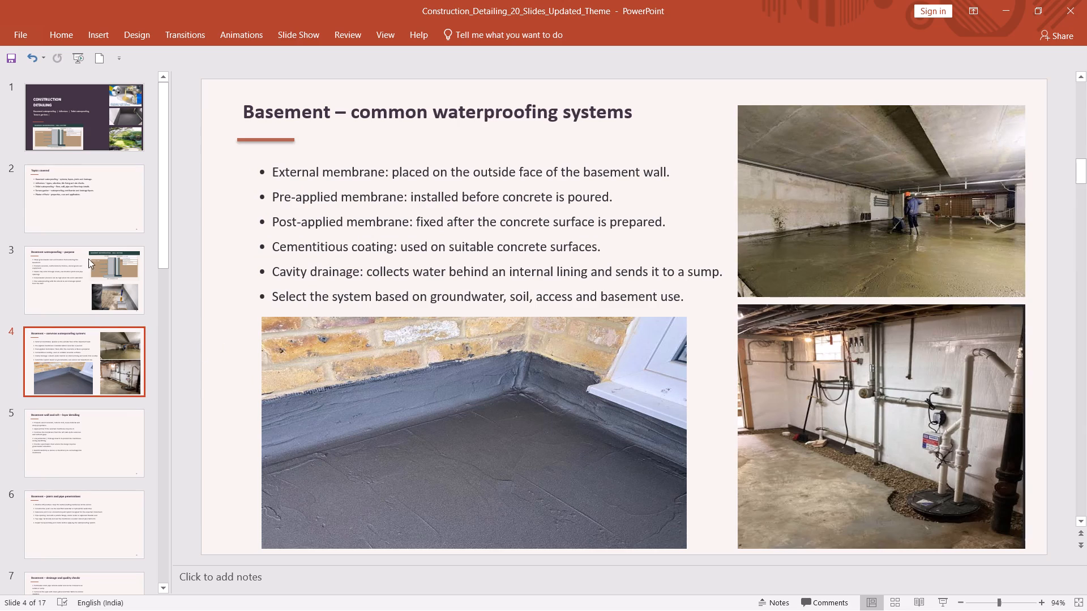
pyautogui.click(88, 216)
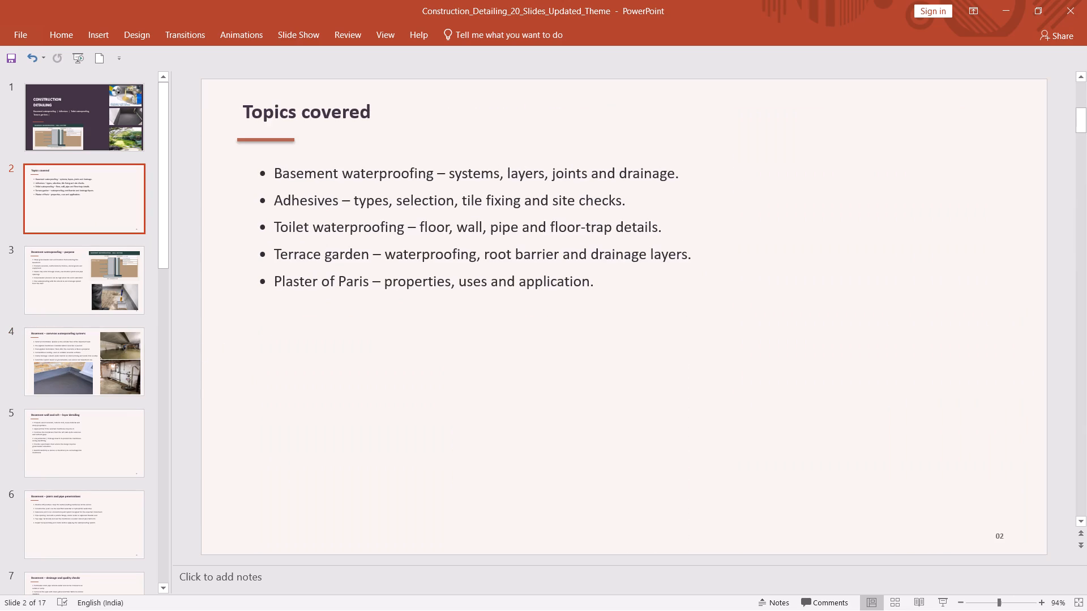
pyautogui.scroll(2, 544, 315)
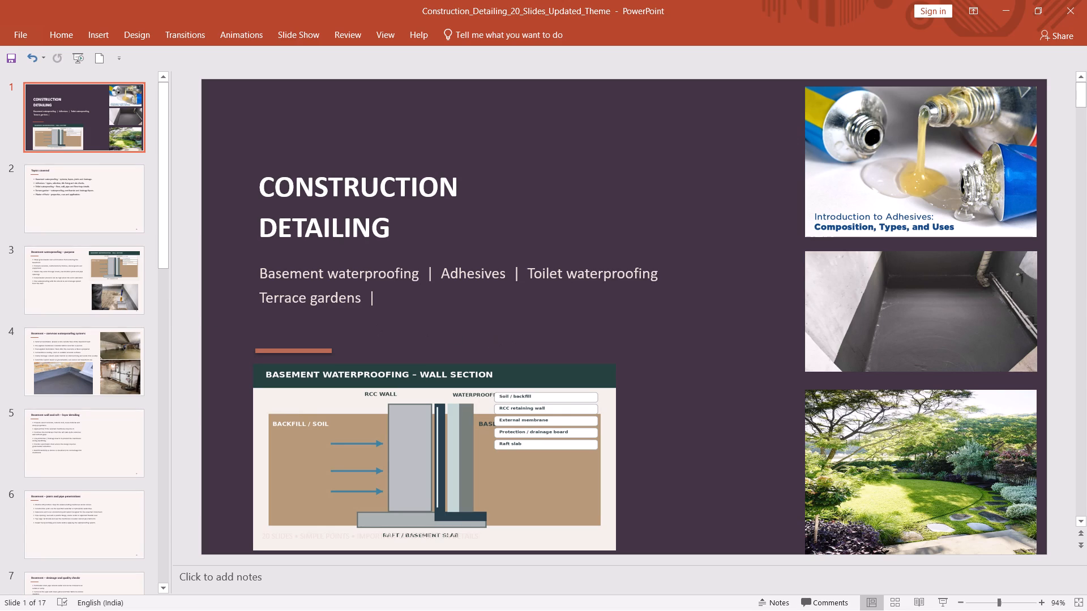
pyautogui.click(864, 466)
pyautogui.click(879, 468)
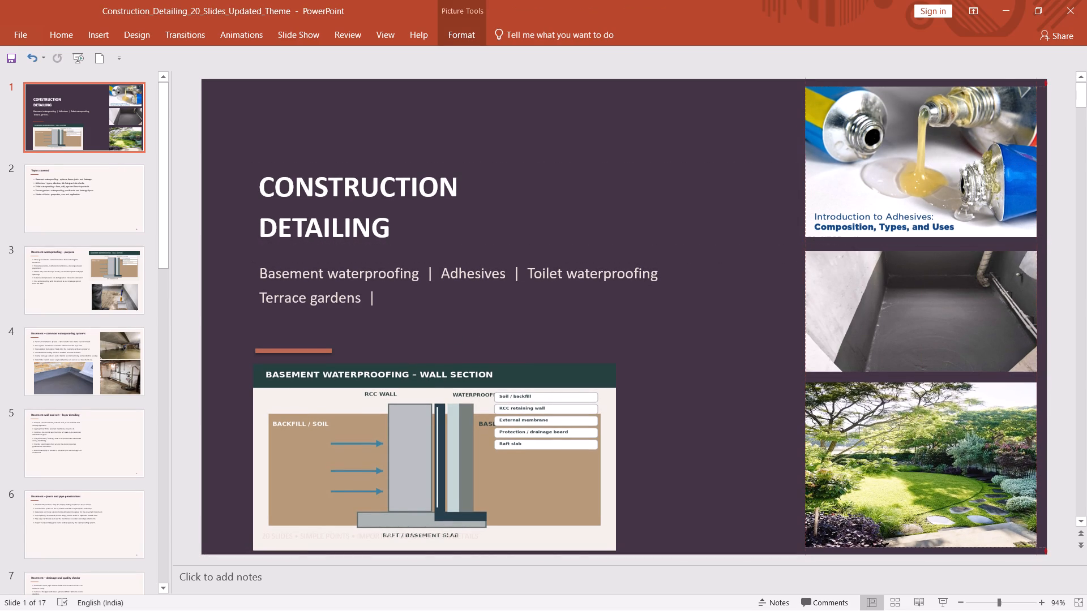
pyautogui.click(699, 230)
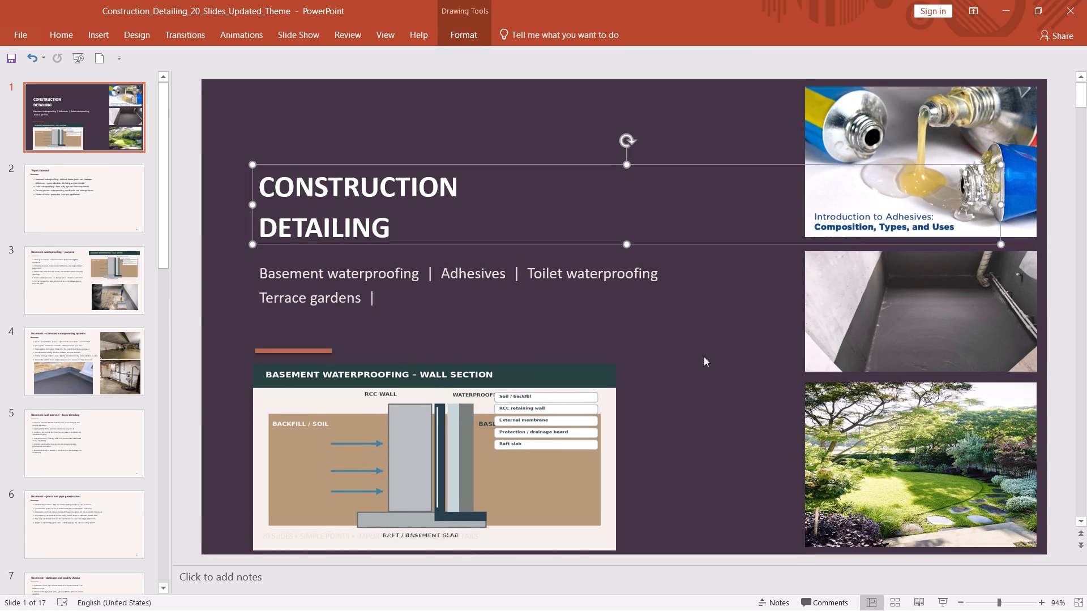
# Review the basement waterproofing slides, from purpose through drainage and quality checks, to see which still need pictures.
pyautogui.click(109, 187)
pyautogui.click(113, 235)
pyautogui.click(113, 249)
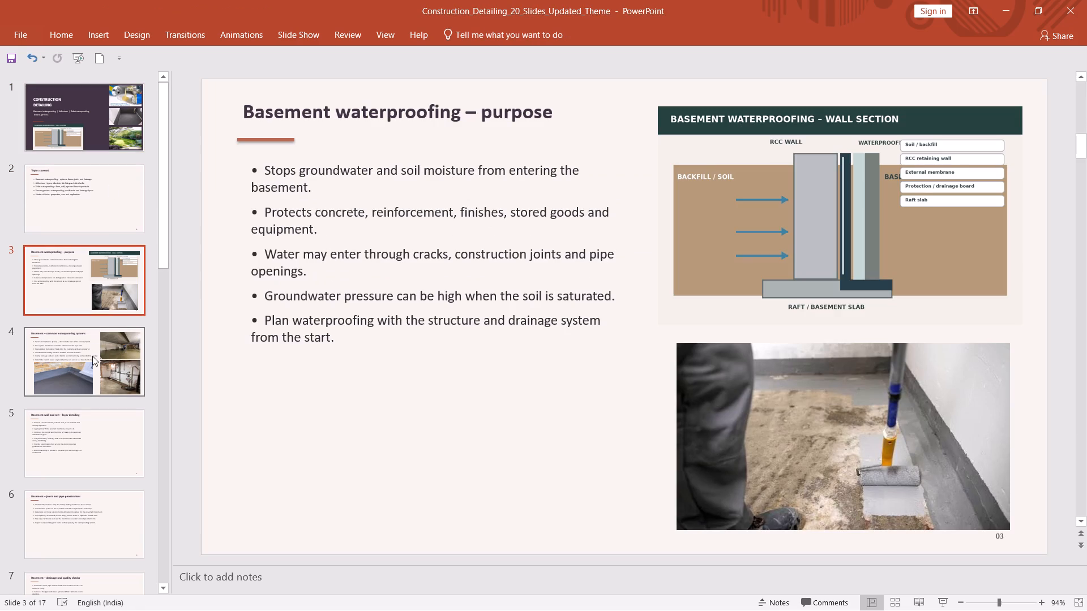
pyautogui.click(95, 371)
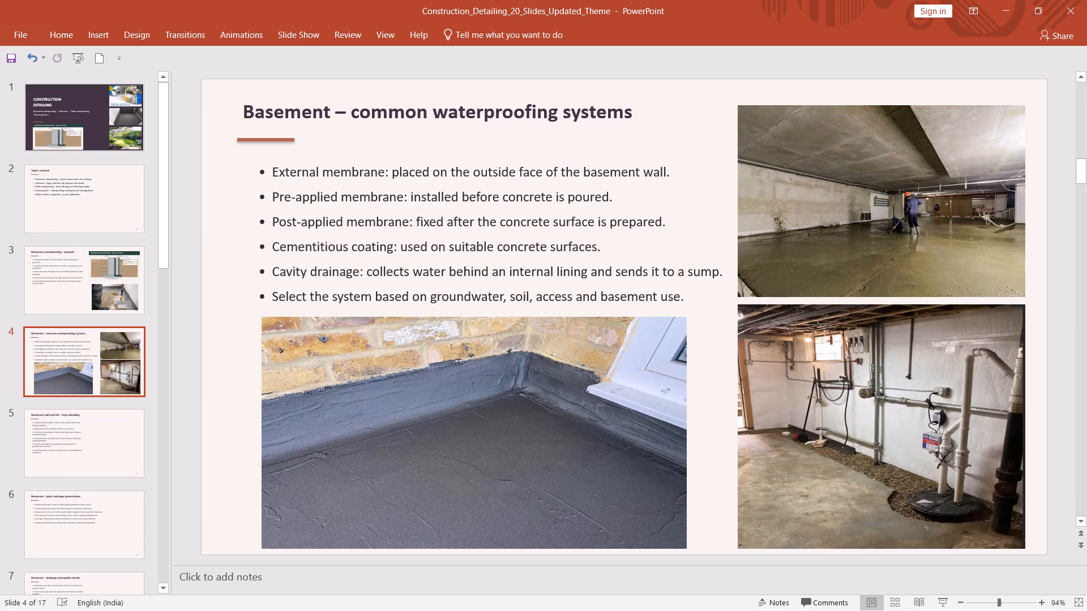
pyautogui.click(109, 425)
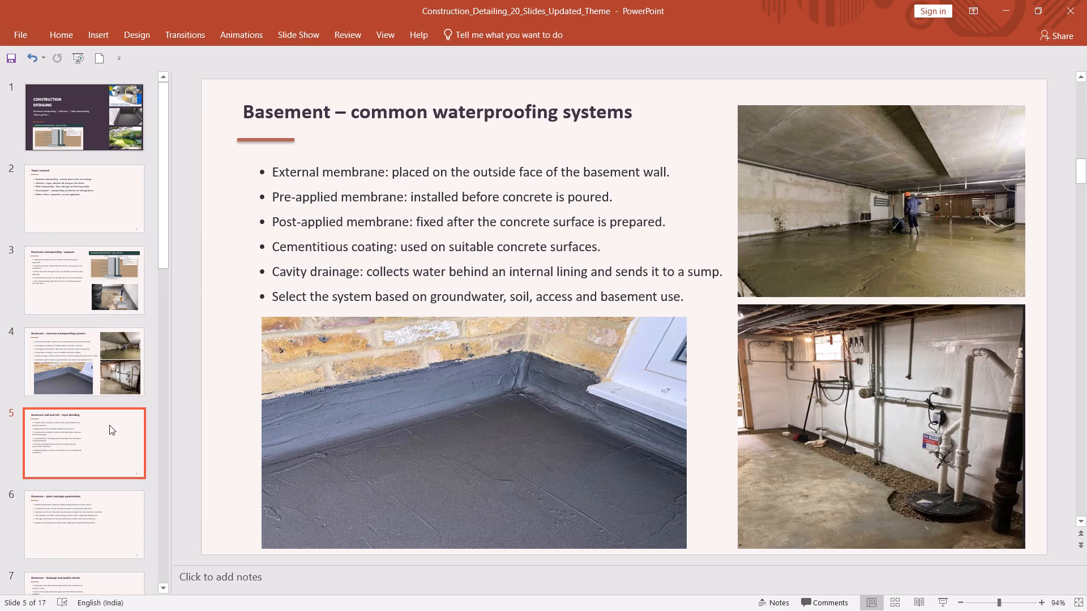
pyautogui.scroll(-3, 544, 276)
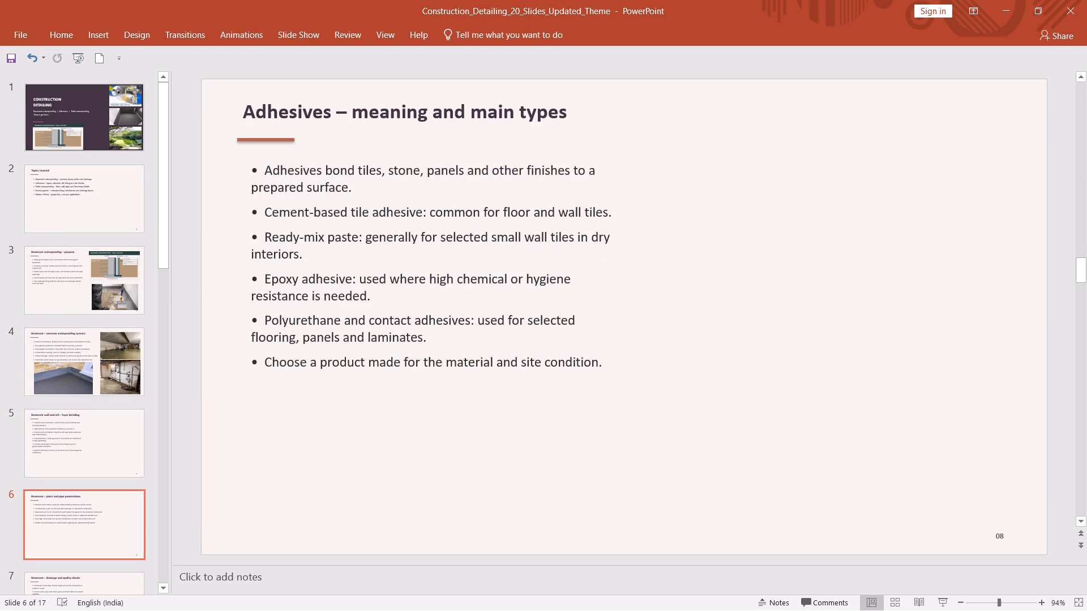
pyautogui.scroll(2, 422, 287)
pyautogui.click(92, 192)
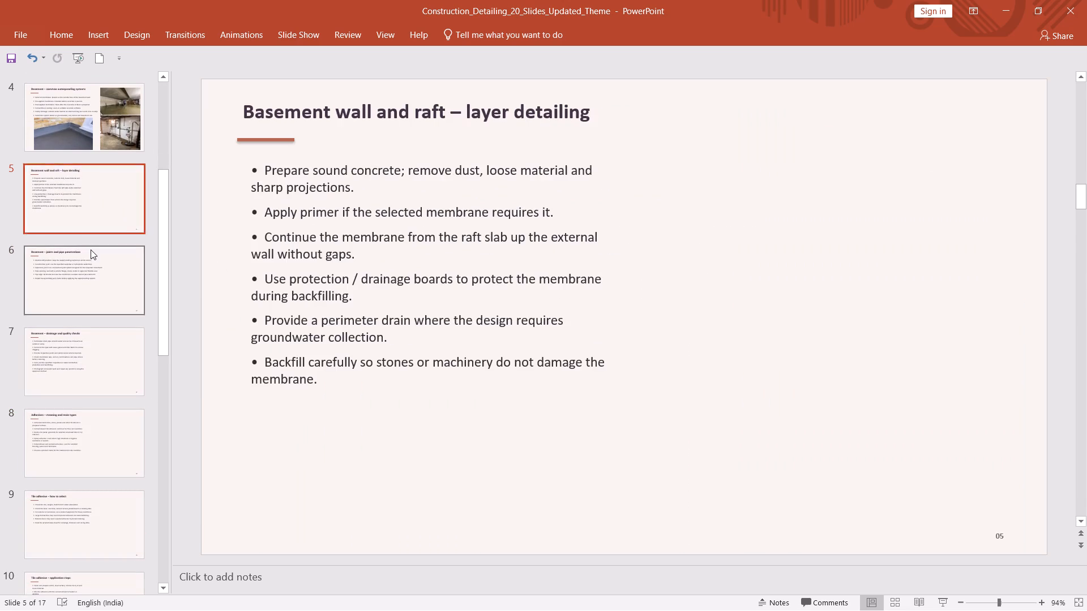
pyautogui.click(91, 249)
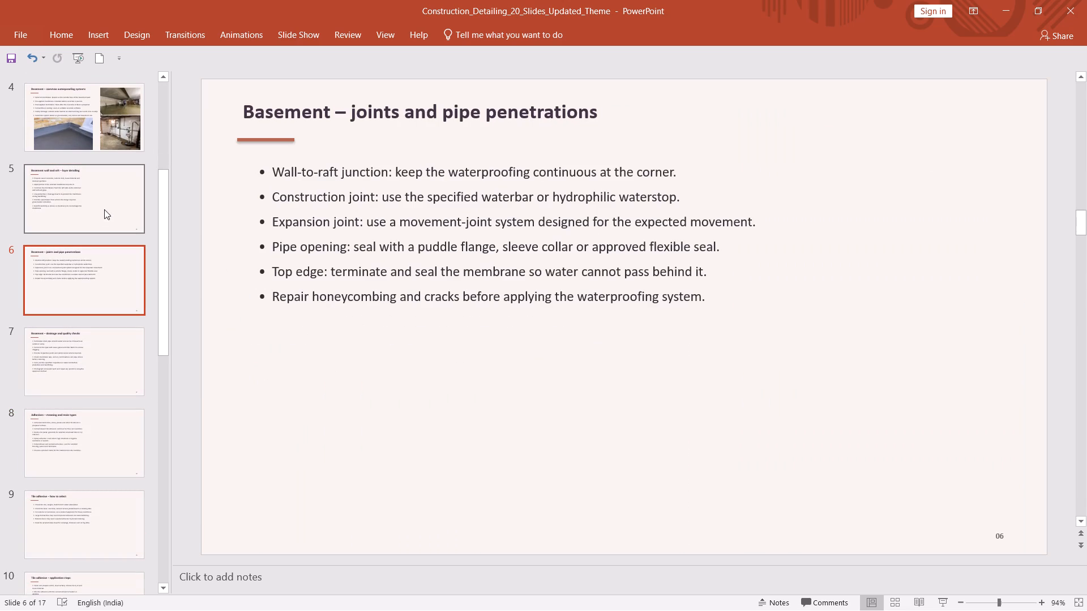
pyautogui.scroll(2, 190, 215)
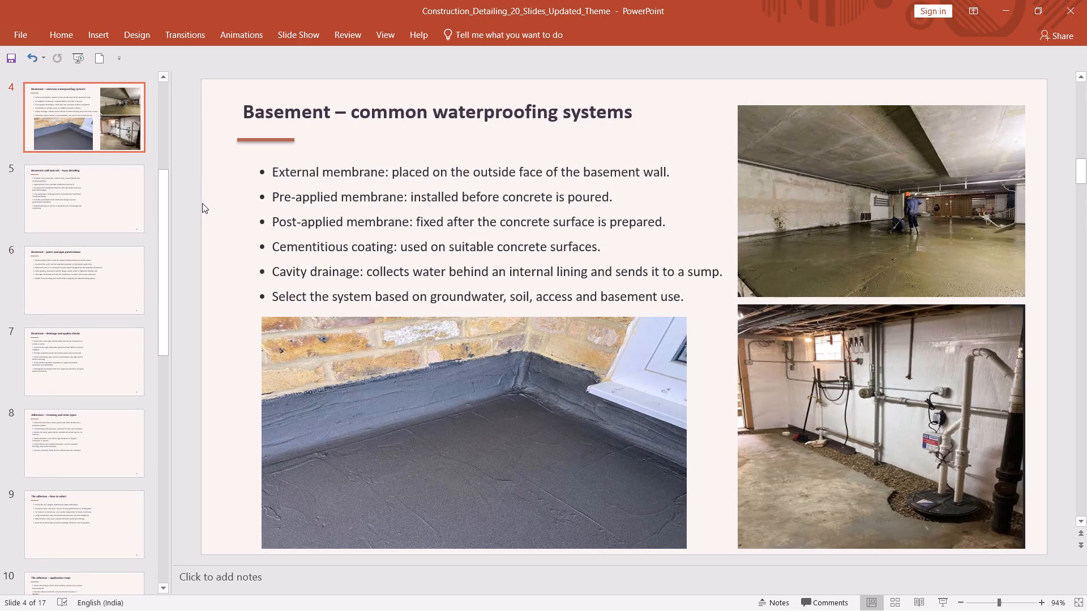
pyautogui.click(95, 209)
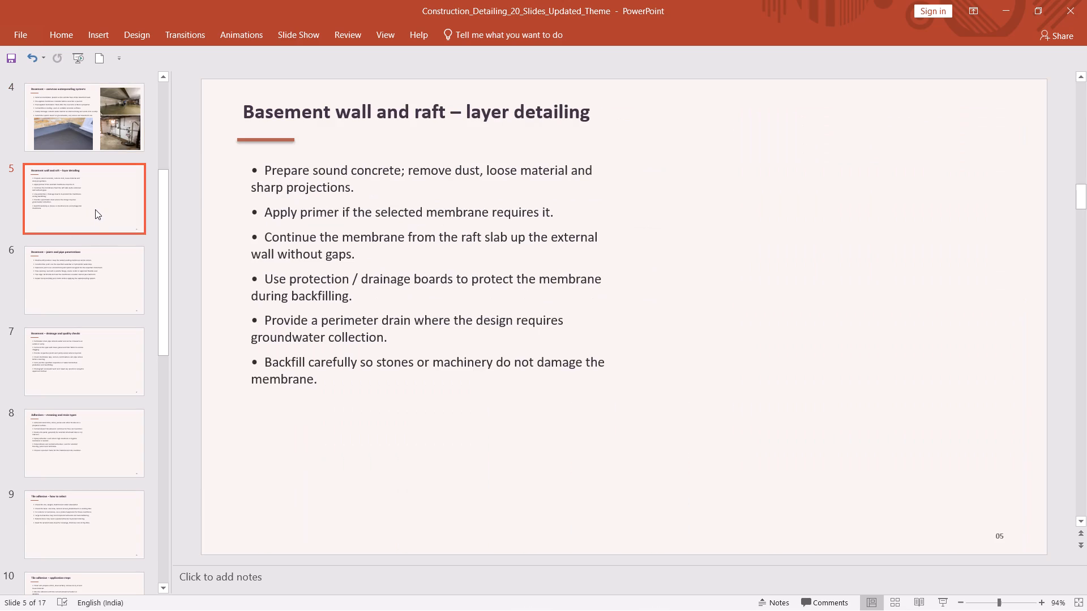
pyautogui.click(93, 368)
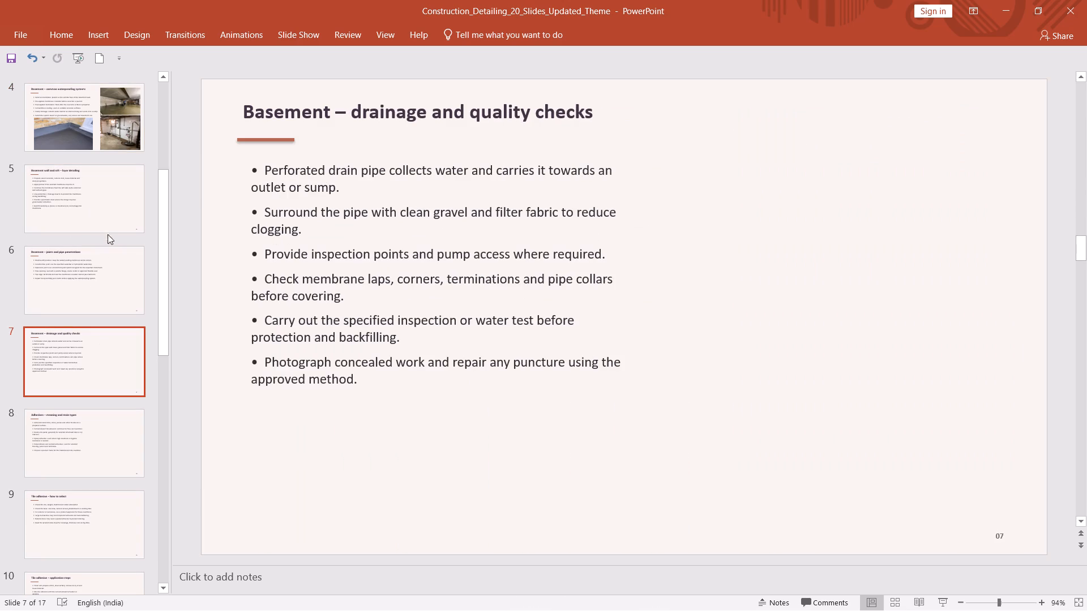
pyautogui.click(97, 218)
pyautogui.click(89, 253)
pyautogui.click(87, 320)
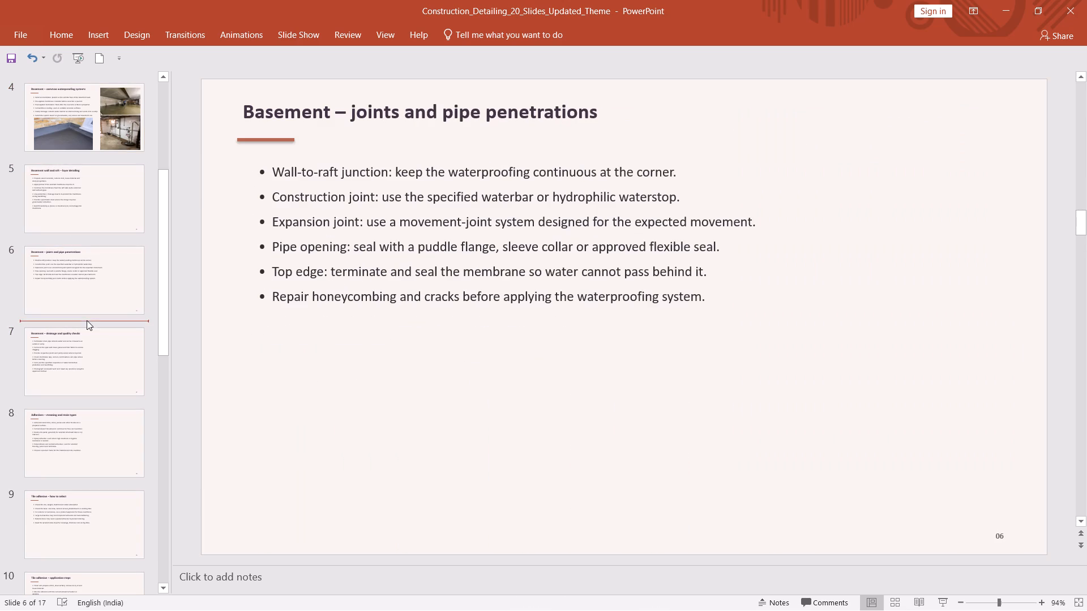
pyautogui.click(97, 344)
pyautogui.scroll(-2, 108, 356)
pyautogui.click(101, 360)
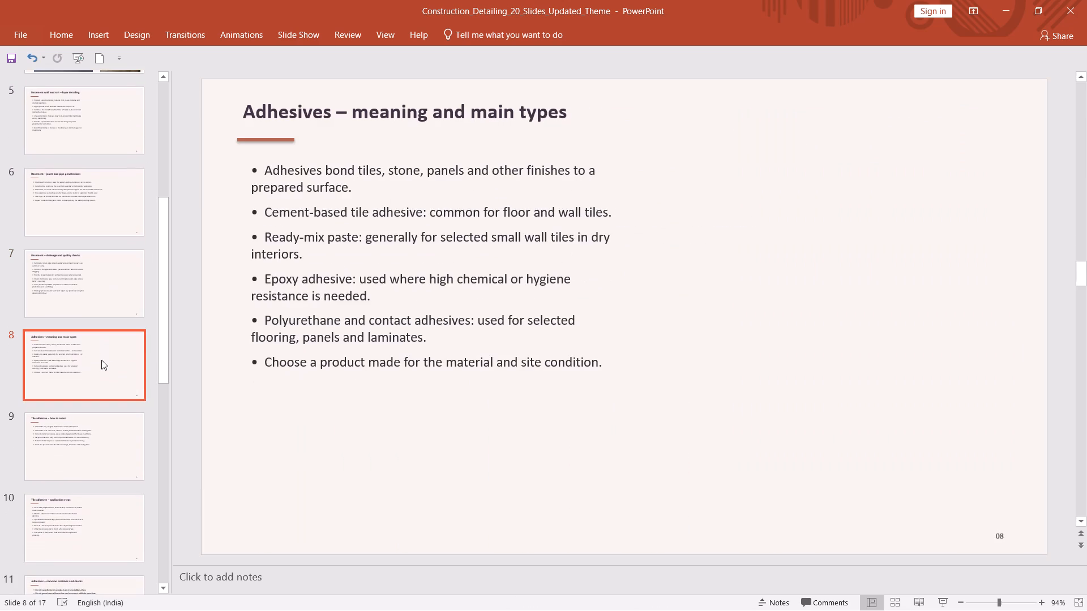
pyautogui.click(88, 298)
pyautogui.click(86, 351)
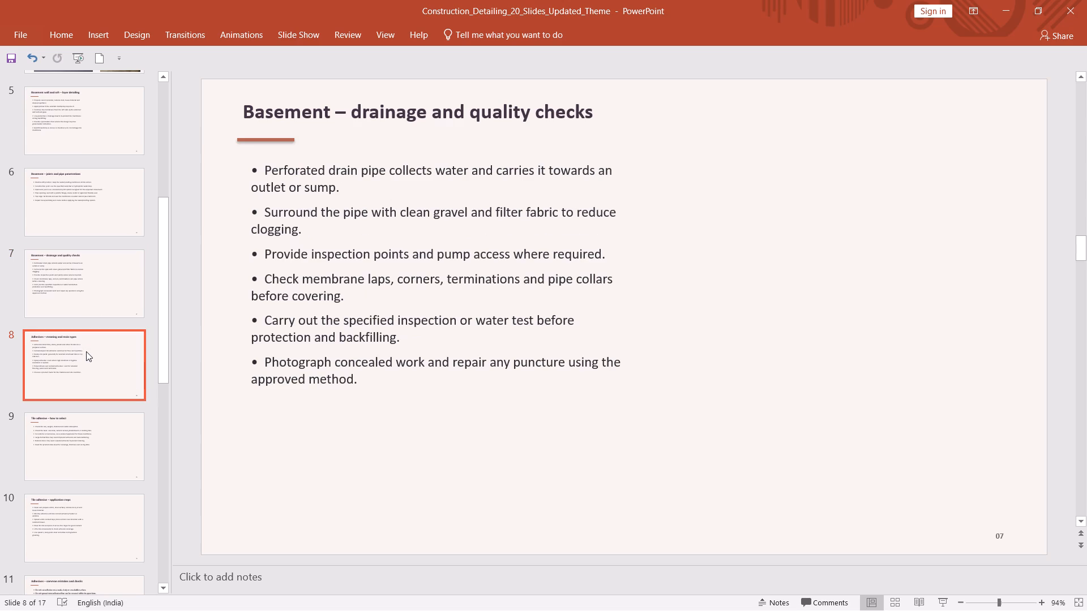
# Review the adhesive slides, from main types and tile adhesive selection through application steps and common mistakes.
pyautogui.scroll(-2, 86, 351)
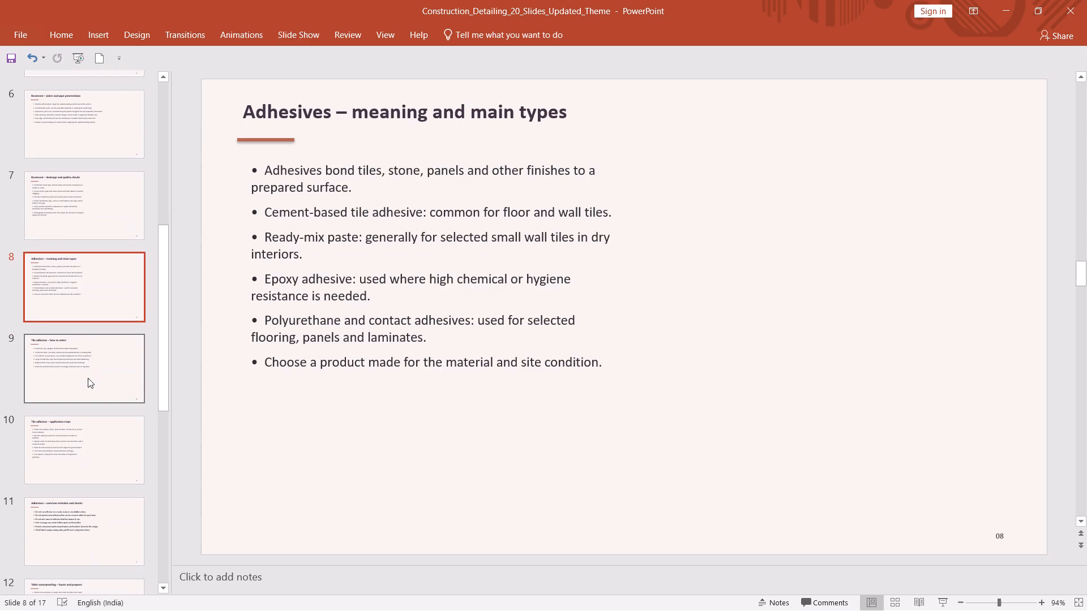
pyautogui.click(88, 378)
pyautogui.click(103, 419)
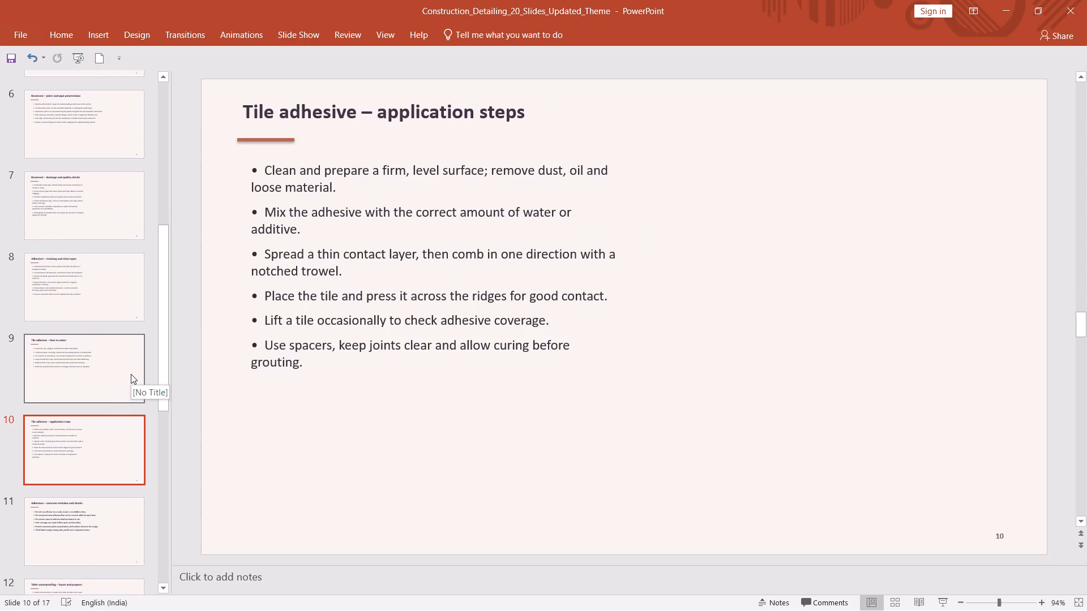
pyautogui.click(104, 217)
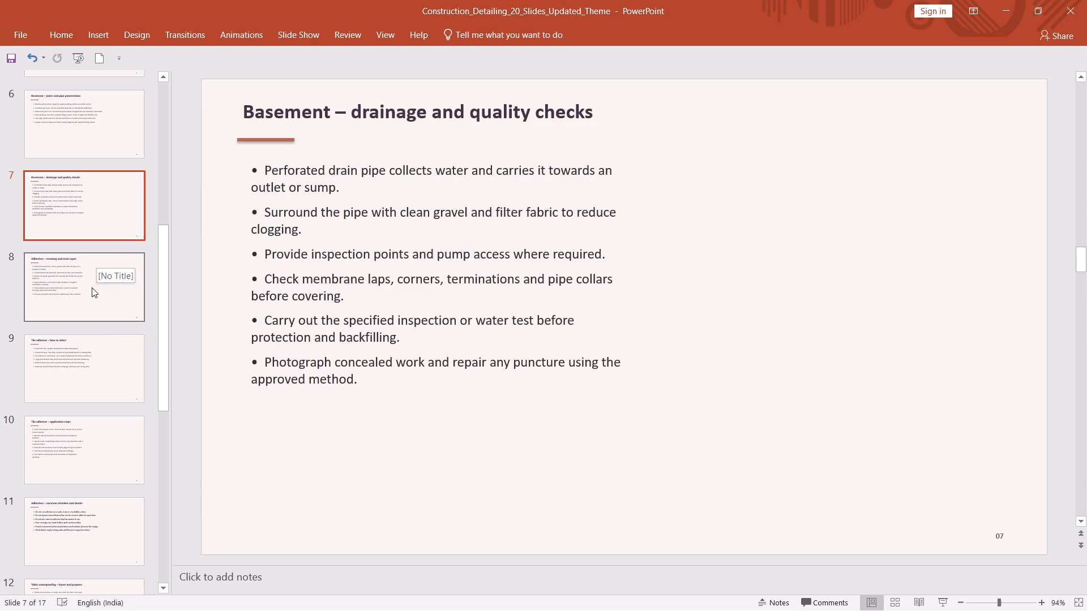
pyautogui.click(92, 288)
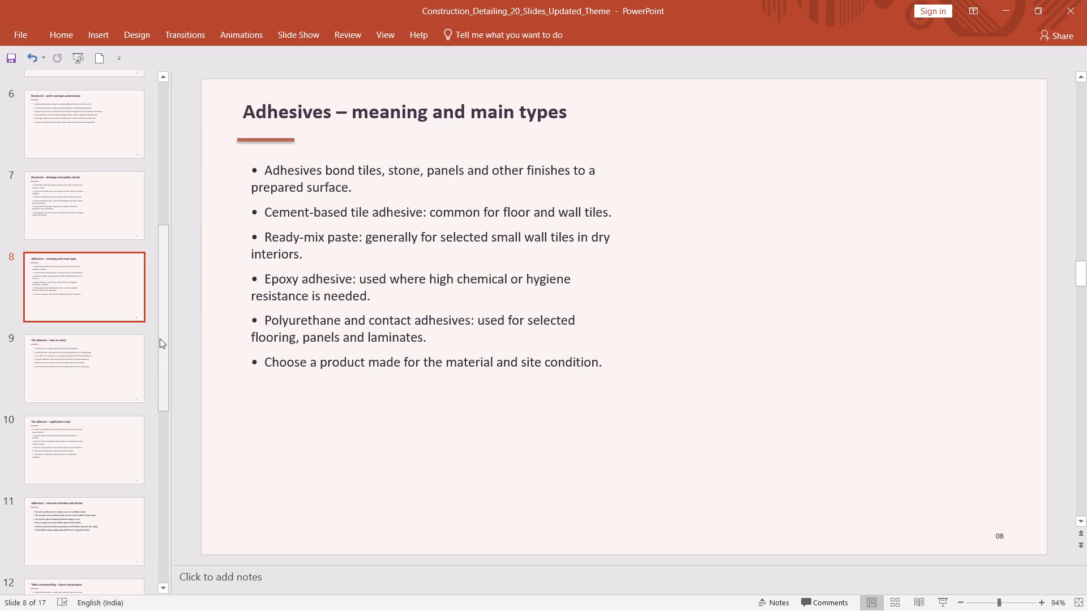
pyautogui.click(119, 375)
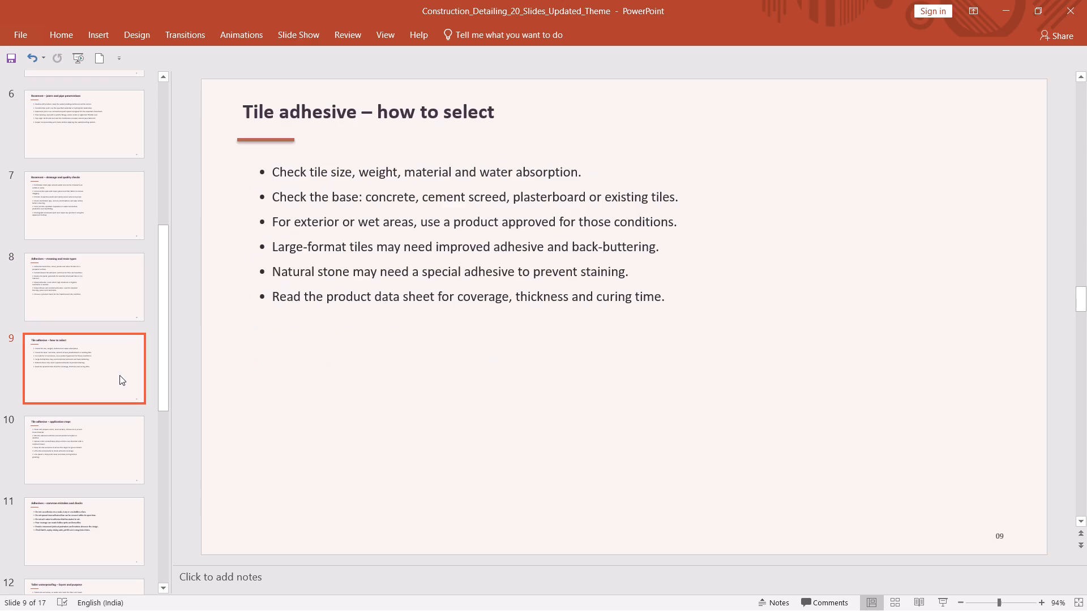
pyautogui.click(84, 445)
pyautogui.scroll(-2, 85, 441)
pyautogui.click(87, 444)
pyautogui.scroll(-1, 87, 444)
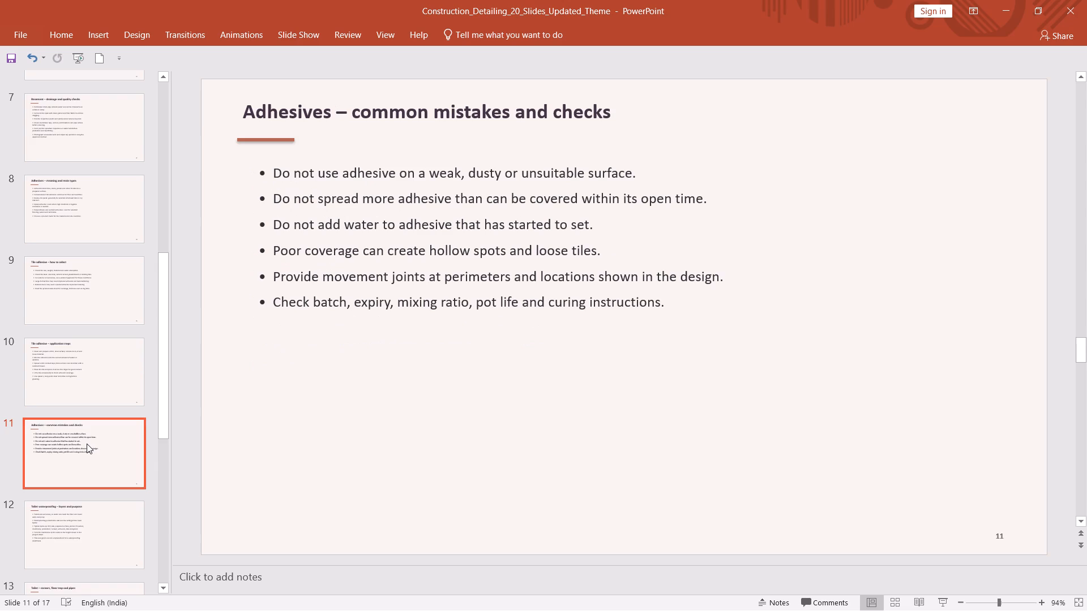
# Look through the toilet waterproofing, terrace garden and Conclusion slides at the end of the presentation.
pyautogui.scroll(-1, 87, 444)
pyautogui.click(74, 473)
pyautogui.scroll(-8, 74, 472)
pyautogui.click(97, 312)
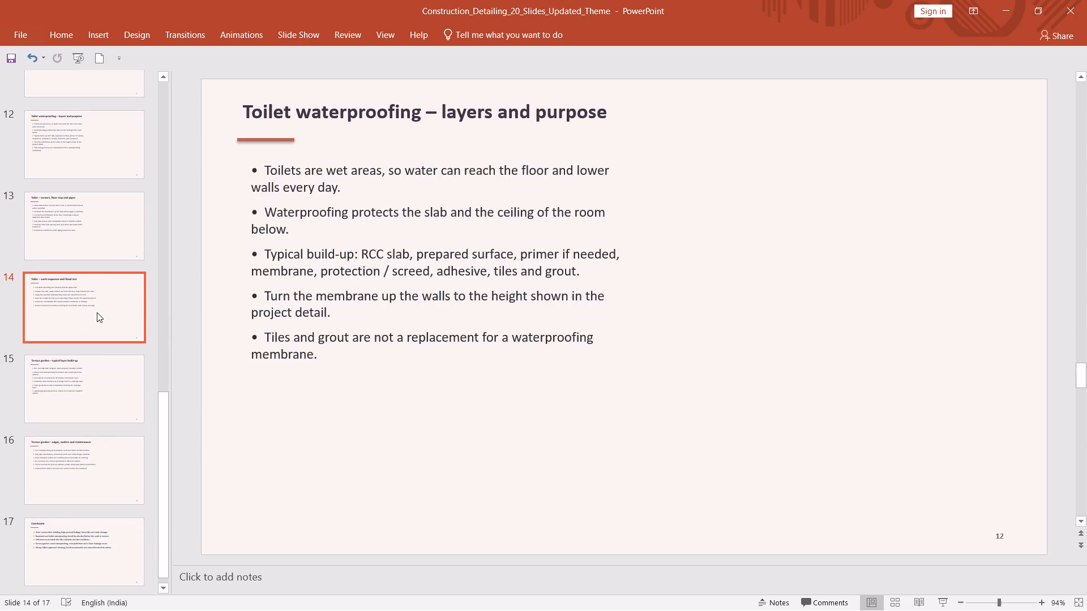
pyautogui.click(89, 242)
pyautogui.scroll(-11, 92, 295)
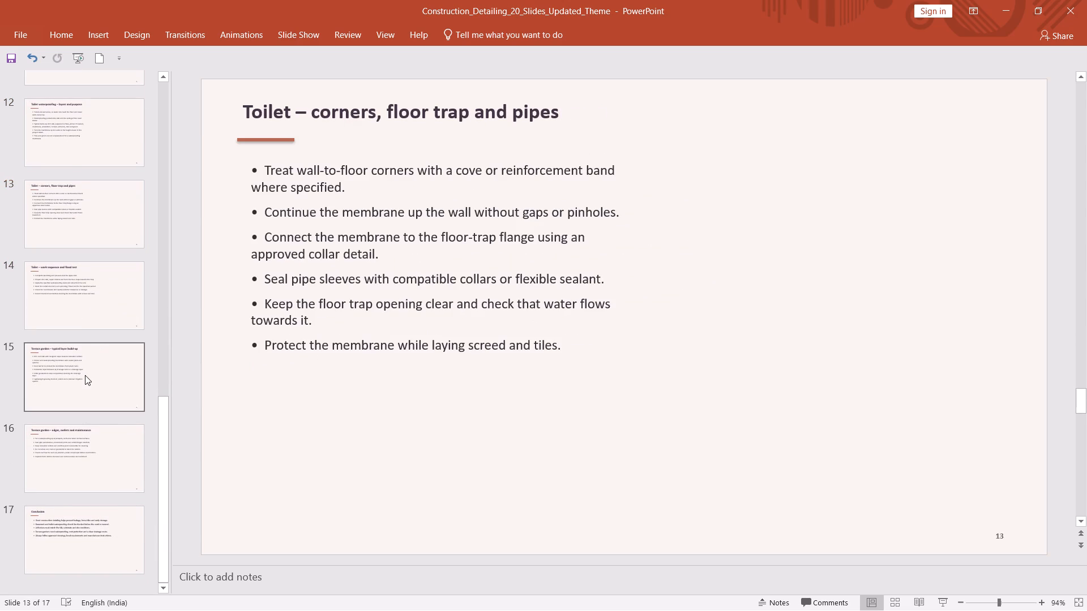
pyautogui.click(85, 375)
pyautogui.scroll(-6, 90, 380)
pyautogui.click(71, 440)
pyautogui.scroll(-4, 103, 493)
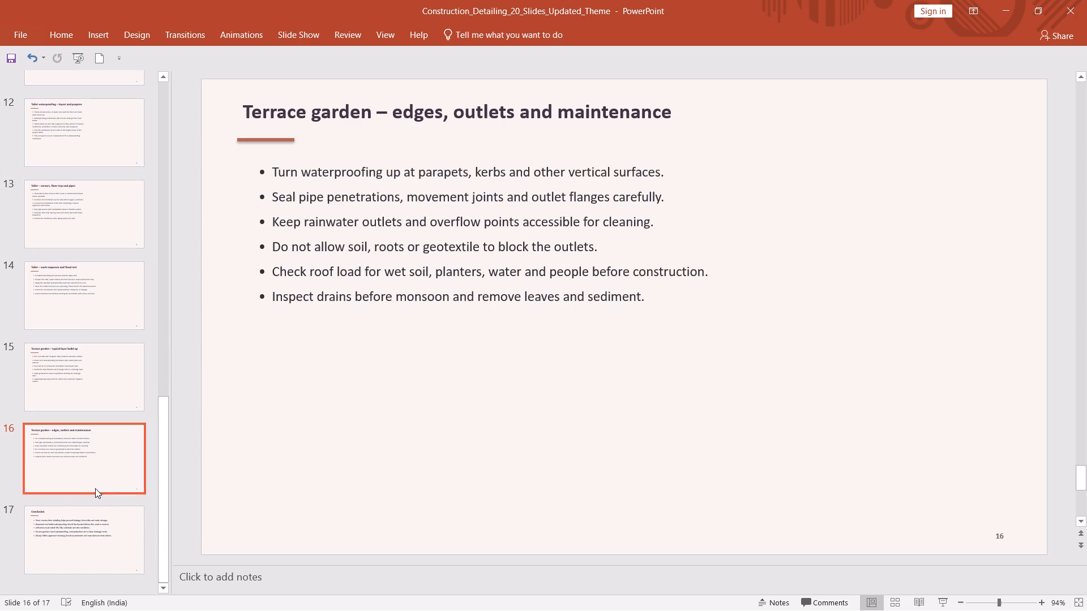
pyautogui.click(91, 505)
pyautogui.click(91, 455)
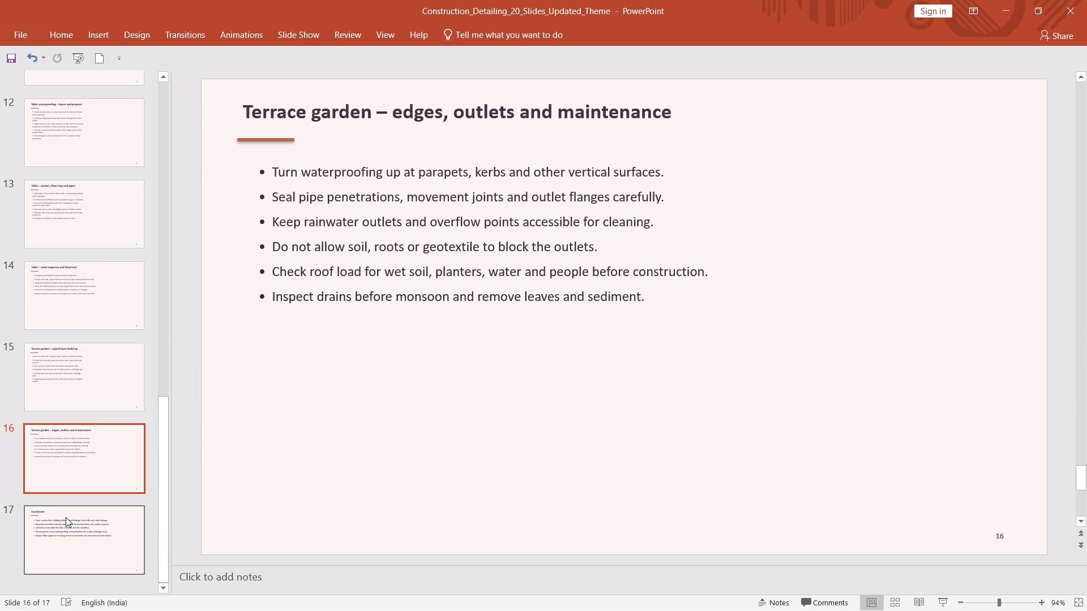
pyautogui.click(66, 517)
pyautogui.click(75, 431)
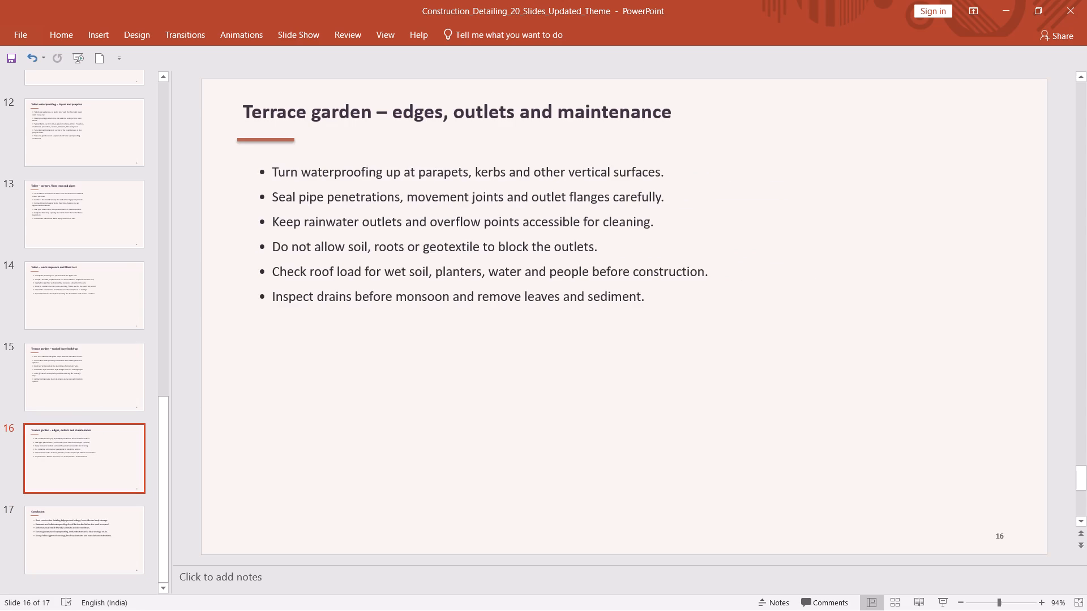
# Nudge the bullet list on the "Terrace garden – edges, outlets and maintenance" slide slightly to the left.
pyautogui.moveTo(258, 170); pyautogui.dragTo(257, 169)
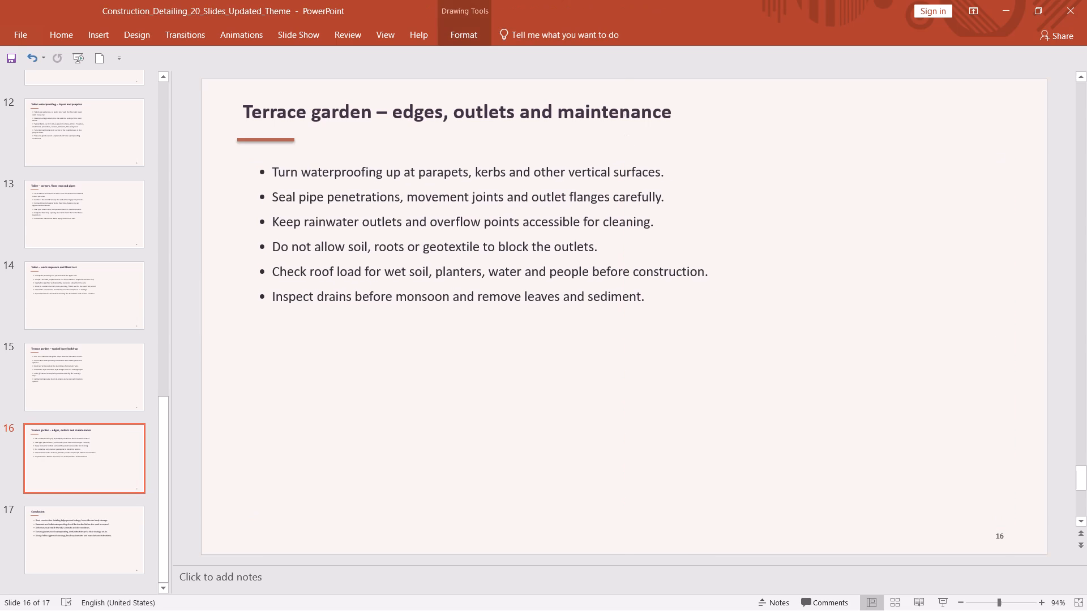
pyautogui.moveTo(257, 169); pyautogui.dragTo(253, 166)
pyautogui.click(237, 245)
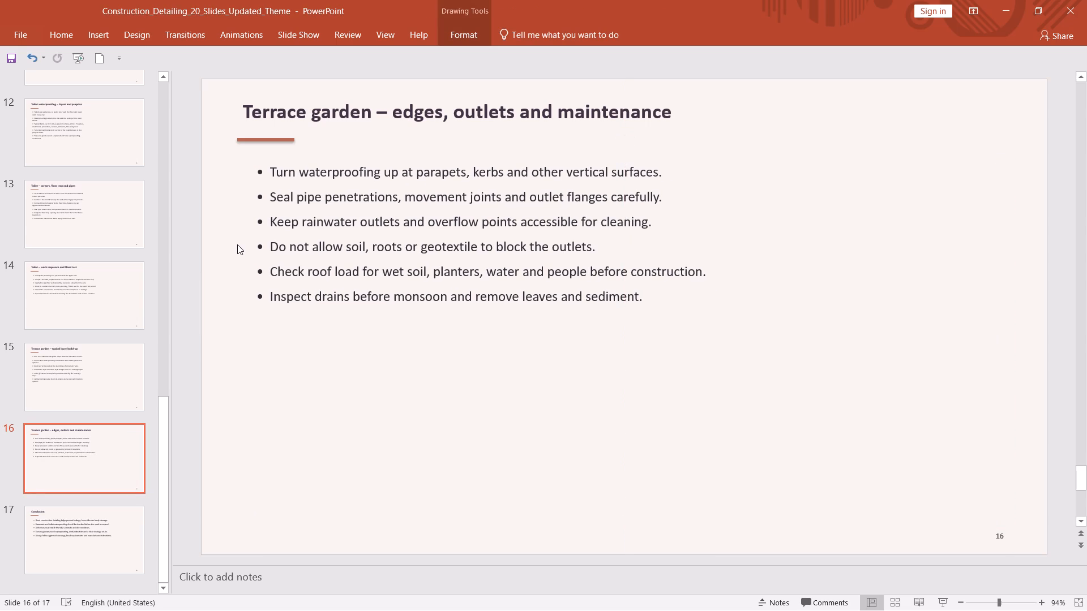
pyautogui.click(288, 140)
pyautogui.click(224, 118)
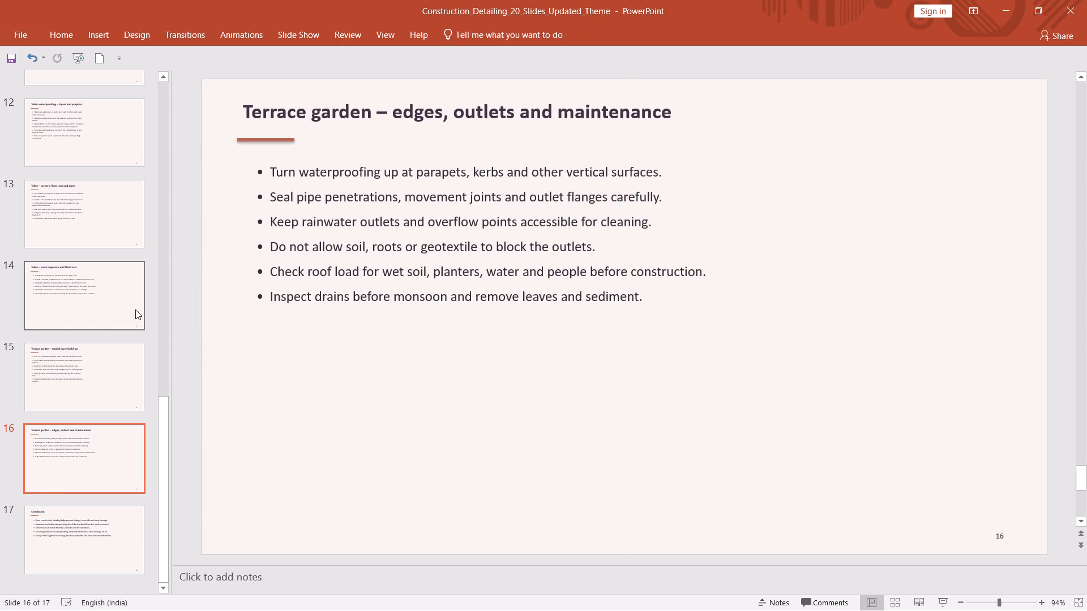
# Check the Conclusion and terrace layer build-up slides, and compare the "Topics covered" slide with basement slides 4 and 5.
pyautogui.click(40, 518)
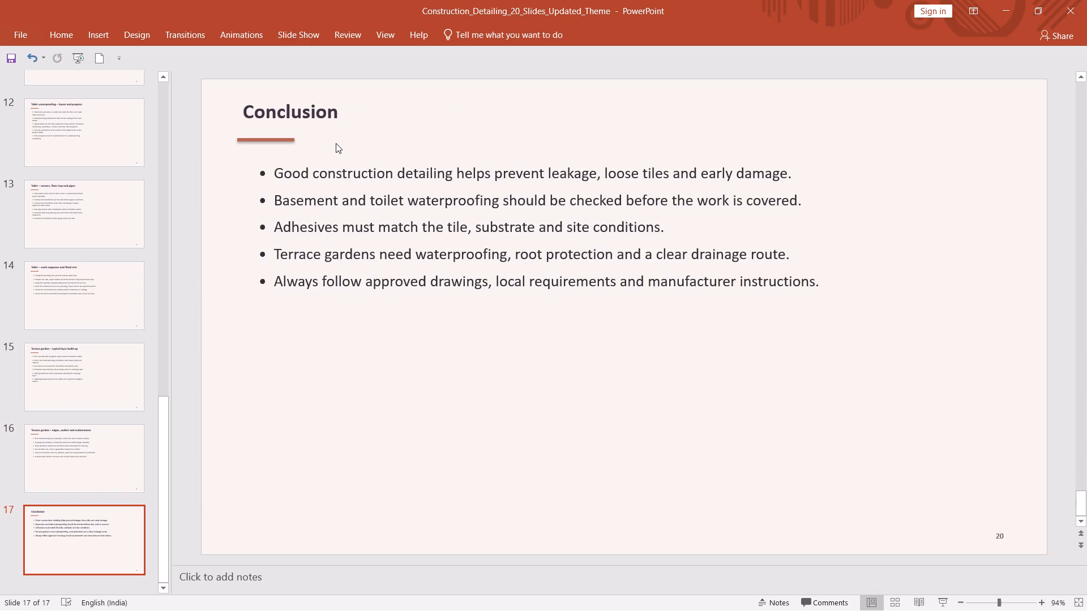
pyautogui.click(97, 356)
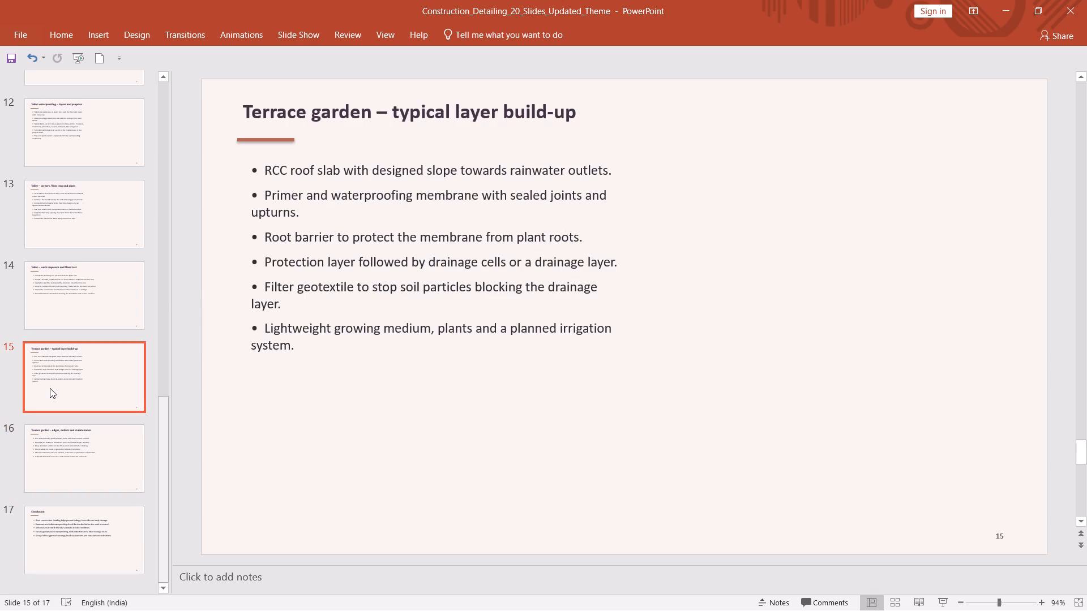
pyautogui.click(83, 296)
pyautogui.scroll(18, 103, 243)
pyautogui.scroll(8, 111, 240)
pyautogui.click(101, 356)
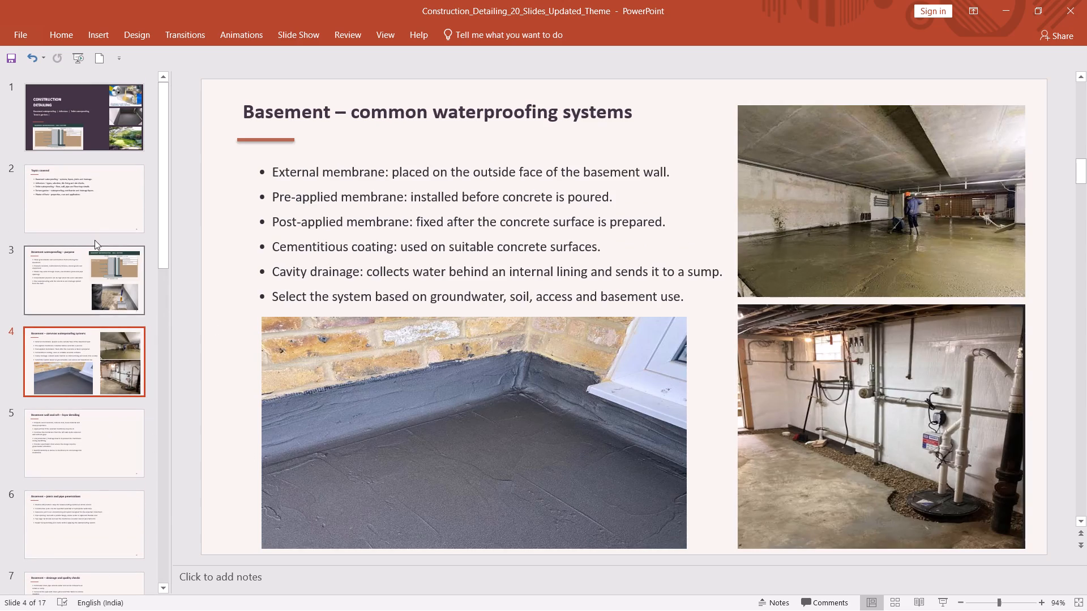
pyautogui.click(80, 186)
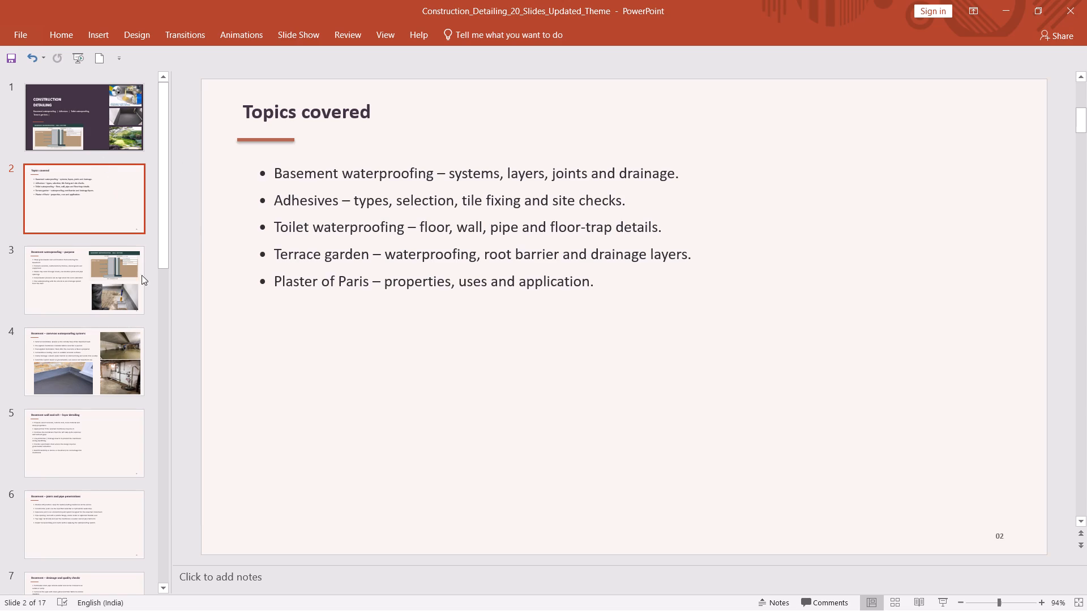
pyautogui.click(112, 426)
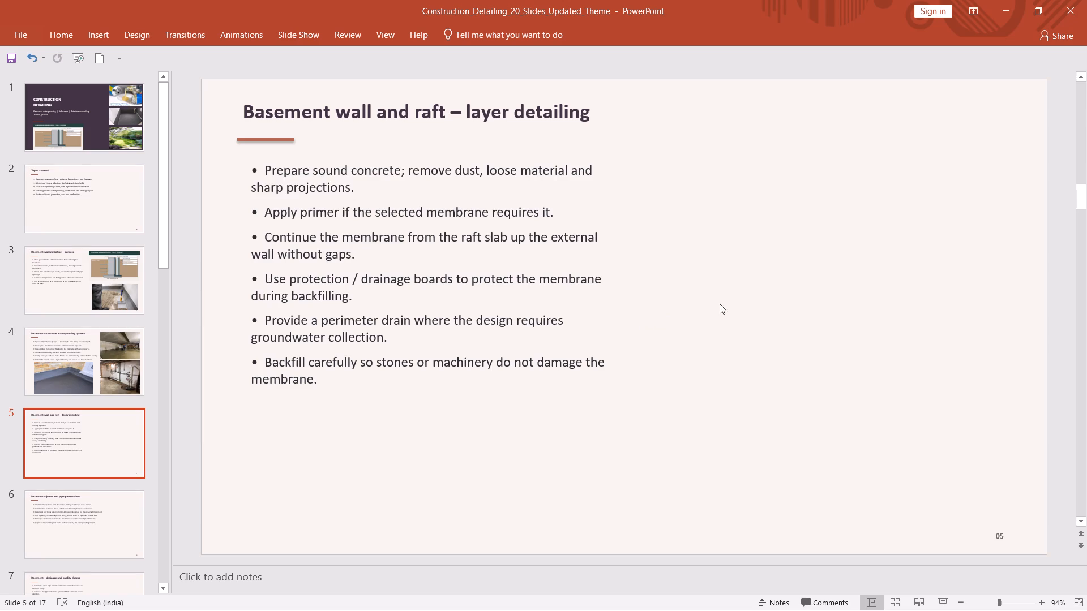
pyautogui.scroll(1, 446, 192)
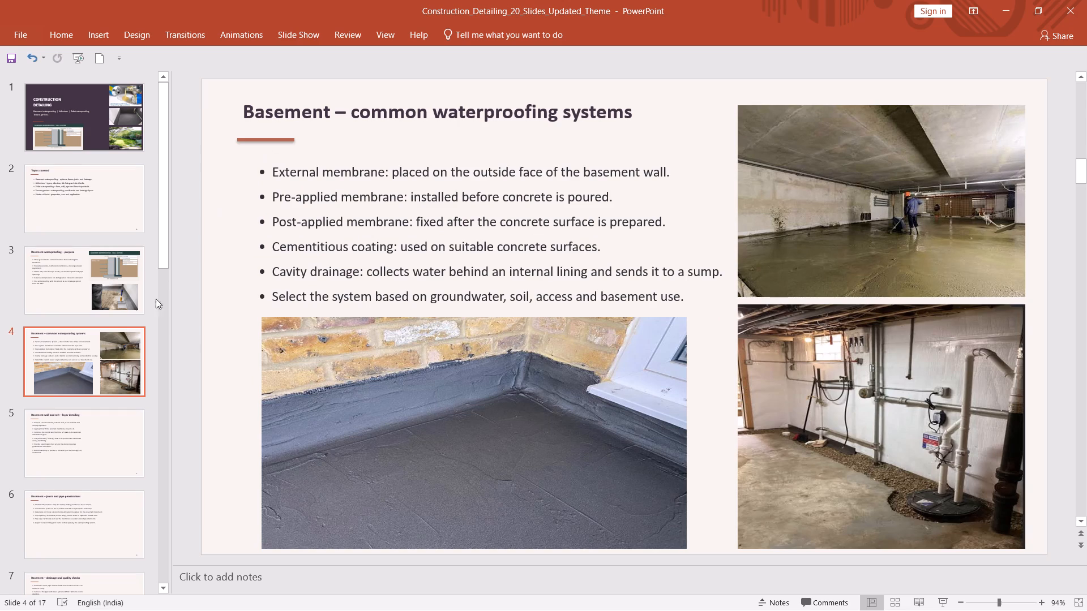
pyautogui.click(104, 445)
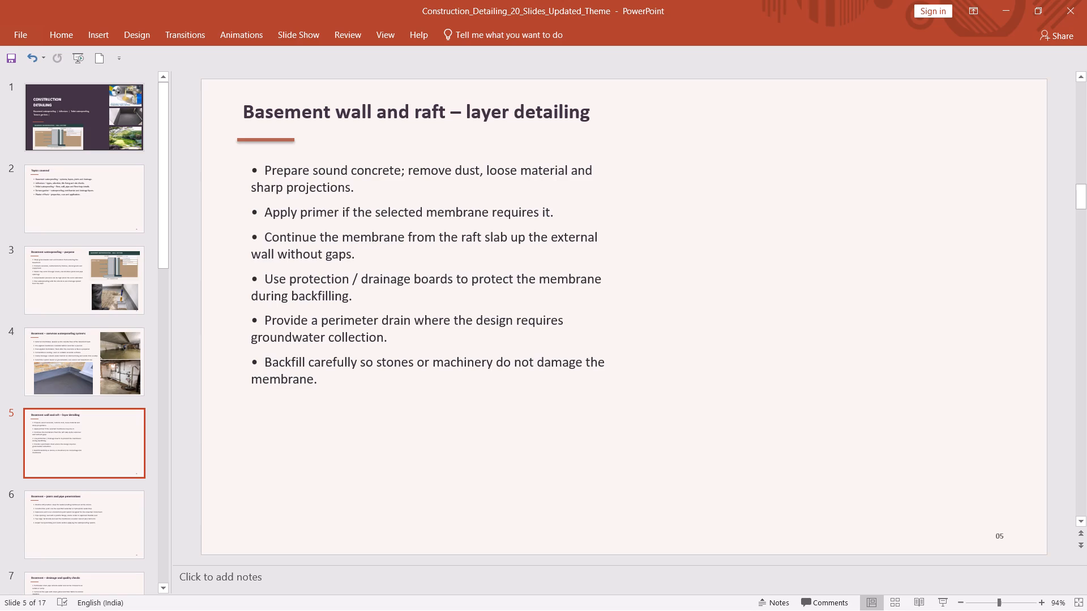
pyautogui.click(76, 200)
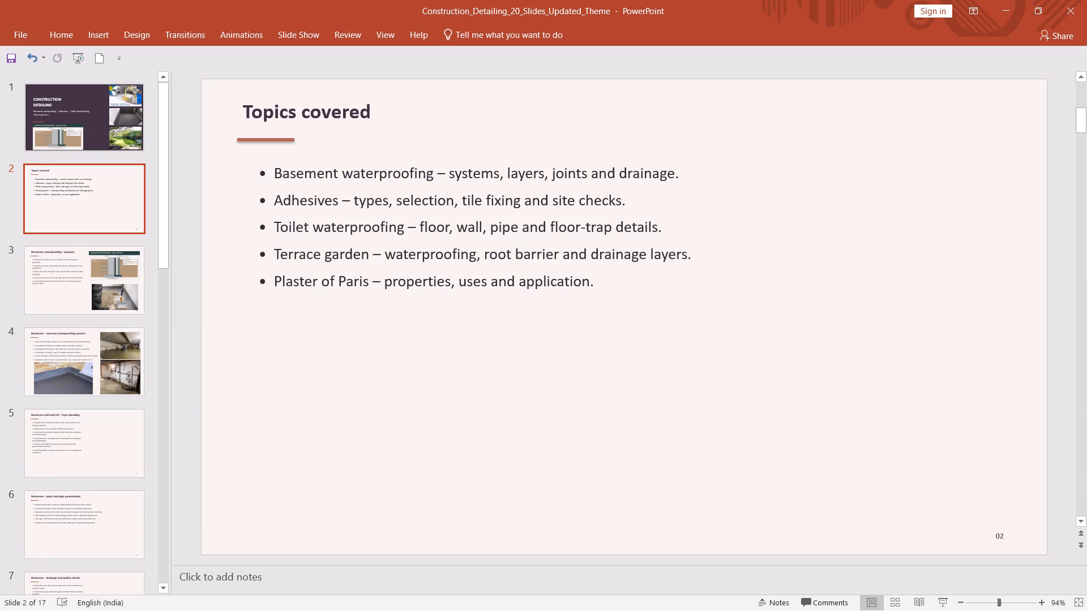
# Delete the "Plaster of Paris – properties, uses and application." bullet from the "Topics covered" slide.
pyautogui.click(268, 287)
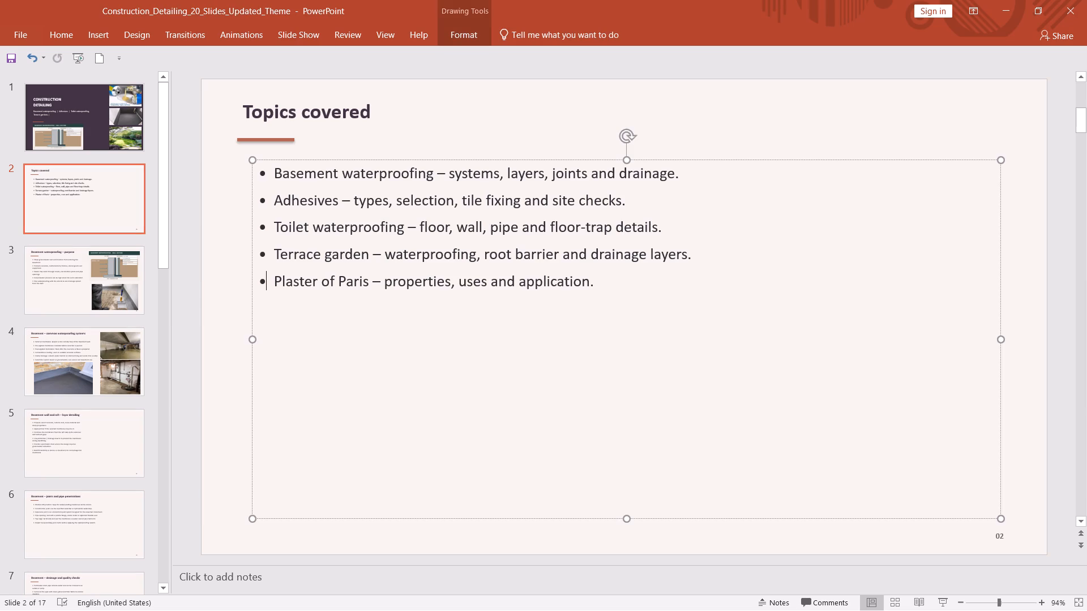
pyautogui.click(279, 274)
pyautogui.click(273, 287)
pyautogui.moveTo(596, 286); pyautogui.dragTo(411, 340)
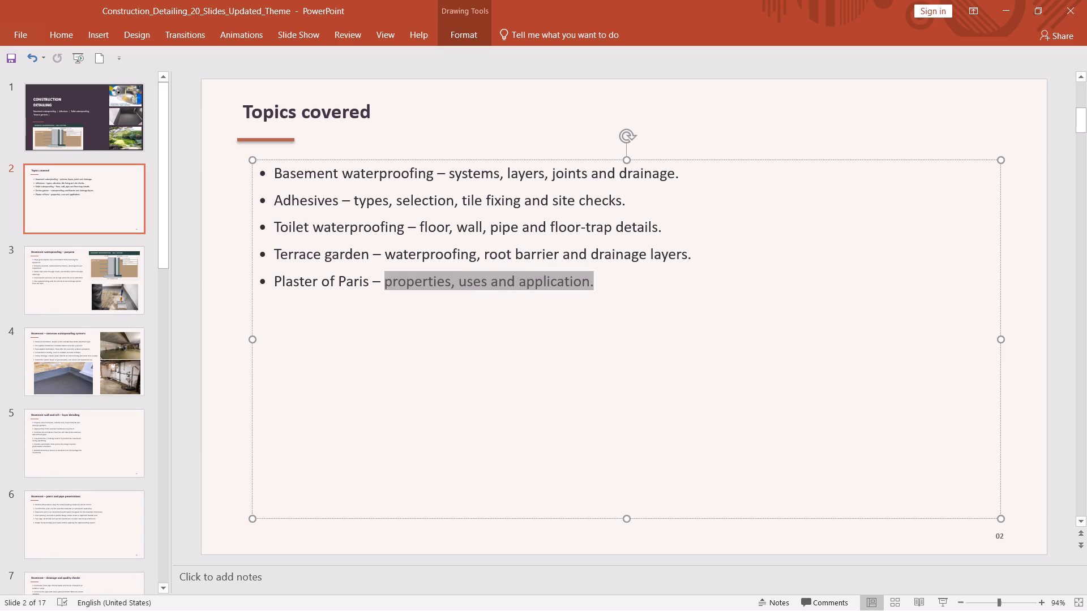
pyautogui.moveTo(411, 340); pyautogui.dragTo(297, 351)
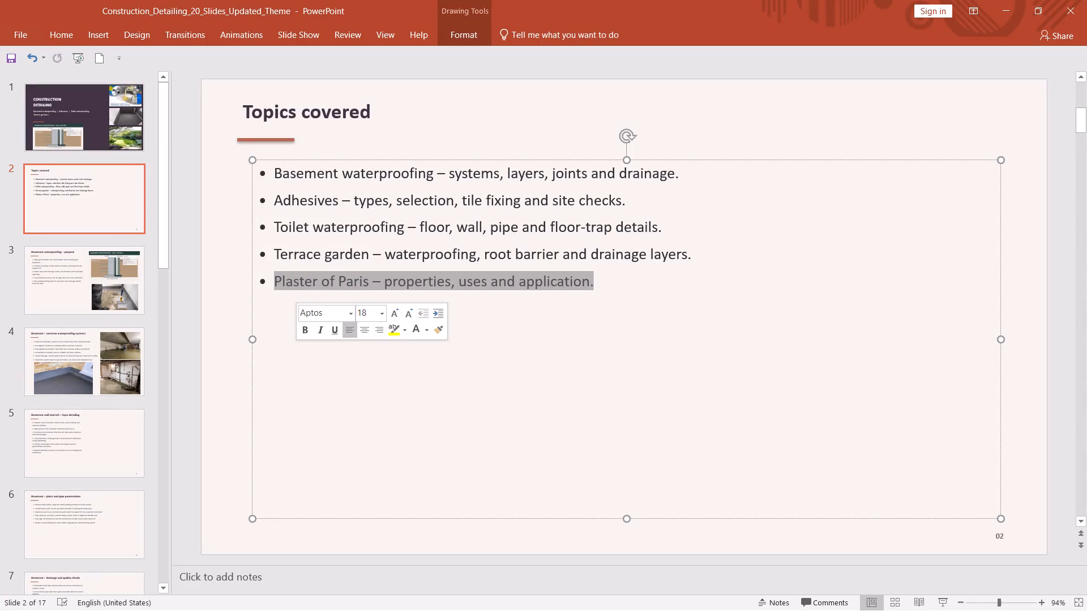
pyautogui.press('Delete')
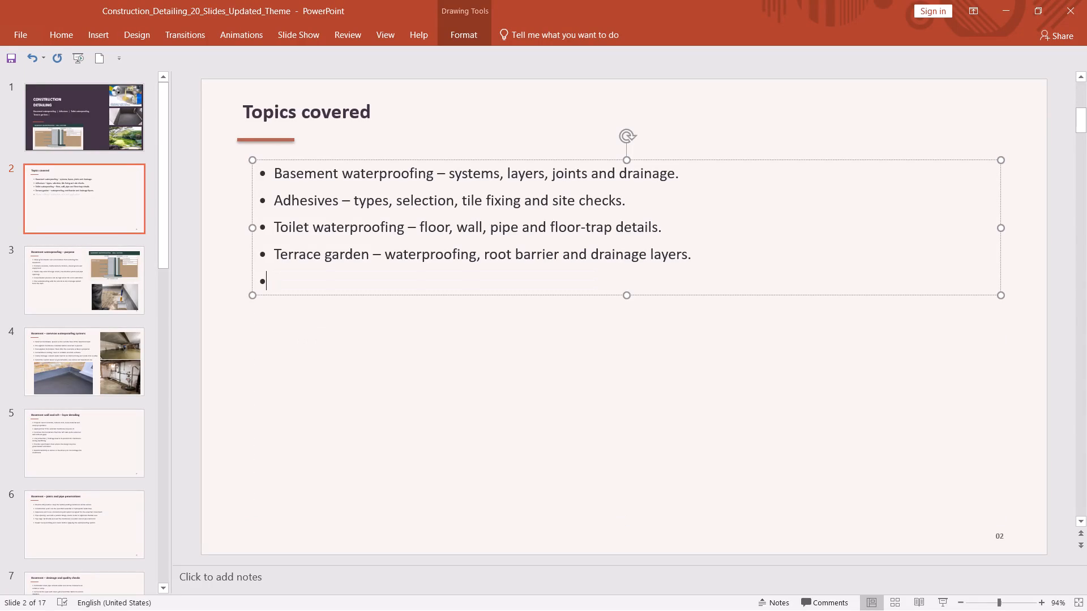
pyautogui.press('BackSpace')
# Cut the entire "Topics covered" slide out of the presentation.
pyautogui.click(45, 189)
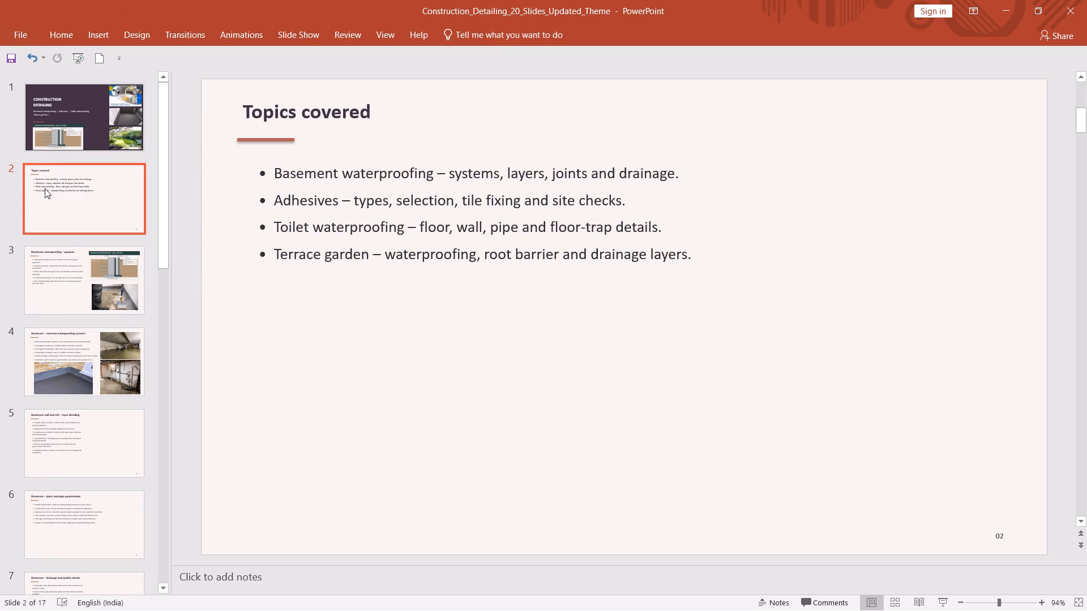
pyautogui.rightClick(45, 188)
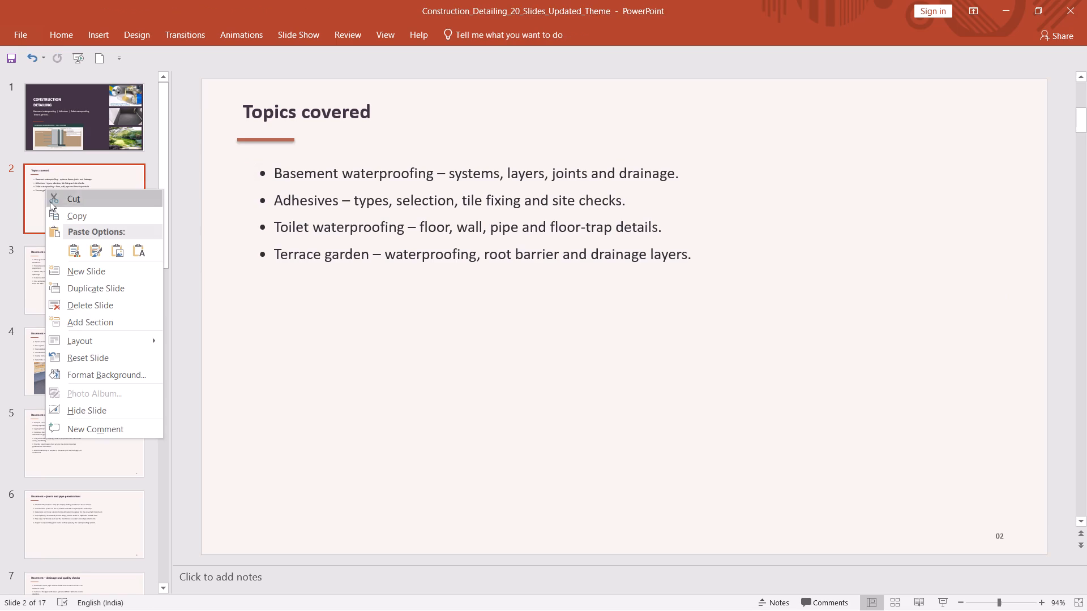
pyautogui.click(75, 194)
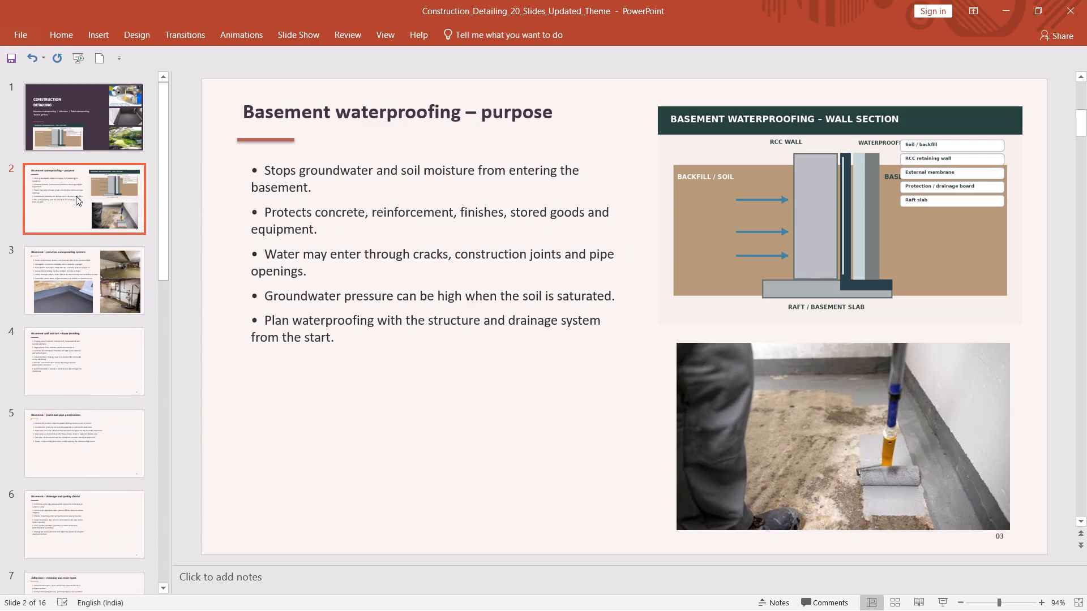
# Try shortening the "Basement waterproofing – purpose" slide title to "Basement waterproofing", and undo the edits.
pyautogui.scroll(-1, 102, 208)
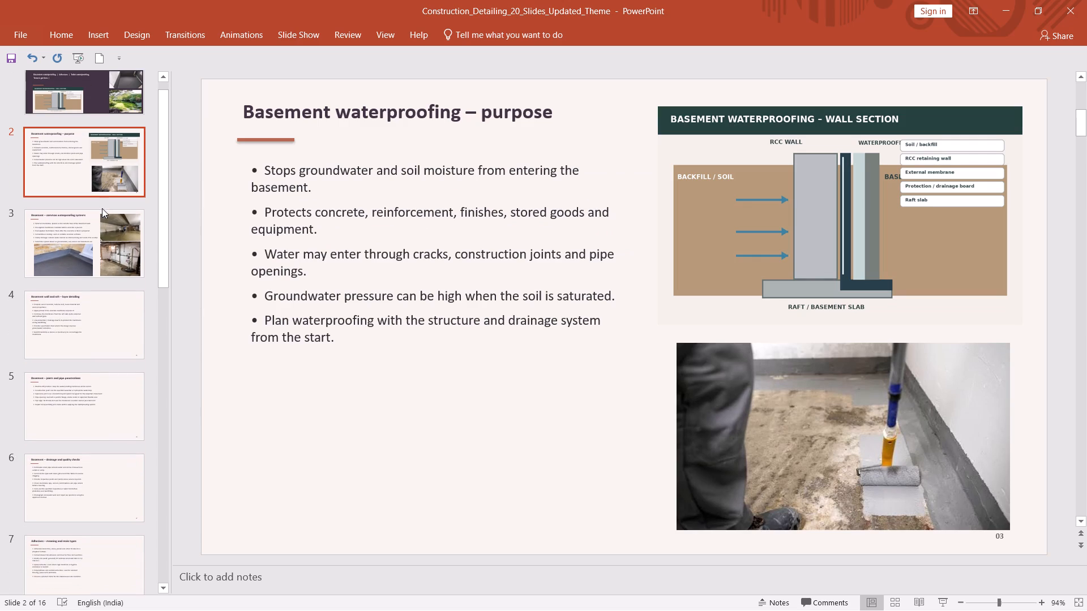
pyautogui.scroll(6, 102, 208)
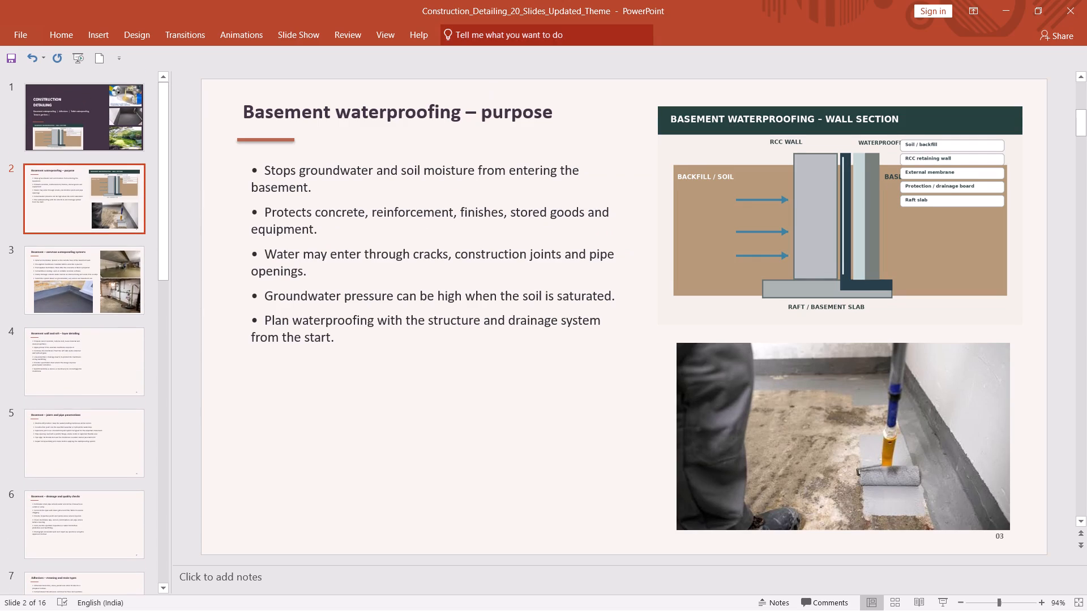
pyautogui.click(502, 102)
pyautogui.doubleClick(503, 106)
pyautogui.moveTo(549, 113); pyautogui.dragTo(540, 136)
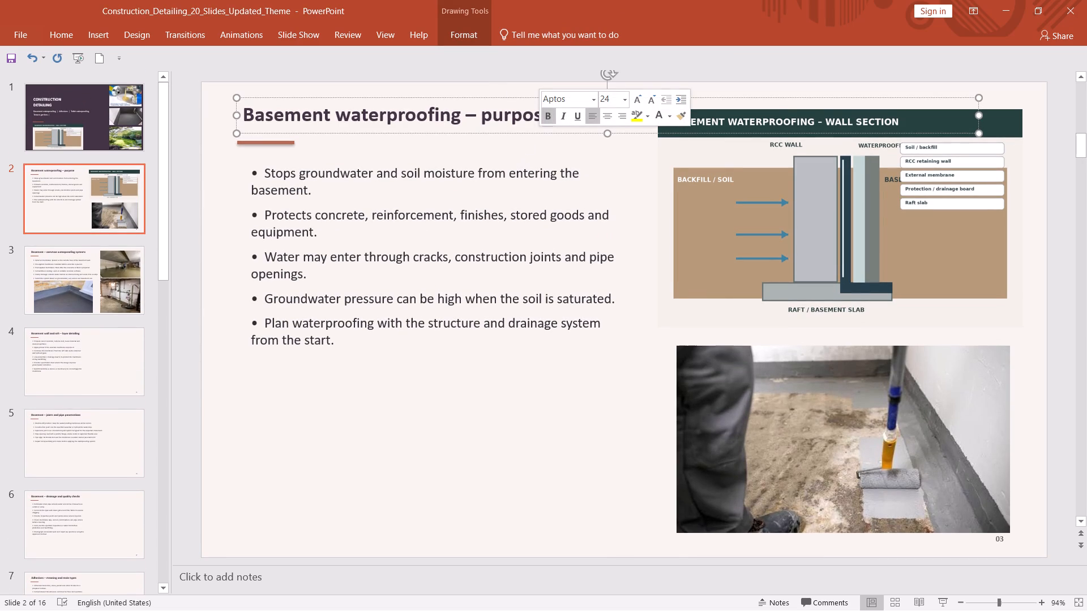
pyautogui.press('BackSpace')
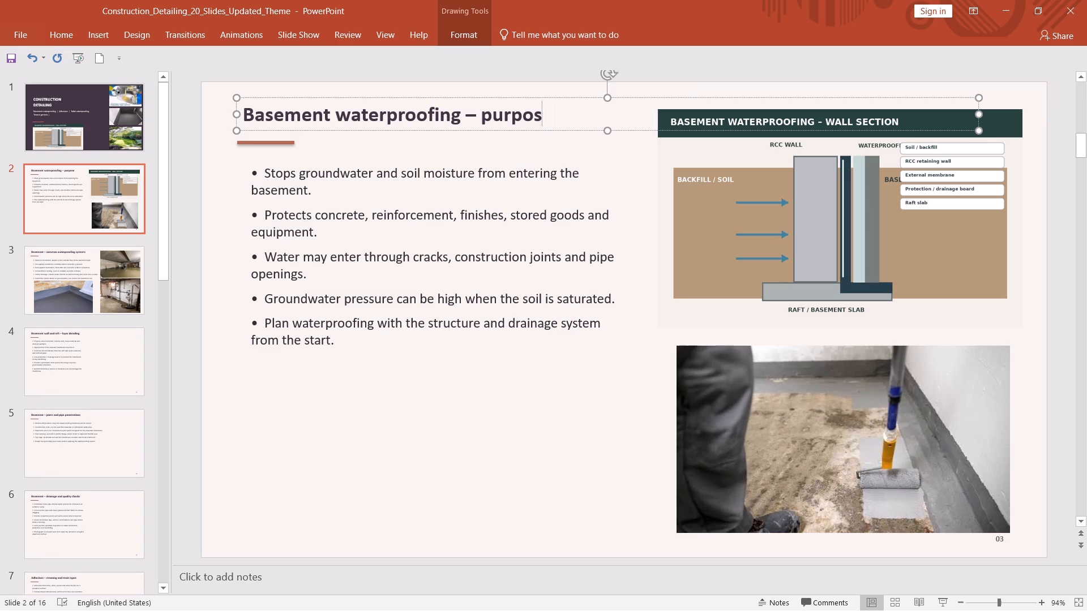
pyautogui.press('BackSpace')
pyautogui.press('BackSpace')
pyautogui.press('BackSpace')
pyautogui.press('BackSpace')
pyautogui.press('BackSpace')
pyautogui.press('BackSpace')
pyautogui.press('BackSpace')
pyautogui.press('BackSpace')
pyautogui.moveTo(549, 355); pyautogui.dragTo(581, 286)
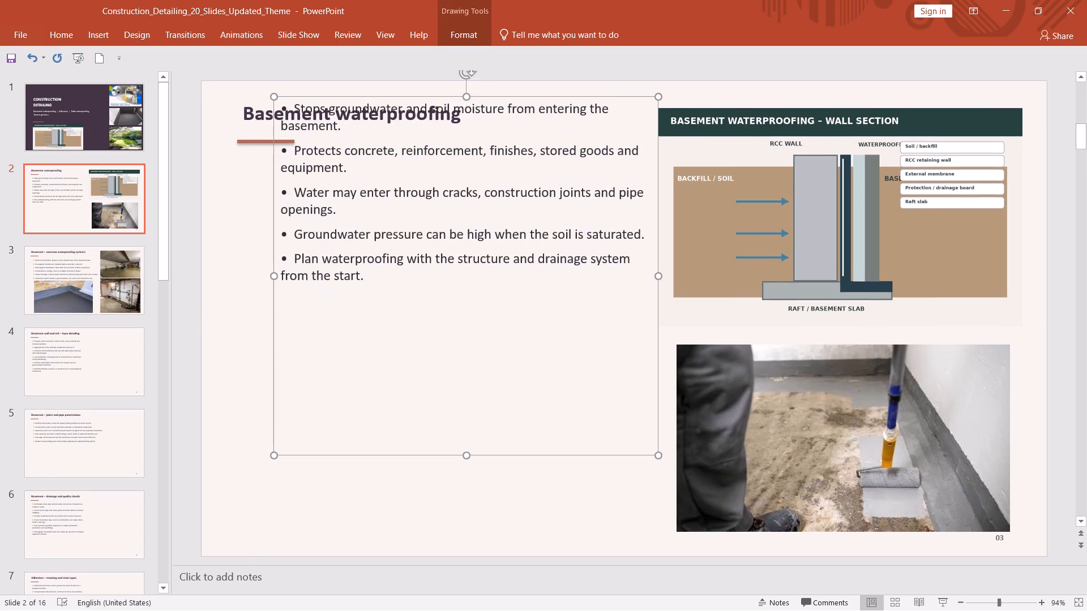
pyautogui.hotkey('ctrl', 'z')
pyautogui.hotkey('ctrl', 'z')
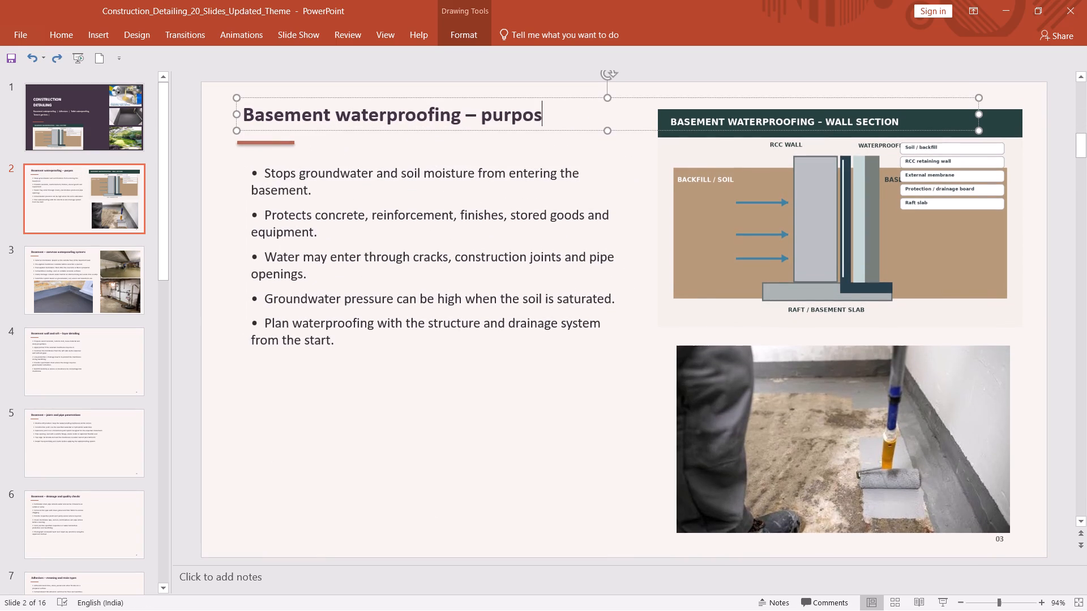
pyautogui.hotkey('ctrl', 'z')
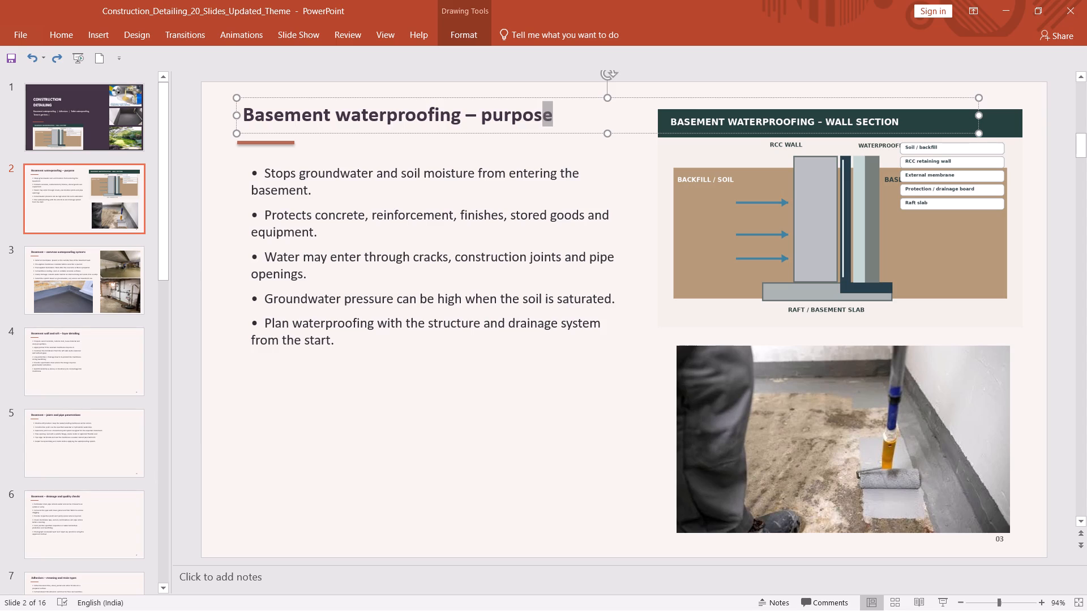
# On the title slide, move the "CONSTRUCTION DETAILING" title, the topic list and the accent line upward, closing the gaps between them.
pyautogui.click(62, 286)
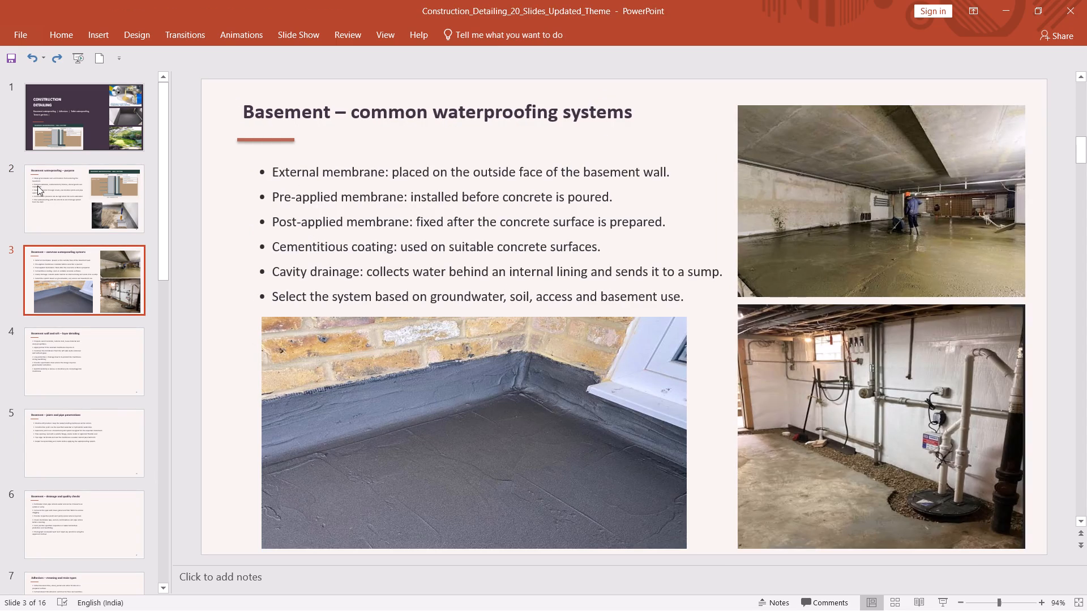
pyautogui.click(103, 119)
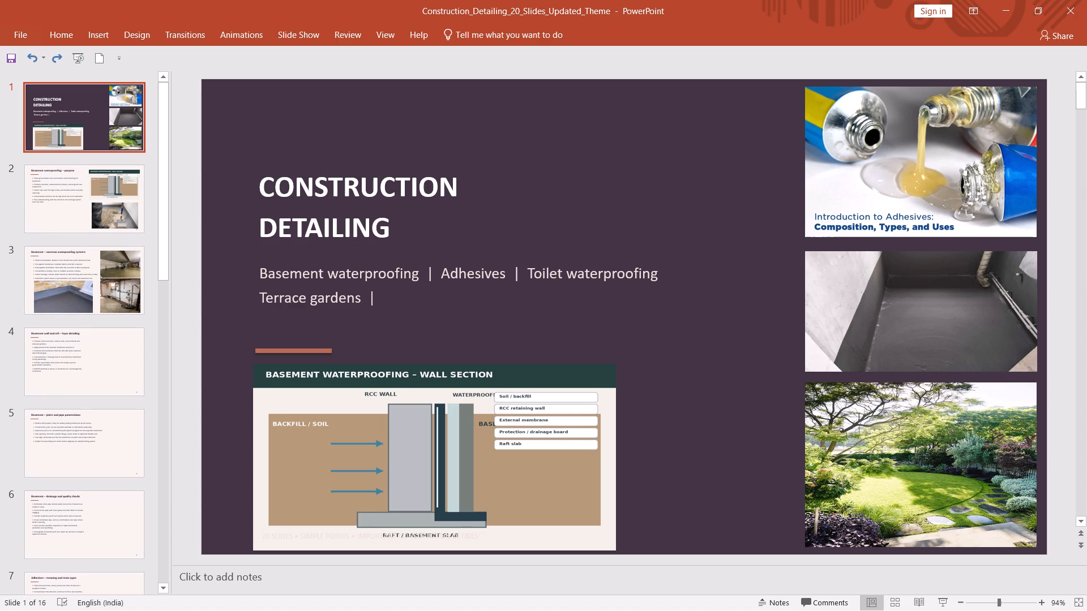
pyautogui.moveTo(421, 399); pyautogui.dragTo(398, 409)
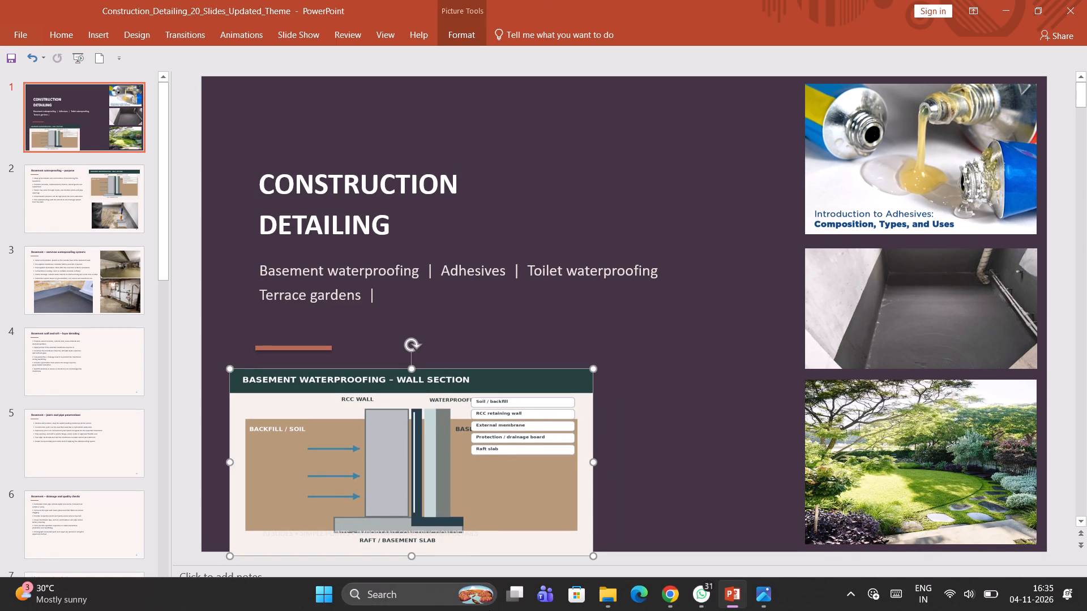
pyautogui.rightClick(489, 610)
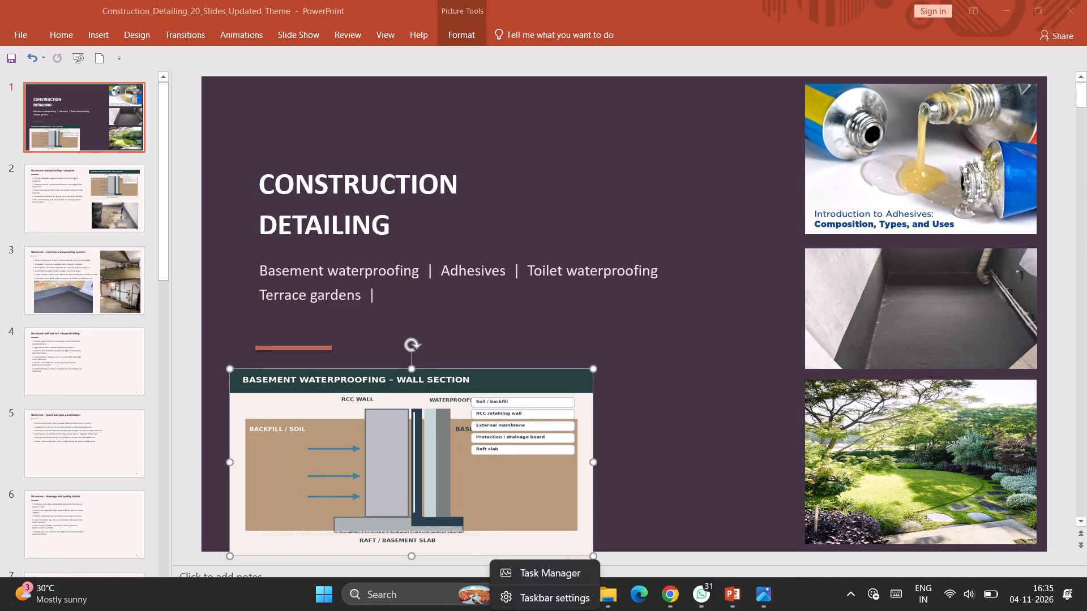
pyautogui.click(342, 209)
pyautogui.click(338, 171)
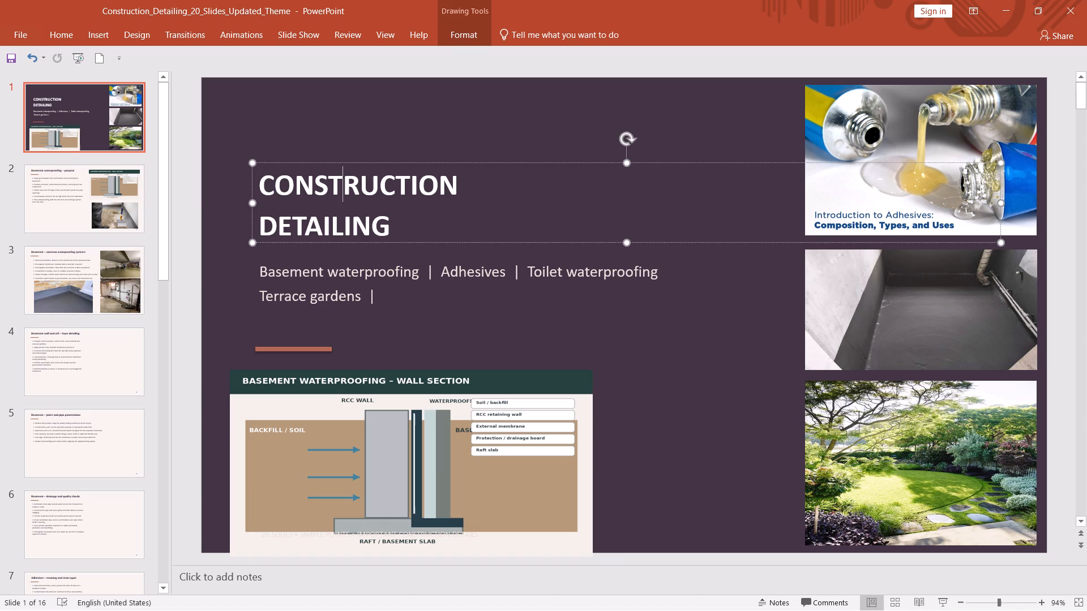
pyautogui.moveTo(333, 162); pyautogui.dragTo(327, 108)
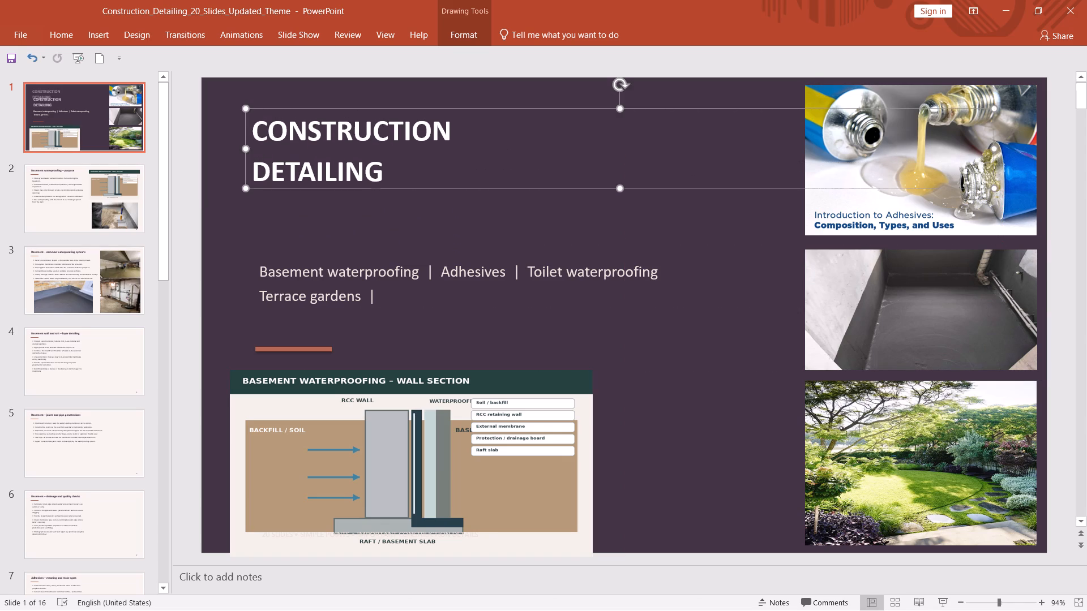
pyautogui.click(352, 268)
pyautogui.moveTo(348, 258); pyautogui.dragTo(348, 209)
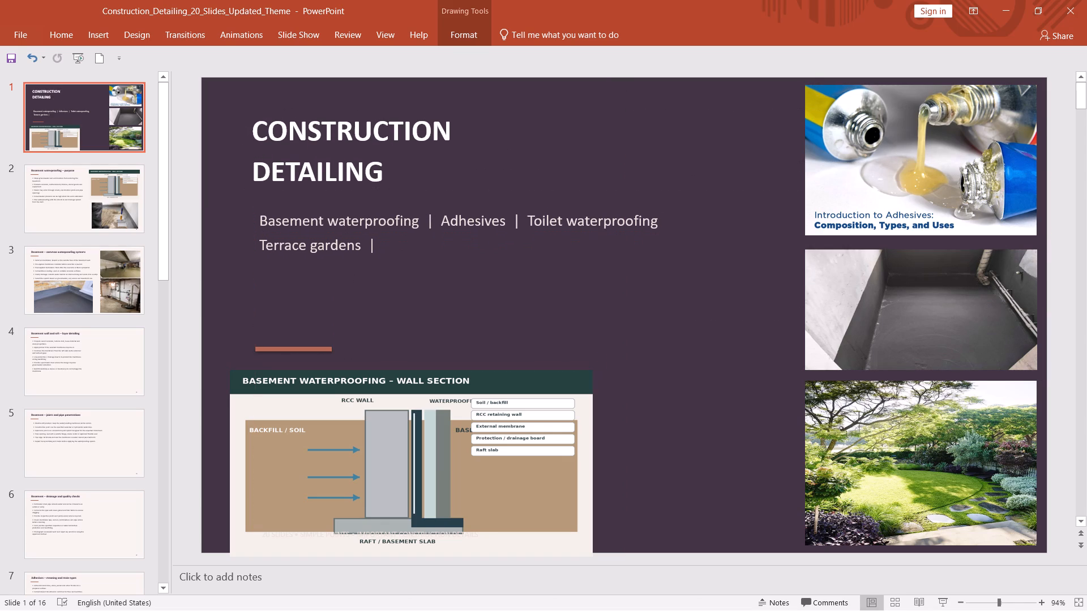
pyautogui.moveTo(348, 209); pyautogui.dragTo(343, 209)
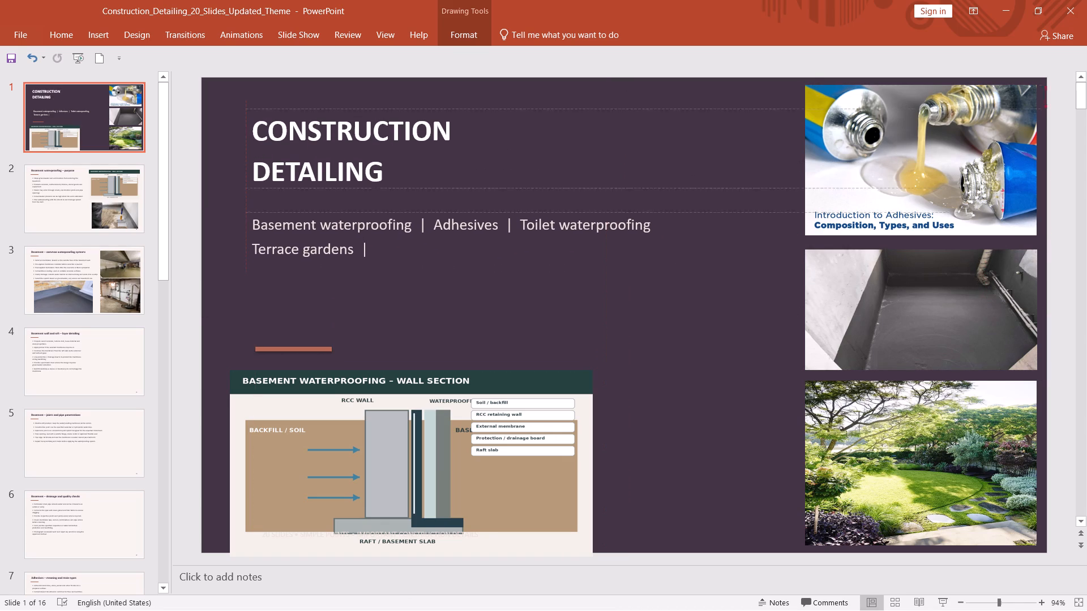
pyautogui.moveTo(343, 209); pyautogui.dragTo(344, 206)
pyautogui.click(279, 347)
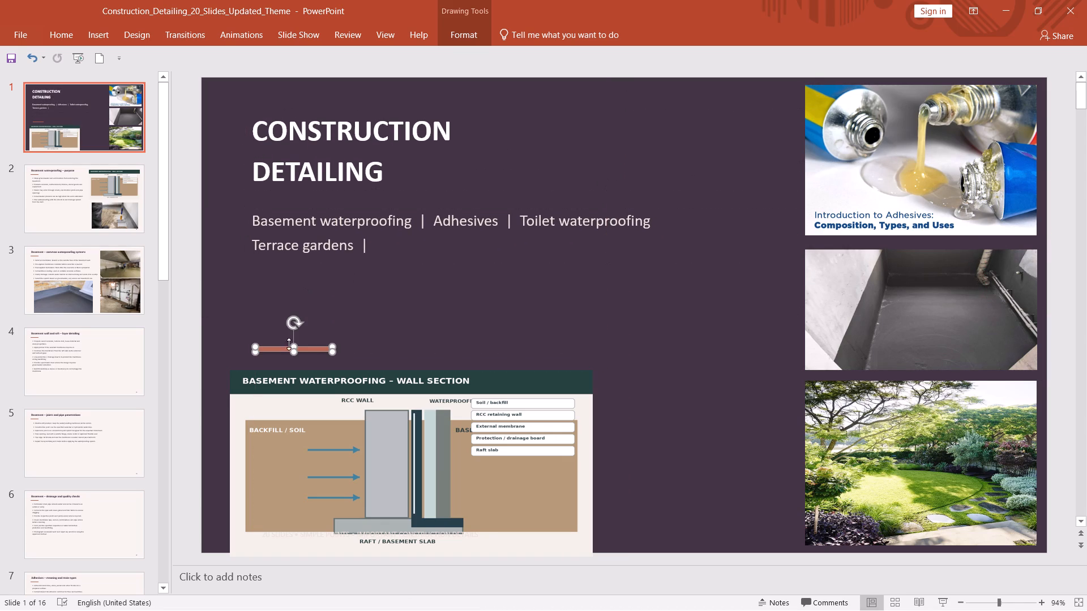
pyautogui.moveTo(283, 348); pyautogui.dragTo(279, 273)
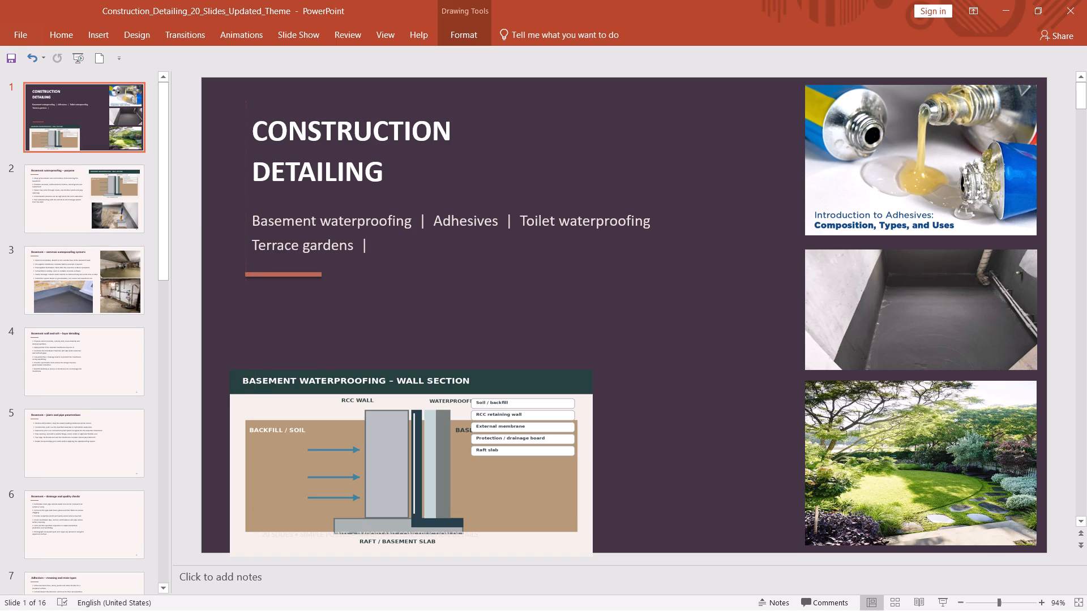
pyautogui.moveTo(279, 273); pyautogui.dragTo(281, 273)
# Move the basement wall section diagram up beneath the accent line and select the footer text below it.
pyautogui.moveTo(310, 461); pyautogui.dragTo(310, 455)
pyautogui.moveTo(326, 365); pyautogui.dragTo(337, 298)
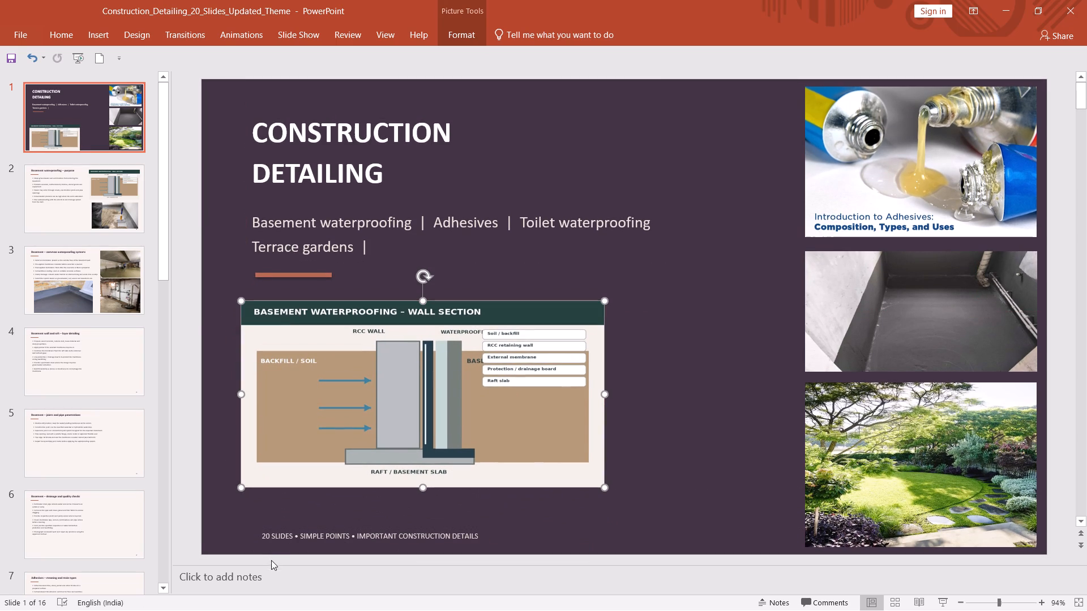
pyautogui.click(299, 533)
pyautogui.rightClick(288, 532)
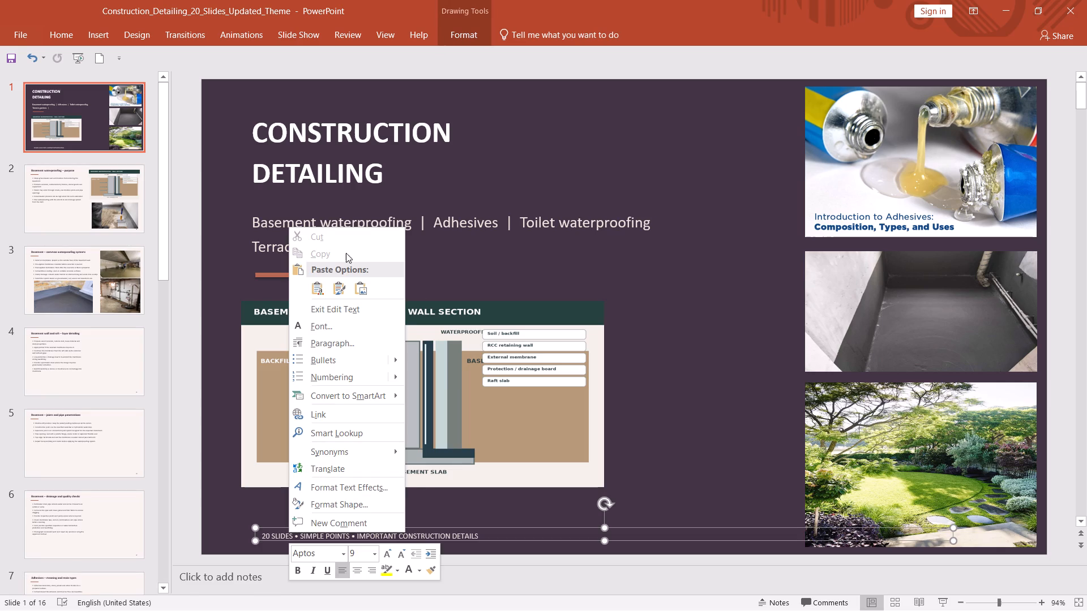
# Cut the footer text box "20 SLIDES • SIMPLE POINTS • IMPORTANT CONSTRUCTION DETAILS" from the title slide.
pyautogui.rightClick(266, 526)
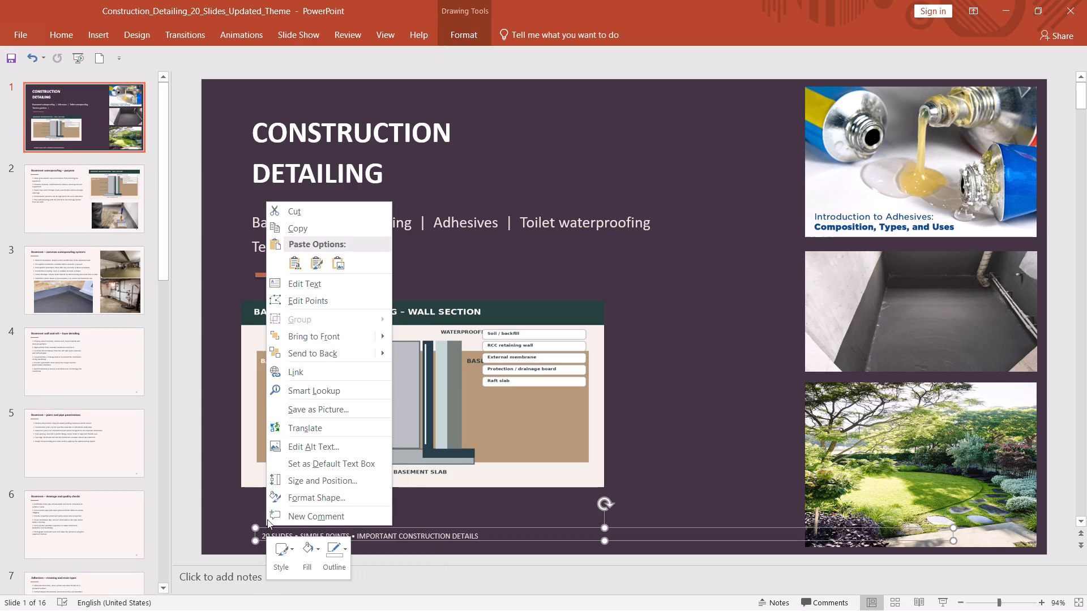
pyautogui.click(299, 206)
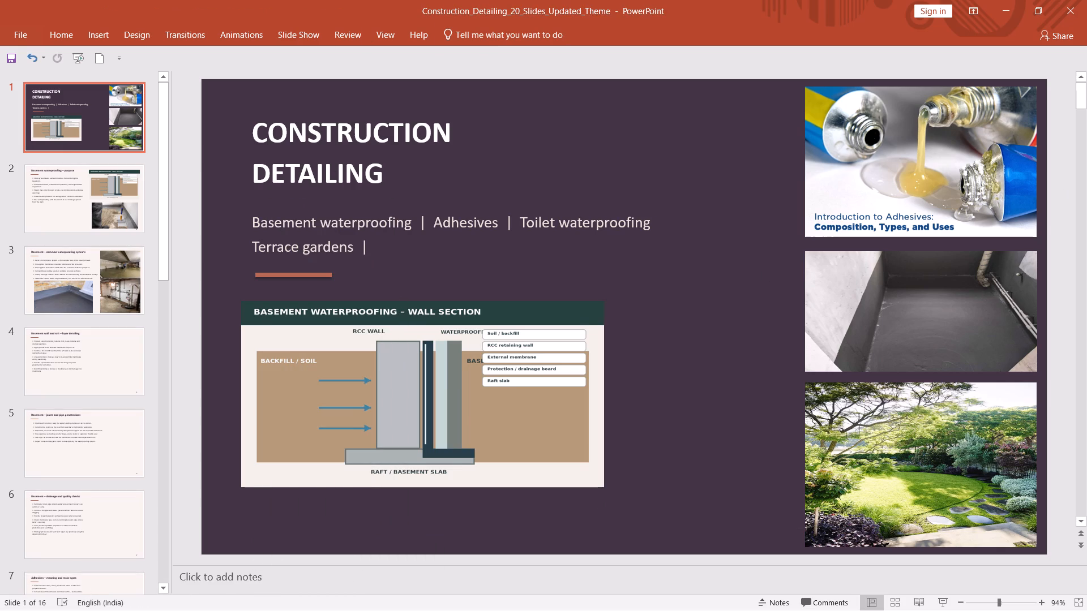
# Check the basement "layer detailing" and "joints and pipe penetrations" slides, and switch to the Basement waterproofing image search in Chrome.
pyautogui.scroll(3, 59, 191)
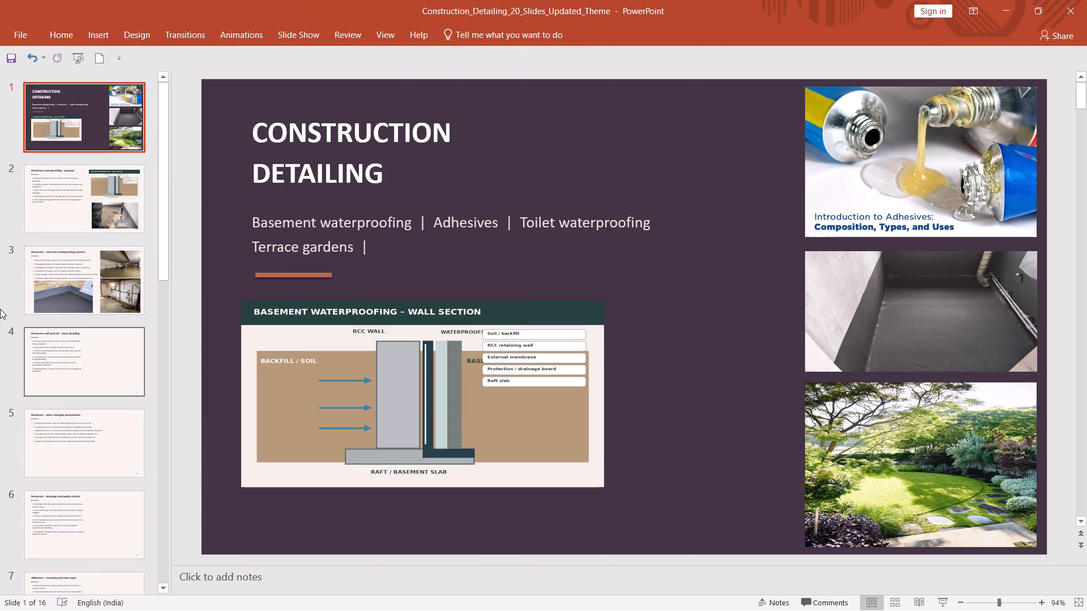
pyautogui.click(78, 380)
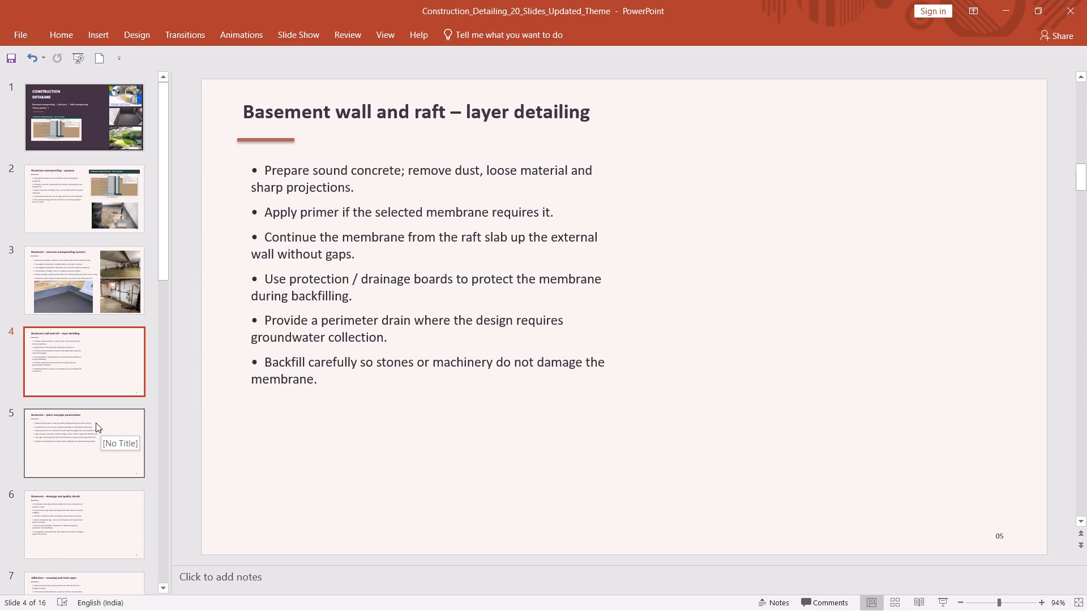
pyautogui.click(96, 423)
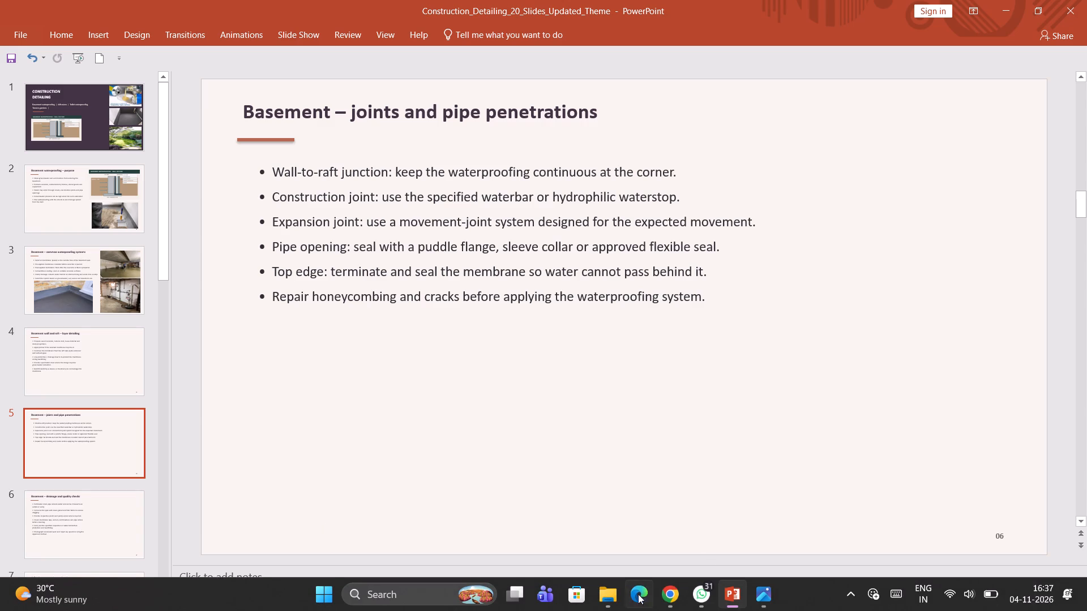
pyautogui.click(677, 593)
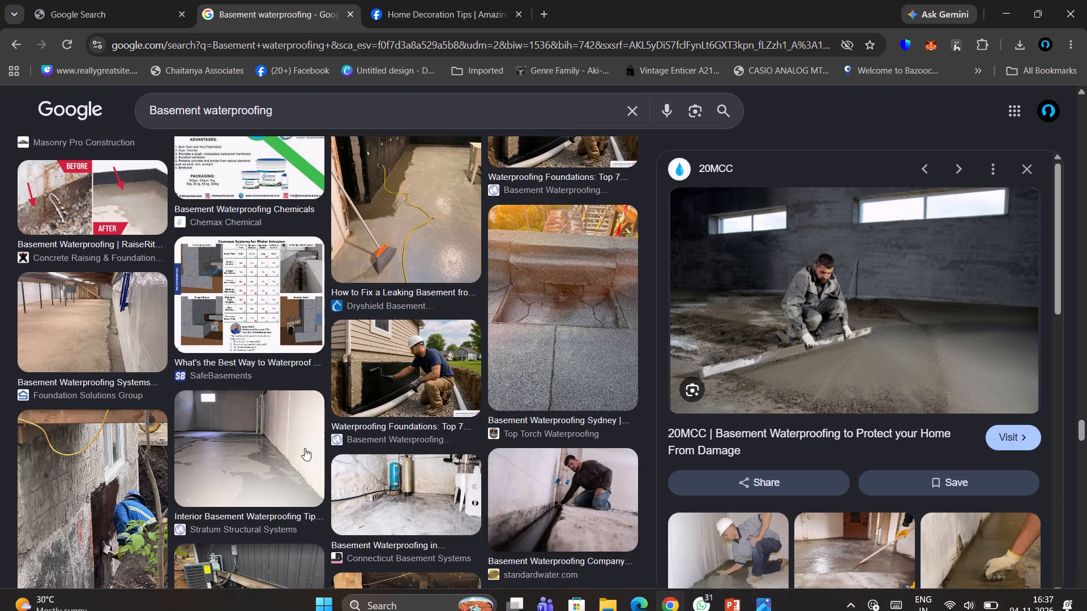
# Examine the "Basement waterproofing" photo results, previewing the Foundation Solutions Group basement photo and its related images for usable pictures.
pyautogui.moveTo(276, 117); pyautogui.dragTo(283, 112)
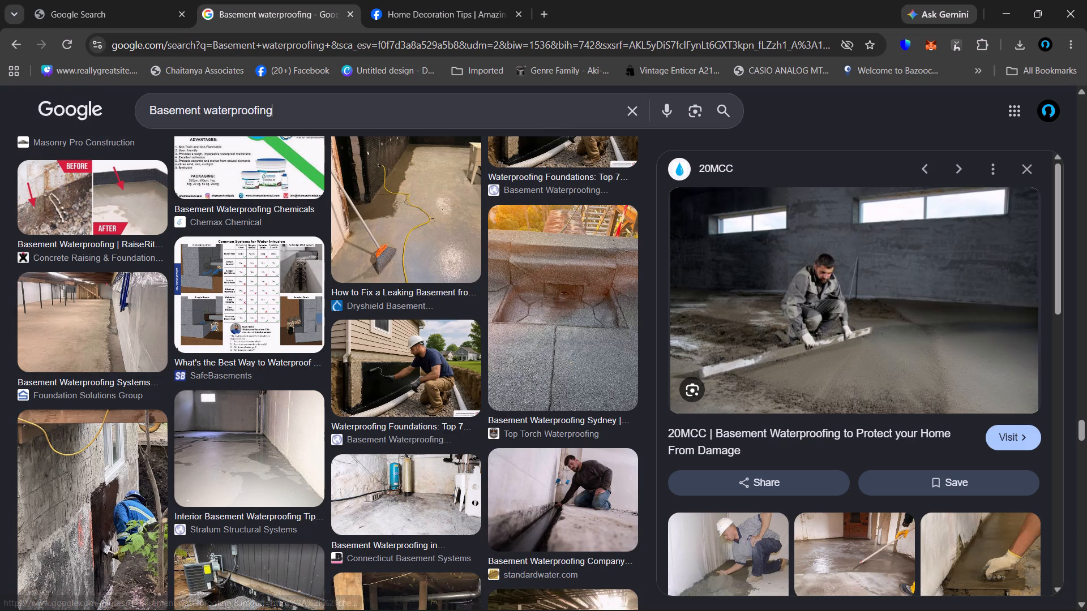
pyautogui.moveTo(283, 112); pyautogui.dragTo(289, 115)
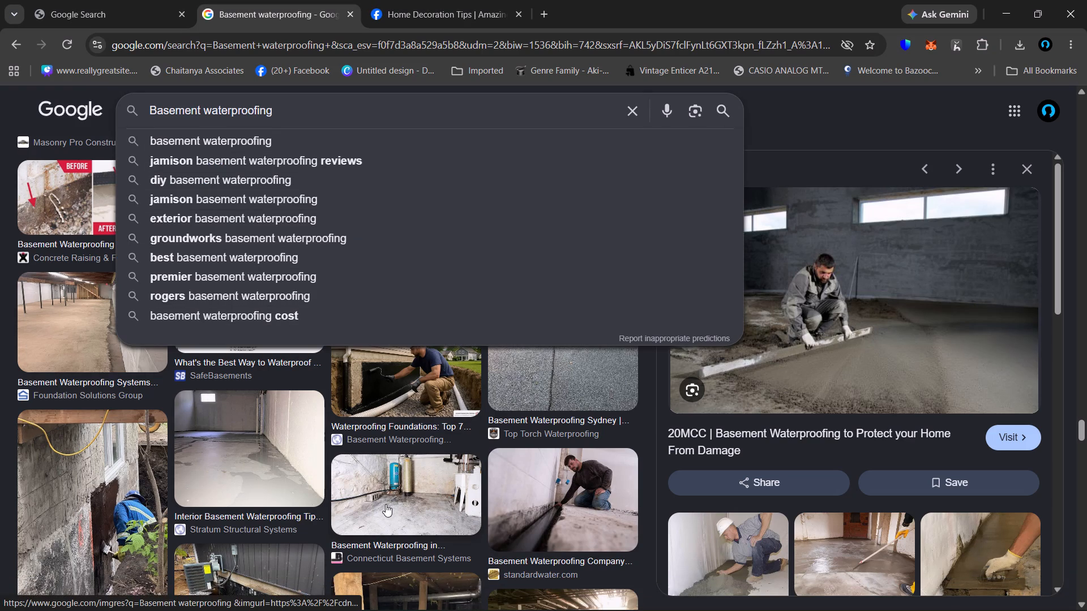
pyautogui.scroll(-1, 390, 472)
pyautogui.scroll(2, 382, 466)
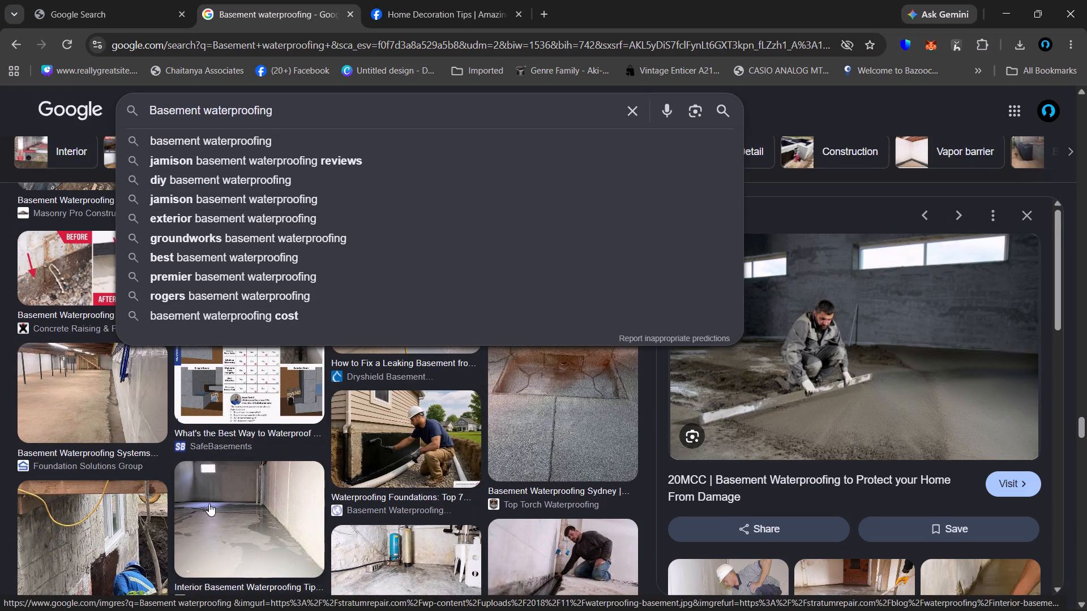
pyautogui.click(95, 412)
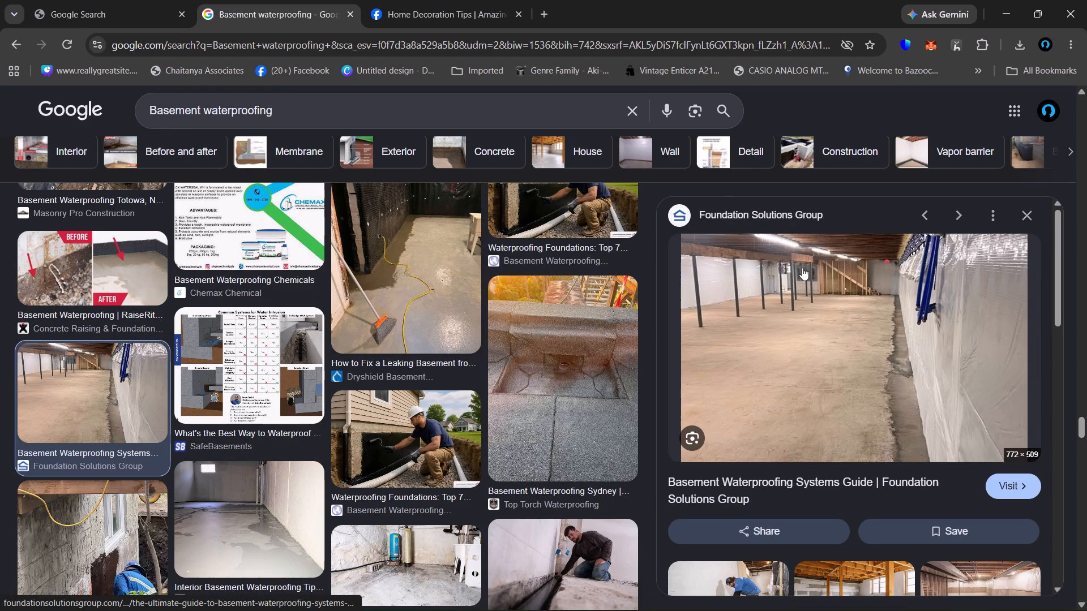
pyautogui.scroll(2, 798, 552)
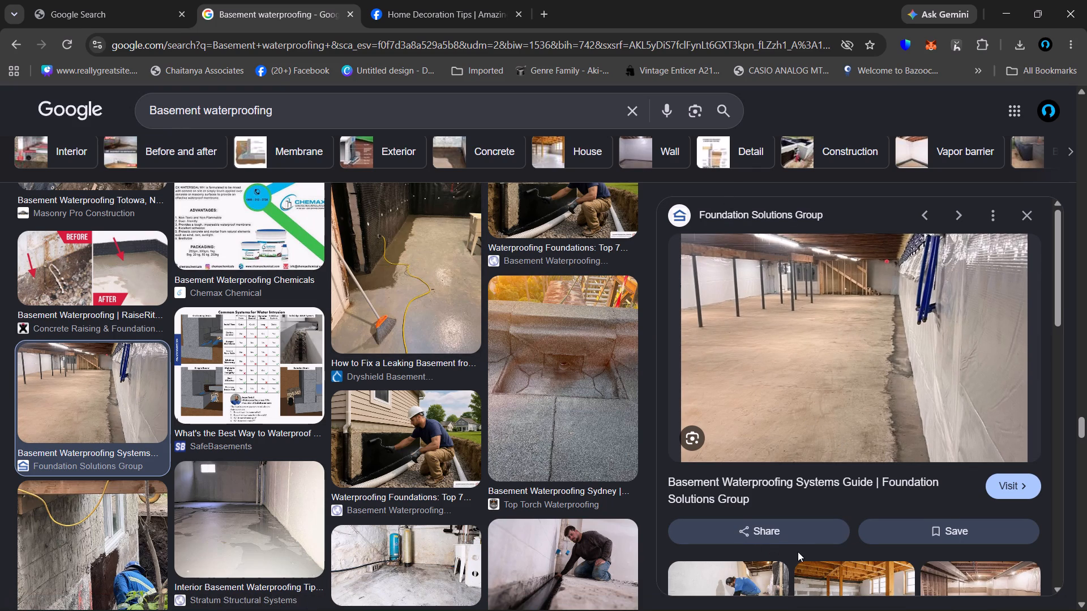
pyautogui.scroll(1, 798, 552)
pyautogui.scroll(-4, 795, 552)
pyautogui.scroll(2, 763, 490)
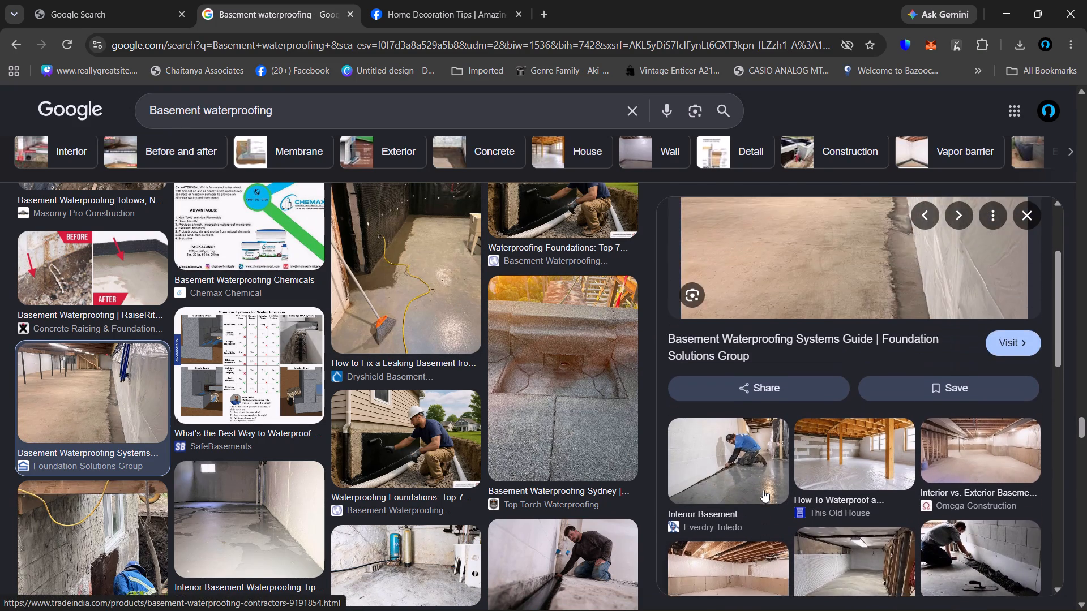
pyautogui.scroll(4, 763, 490)
pyautogui.rightClick(750, 382)
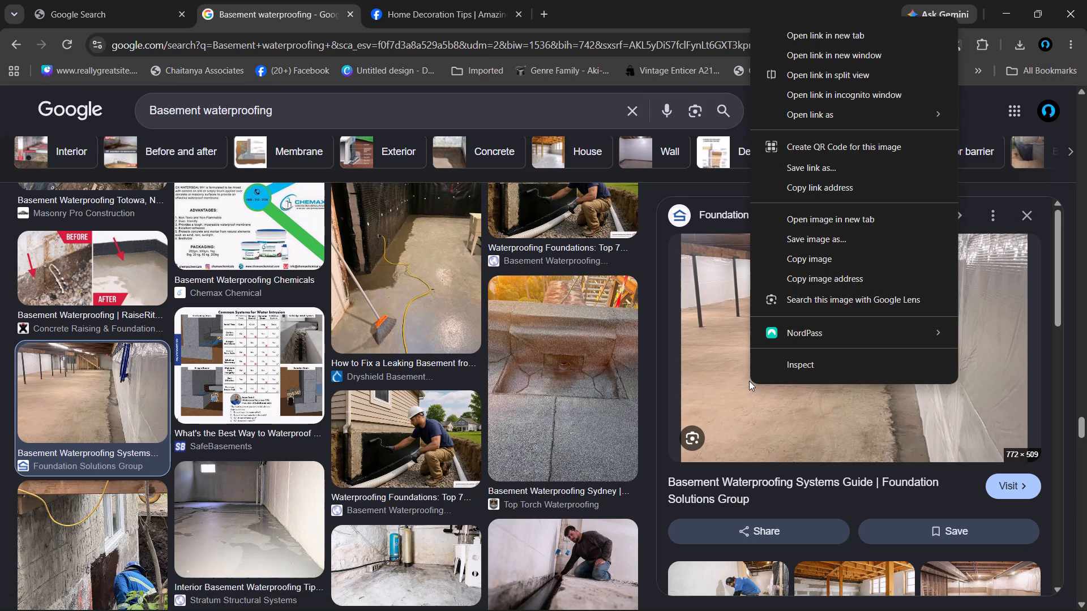
pyautogui.scroll(-5, 348, 463)
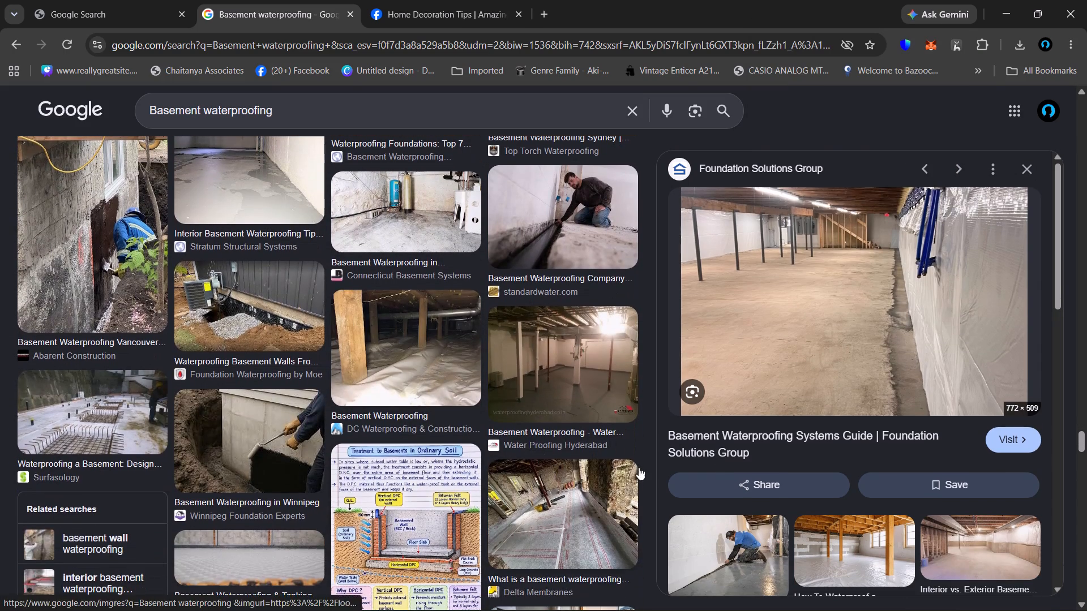
pyautogui.scroll(3, 813, 513)
pyautogui.scroll(-6, 805, 506)
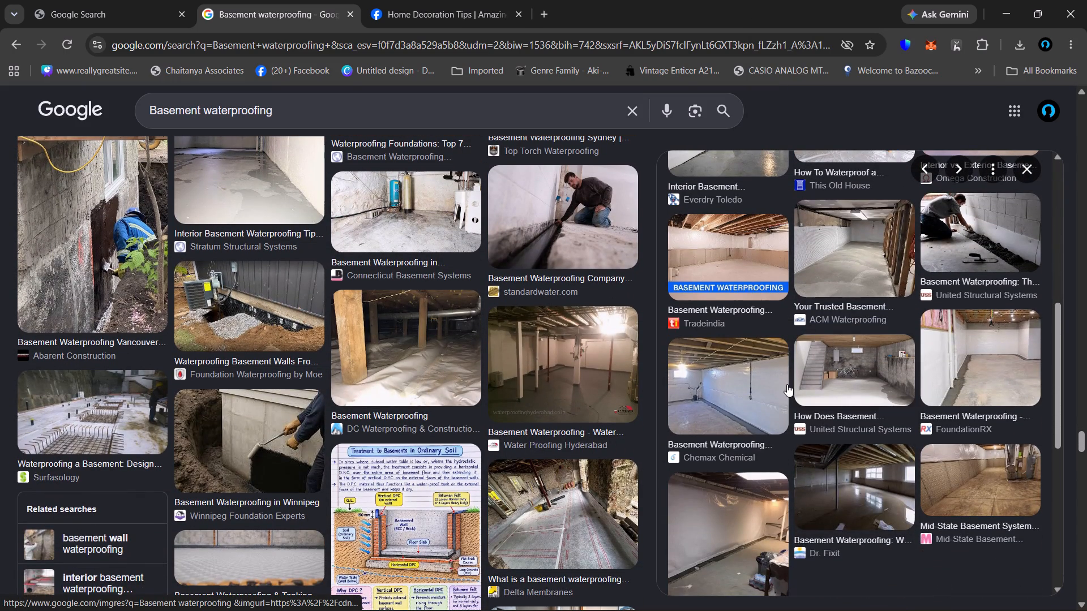
pyautogui.scroll(-4, 784, 362)
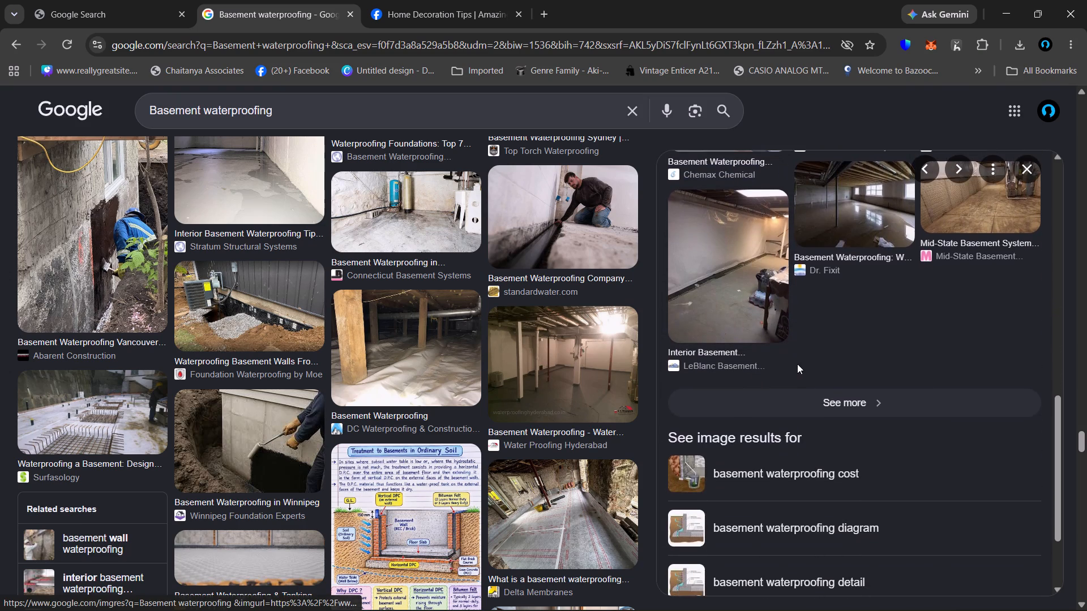
pyautogui.scroll(-2, 799, 363)
pyautogui.scroll(3, 812, 375)
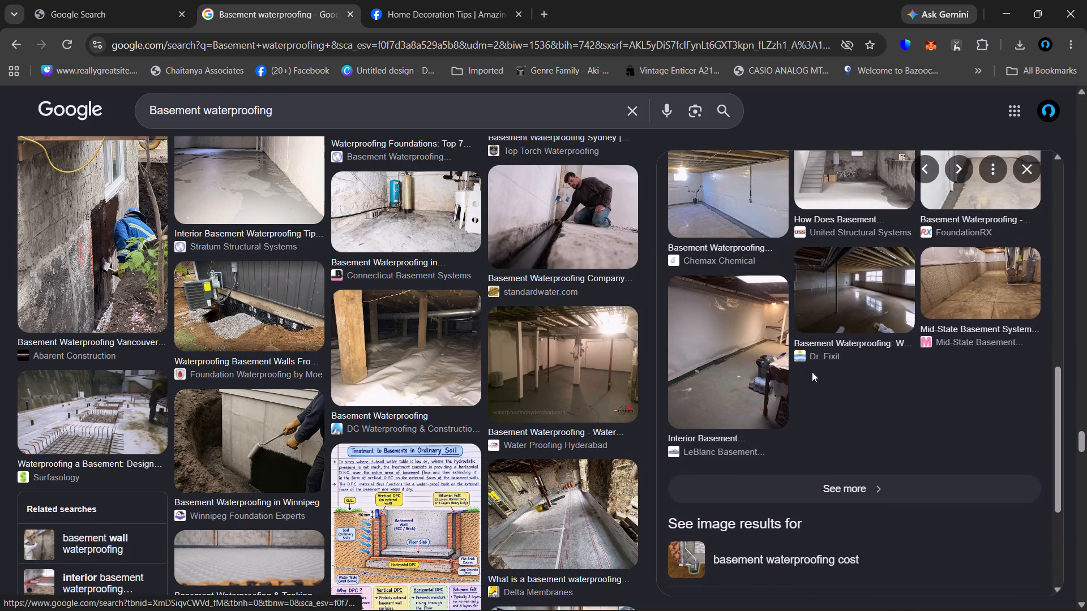
pyautogui.scroll(-3, 804, 356)
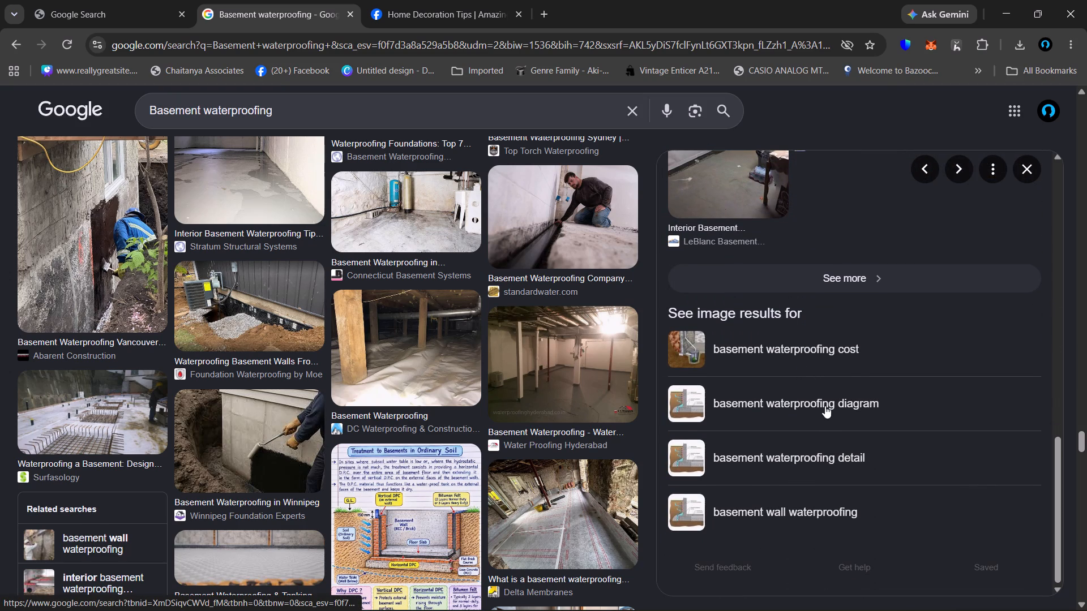
# View the "basement waterproofing diagram" image results, preview the Pinterest AutoCAD drawing, and return to the "Basement waterproofing" results.
pyautogui.click(802, 399)
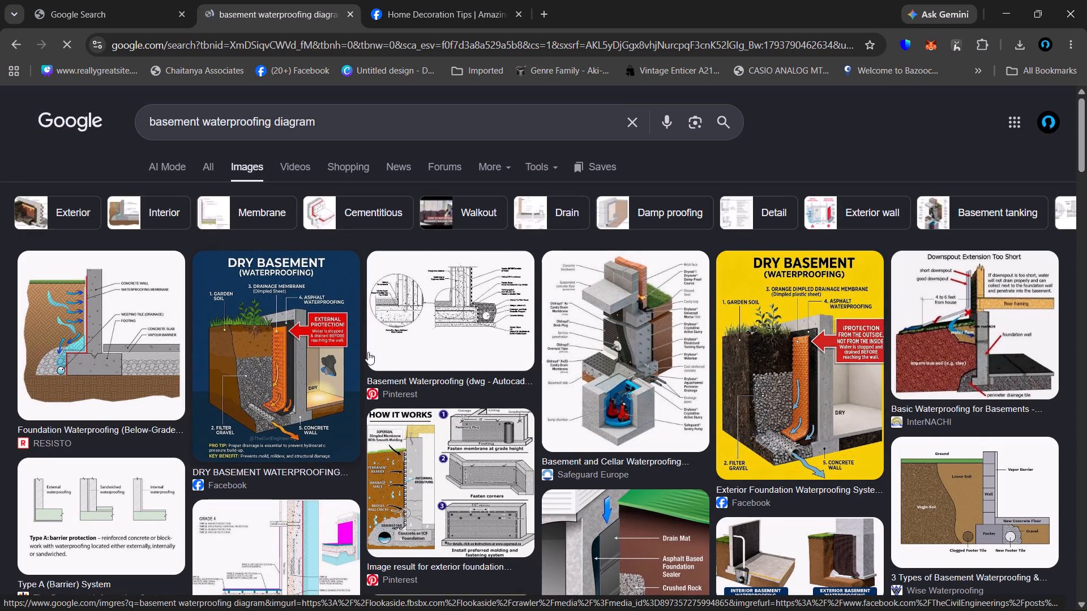
pyautogui.click(450, 337)
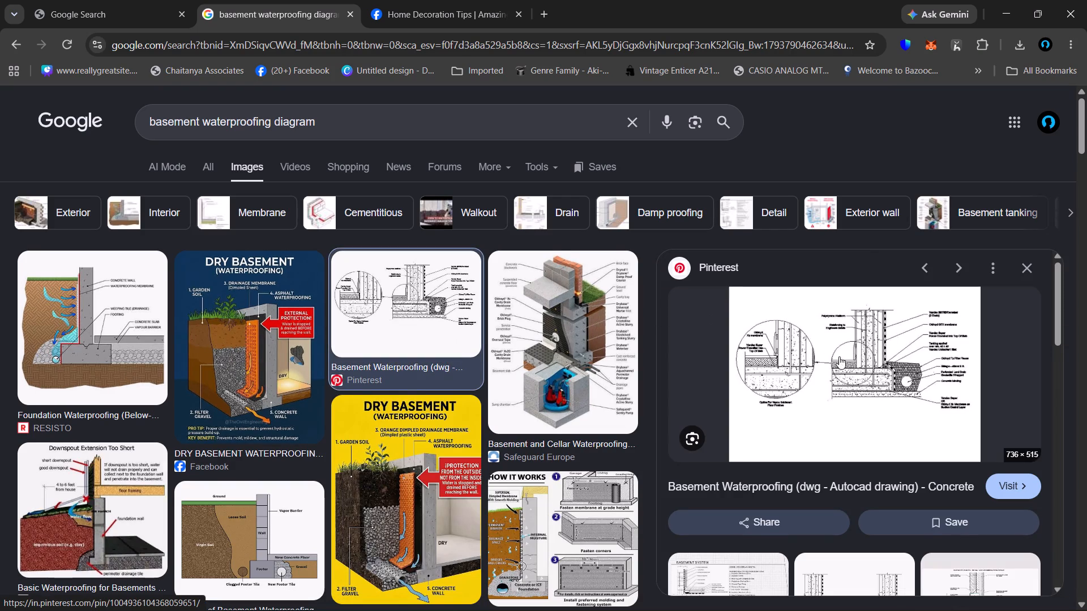
pyautogui.scroll(3, 854, 353)
pyautogui.scroll(-2, 852, 342)
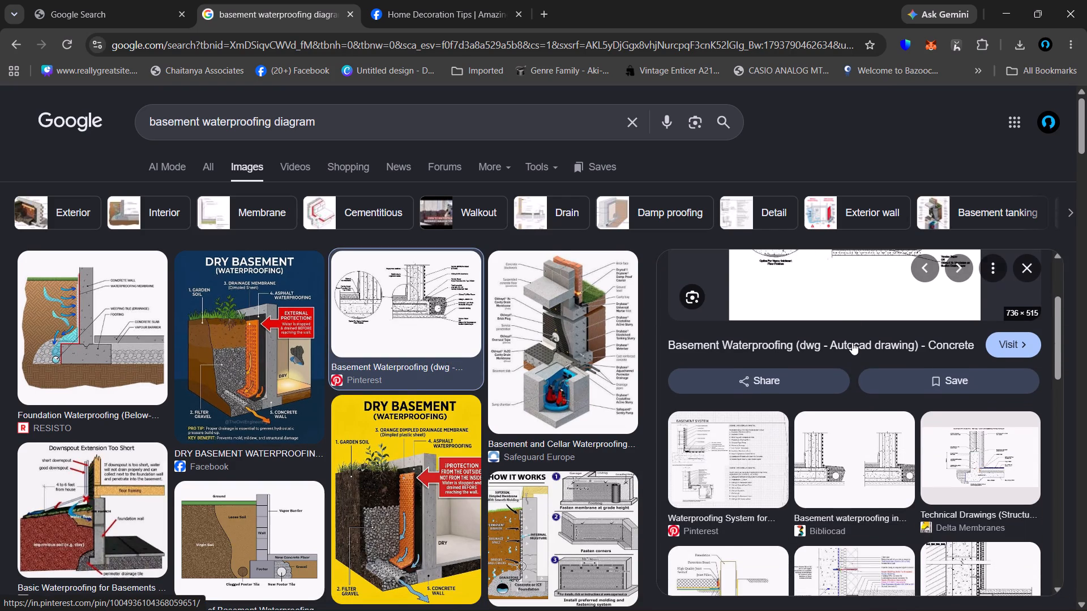
pyautogui.scroll(-2, 852, 342)
pyautogui.scroll(7, 852, 342)
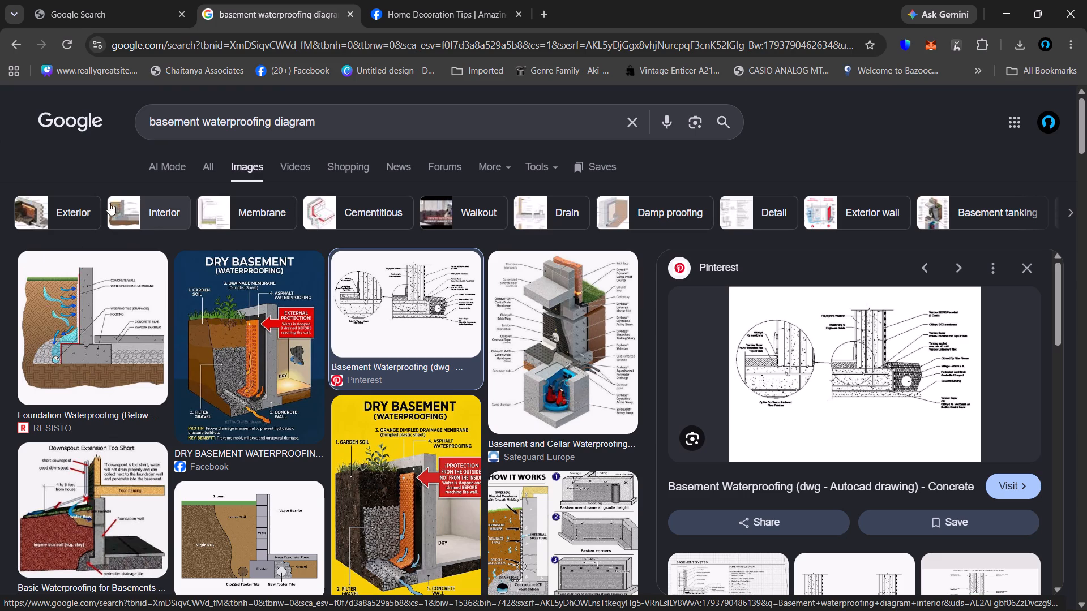
pyautogui.click(1031, 265)
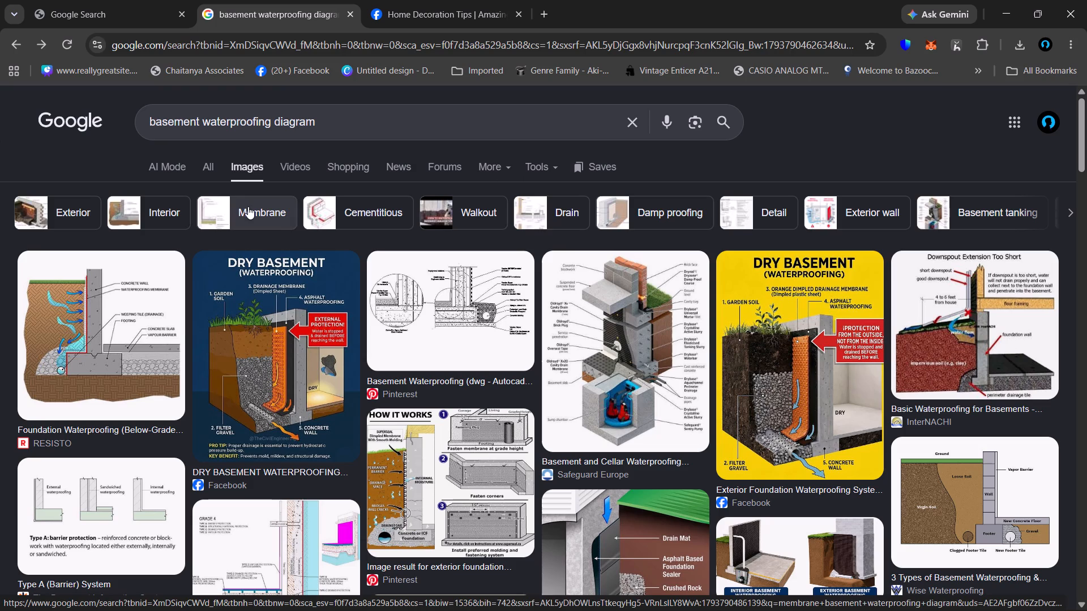
pyautogui.click(322, 124)
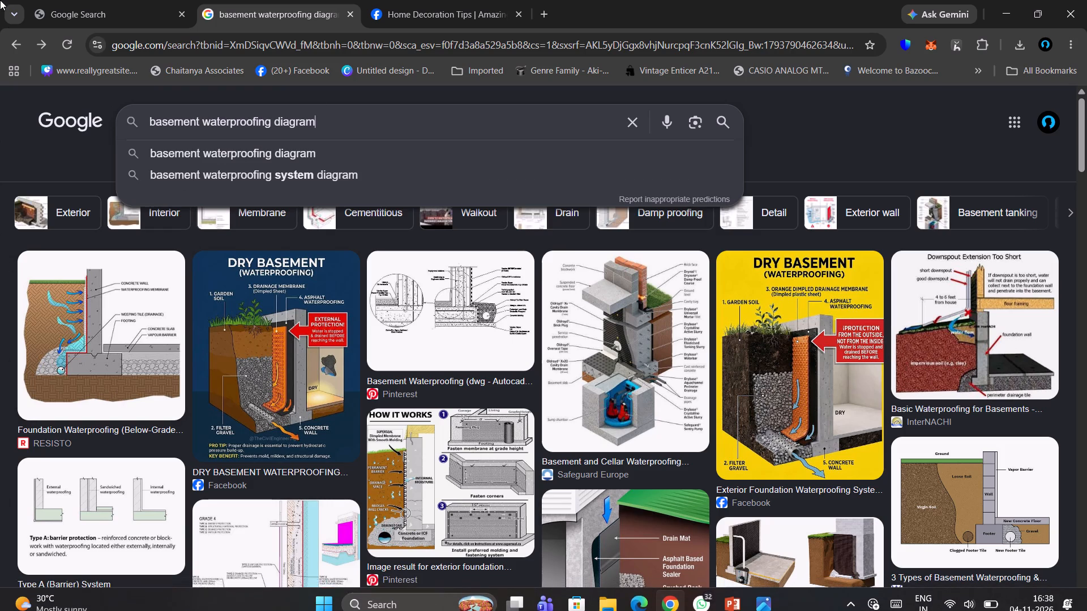
pyautogui.click(15, 46)
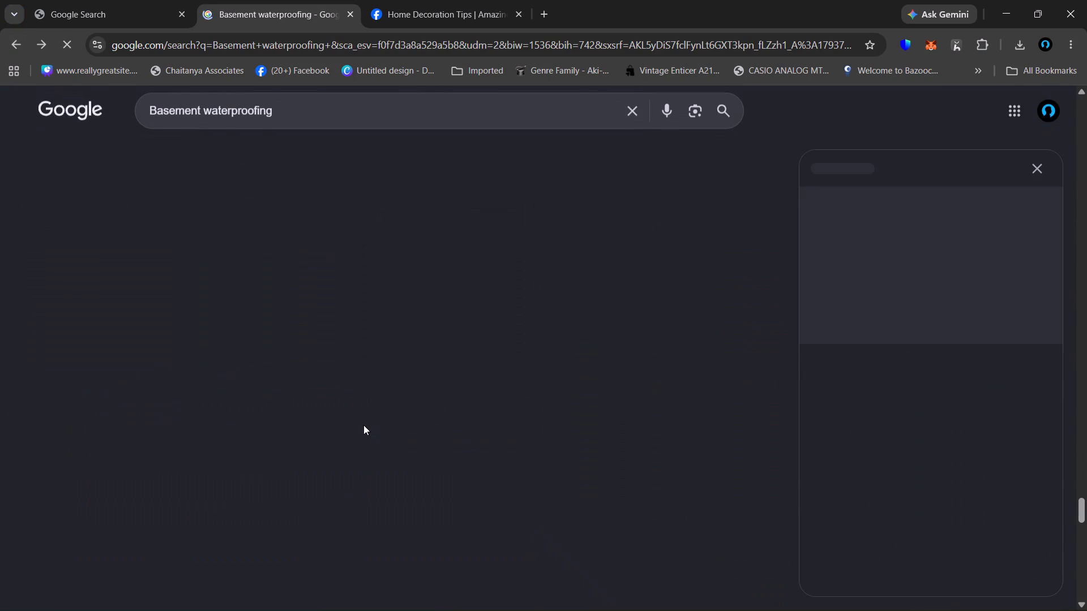
# Find the ACM Basement Waterproofing photo of workers spreading concrete on a basement floor and save it to Downloads as a JPEG.
pyautogui.scroll(-2, 375, 417)
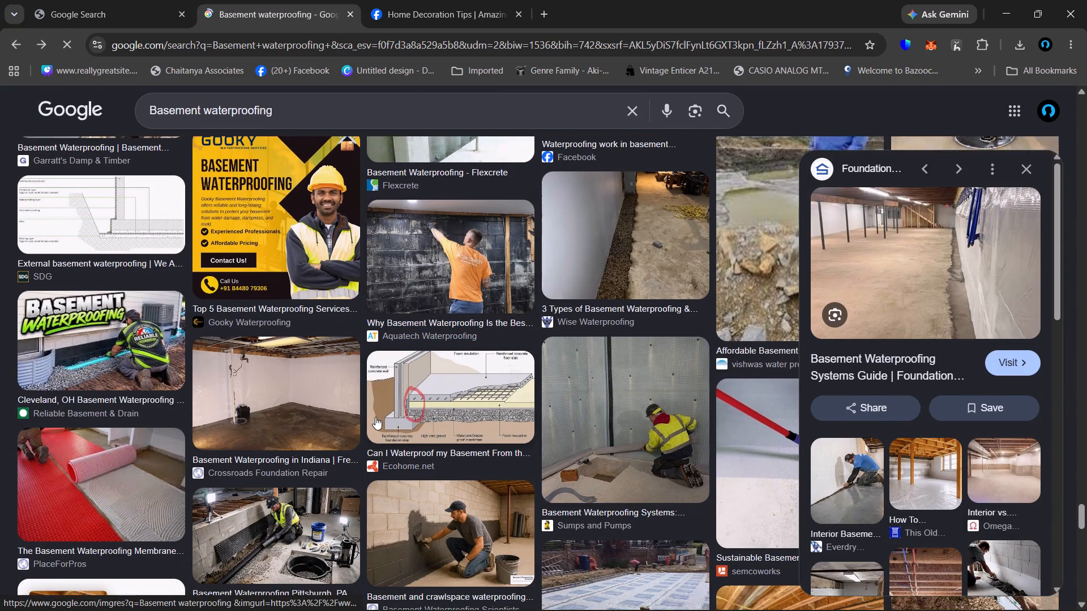
pyautogui.scroll(-3, 375, 417)
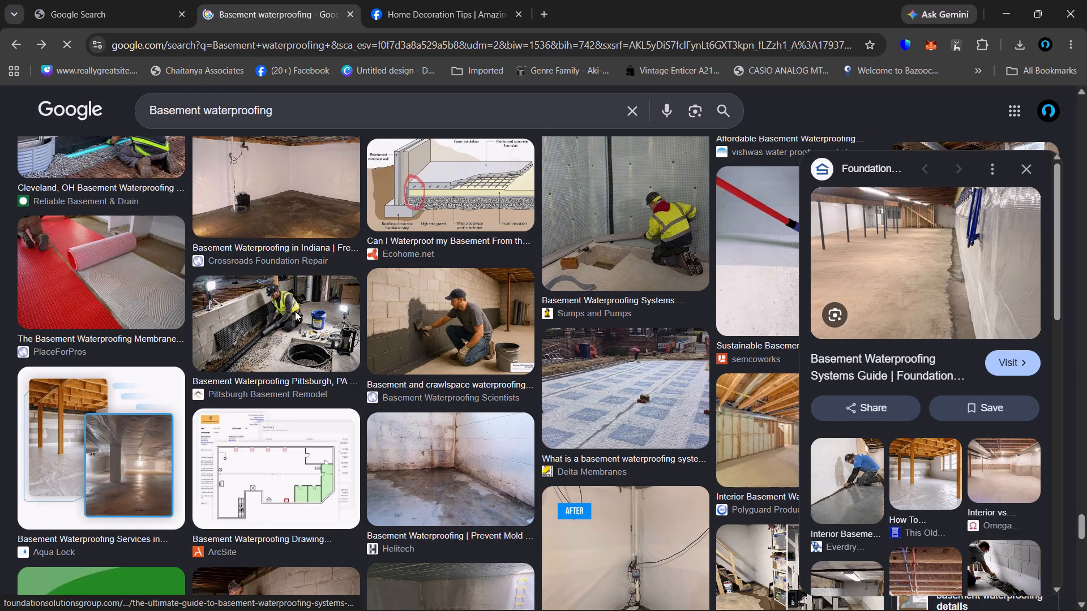
pyautogui.scroll(-1, 332, 316)
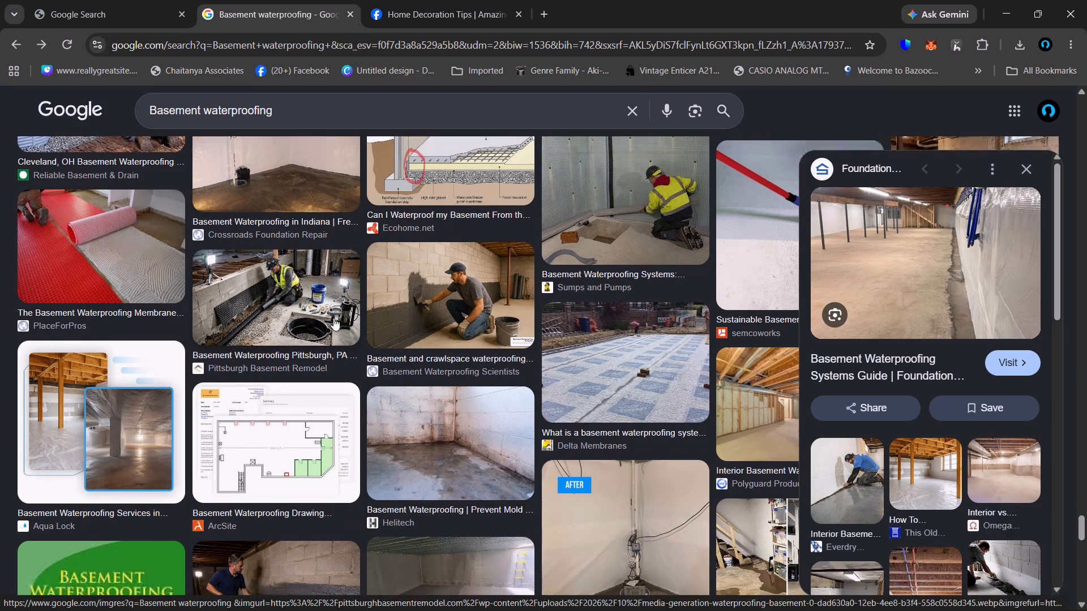
pyautogui.scroll(-7, 333, 318)
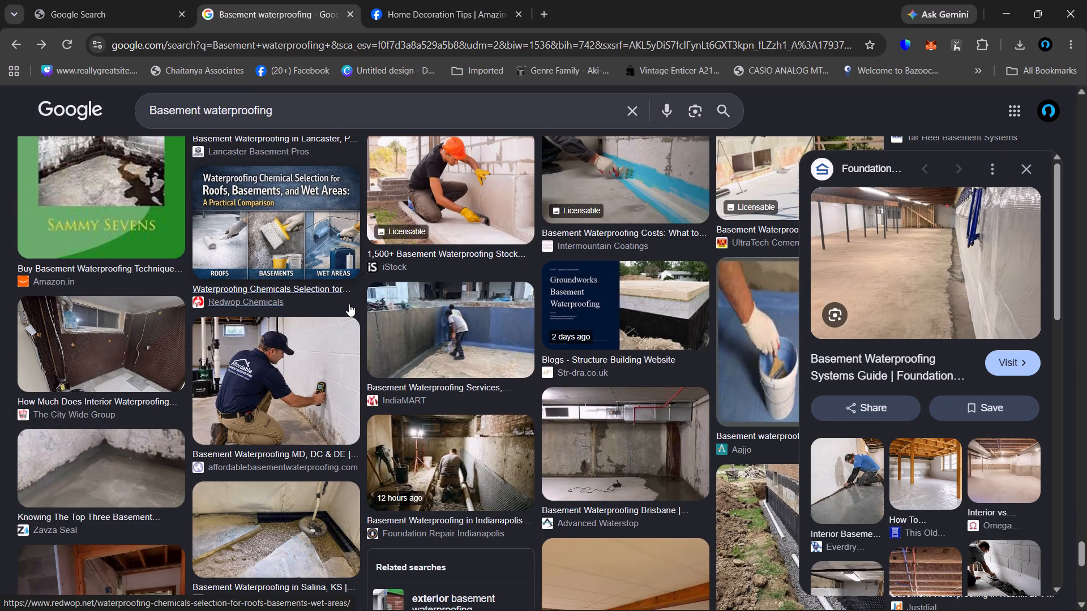
pyautogui.scroll(-1, 358, 286)
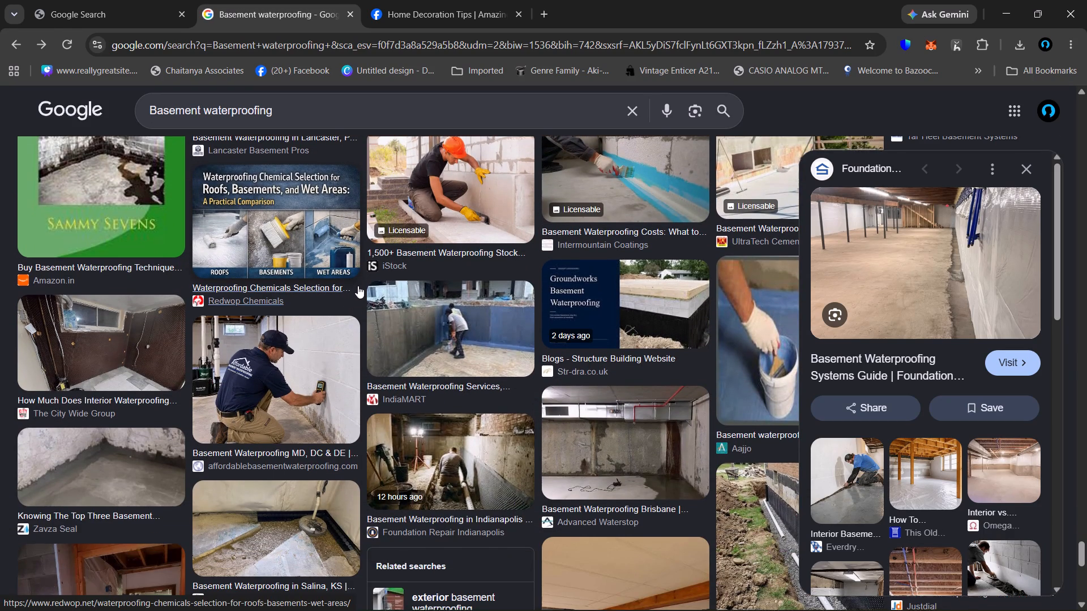
pyautogui.scroll(-8, 358, 286)
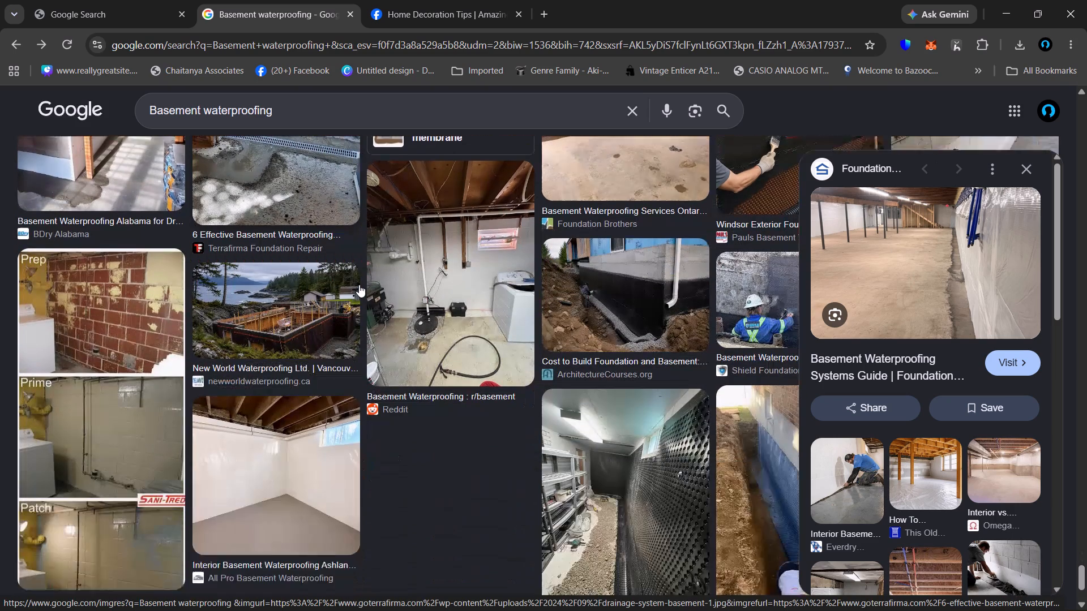
pyautogui.scroll(-4, 359, 285)
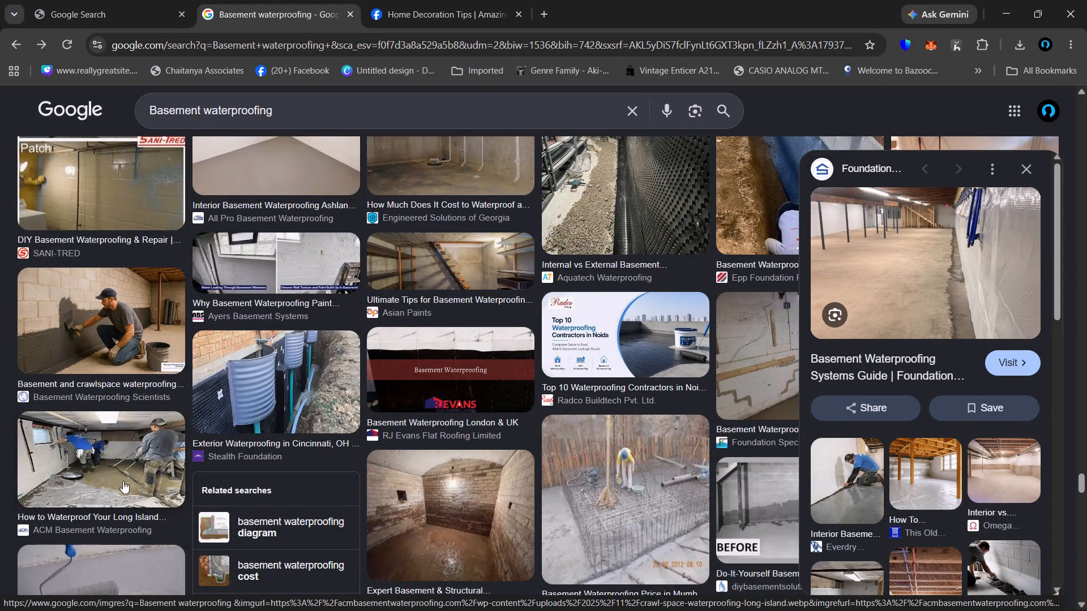
pyautogui.click(113, 463)
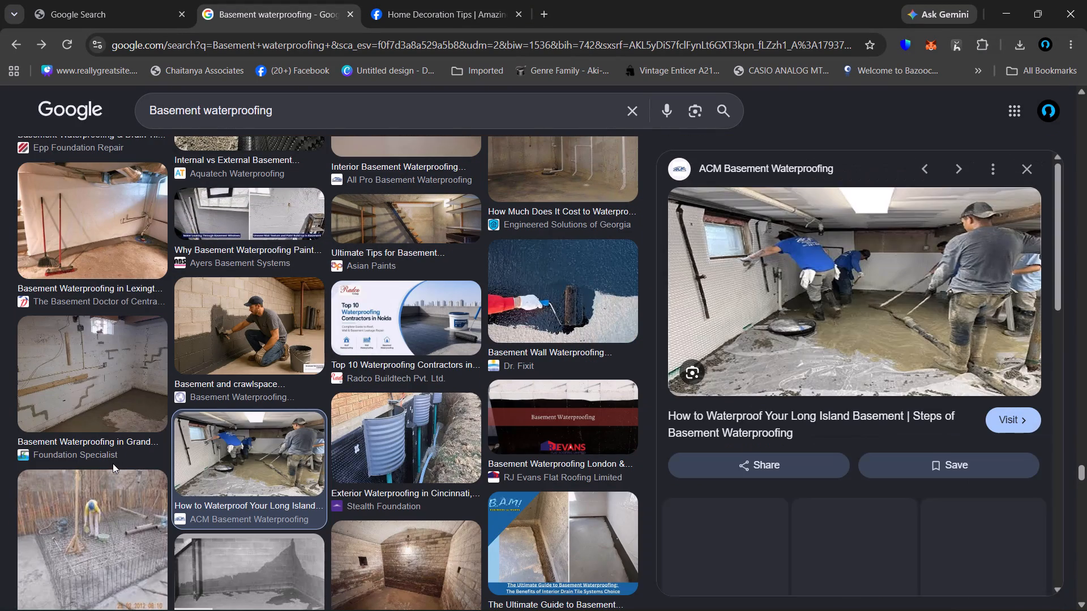
pyautogui.rightClick(837, 278)
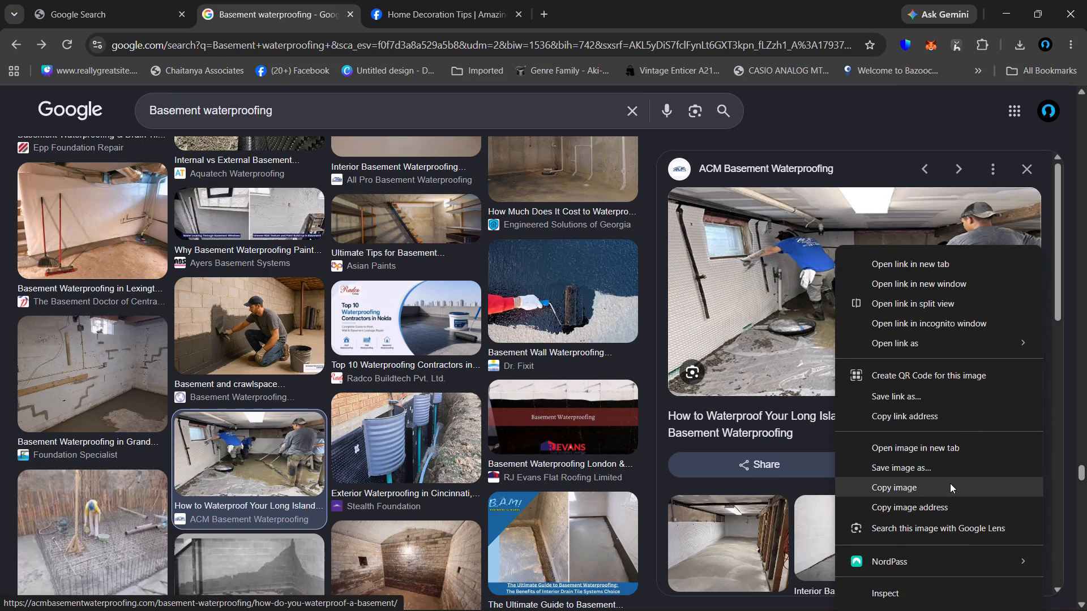
pyautogui.click(937, 461)
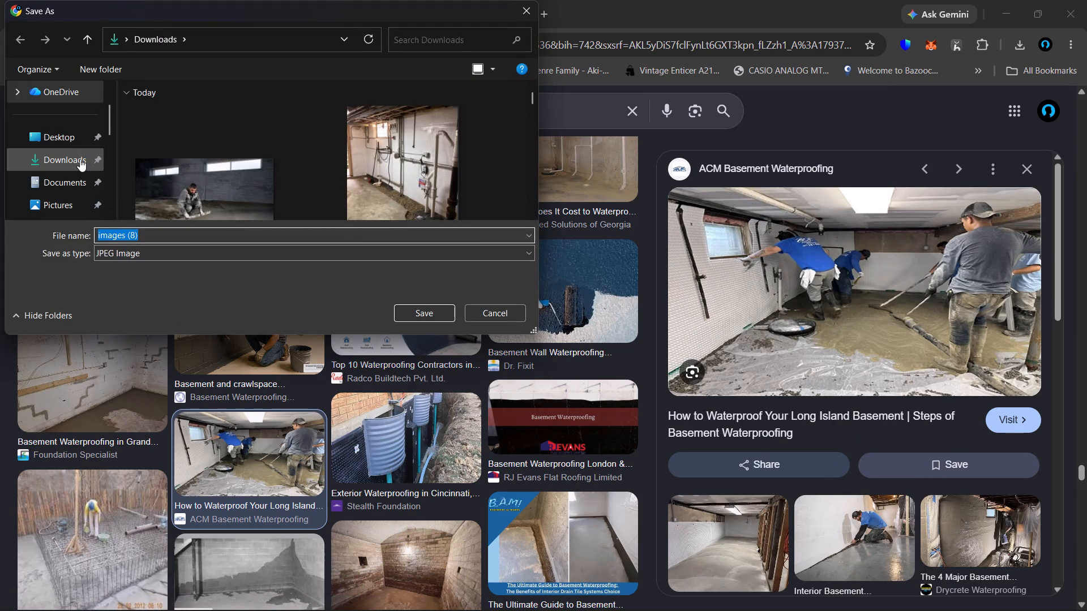
pyautogui.click(77, 159)
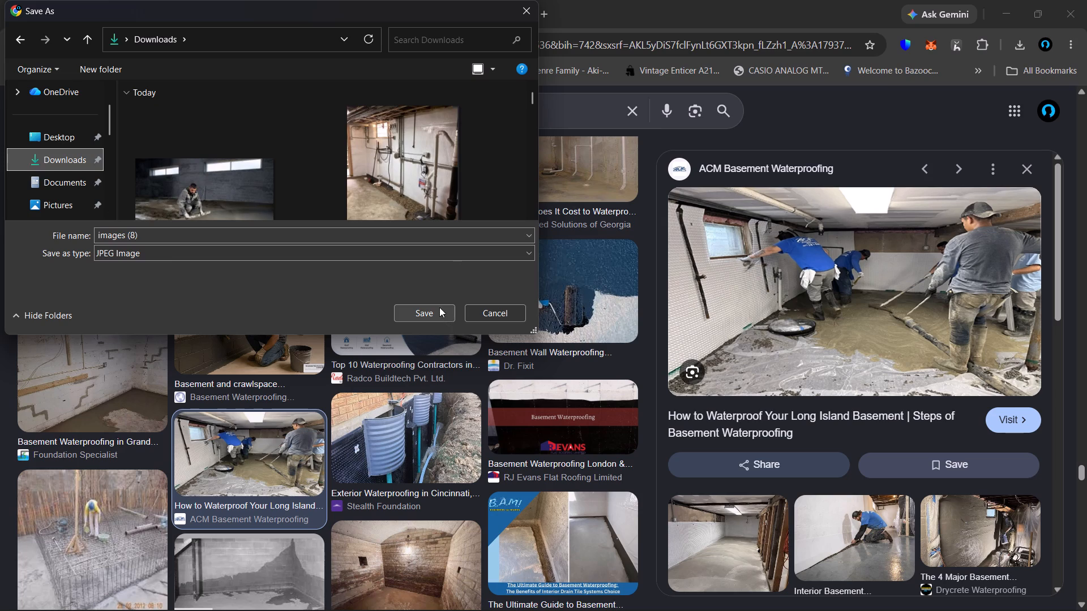
pyautogui.click(439, 307)
# Examine further "Basement waterproofing" photo results, previewing The Preservation Company's basement membrane photo and its related images.
pyautogui.scroll(-4, 440, 317)
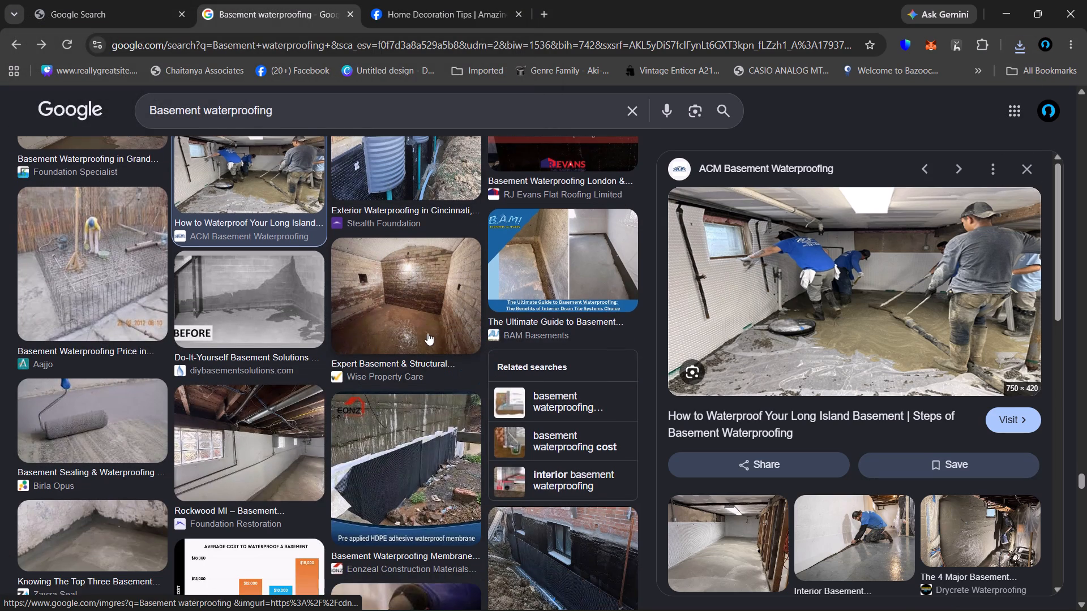
pyautogui.scroll(-3, 427, 333)
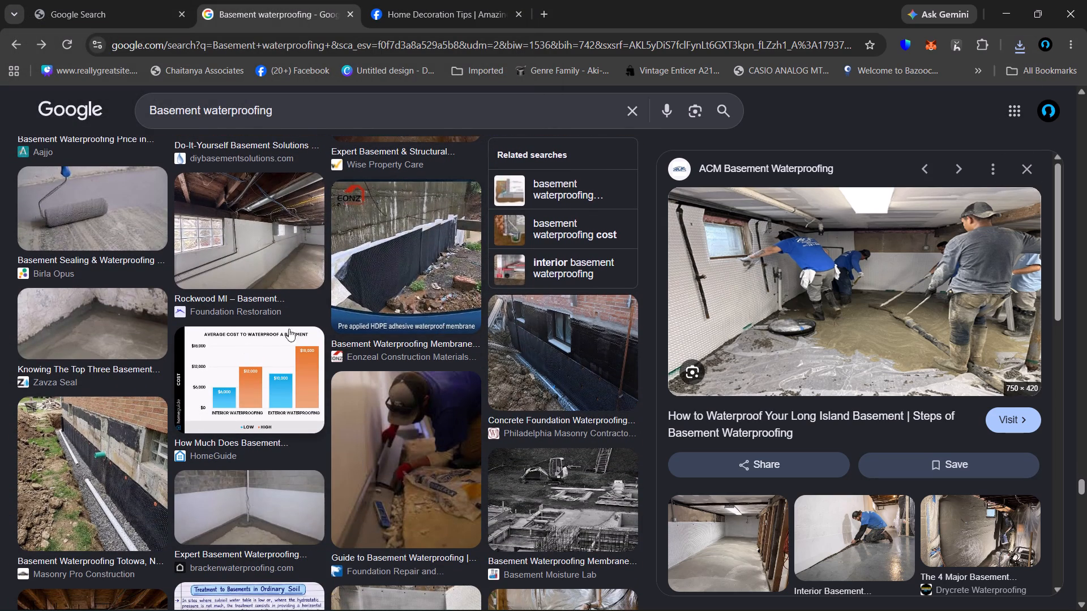
pyautogui.scroll(-6, 298, 393)
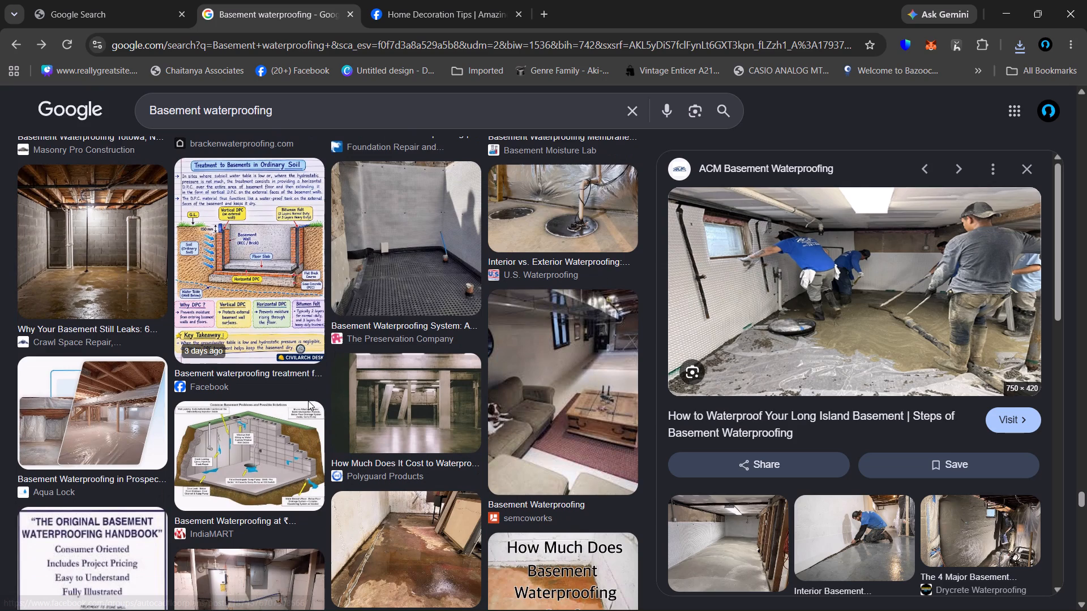
pyautogui.scroll(-3, 308, 401)
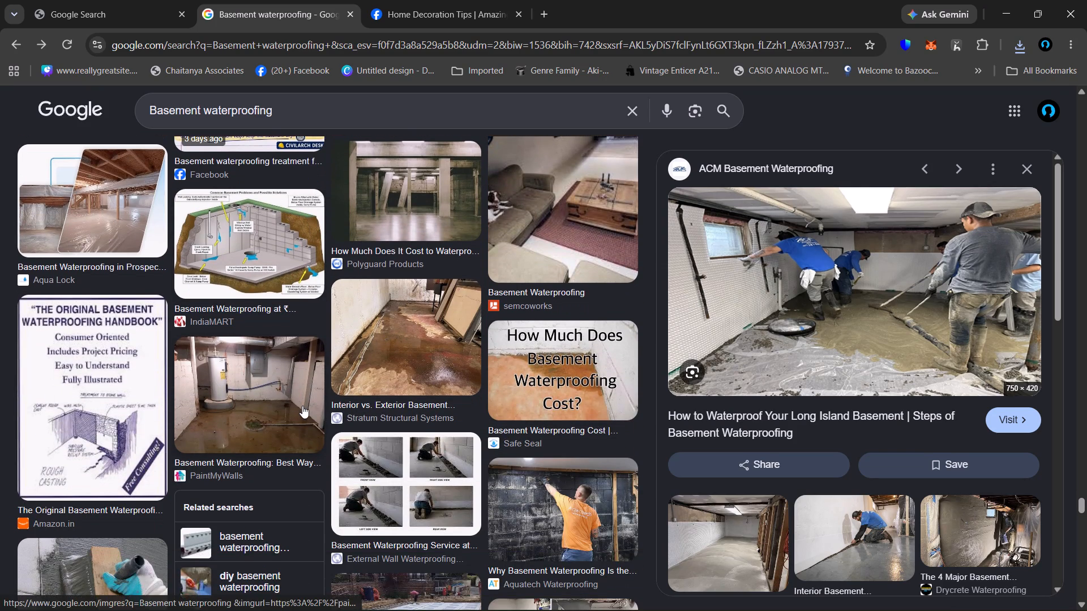
pyautogui.scroll(-3, 302, 406)
pyautogui.scroll(8, 302, 406)
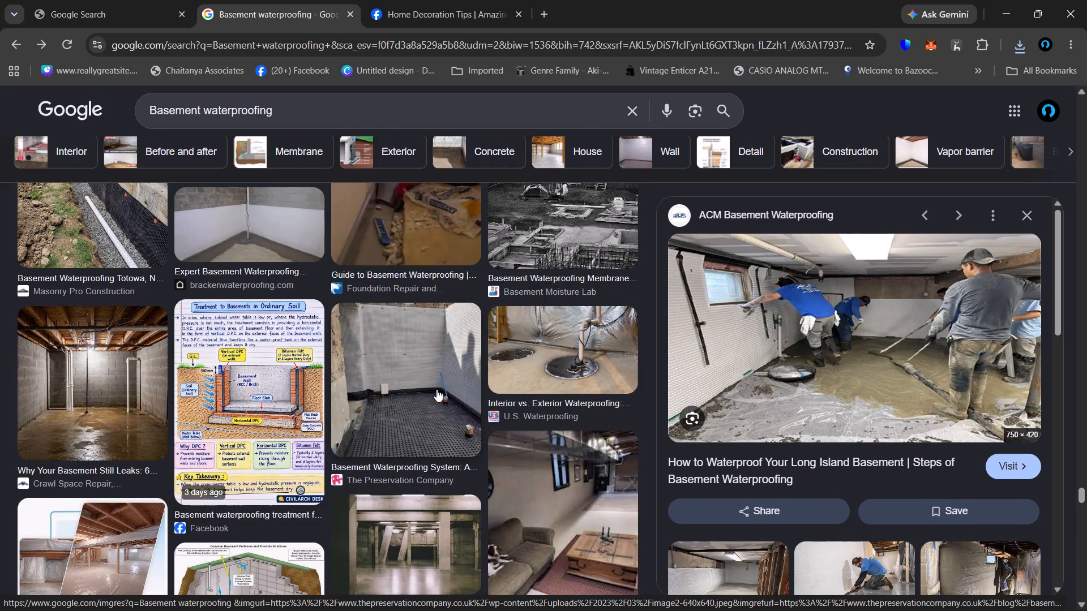
pyautogui.click(436, 389)
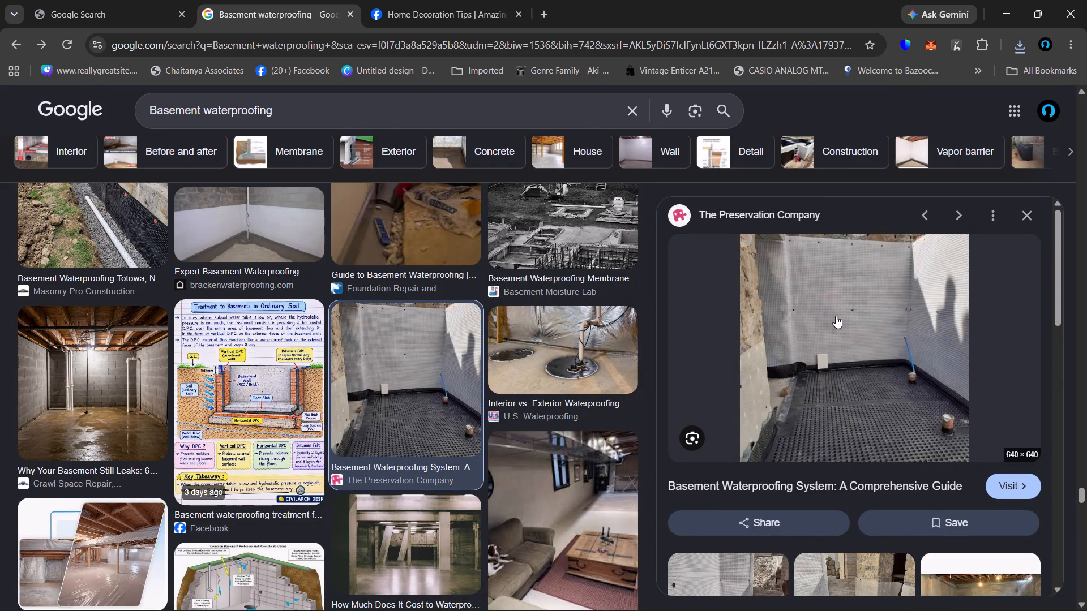
pyautogui.scroll(3, 858, 409)
pyautogui.scroll(-1, 844, 399)
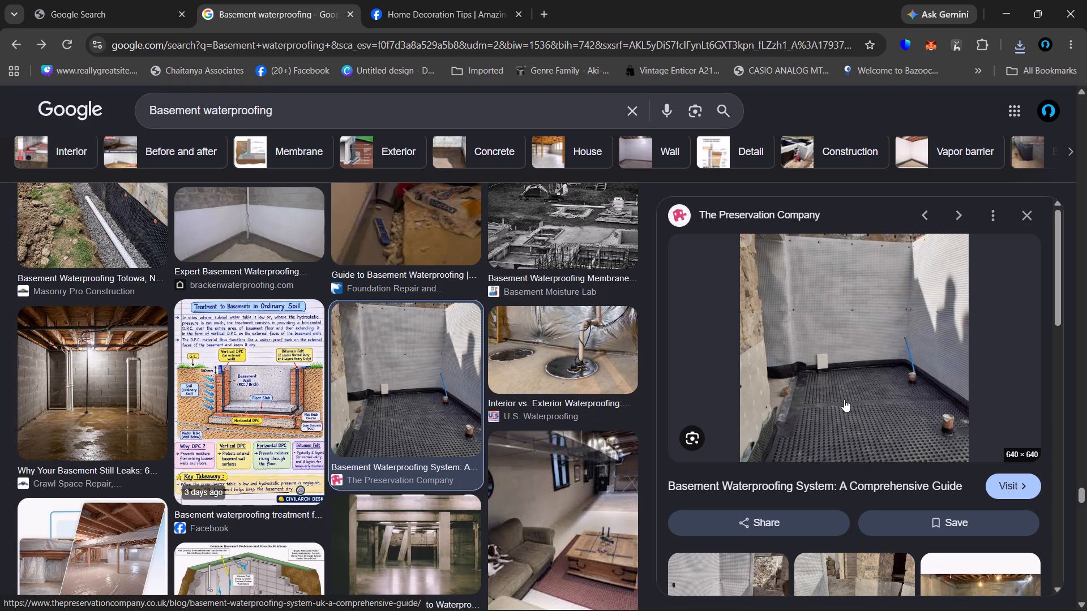
pyautogui.scroll(-5, 844, 399)
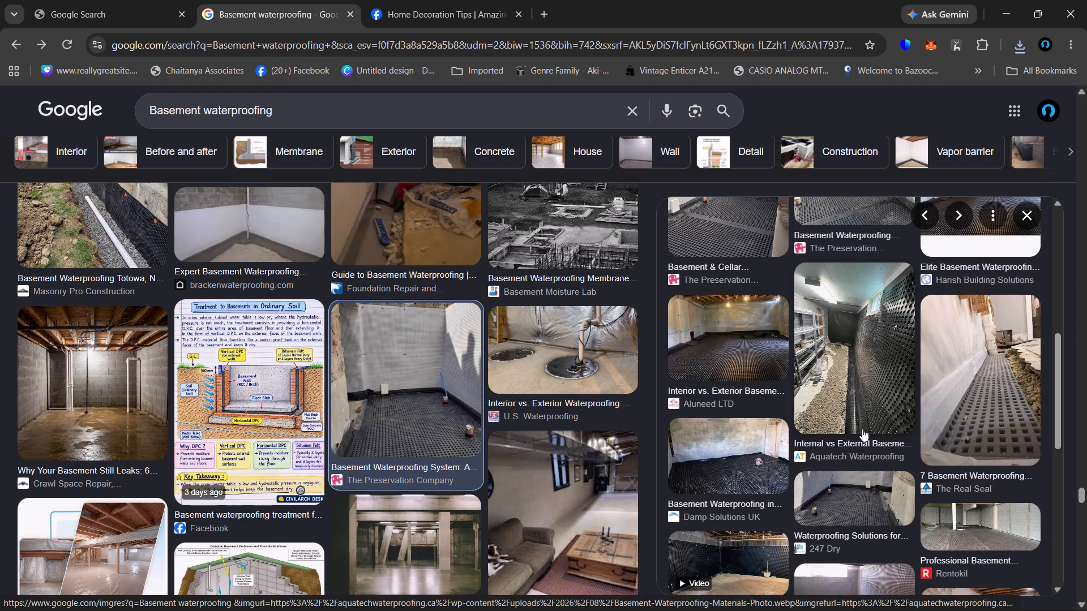
pyautogui.scroll(-3, 750, 353)
pyautogui.scroll(3, 756, 352)
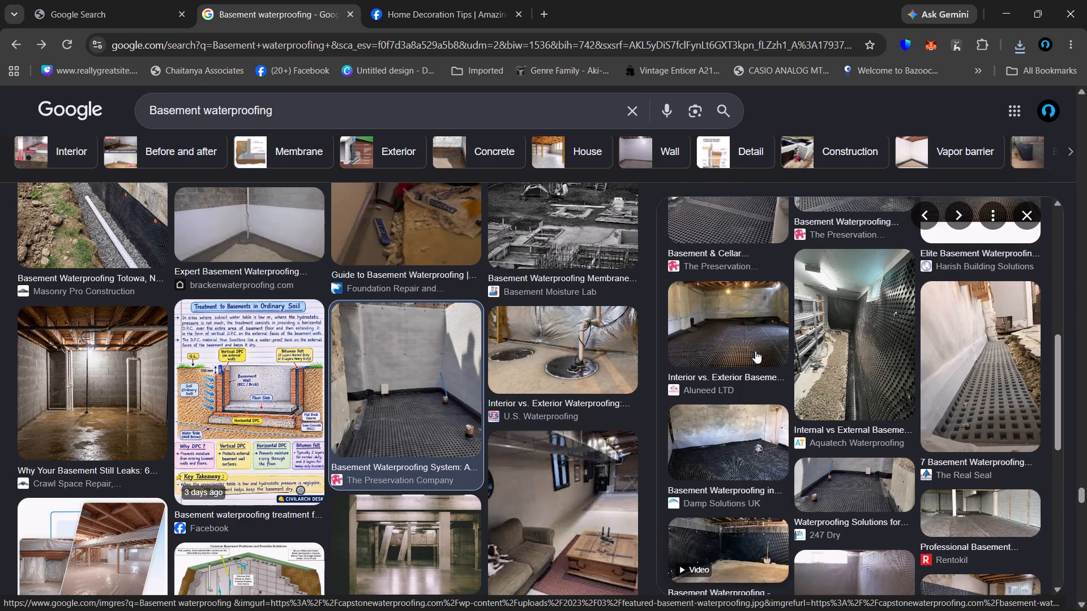
pyautogui.scroll(4, 755, 351)
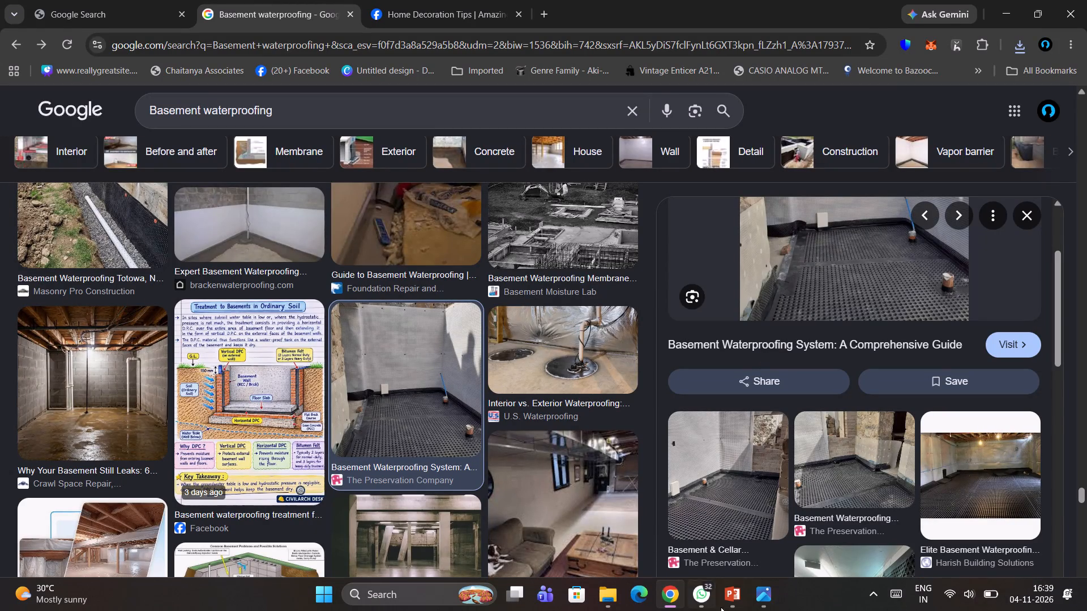
# Switch to PowerPoint and copy the full title text "Basement – joints and pipe penetrations" from slide 5.
pyautogui.click(729, 596)
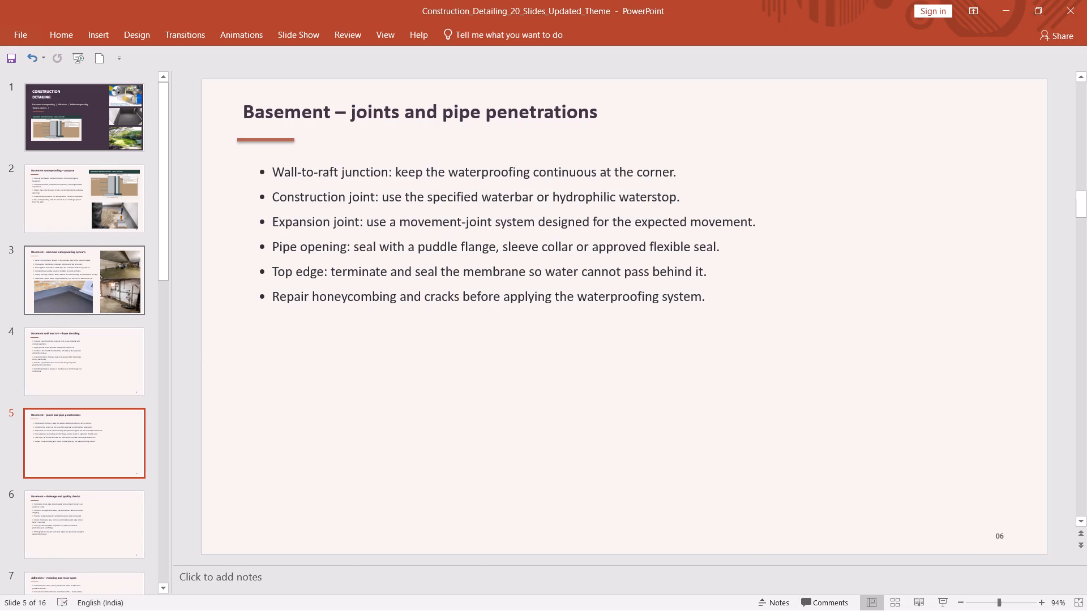
pyautogui.click(239, 109)
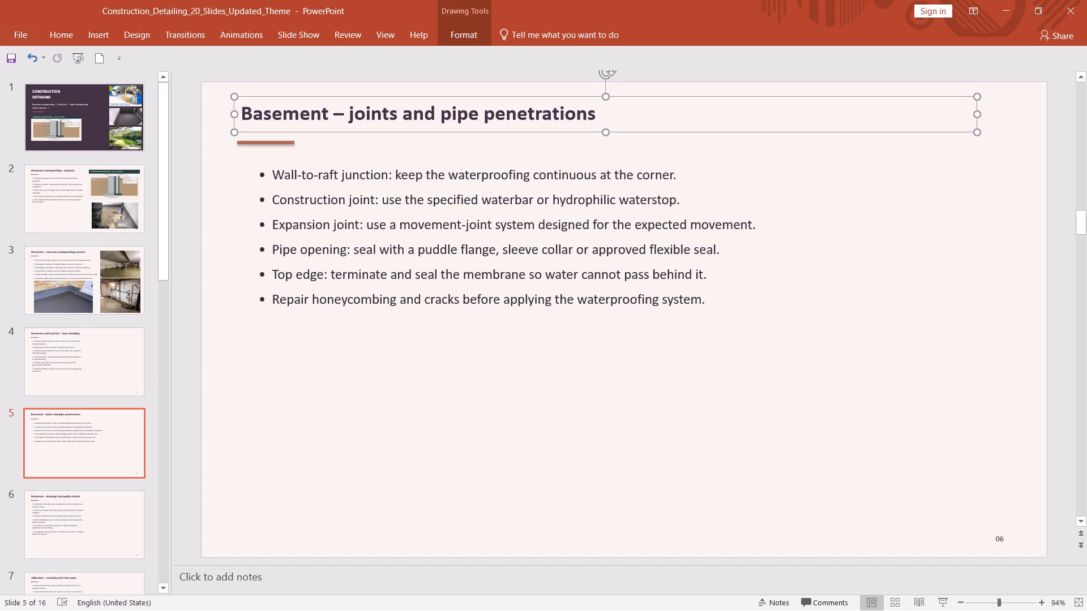
pyautogui.moveTo(245, 113); pyautogui.dragTo(497, 88)
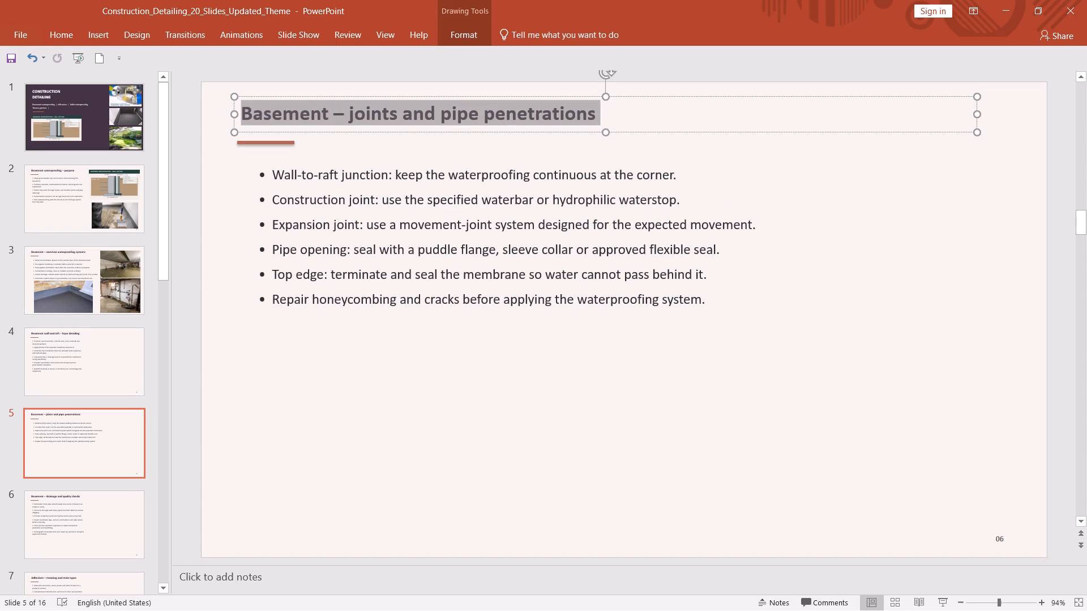
pyautogui.moveTo(497, 88); pyautogui.dragTo(555, 83)
pyautogui.rightClick(580, 113)
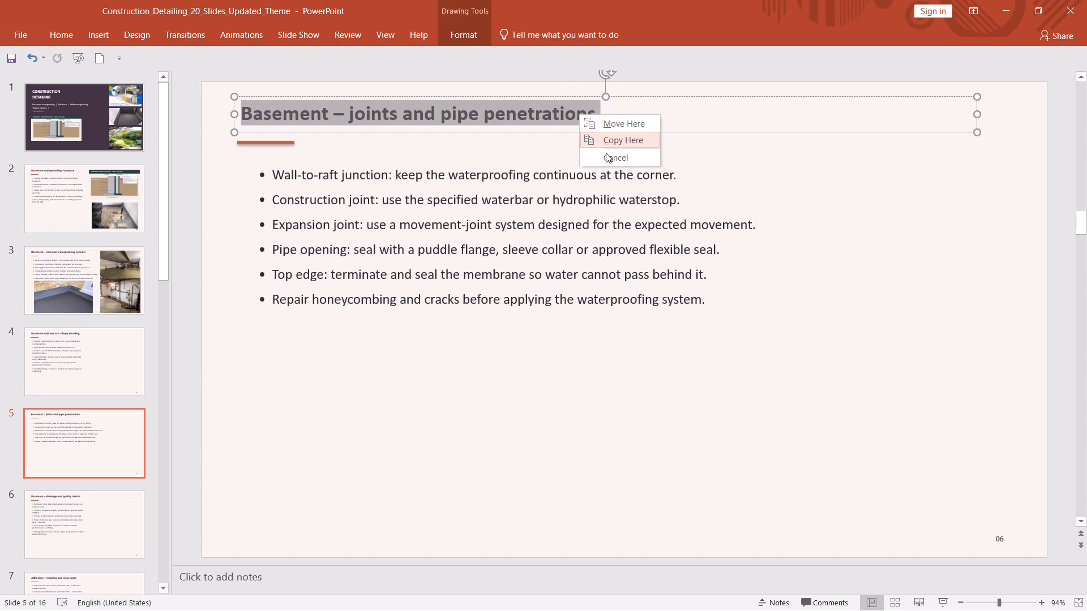
pyautogui.click(623, 137)
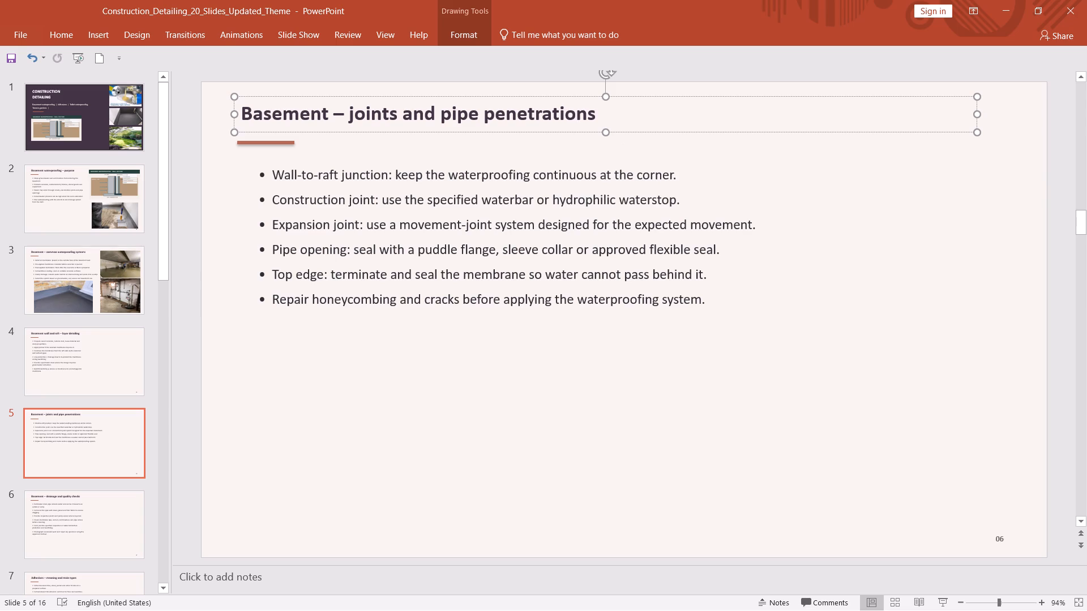
pyautogui.click(240, 118)
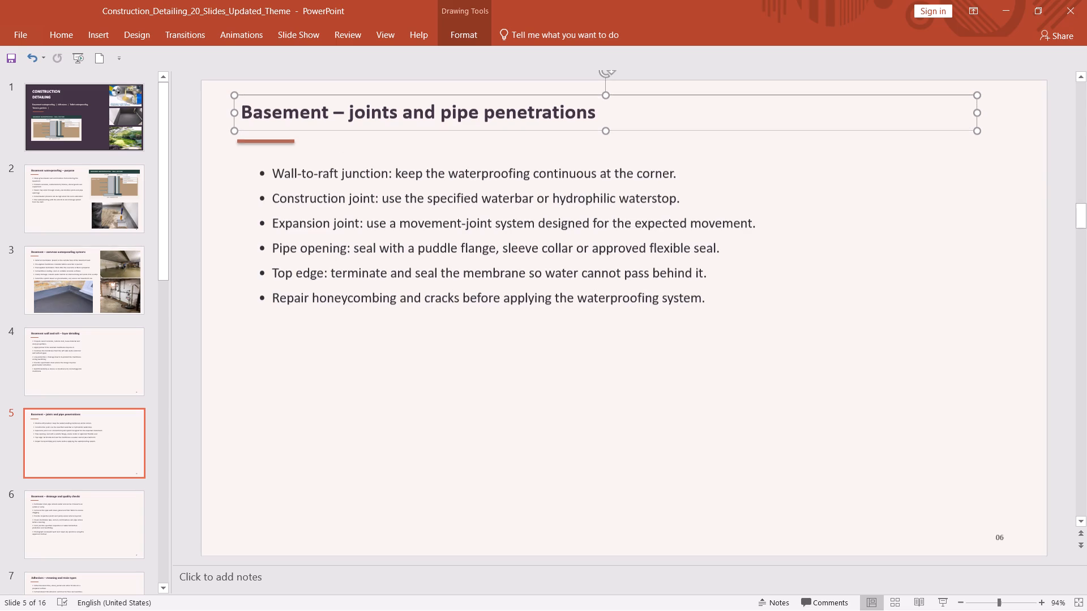
pyautogui.click(241, 118)
pyautogui.moveTo(244, 116); pyautogui.dragTo(469, 96)
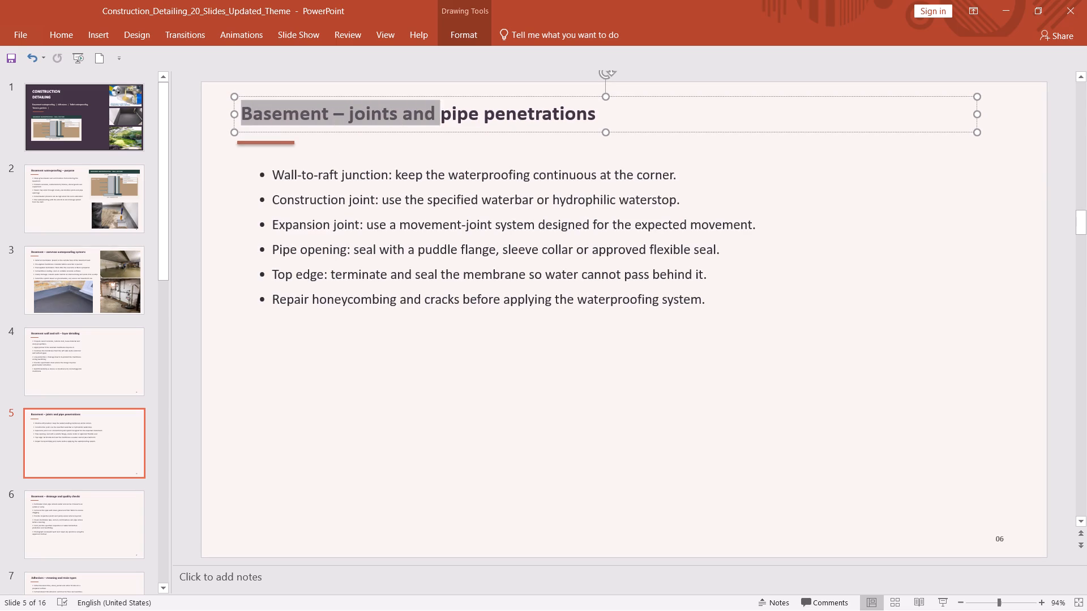
pyautogui.moveTo(469, 96); pyautogui.dragTo(541, 92)
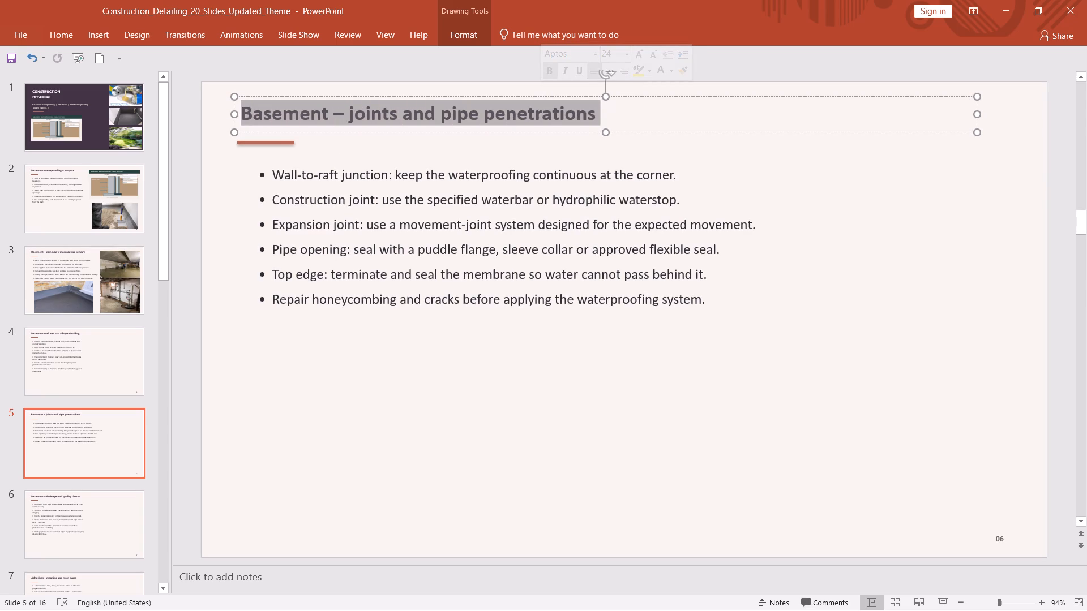
pyautogui.hotkey('ctrl', 'c')
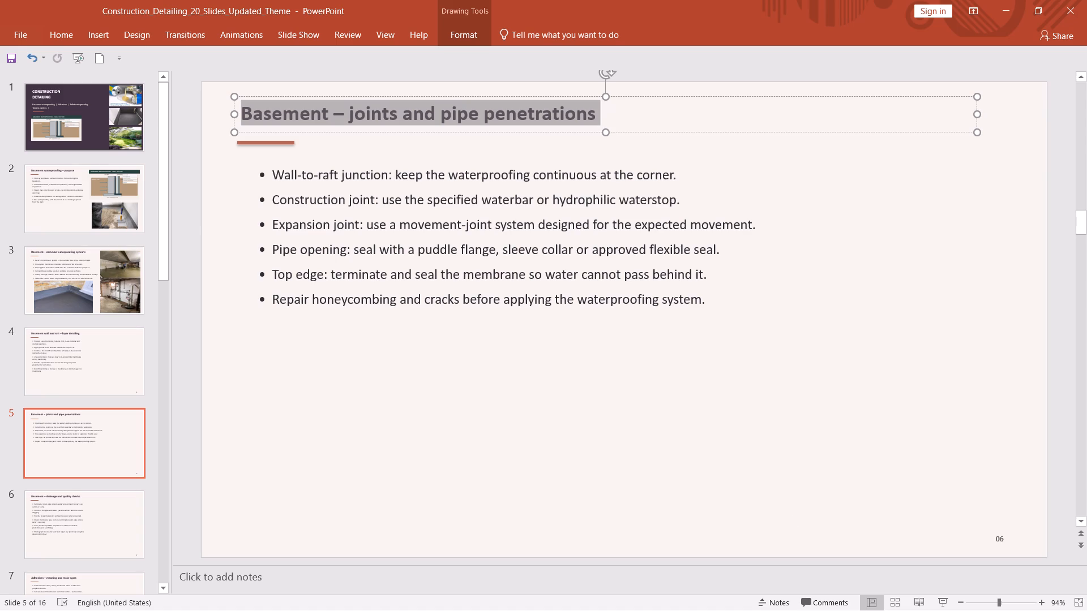
# Switch to Chrome and replace the image search query with the copied title "Basement – joints and pipe penetrations".
pyautogui.click(672, 587)
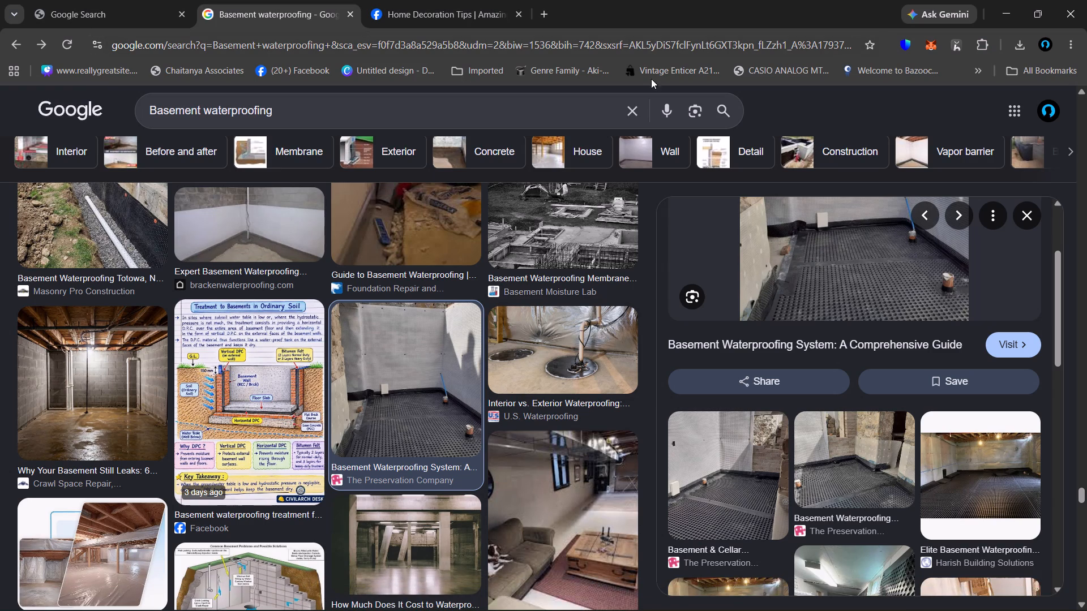
pyautogui.click(626, 107)
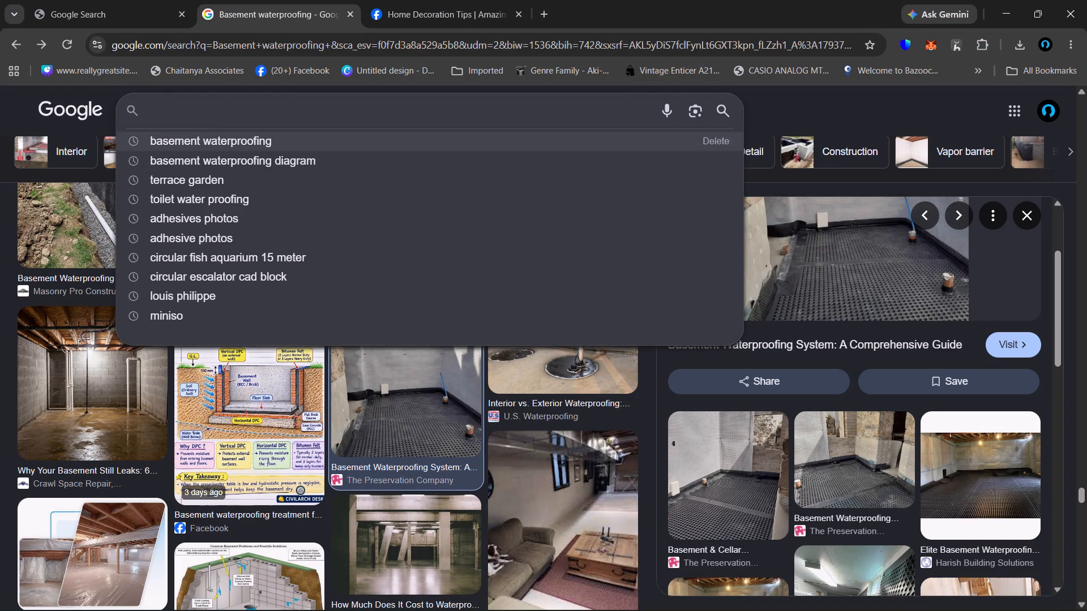
pyautogui.doubleClick(212, 118)
pyautogui.hotkey('ctrl', 'v')
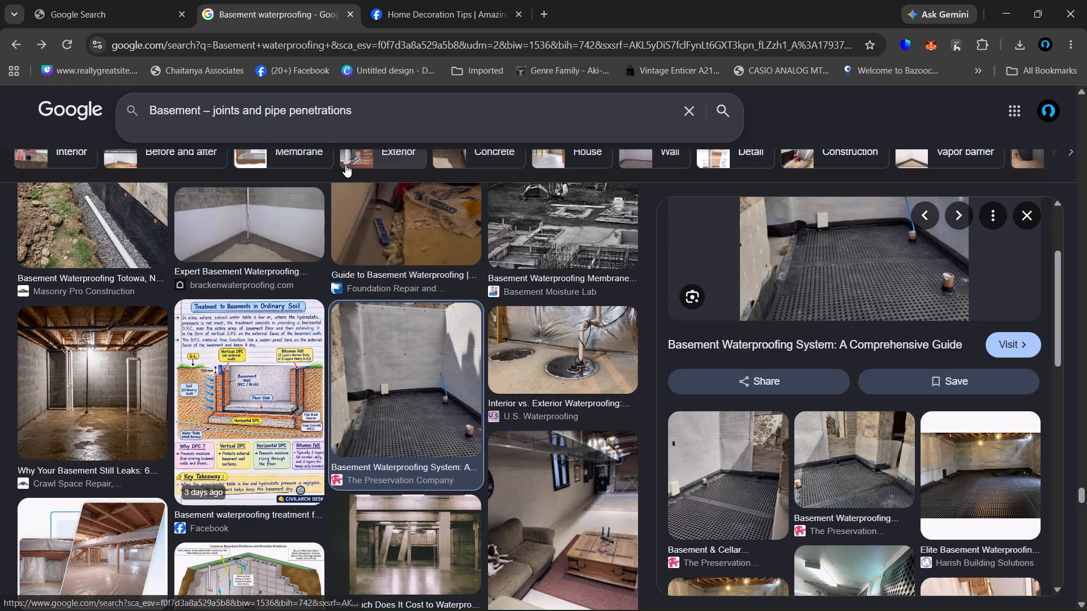
pyautogui.press('Return')
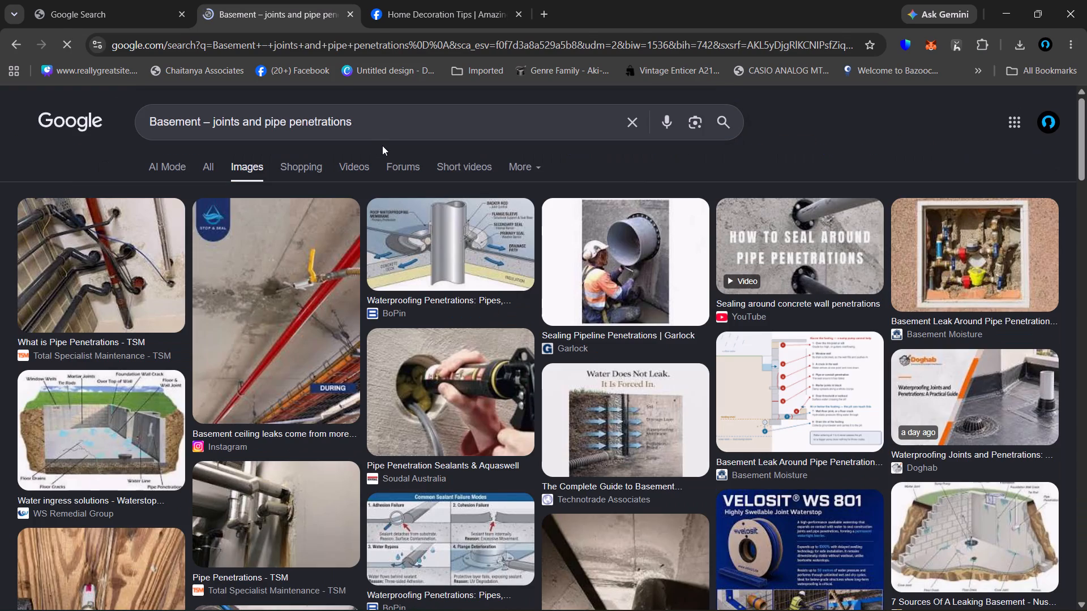
# Examine the "Basement – joints and pipe penetrations" image results for pictures suited to slide 5.
pyautogui.scroll(-2, 432, 362)
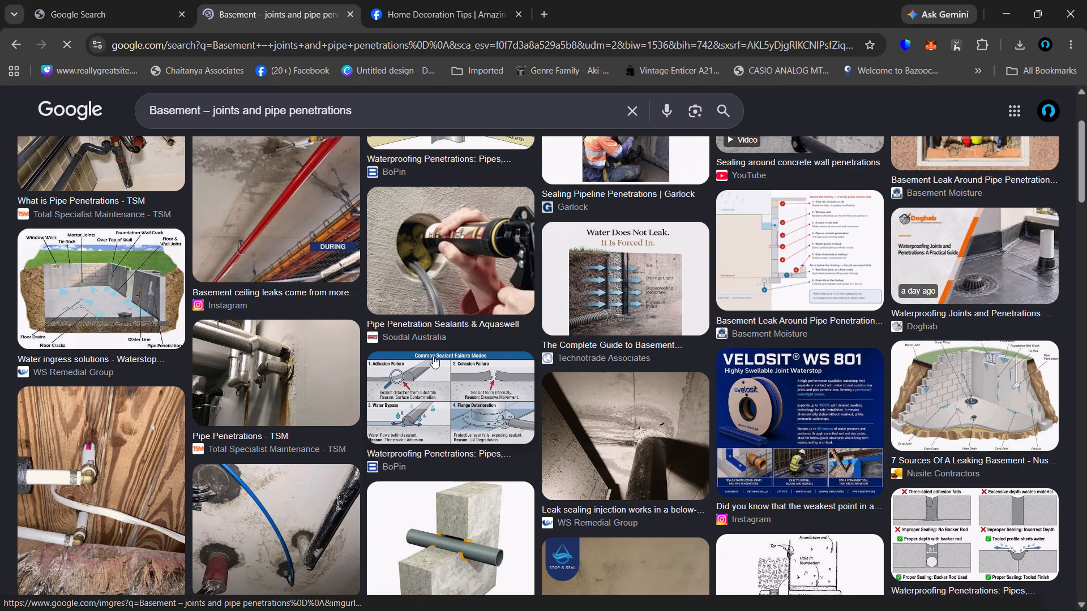
pyautogui.scroll(2, 440, 339)
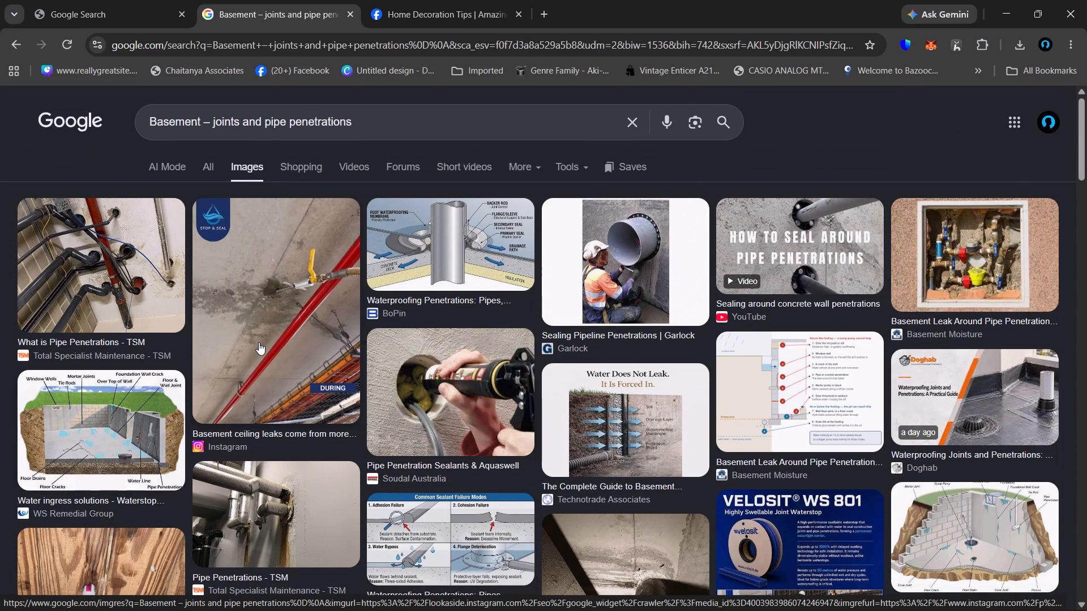
pyautogui.scroll(-3, 559, 281)
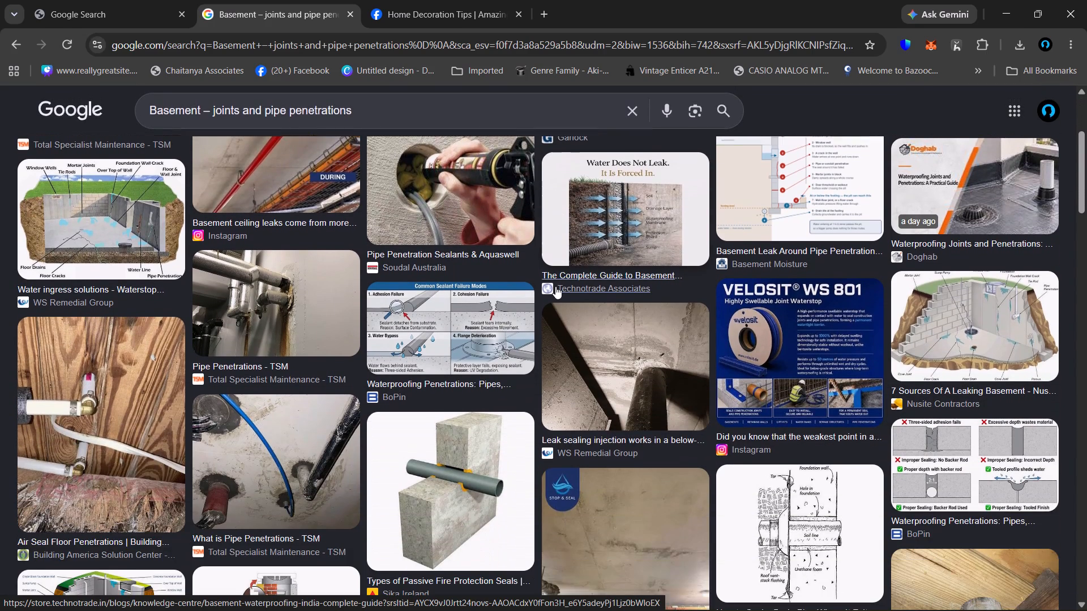
pyautogui.scroll(-2, 553, 284)
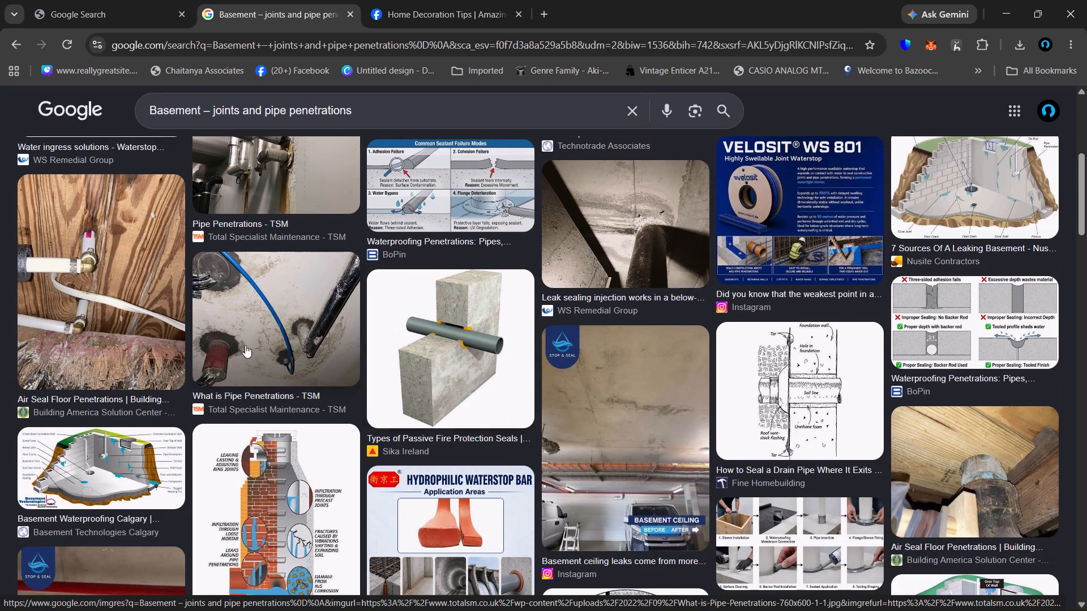
pyautogui.scroll(-2, 396, 444)
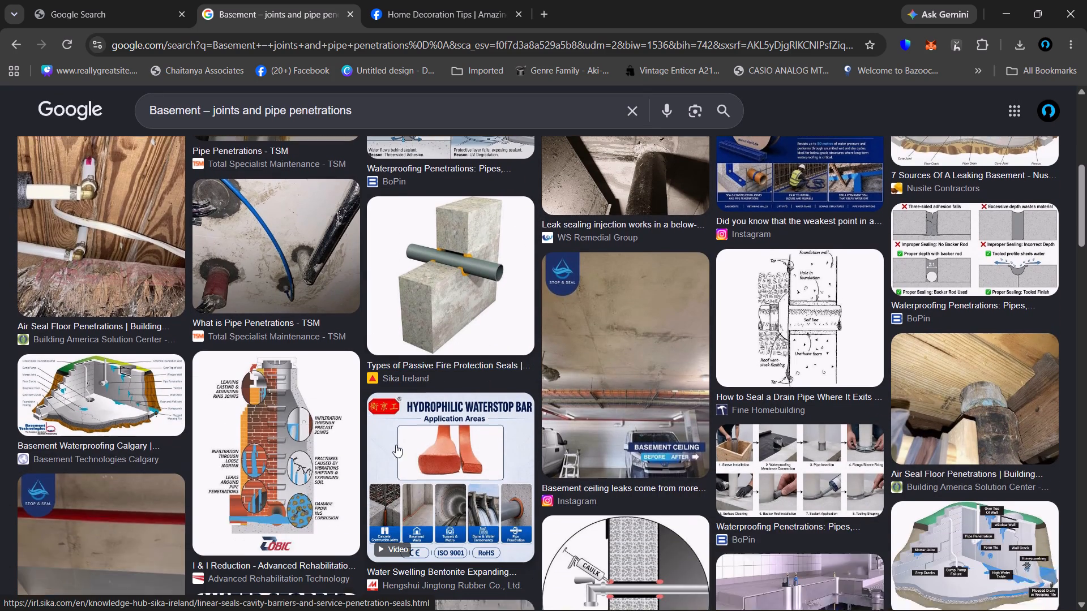
pyautogui.scroll(-4, 397, 444)
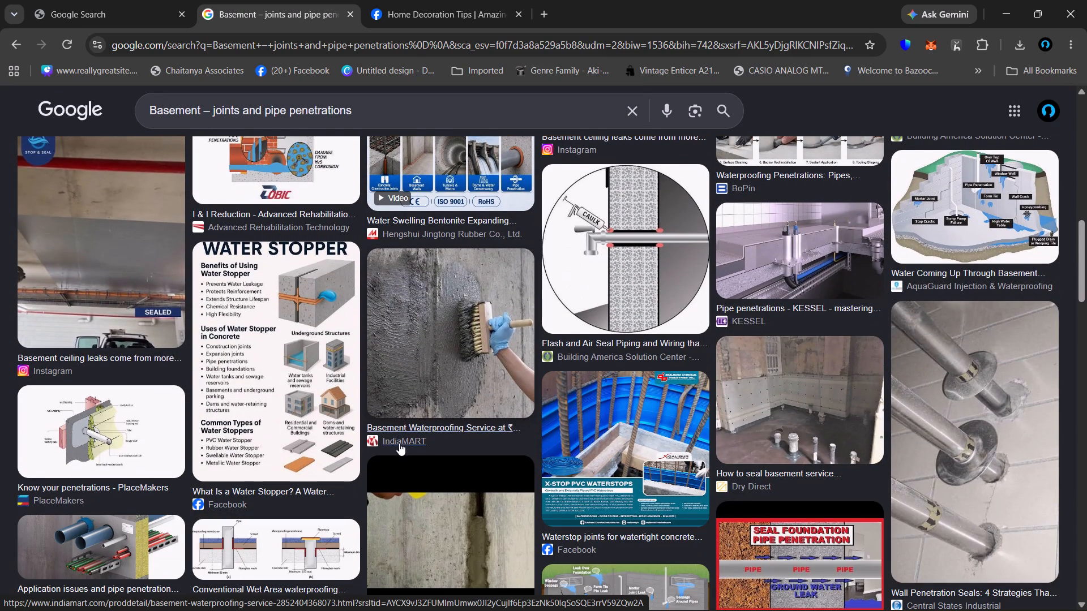
pyautogui.scroll(-2, 399, 442)
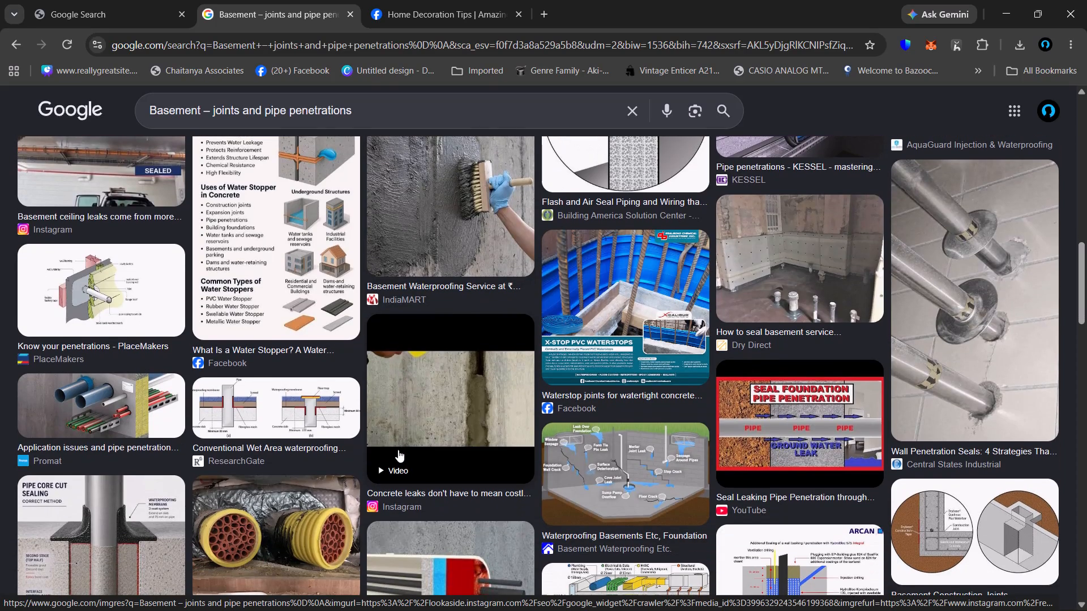
pyautogui.scroll(-2, 403, 437)
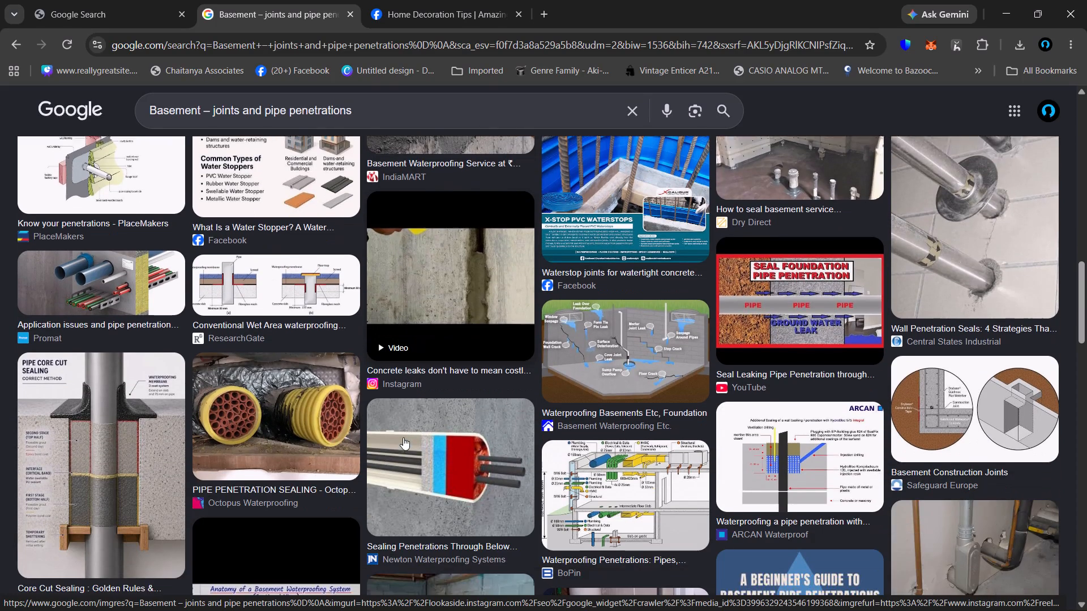
pyautogui.scroll(-6, 405, 437)
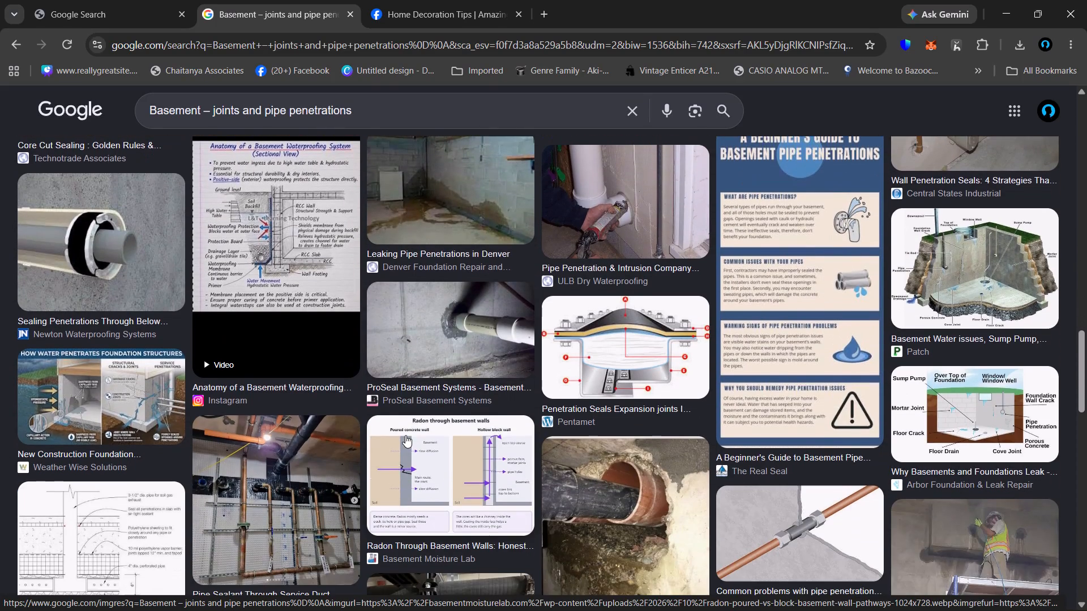
pyautogui.scroll(-6, 405, 436)
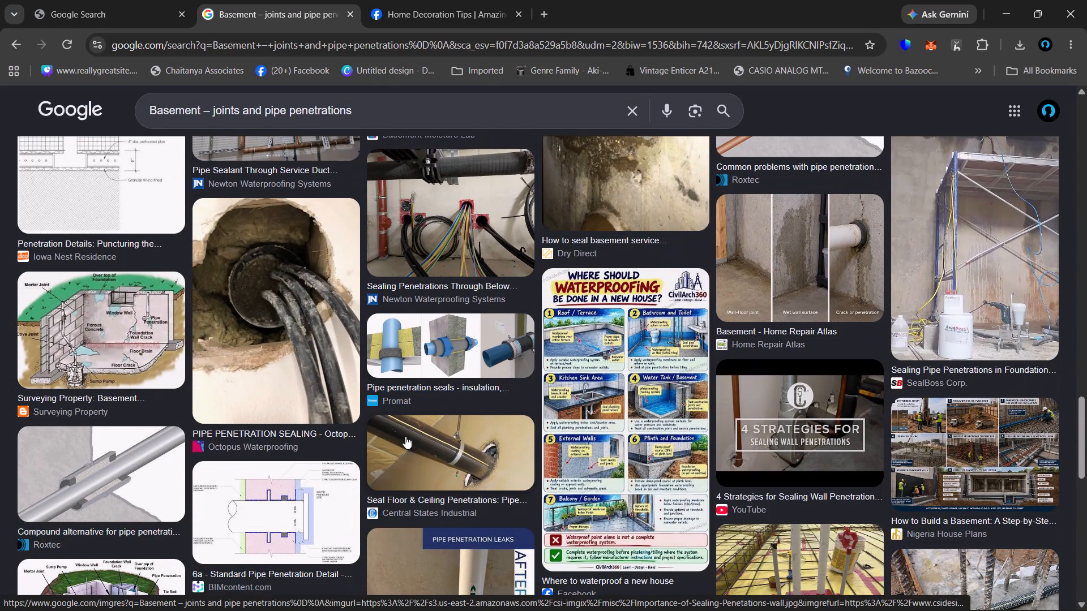
pyautogui.scroll(-2, 405, 435)
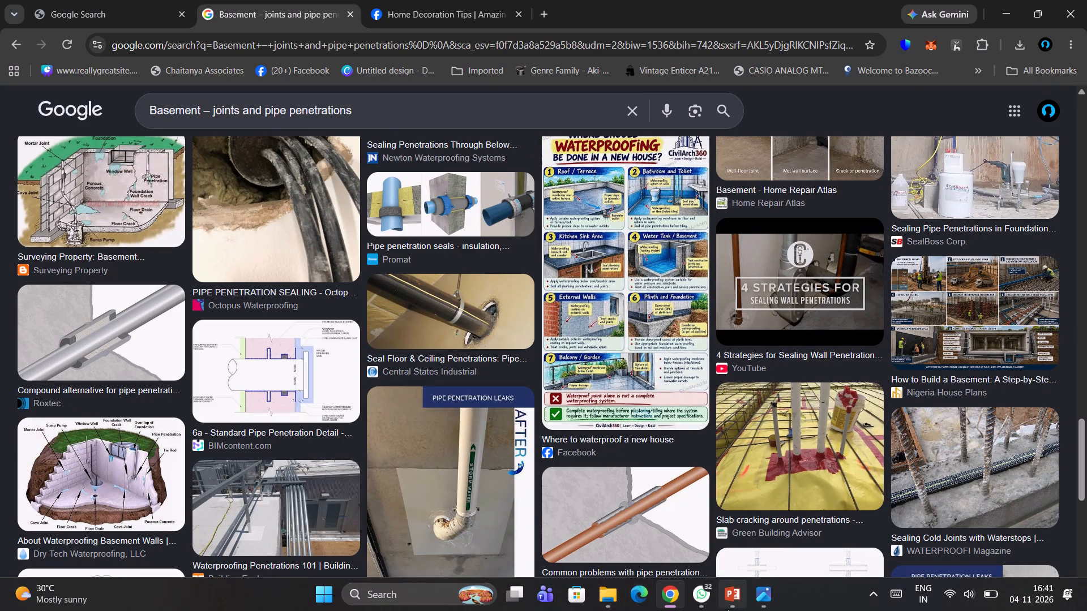
# Switch to PowerPoint and review slides 1 to 4, checking their text and picture layout.
pyautogui.click(725, 609)
pyautogui.scroll(3, 61, 138)
pyautogui.click(85, 112)
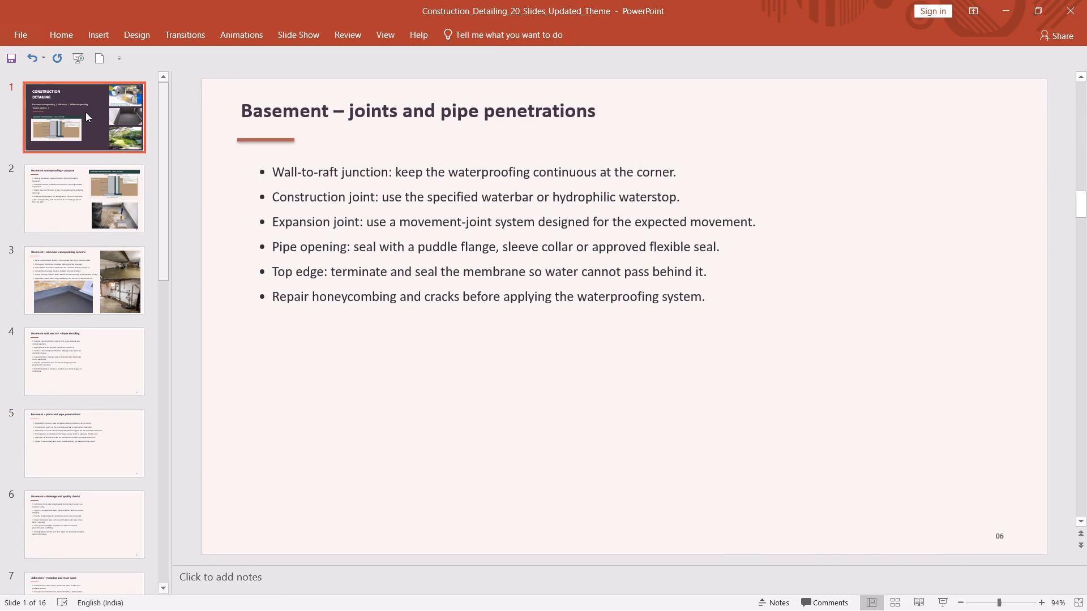
pyautogui.click(95, 218)
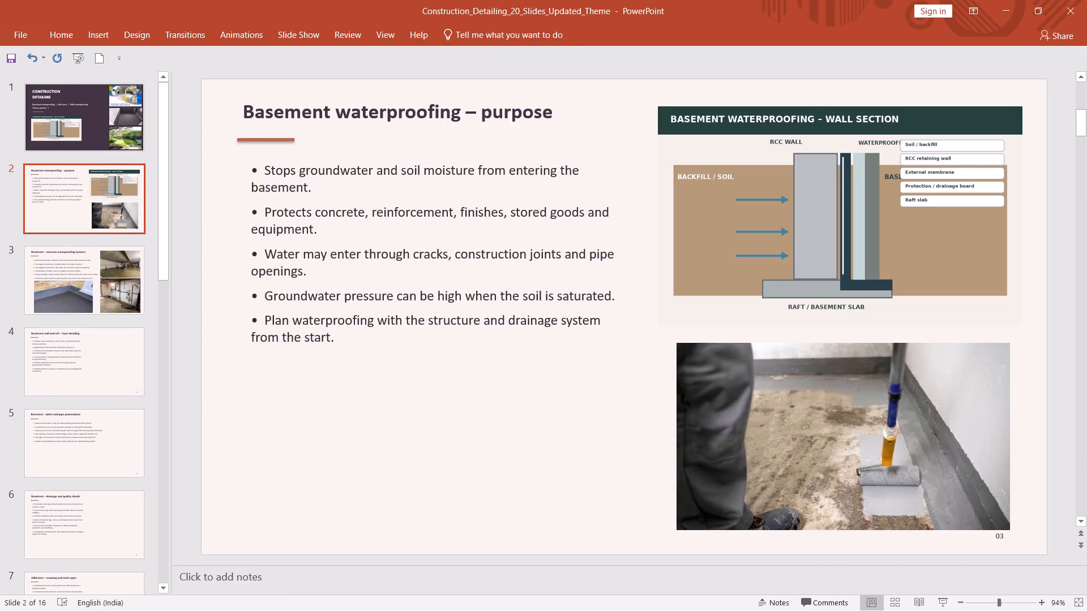
pyautogui.click(36, 294)
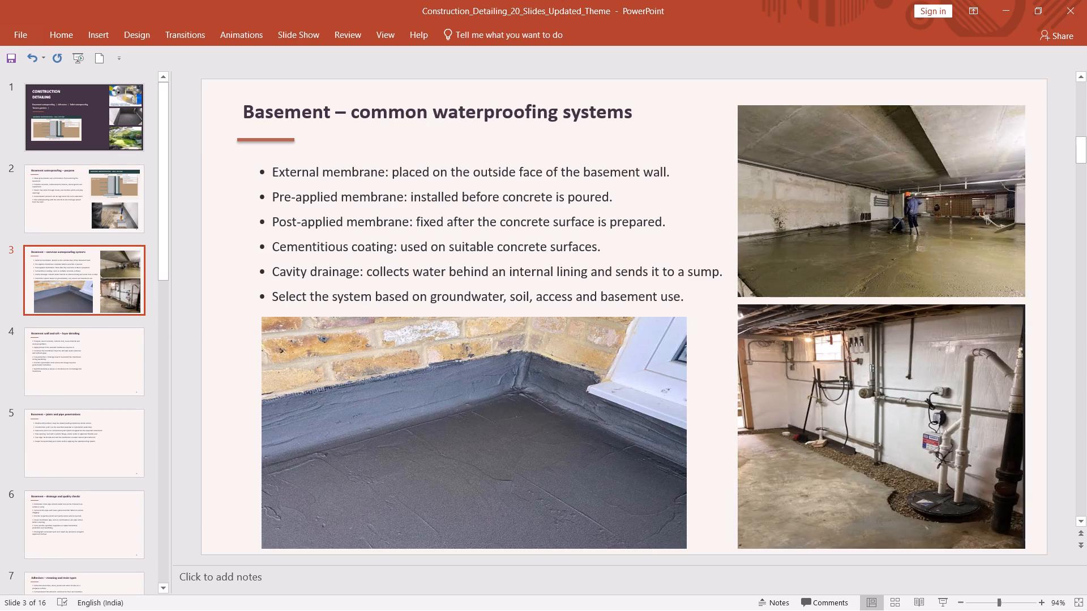
pyautogui.click(106, 347)
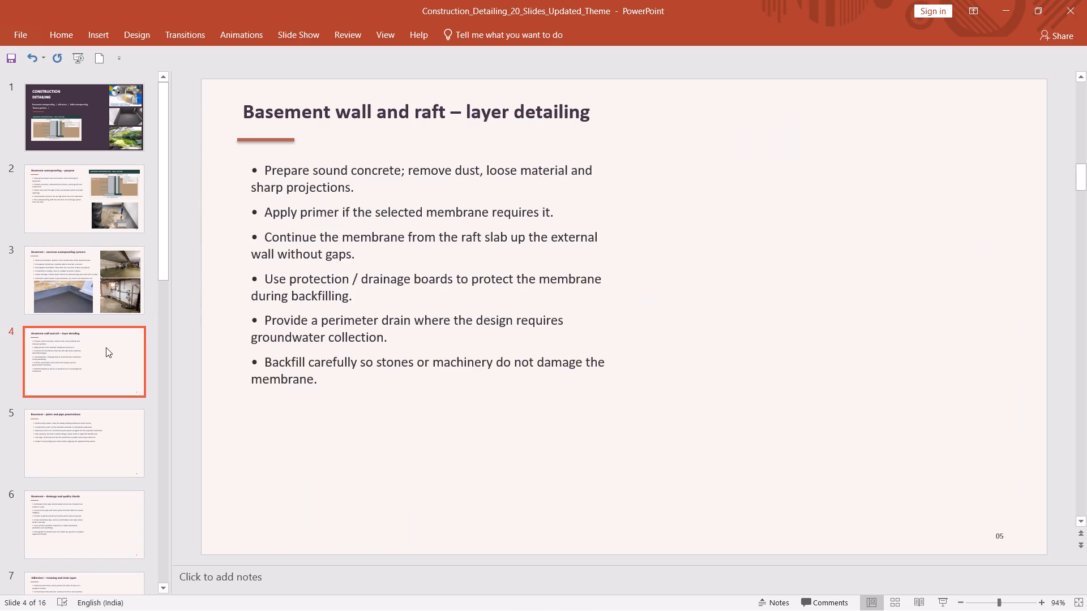
pyautogui.click(126, 279)
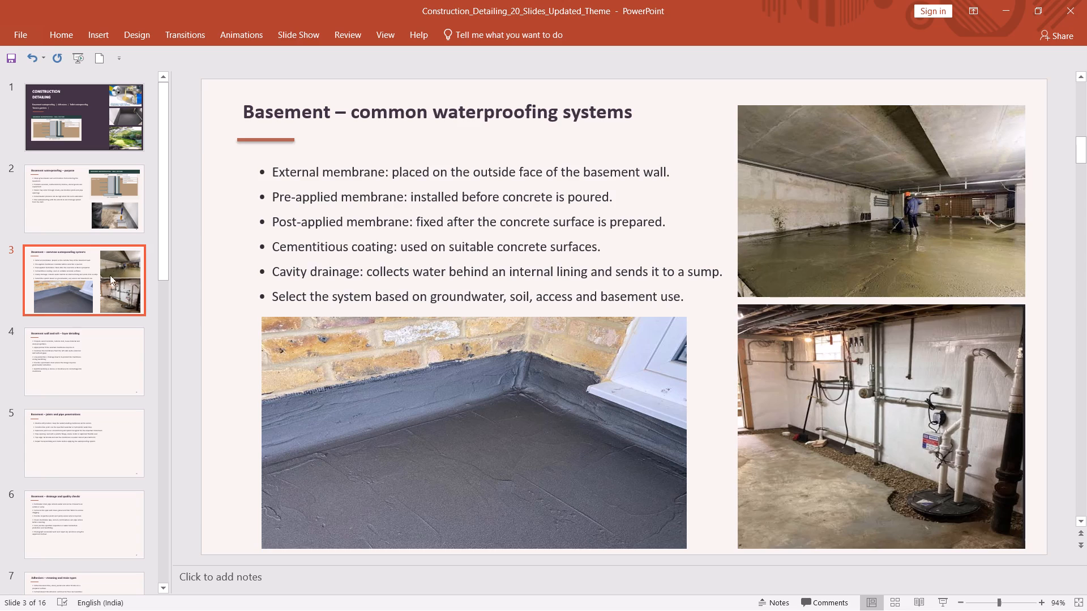
pyautogui.click(55, 373)
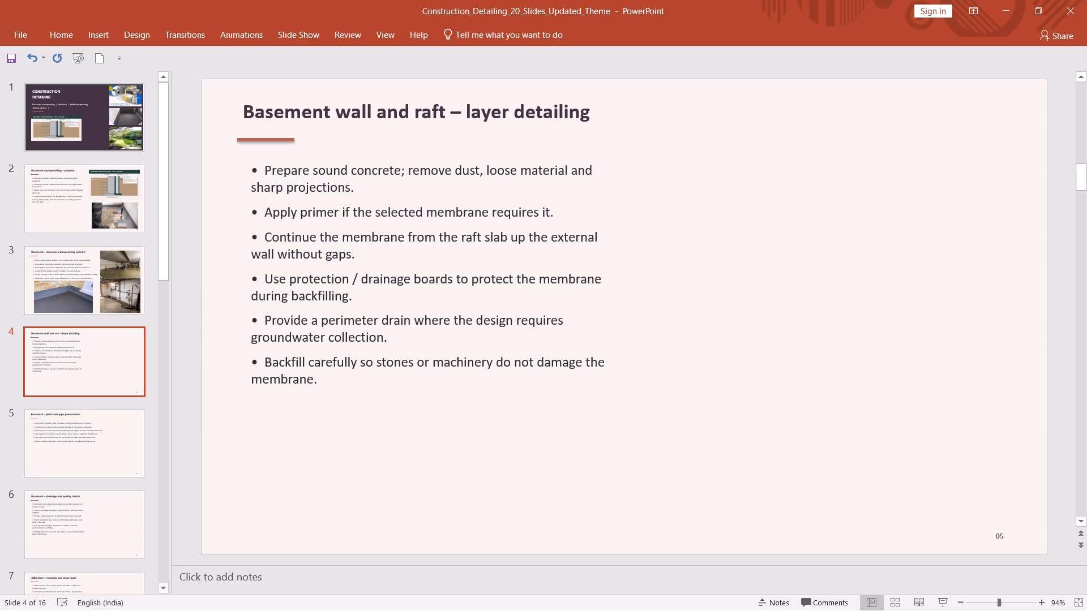
pyautogui.scroll(-1, 20, 328)
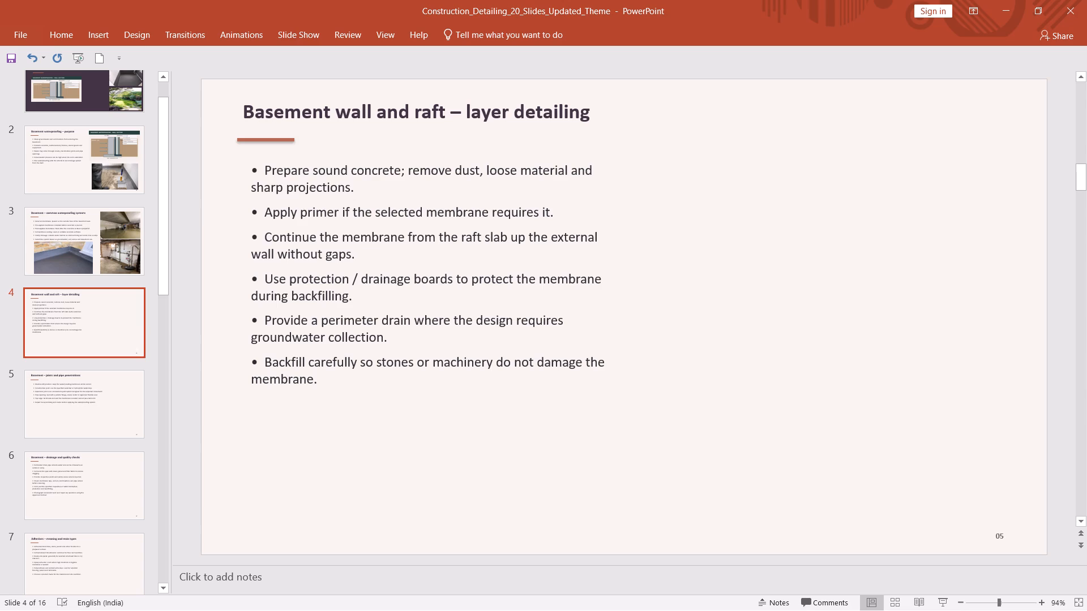
pyautogui.scroll(-1, 0, 133)
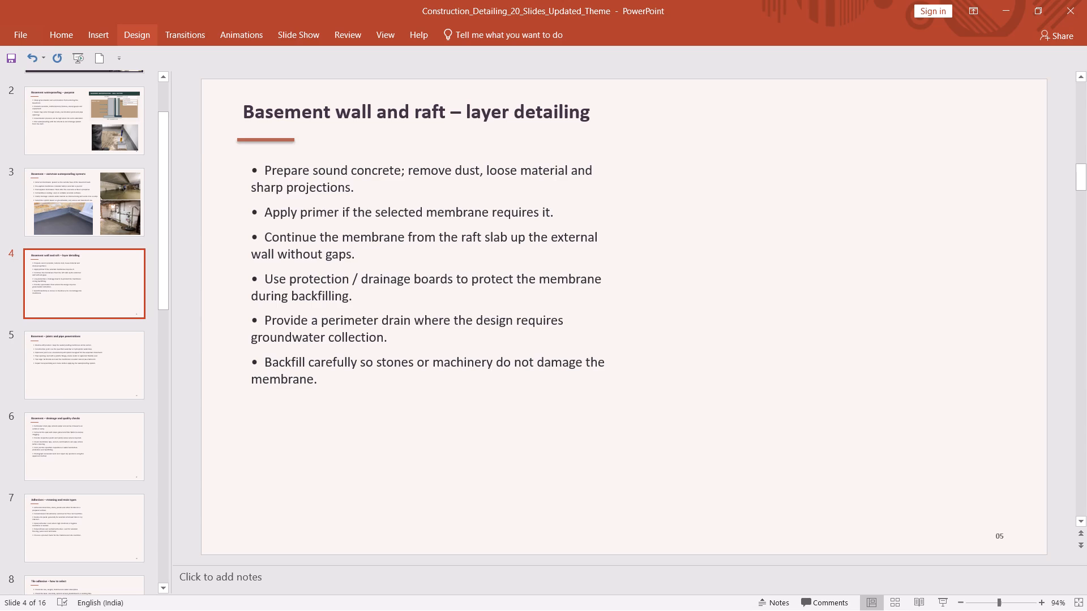
# Skim through the rest of the deck from slide 5 onward and return to the title slide.
pyautogui.press('Down')
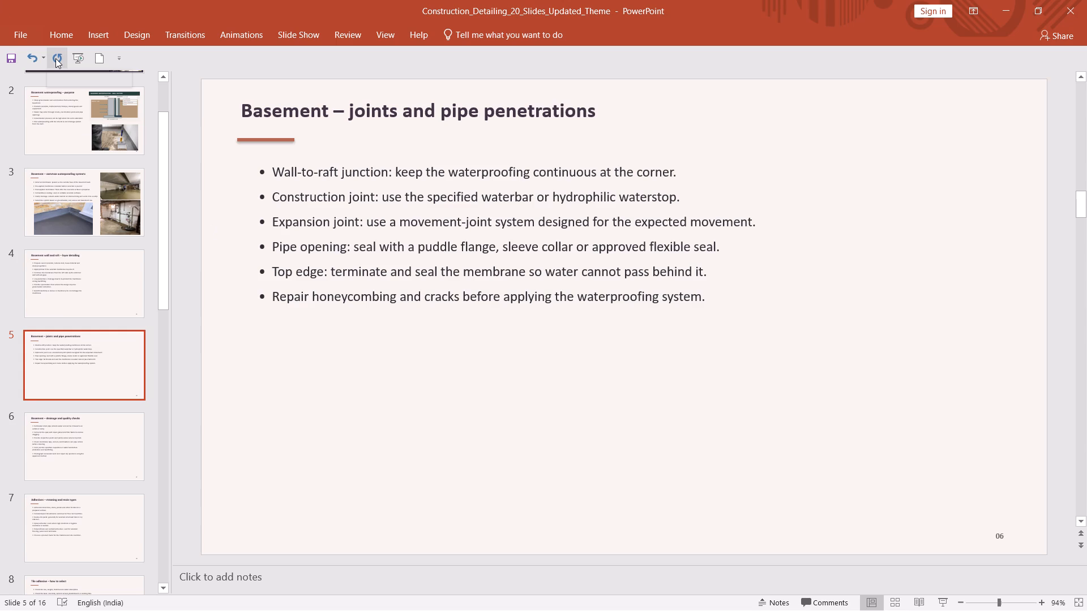
pyautogui.press('Down')
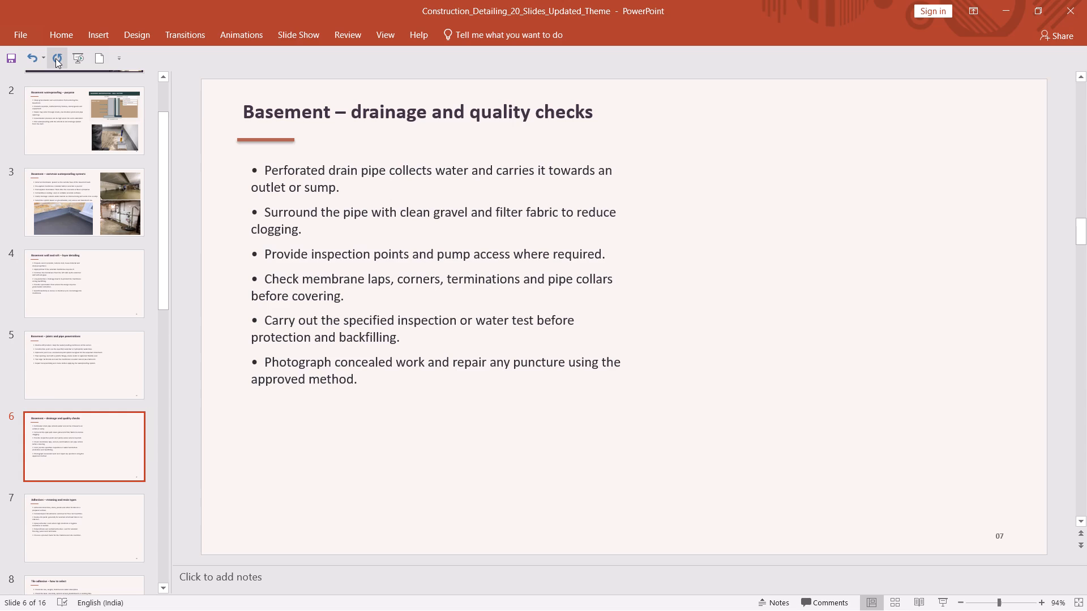
pyautogui.press('Down')
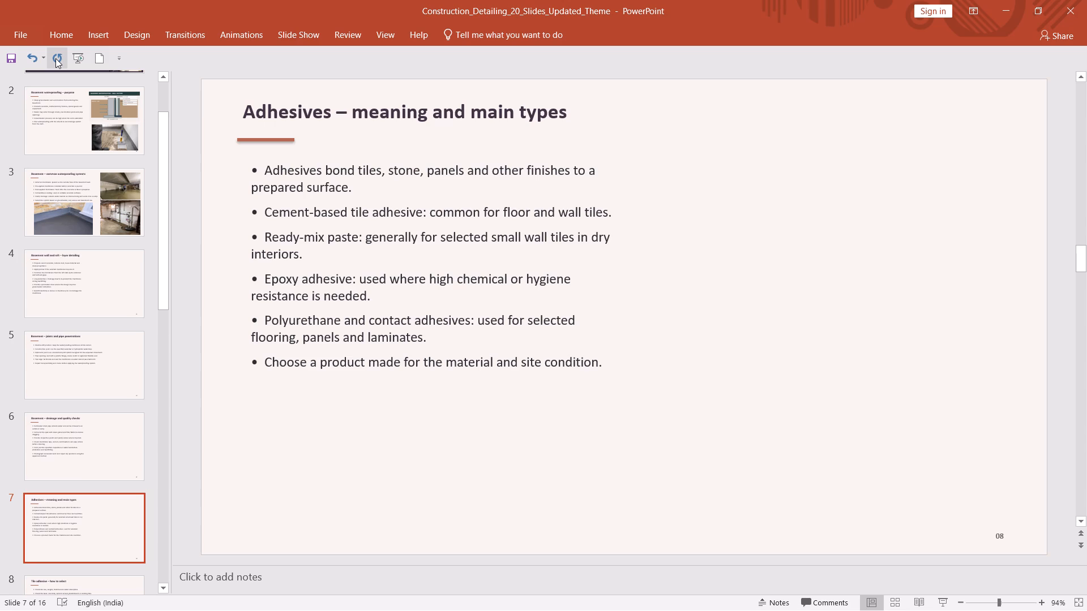
pyautogui.press('0')
pyautogui.press('Down')
pyautogui.press('Down')
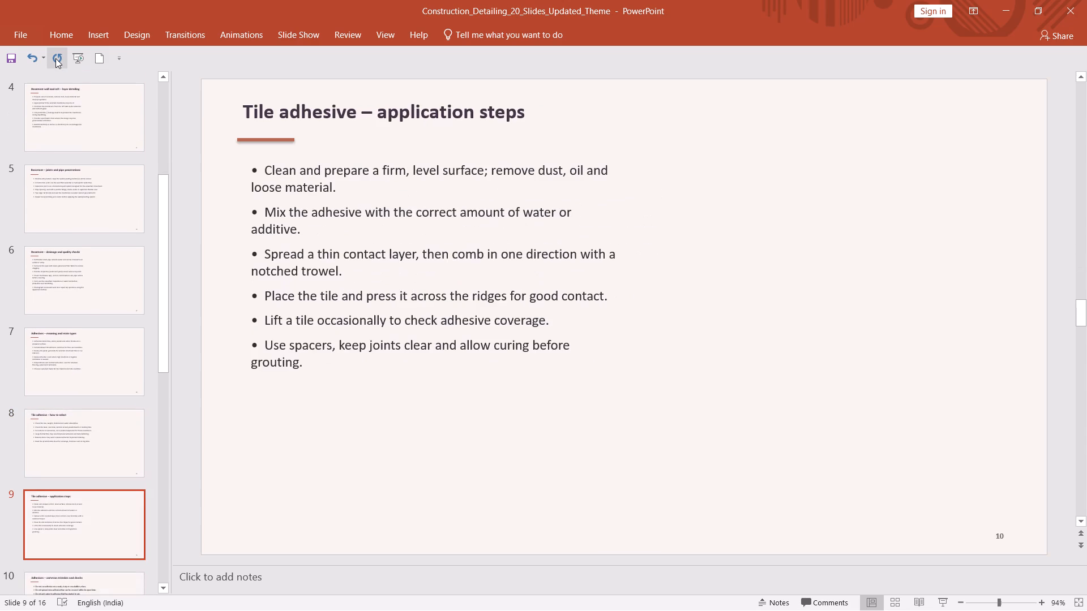
pyautogui.press('Down')
pyautogui.press('Down')
pyautogui.press('Down')
pyautogui.press('Down')
pyautogui.press('Down')
pyautogui.press('Down')
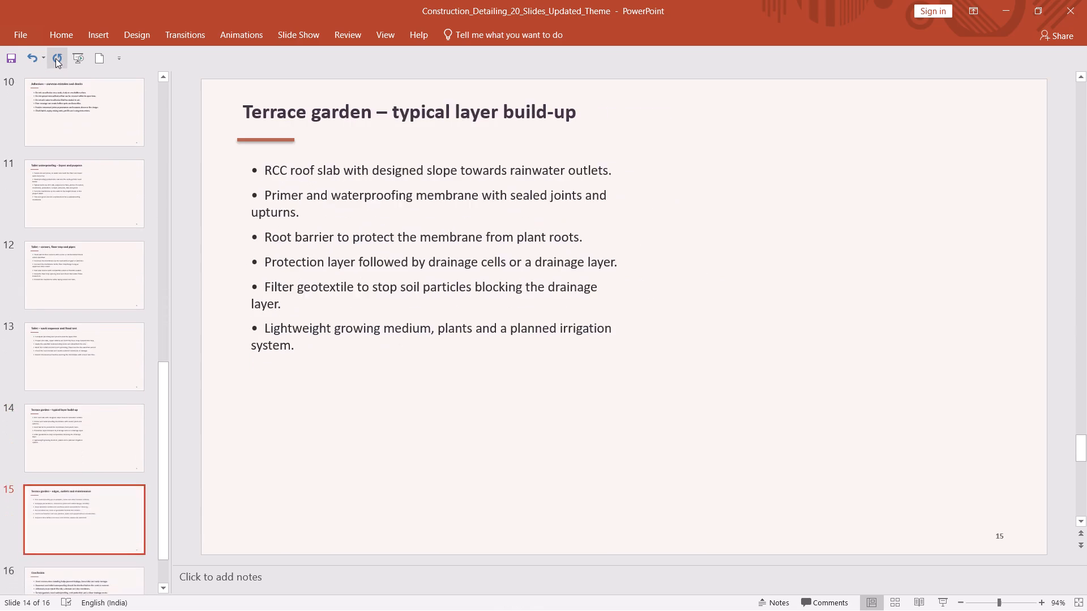
pyautogui.press('Down')
pyautogui.press('Up')
pyautogui.press('Up')
pyautogui.press('Up')
pyautogui.press('Up')
pyautogui.press('Up')
pyautogui.press('Up')
pyautogui.press('Up')
pyautogui.press('Up')
pyautogui.press('Up')
pyautogui.press('Up')
pyautogui.press('Up')
pyautogui.press('Up')
pyautogui.press('Up')
pyautogui.press('Up')
pyautogui.press('Up')
pyautogui.press('Up')
pyautogui.press('Up')
pyautogui.press('Up')
pyautogui.press('Up')
pyautogui.press('Up')
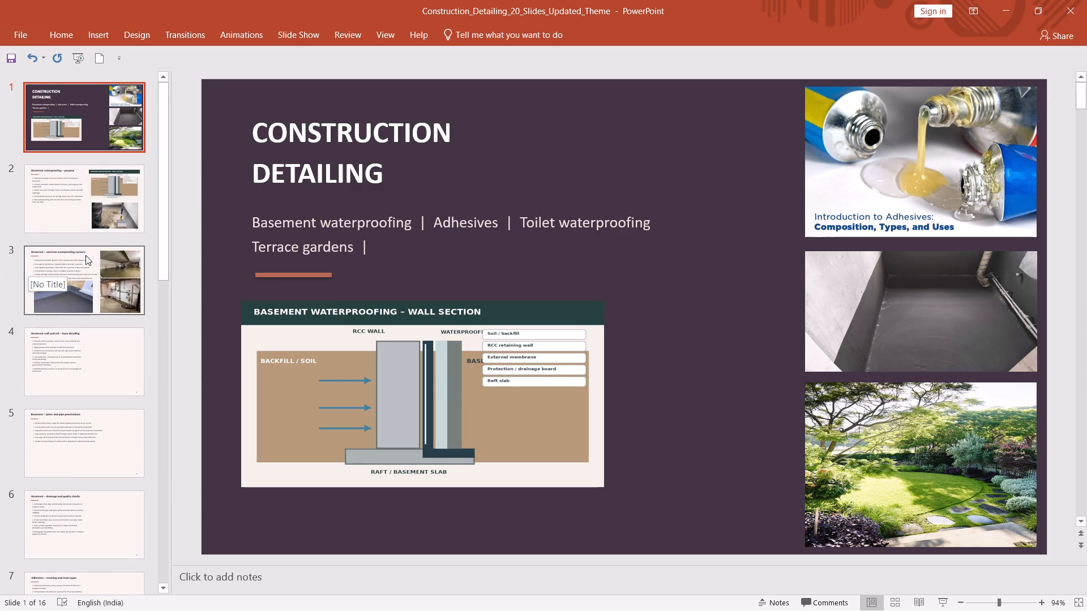
# Review slides 2 to 10 one by one, covering the basement waterproofing and adhesive topics, for content and missing pictures.
pyautogui.click(57, 183)
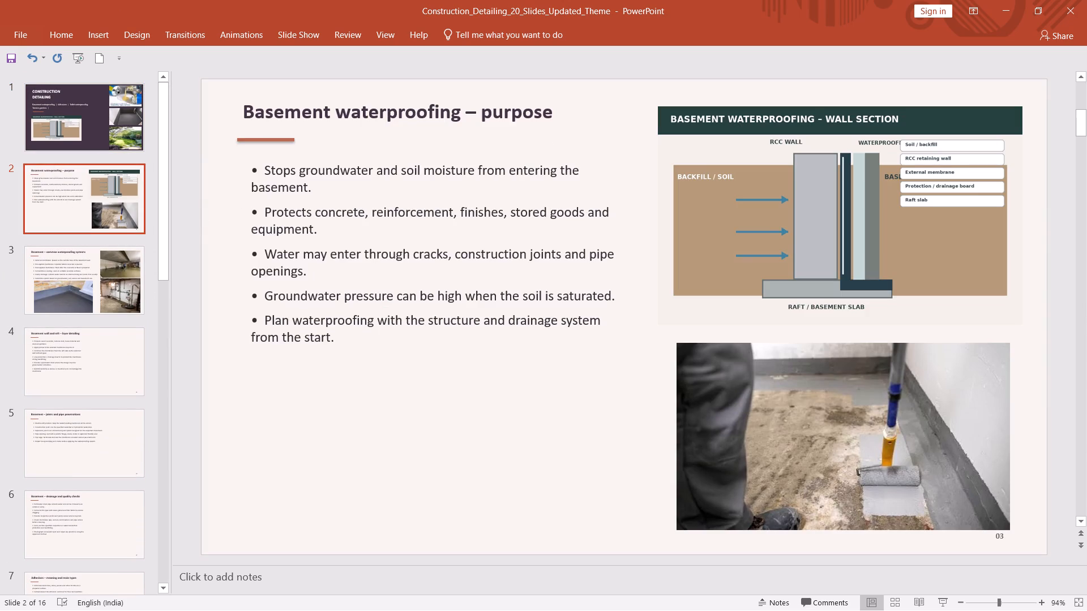
pyautogui.click(105, 269)
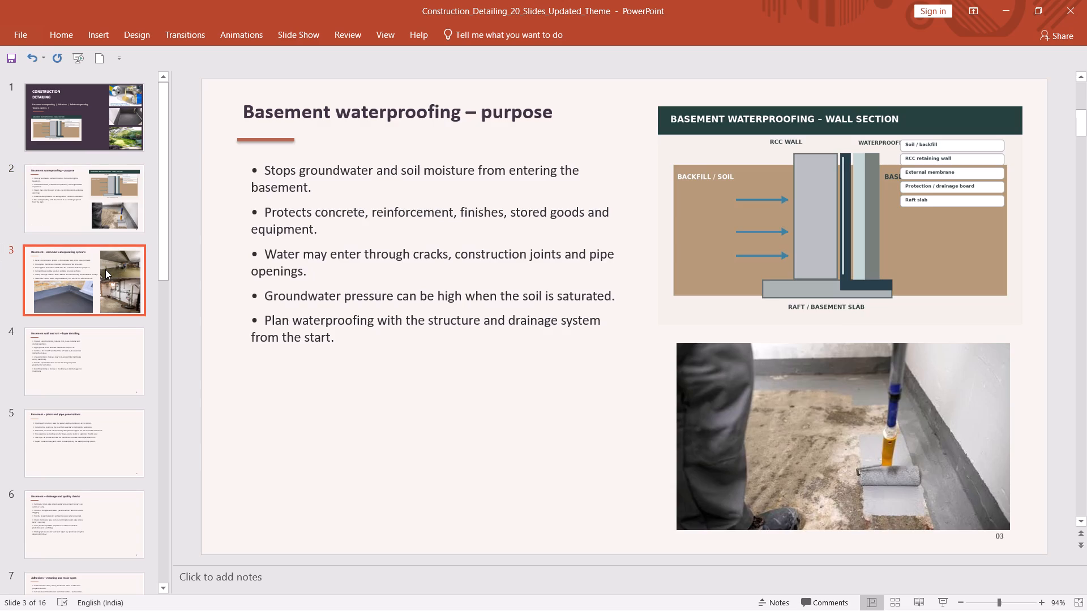
pyautogui.click(80, 358)
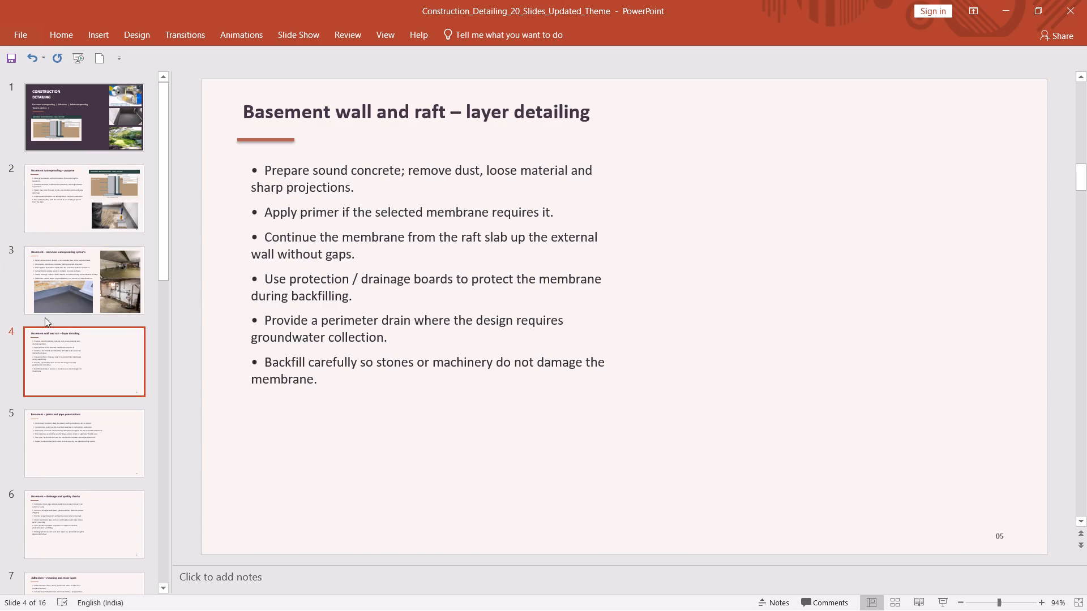
pyautogui.scroll(-3, 39, 313)
pyautogui.click(82, 316)
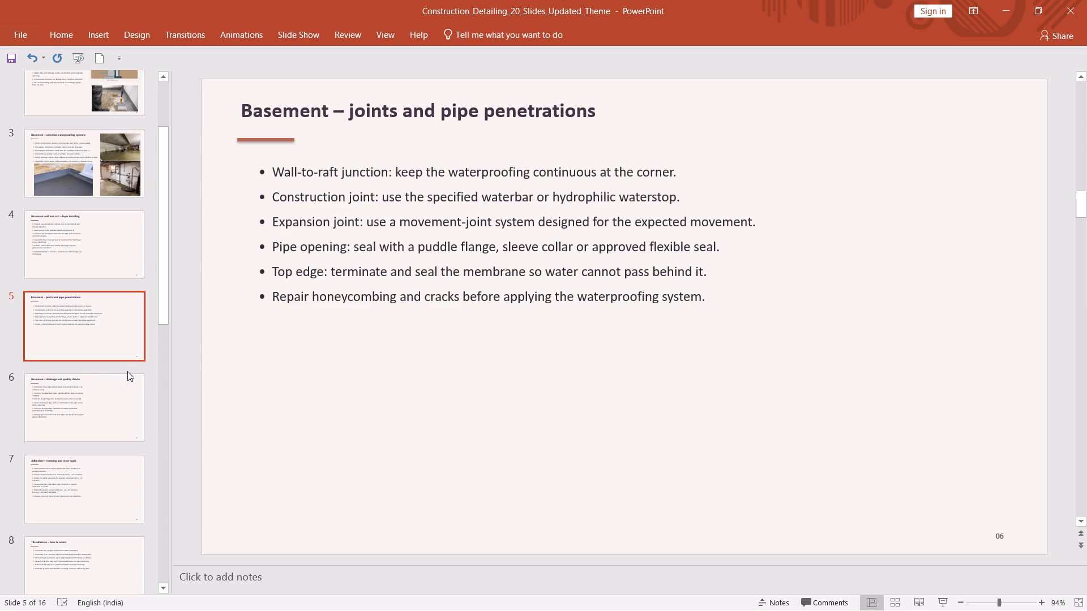
pyautogui.click(129, 390)
pyautogui.scroll(-1, 55, 346)
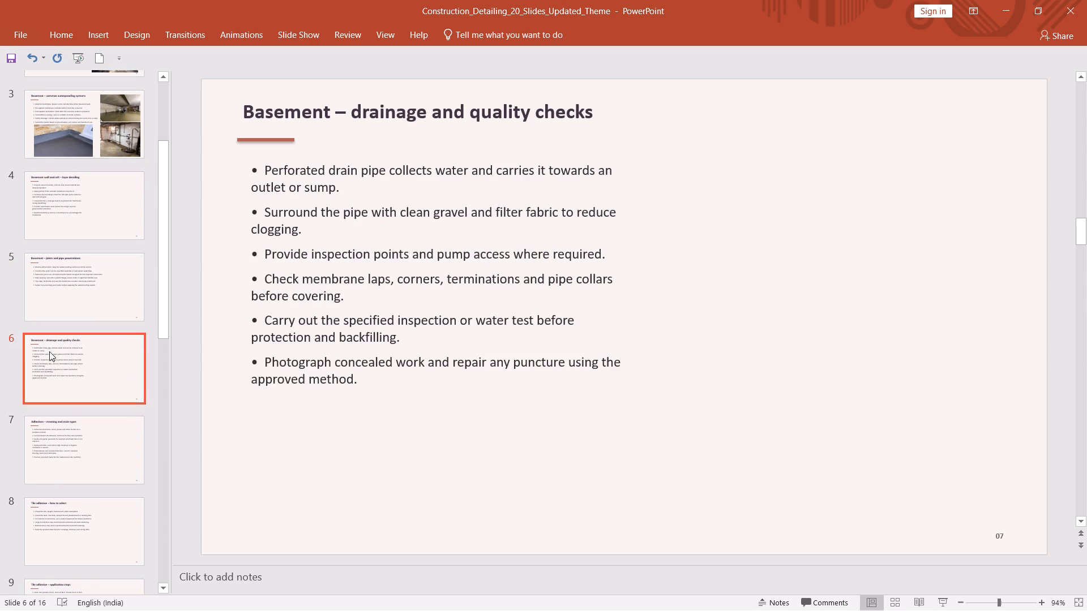
pyautogui.scroll(-3, 50, 353)
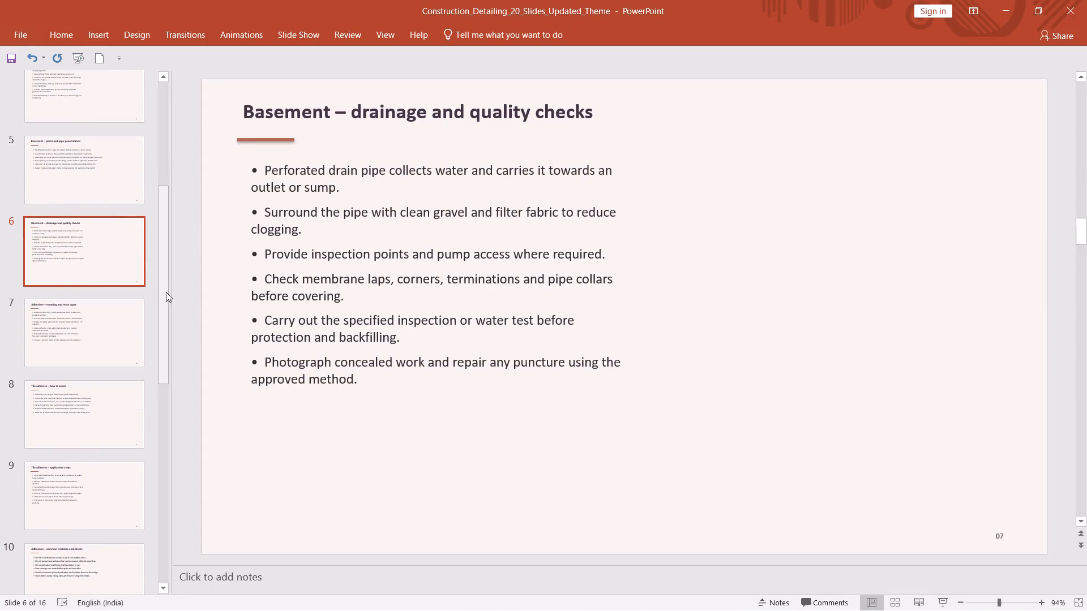
pyautogui.click(100, 333)
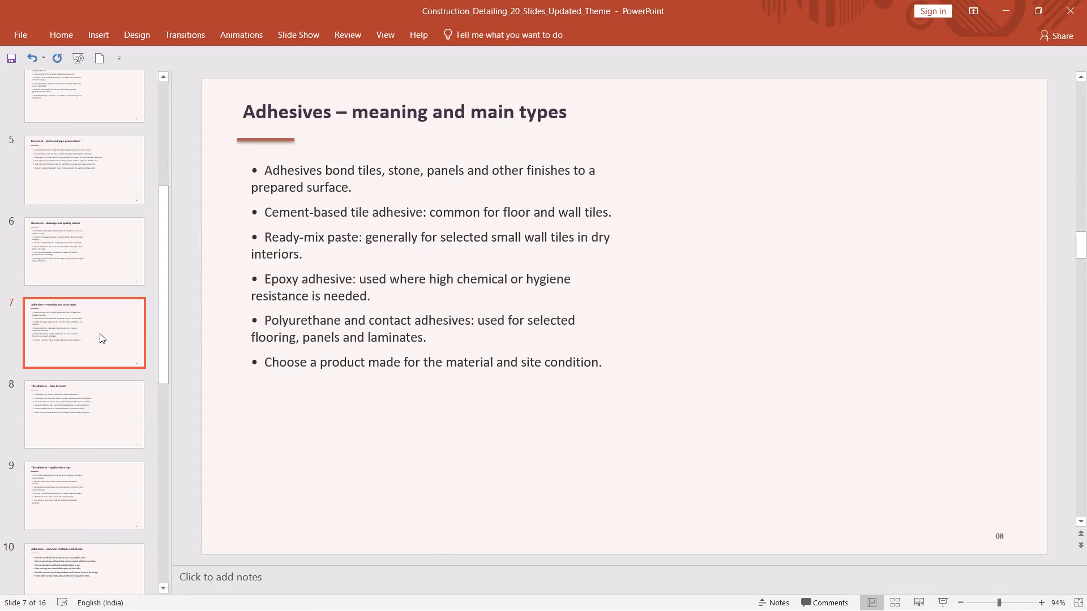
pyautogui.scroll(-4, 92, 320)
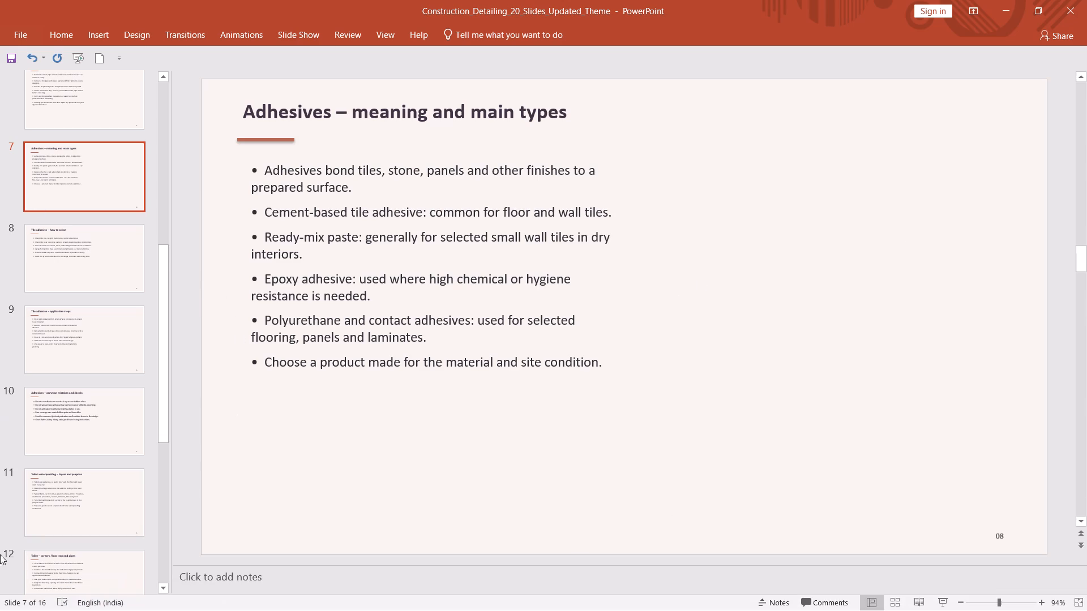
pyautogui.click(115, 269)
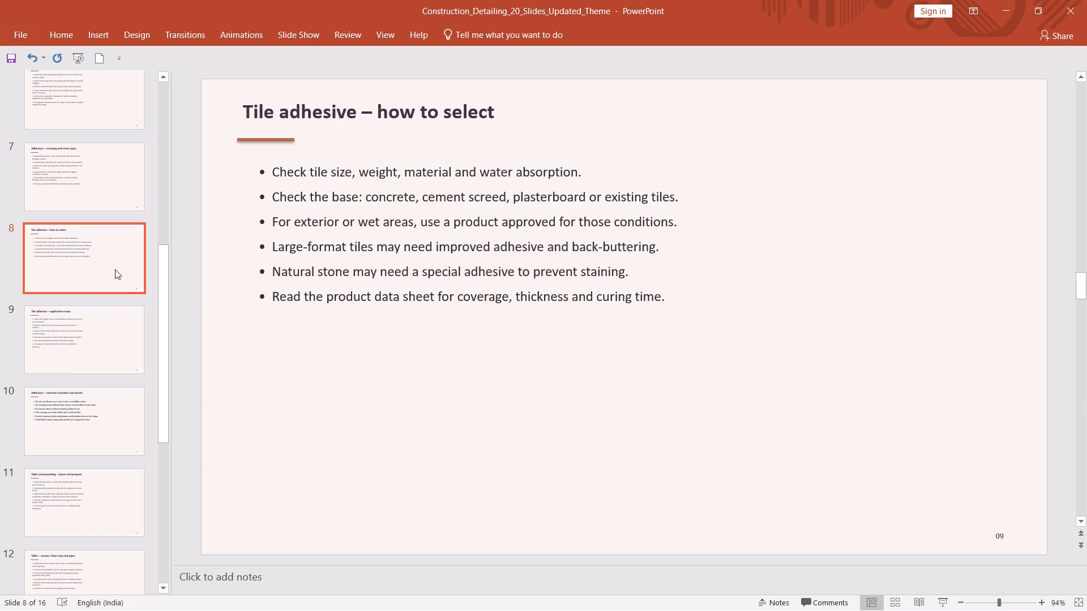
pyautogui.moveTo(73, 348); pyautogui.dragTo(79, 346)
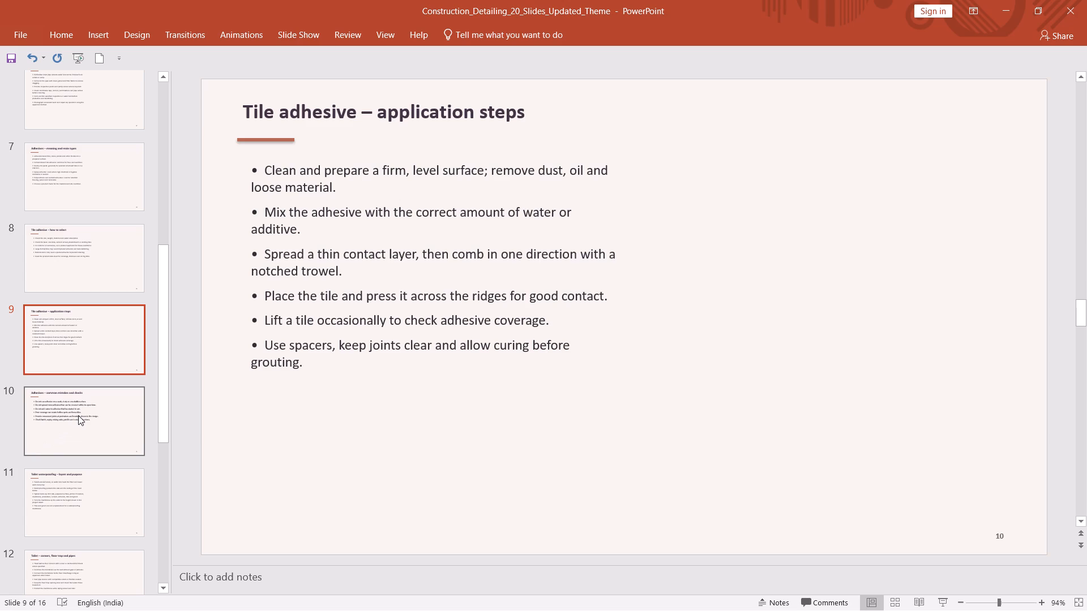
pyautogui.click(82, 416)
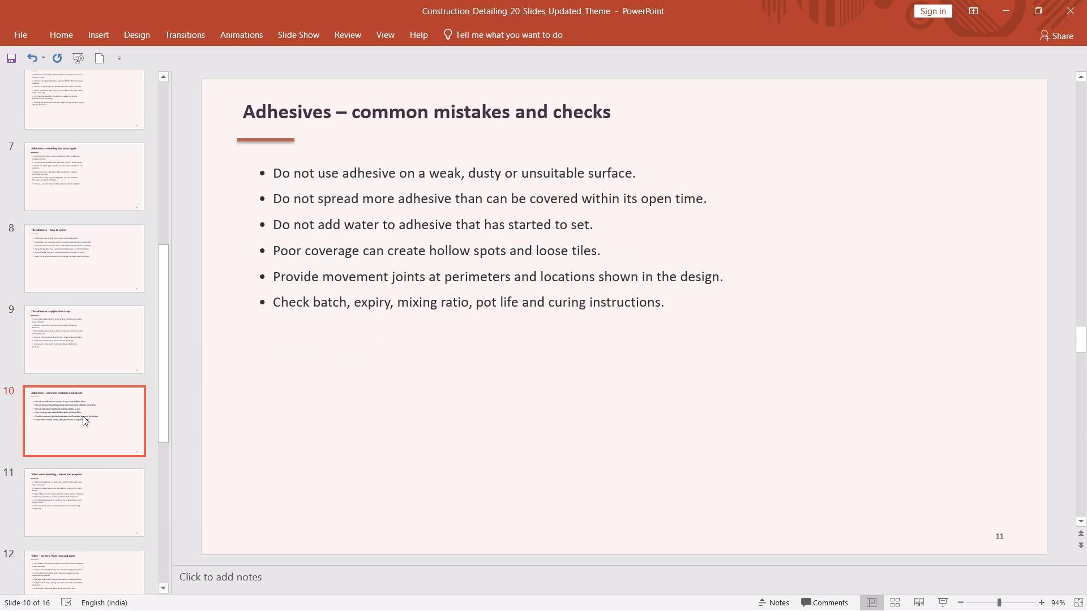
# Save the presentation.
pyautogui.hotkey('ctrl', 's')
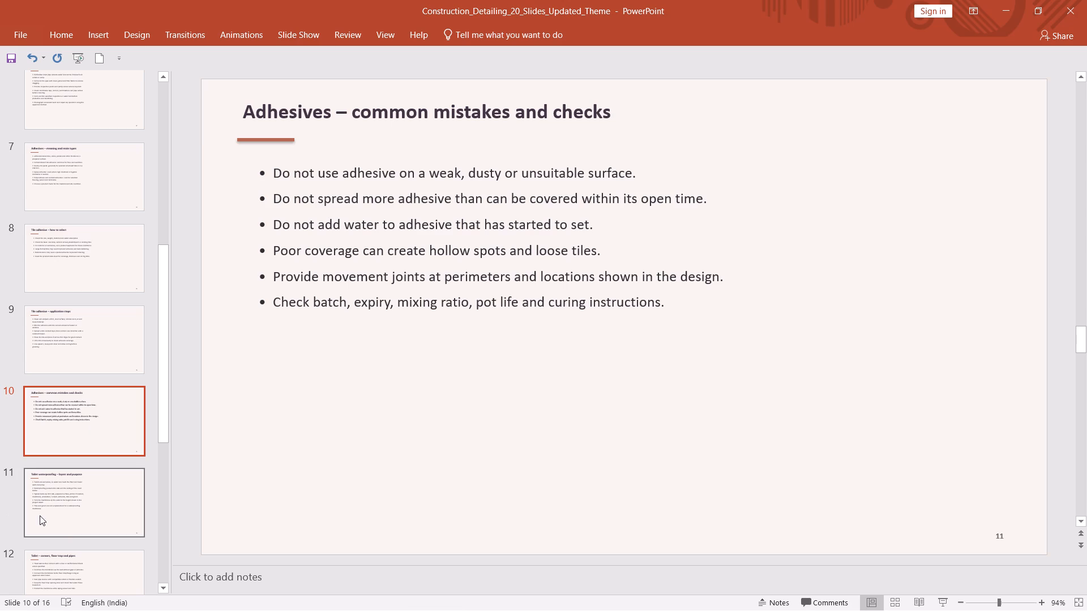
# Review toilet slides 11 and 12, covering layers and purpose and the corners, floor trap and pipes.
pyautogui.click(91, 512)
pyautogui.write('s')
pyautogui.press('space')
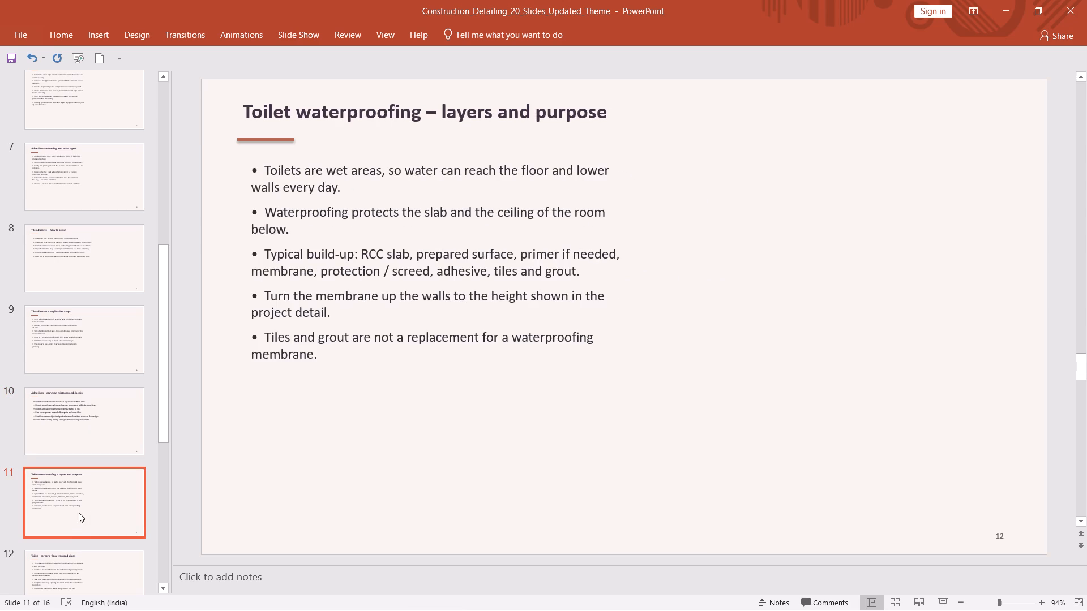
pyautogui.scroll(-2, 81, 503)
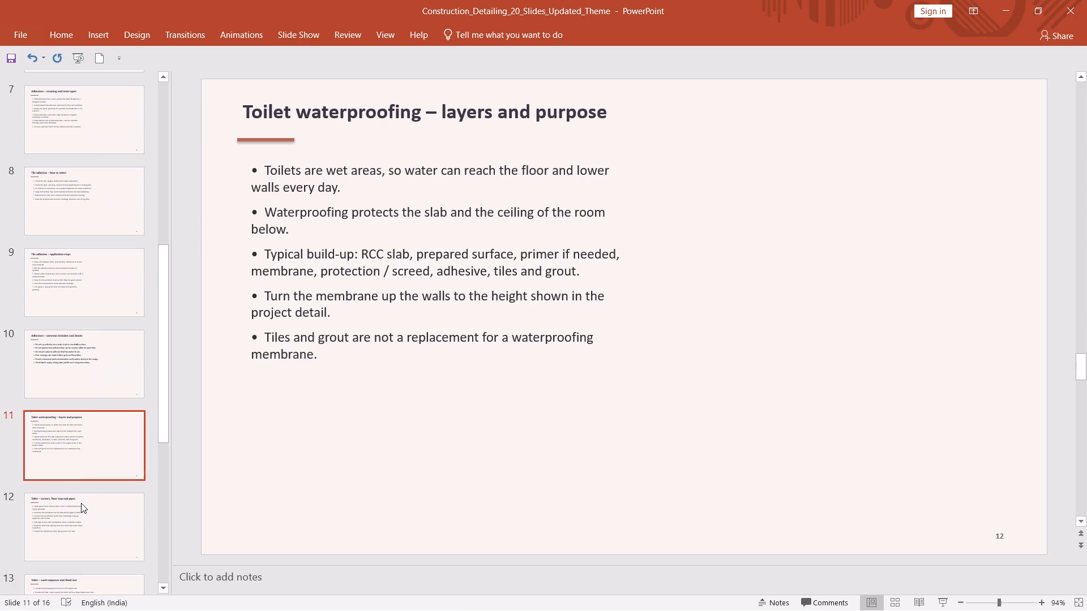
pyautogui.scroll(-3, 81, 503)
pyautogui.click(82, 395)
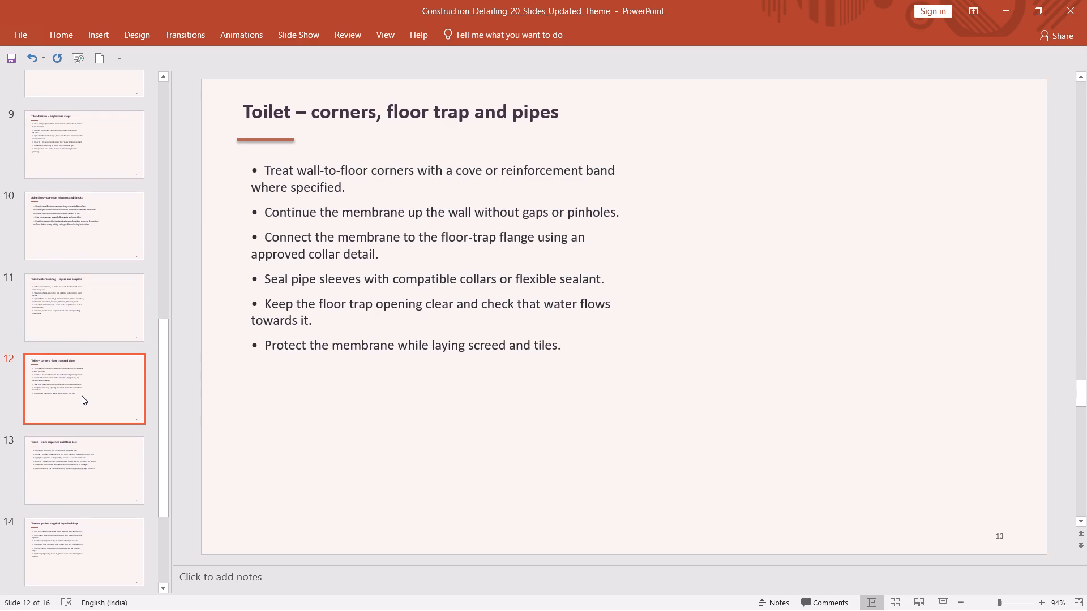
pyautogui.scroll(2, 82, 395)
pyautogui.click(82, 395)
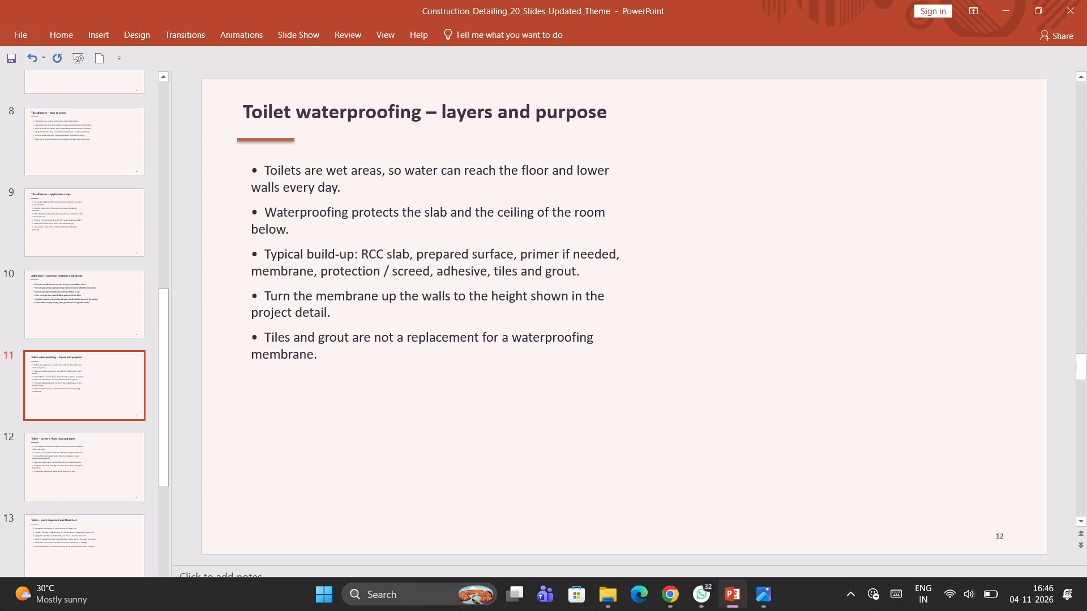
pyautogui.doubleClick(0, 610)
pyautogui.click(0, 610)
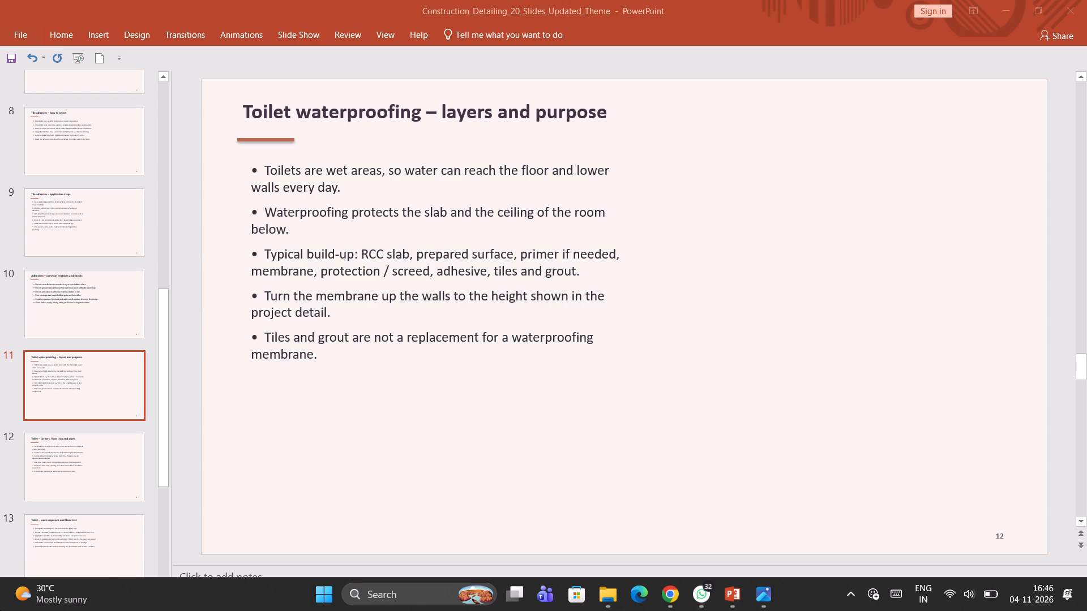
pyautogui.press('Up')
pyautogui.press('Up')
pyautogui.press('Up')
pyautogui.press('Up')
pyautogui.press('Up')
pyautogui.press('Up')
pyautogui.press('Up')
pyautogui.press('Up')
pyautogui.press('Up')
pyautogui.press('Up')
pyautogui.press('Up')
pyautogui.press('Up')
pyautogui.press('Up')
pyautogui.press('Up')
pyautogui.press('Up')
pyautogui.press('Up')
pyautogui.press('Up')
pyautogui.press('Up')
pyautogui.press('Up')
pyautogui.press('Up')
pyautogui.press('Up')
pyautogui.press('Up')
# Return to the title slide and examine its text, wall section drawing and photos.
pyautogui.scroll(-2, 92, 234)
pyautogui.scroll(3, 91, 234)
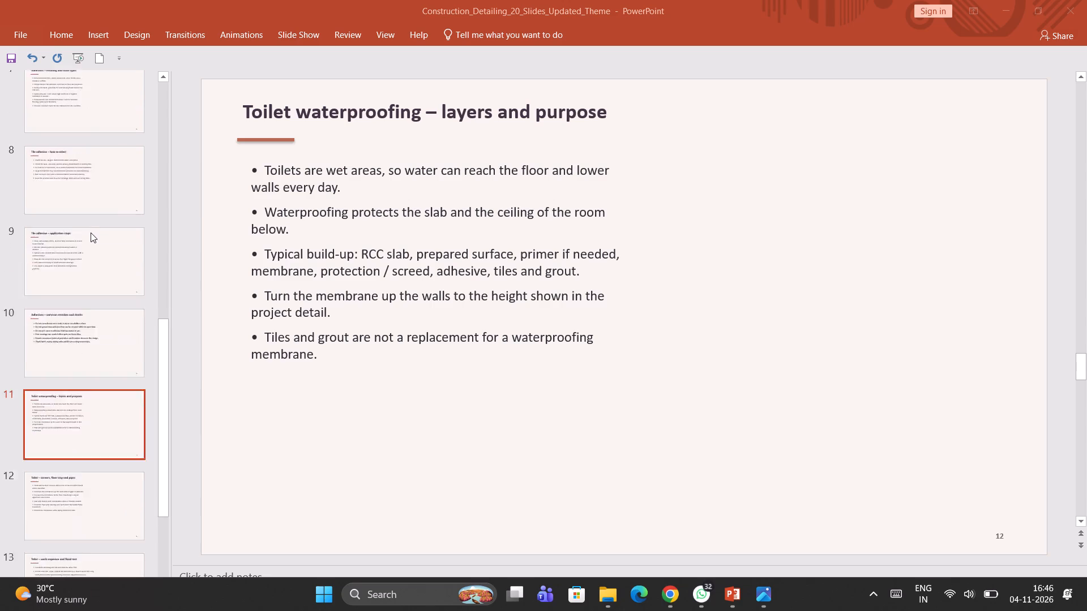
pyautogui.scroll(20, 91, 233)
pyautogui.scroll(4, 91, 234)
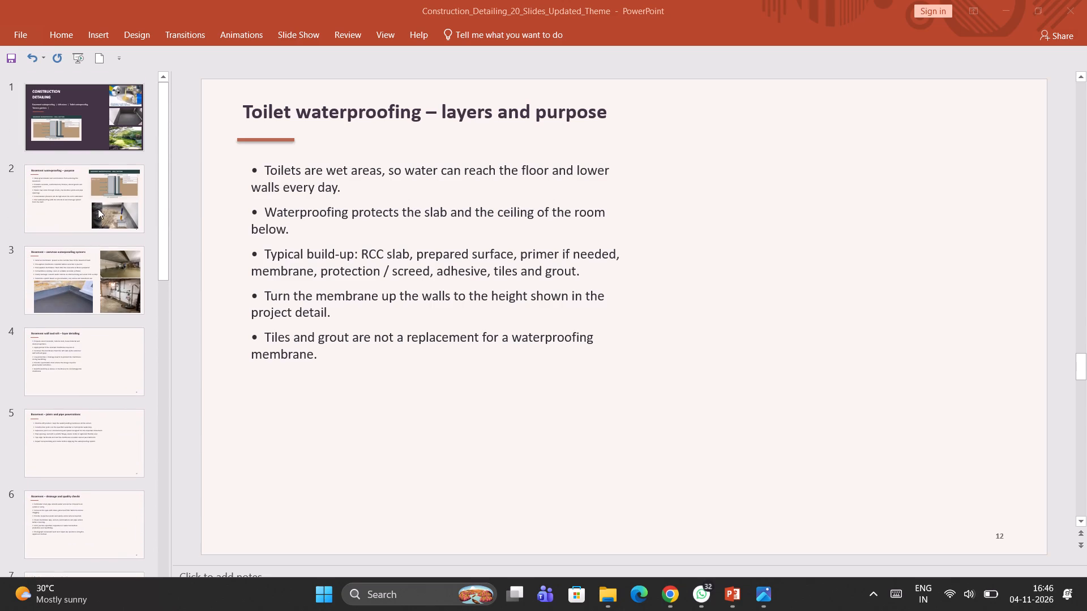
pyautogui.click(81, 211)
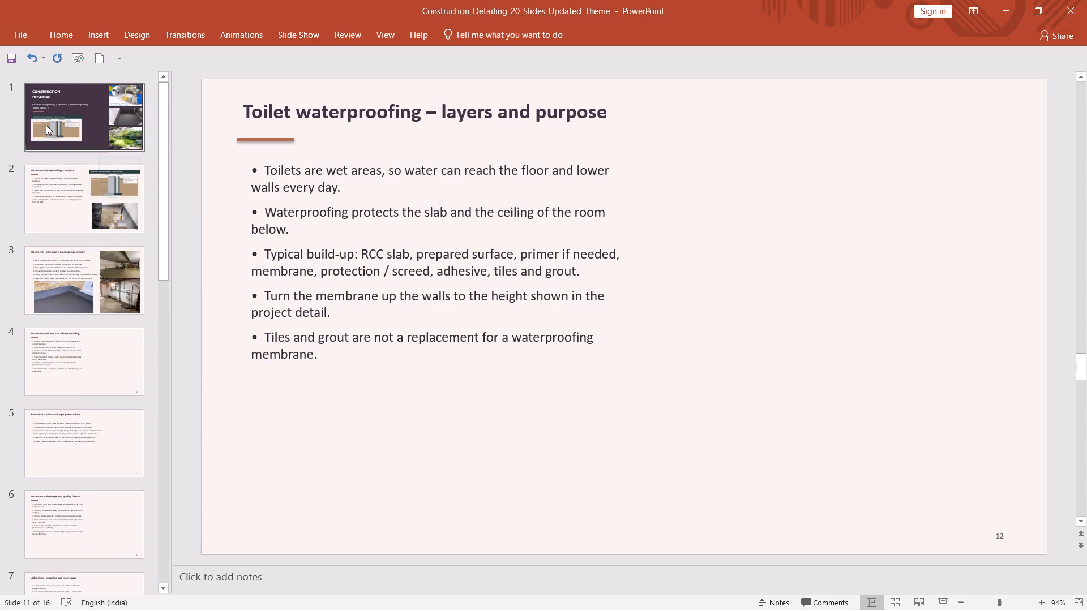
pyautogui.click(49, 119)
pyautogui.click(50, 123)
pyautogui.moveTo(52, 126); pyautogui.dragTo(54, 132)
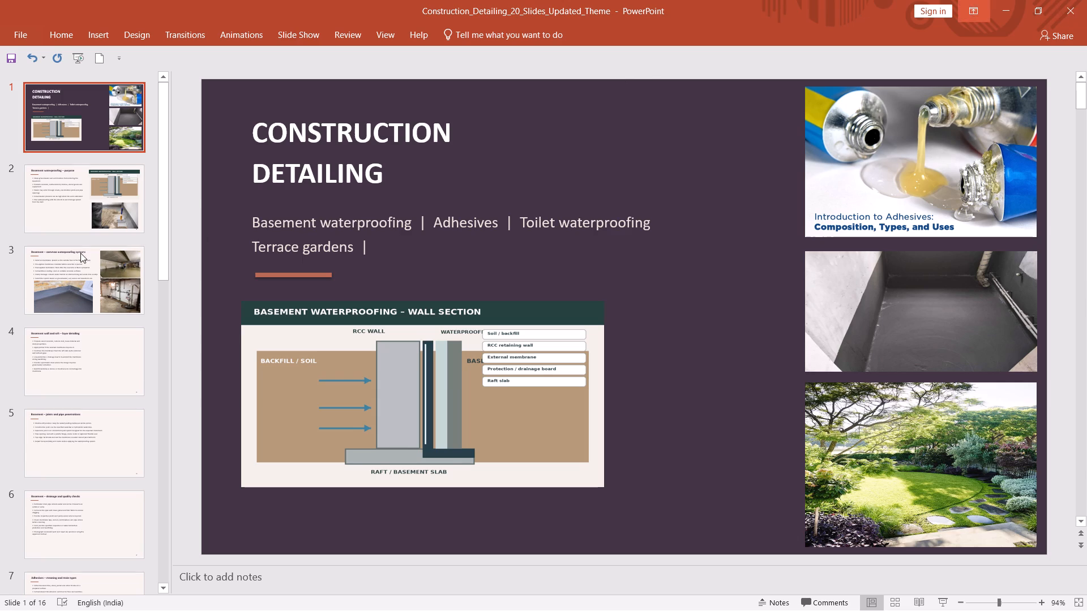
# Compare basement slides 2 to 5, checking the layout of the illustrated slides against those without pictures.
pyautogui.click(75, 213)
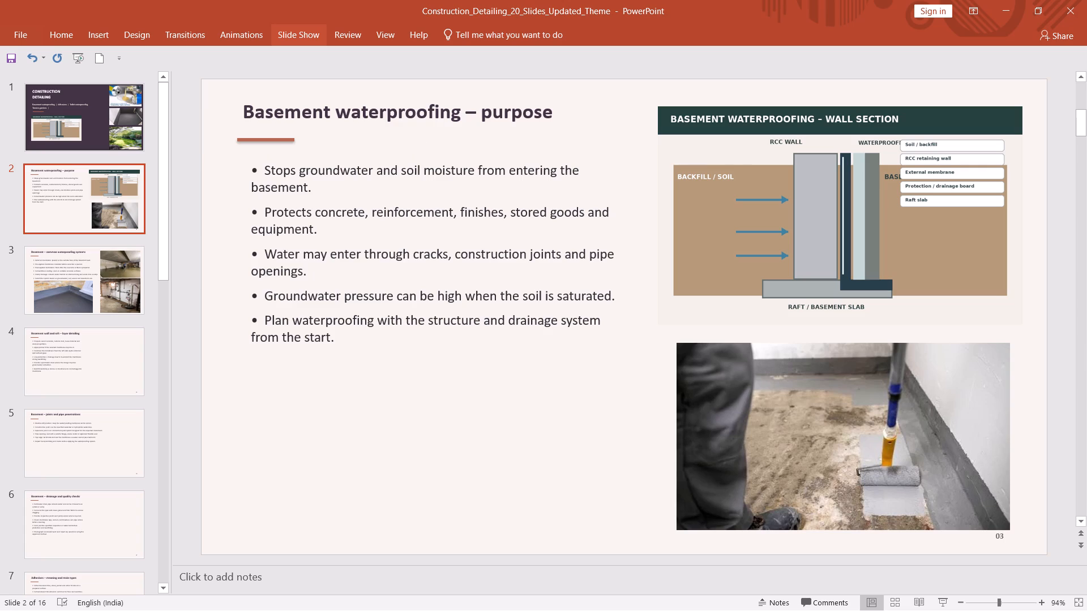
pyautogui.click(61, 250)
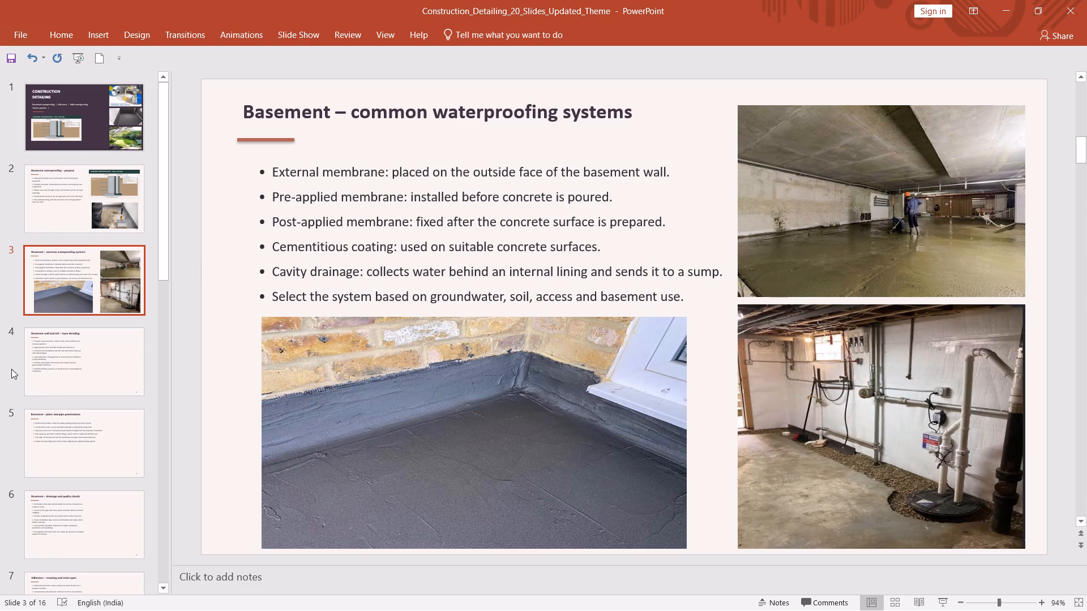
pyautogui.click(82, 348)
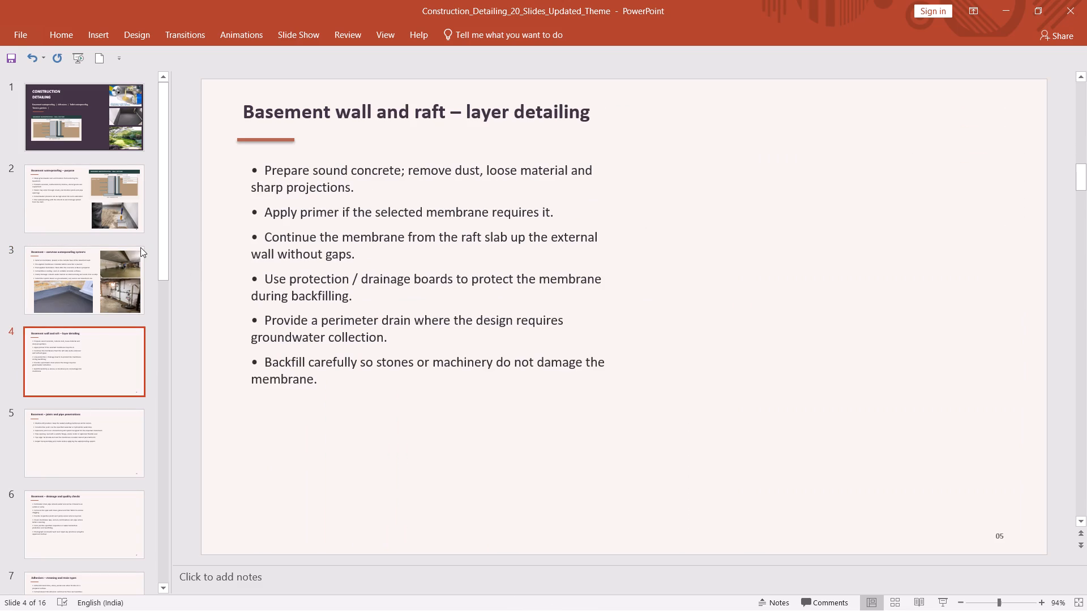
pyautogui.click(104, 276)
pyautogui.click(40, 440)
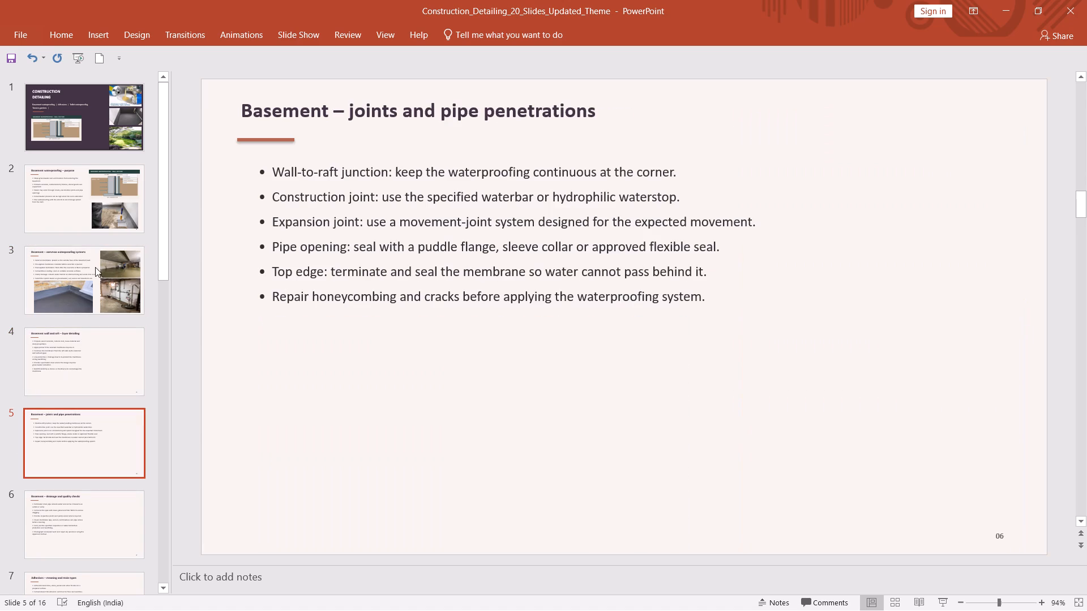
pyautogui.click(87, 287)
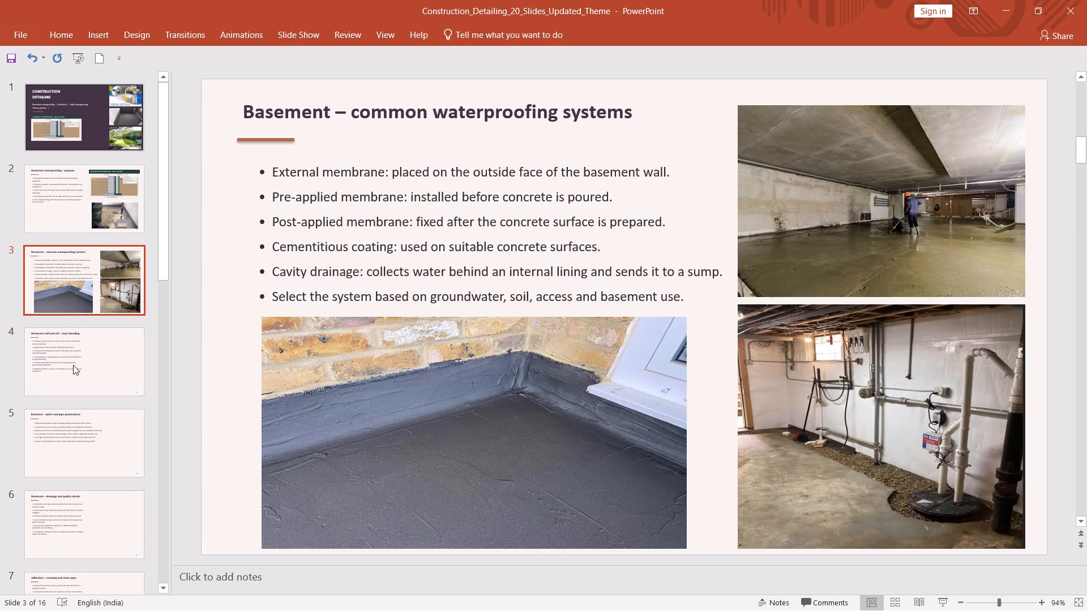
pyautogui.click(73, 366)
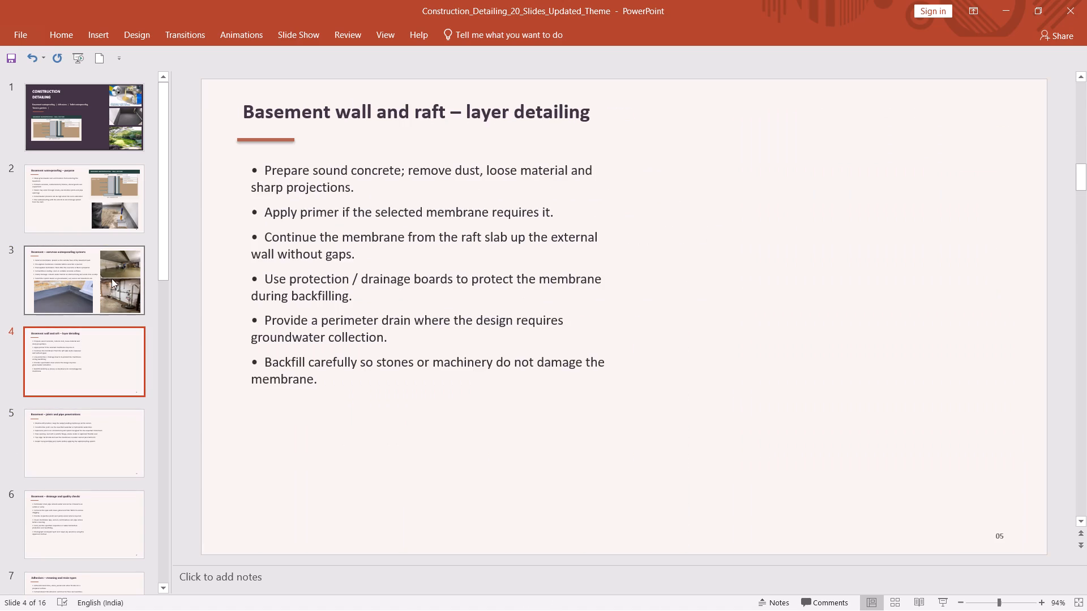
pyautogui.click(112, 278)
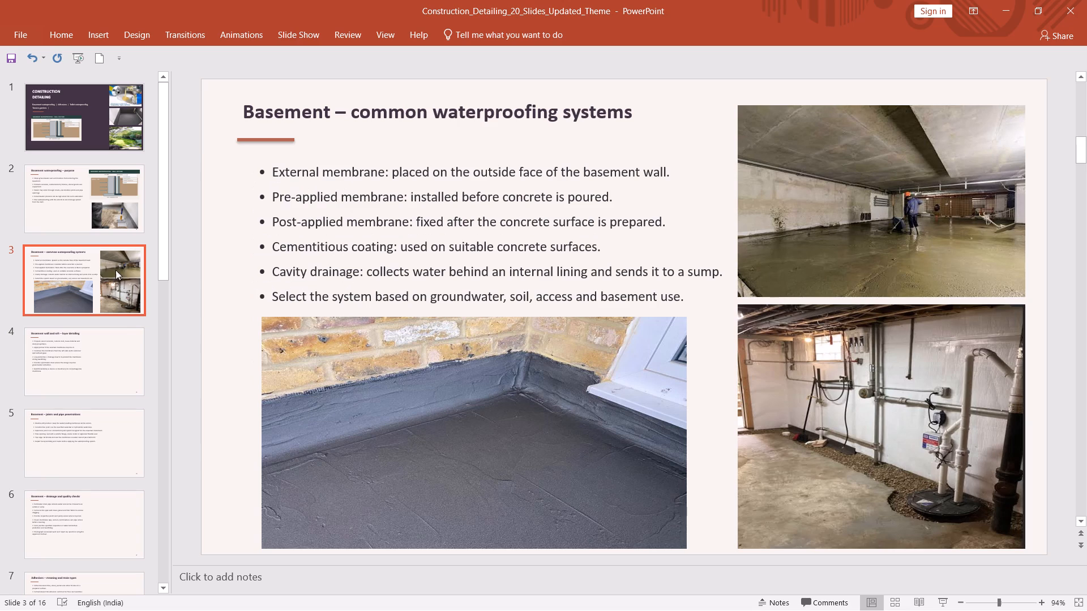
pyautogui.click(120, 214)
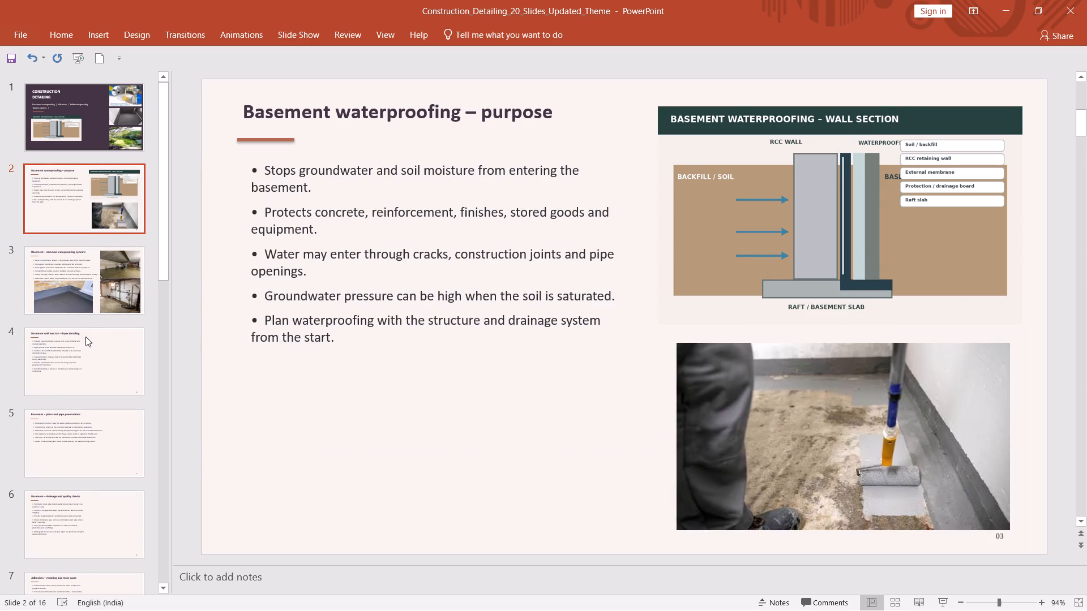
pyautogui.click(91, 297)
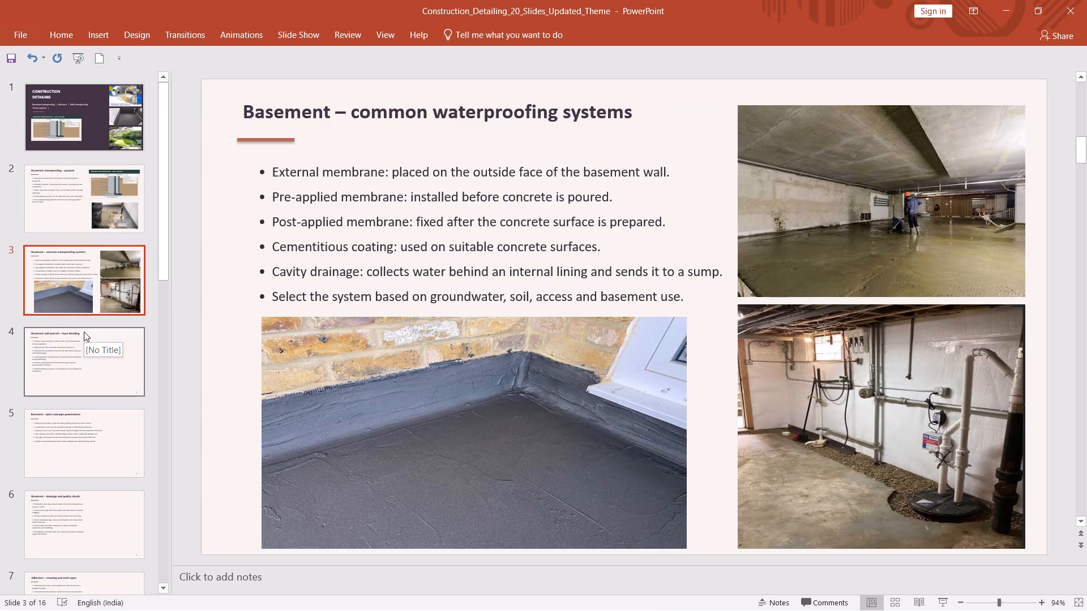
pyautogui.click(84, 332)
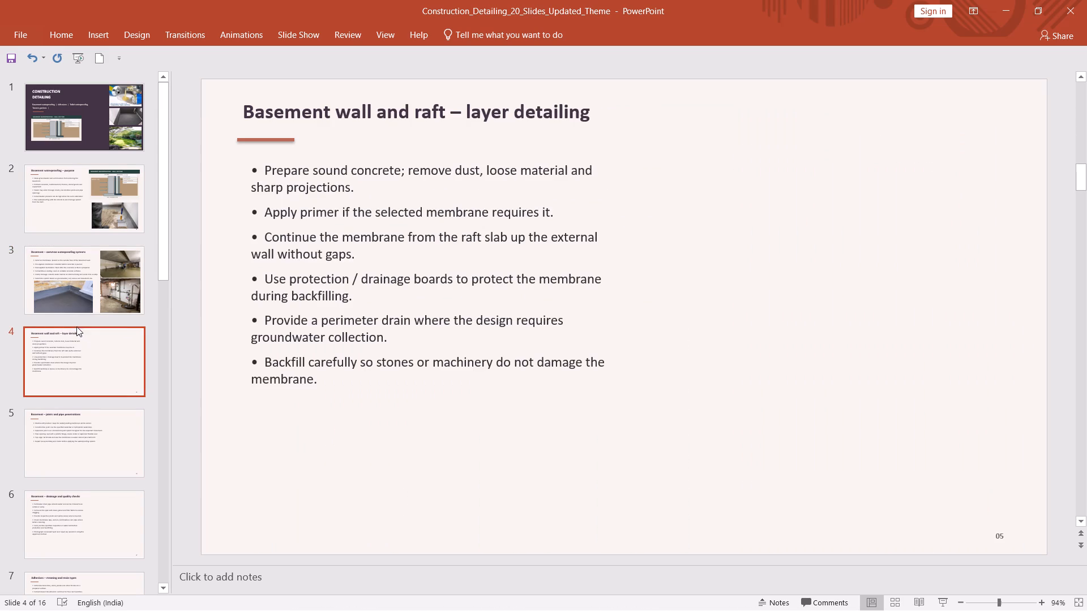
pyautogui.scroll(-1, 69, 349)
pyautogui.click(61, 401)
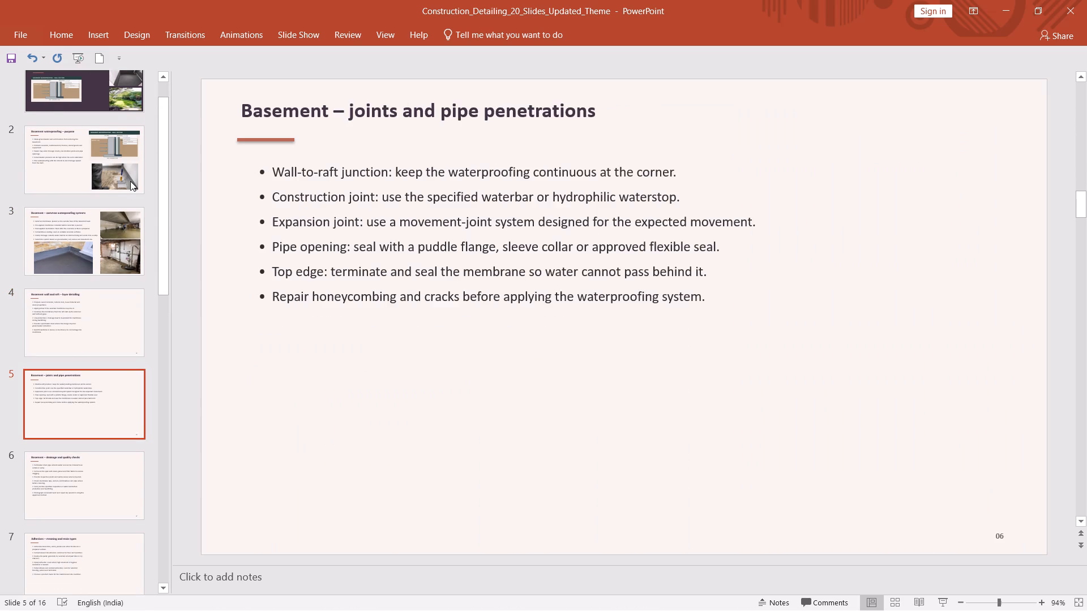
pyautogui.click(126, 191)
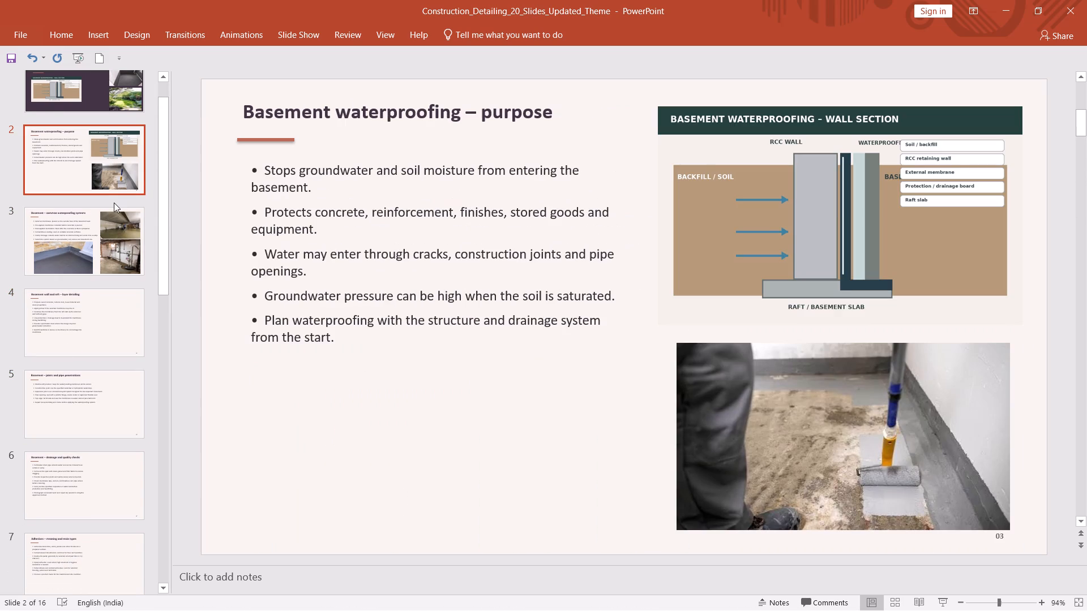
pyautogui.click(76, 242)
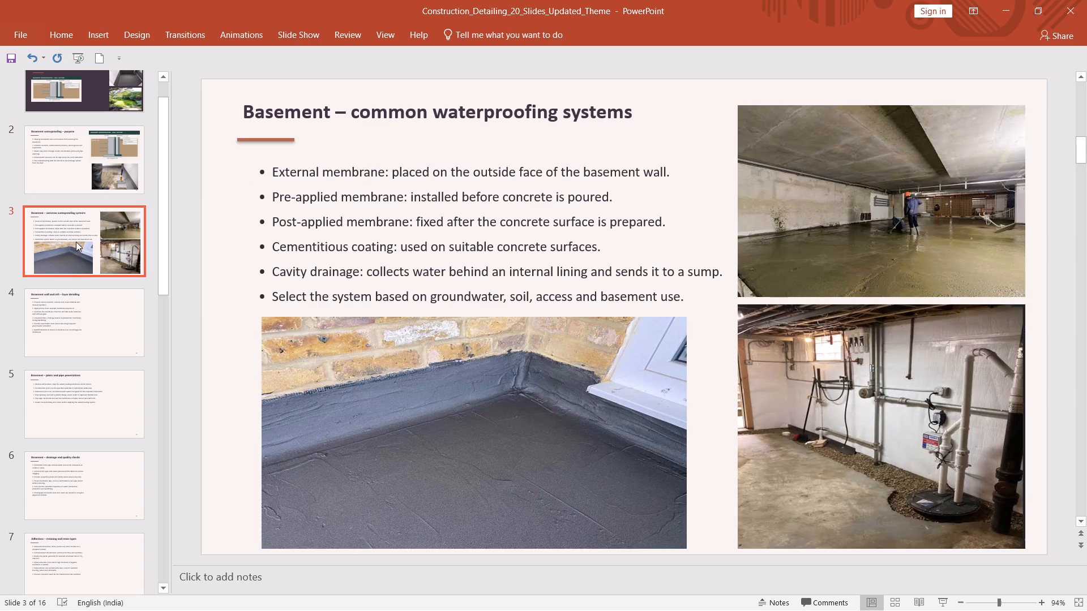
pyautogui.click(256, 170)
pyautogui.click(246, 101)
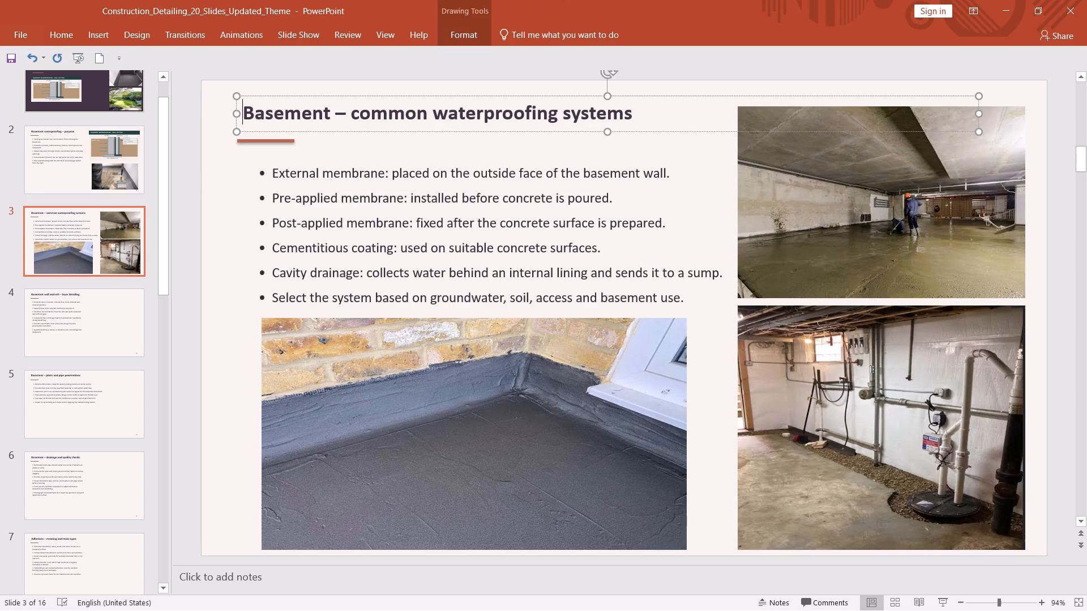
pyautogui.click(225, 95)
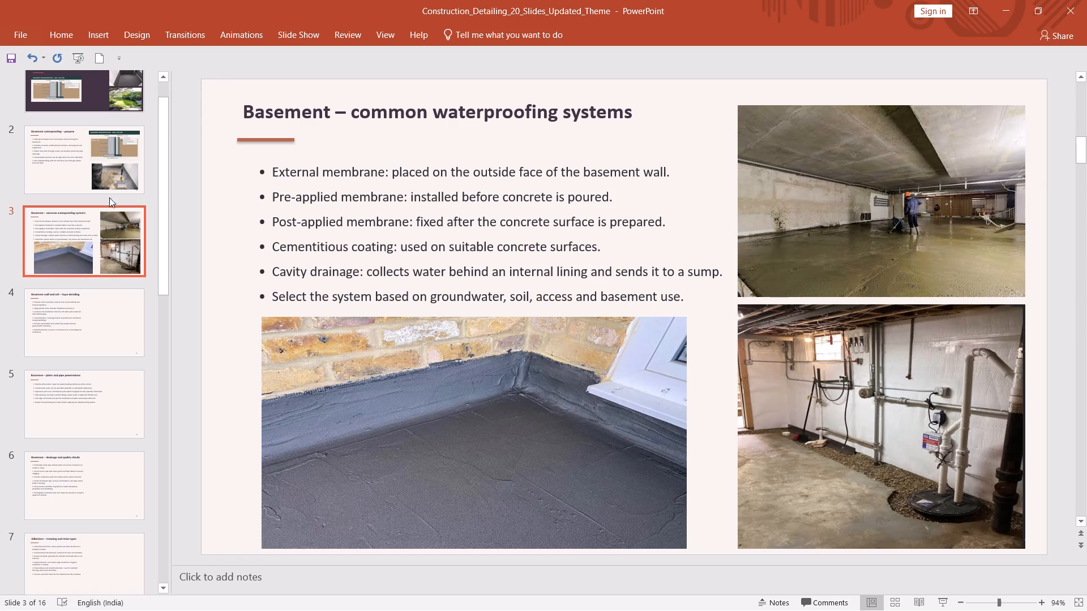
# Review basement slides 4 to 6, covering wall and raft layers, joints and pipe penetrations, and drainage checks.
pyautogui.click(55, 339)
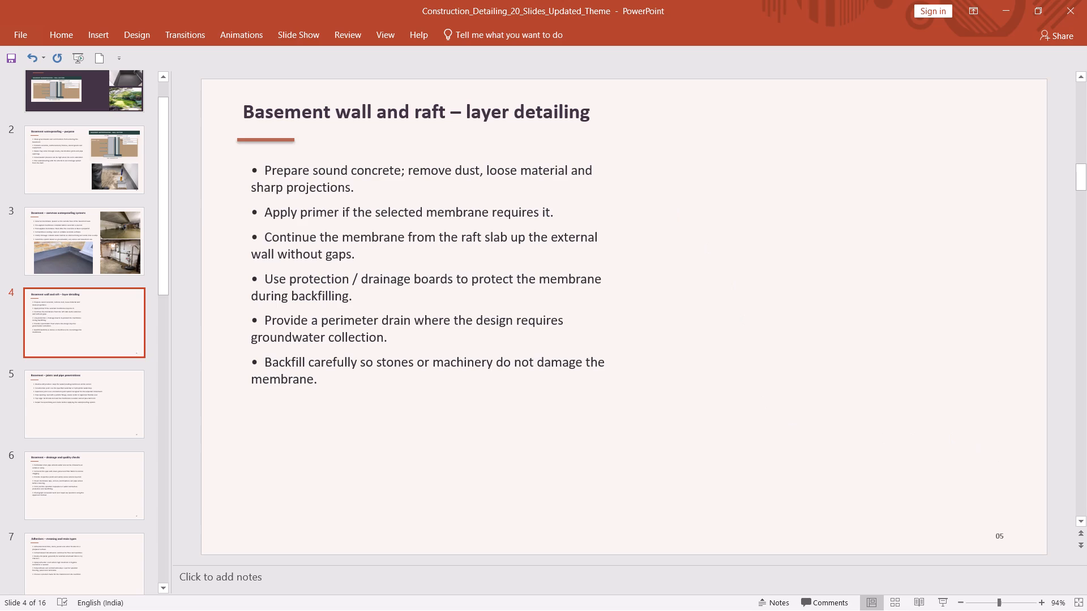
pyautogui.click(65, 418)
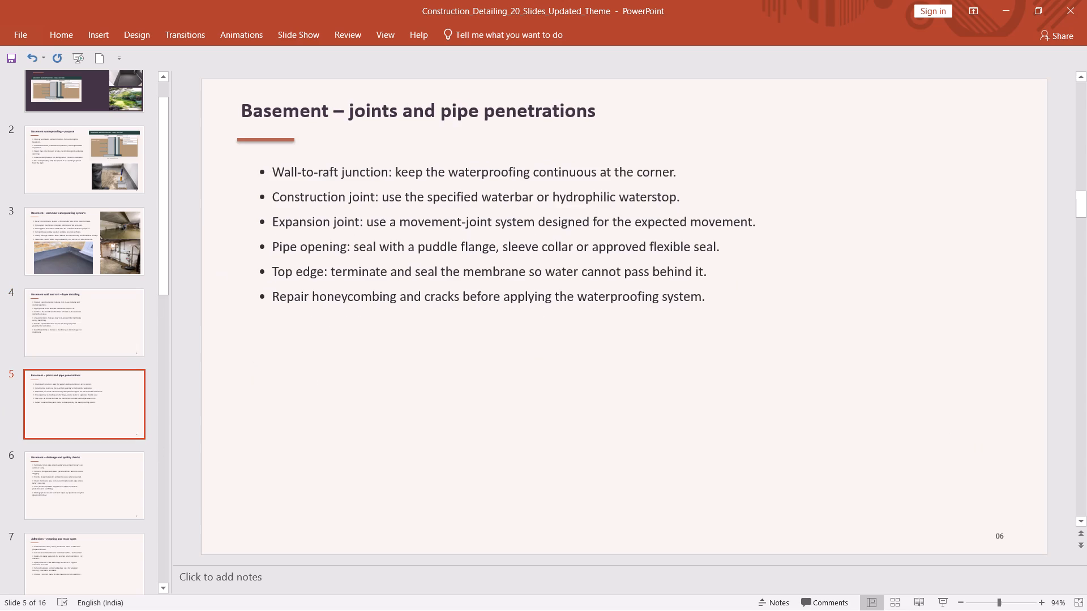
pyautogui.scroll(-2, 24, 411)
pyautogui.click(66, 386)
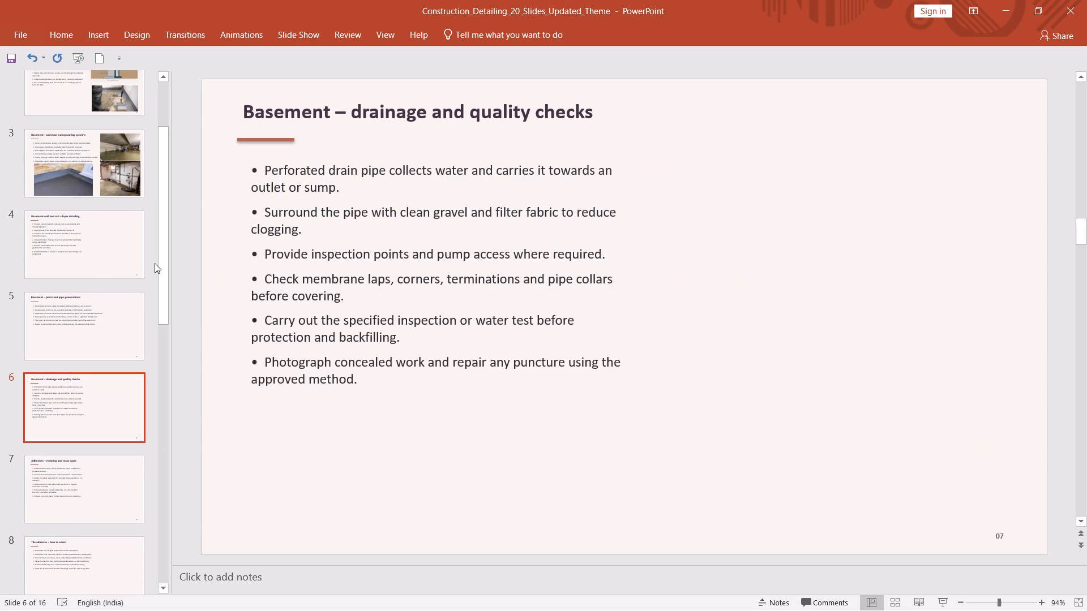
pyautogui.scroll(6, 160, 257)
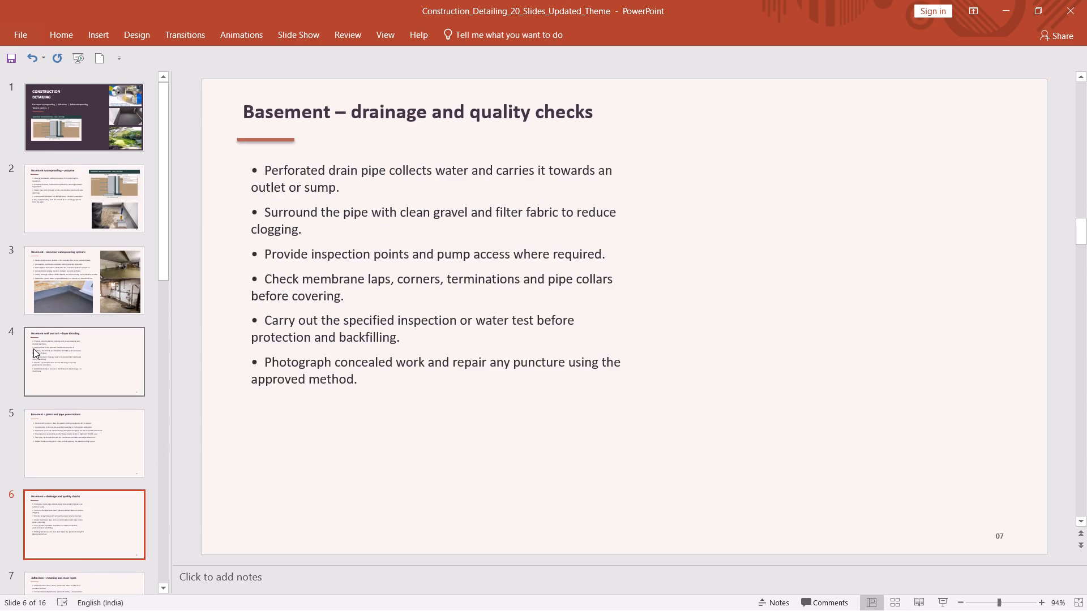
pyautogui.click(33, 348)
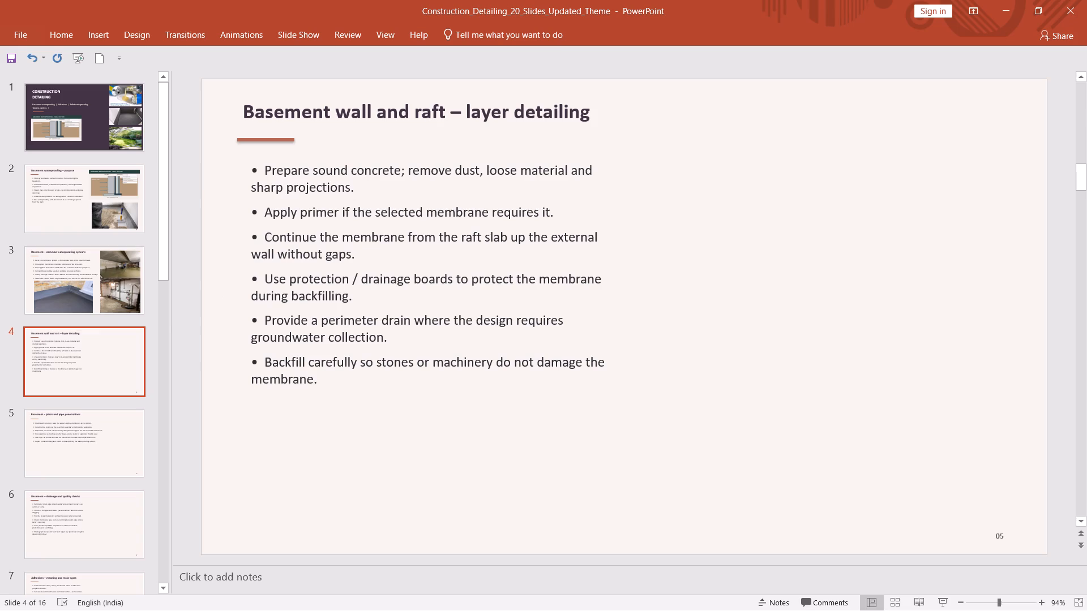
pyautogui.scroll(4, 628, 30)
pyautogui.click(52, 423)
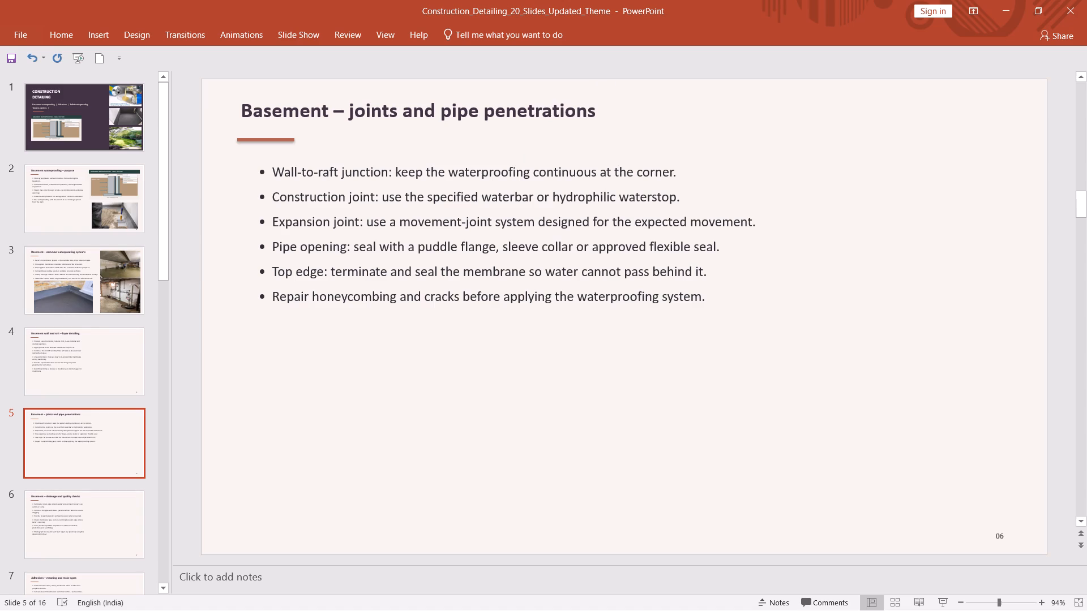
pyautogui.scroll(-1, 42, 469)
pyautogui.click(62, 472)
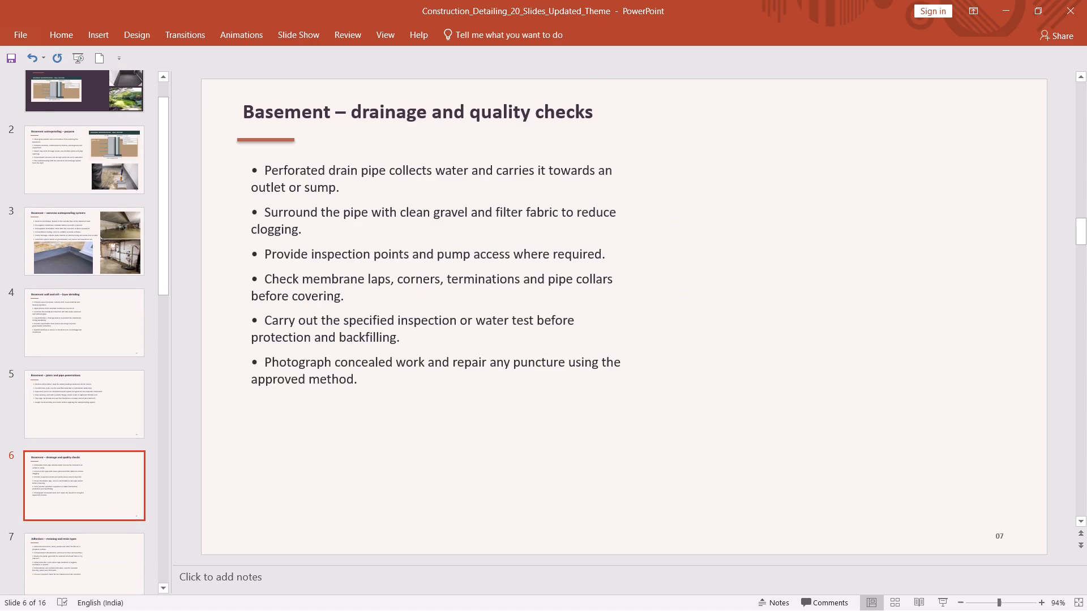
# Review adhesive slides 7 to 10, from main types to common mistakes, and return to the title slide.
pyautogui.scroll(-1, 0, 397)
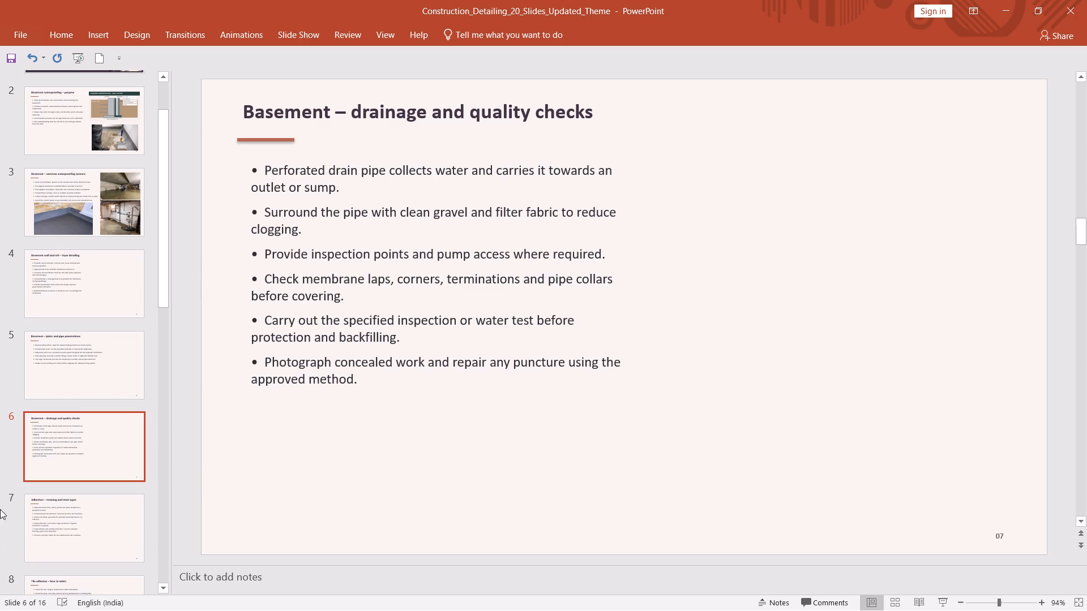
pyautogui.click(61, 517)
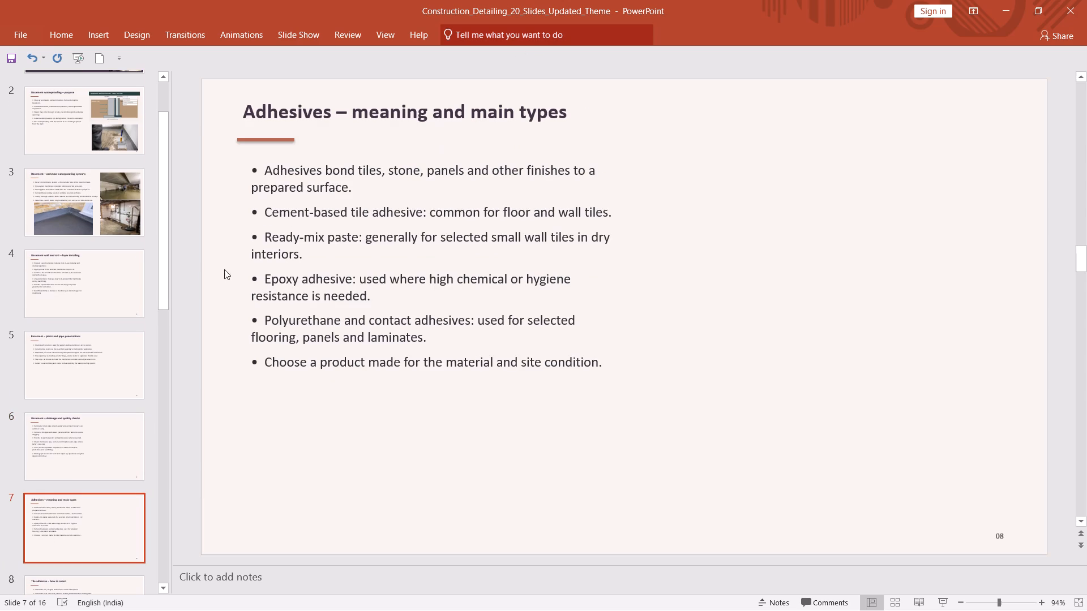
pyautogui.scroll(-3, 166, 311)
pyautogui.click(41, 470)
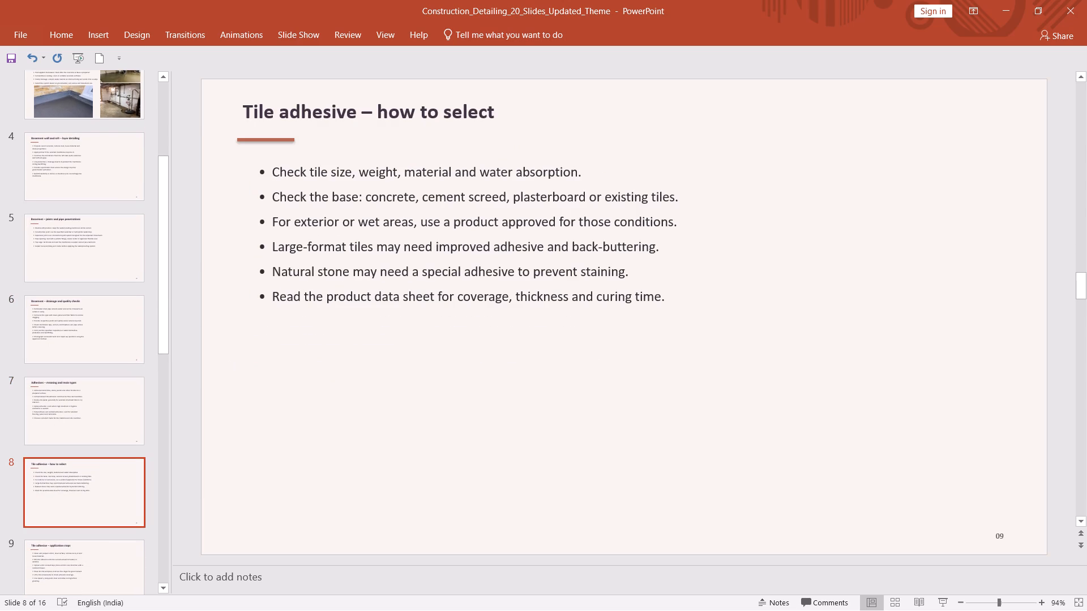
pyautogui.scroll(-7, 119, 307)
pyautogui.click(105, 290)
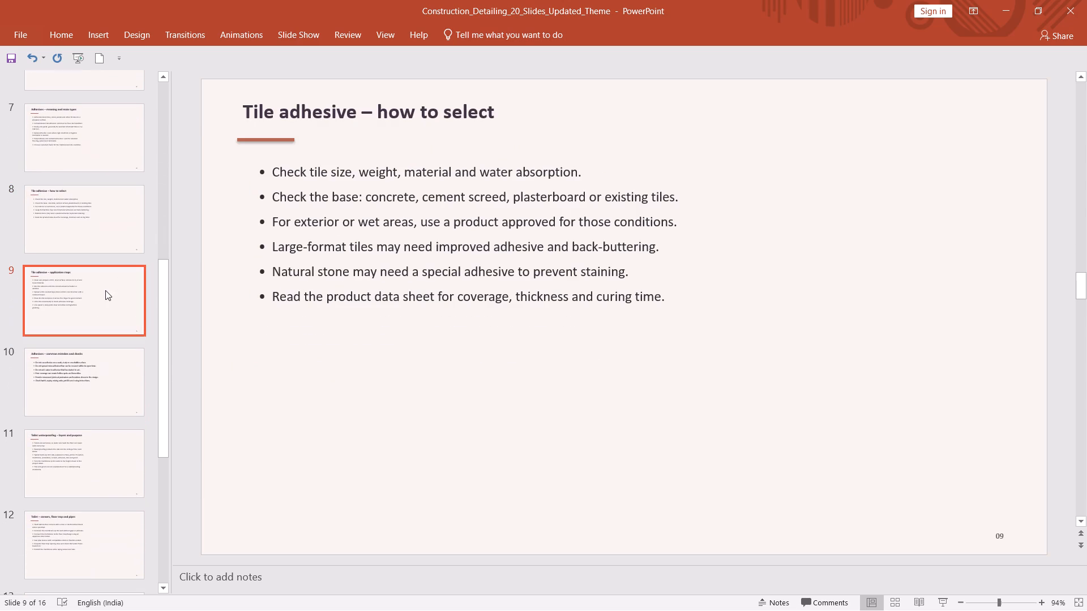
pyautogui.click(79, 356)
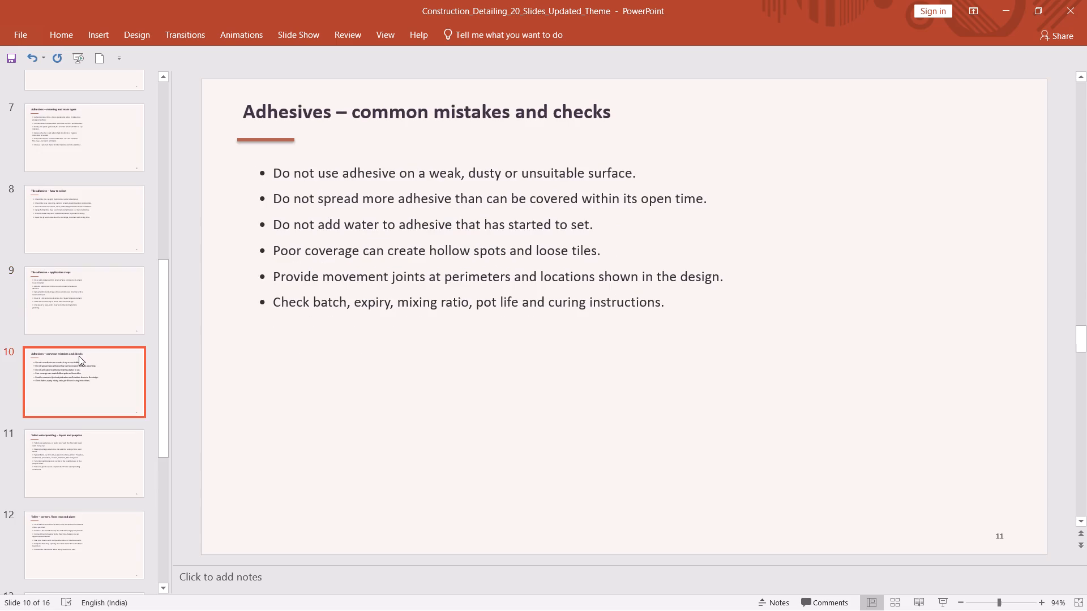
pyautogui.scroll(-12, 78, 357)
pyautogui.scroll(18, 78, 357)
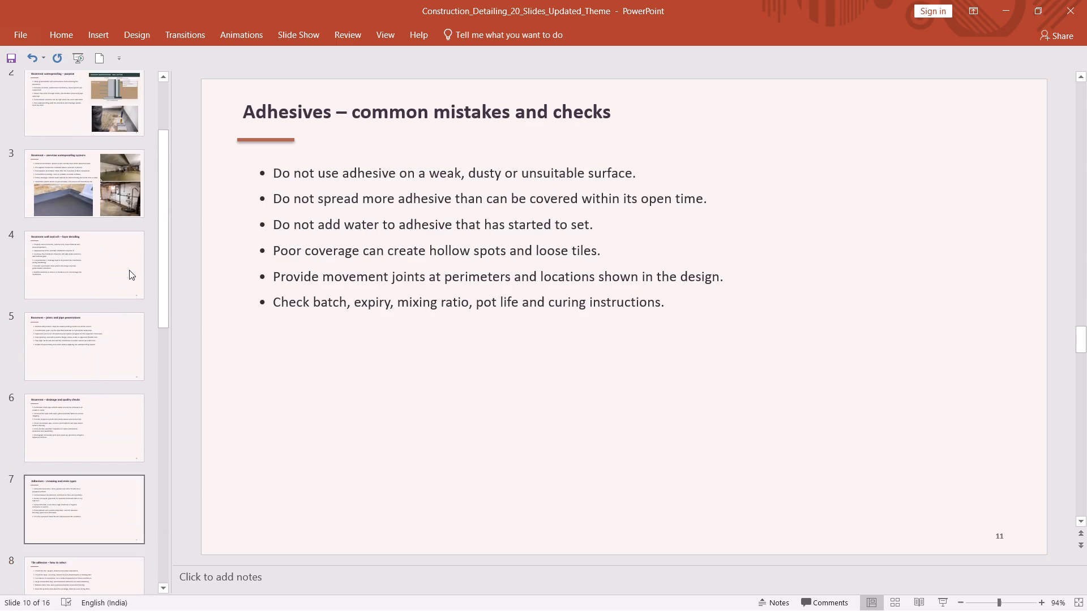
pyautogui.scroll(17, 188, 230)
pyautogui.scroll(6, 149, 121)
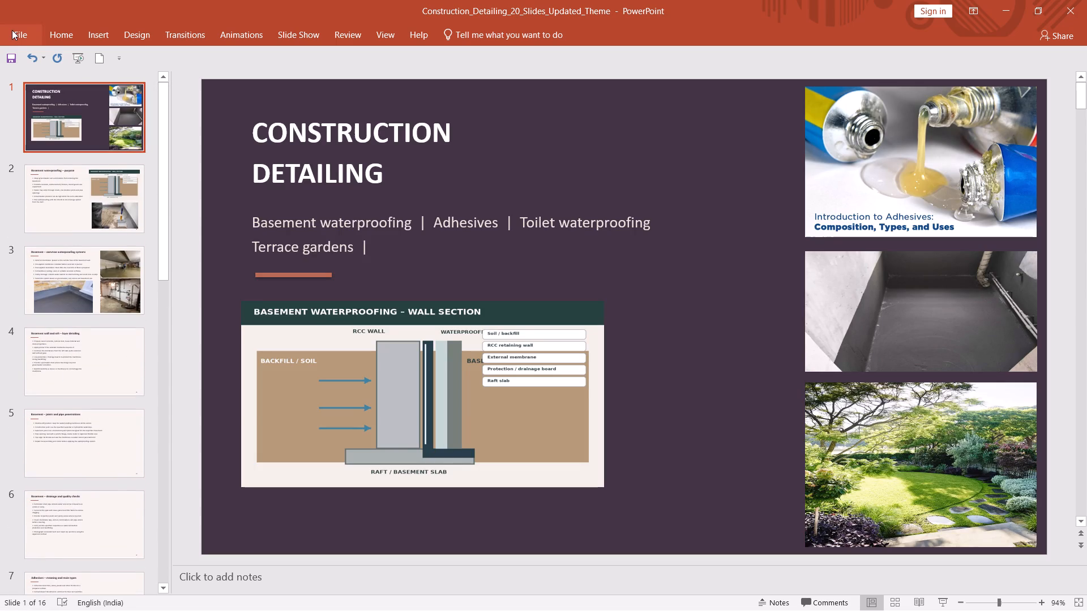
# Save a copy of the presentation in the Downloads folder under the name mayri 01.
pyautogui.click(12, 30)
pyautogui.click(38, 150)
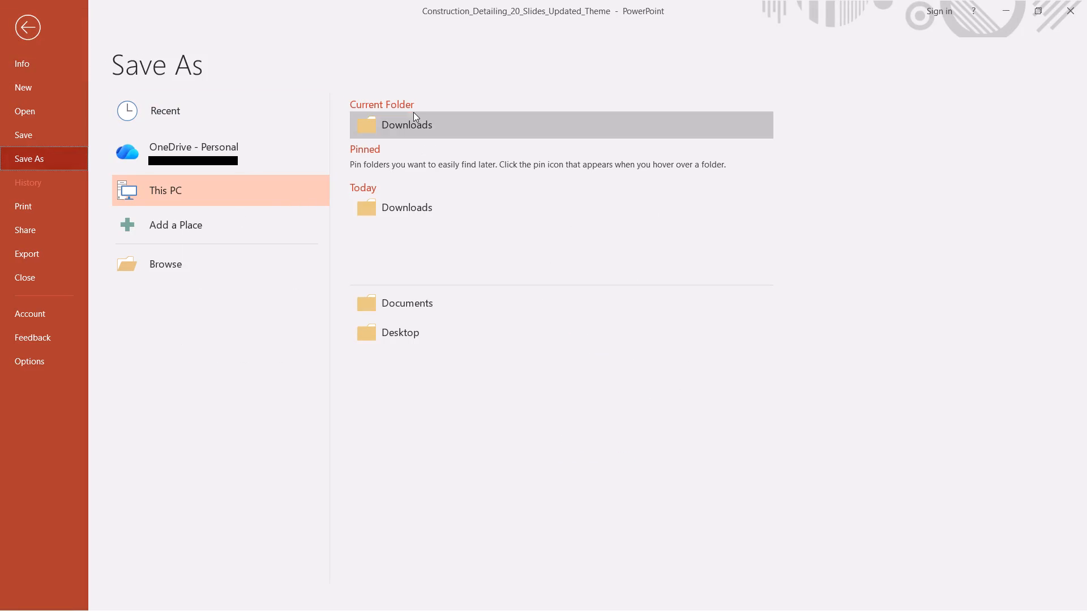
pyautogui.click(413, 112)
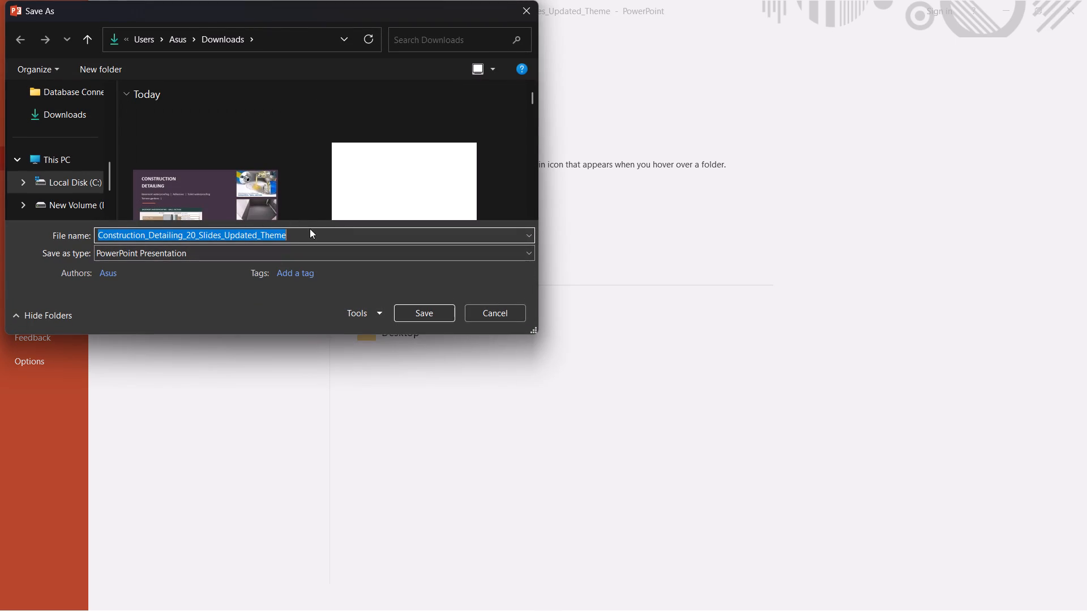
pyautogui.moveTo(310, 229); pyautogui.dragTo(75, 263)
pyautogui.press('BackSpace')
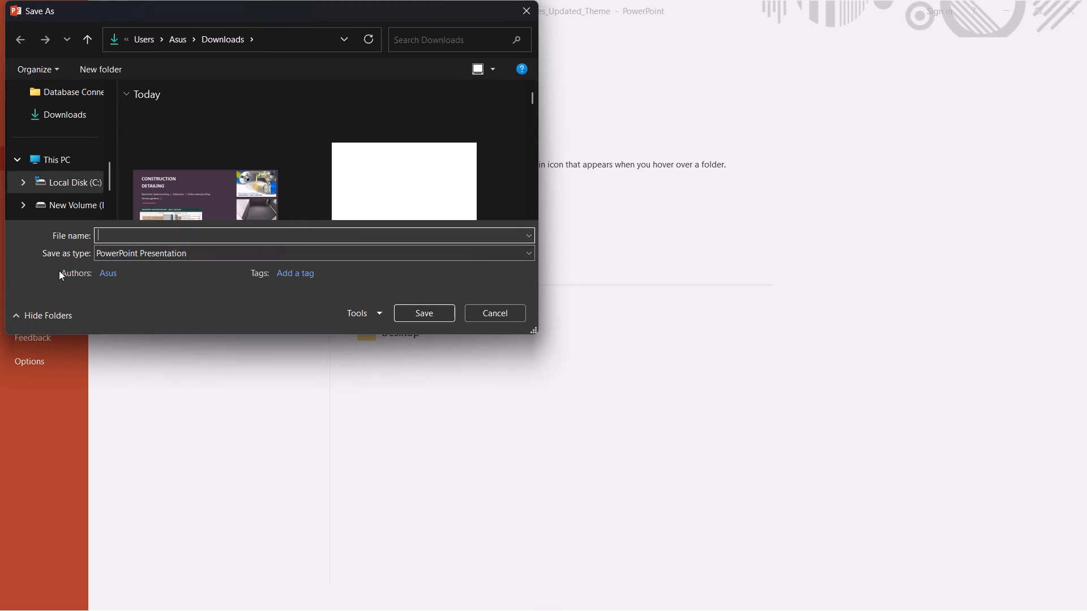
pyautogui.write('mayri')
pyautogui.press('space')
pyautogui.write('01')
pyautogui.click(76, 115)
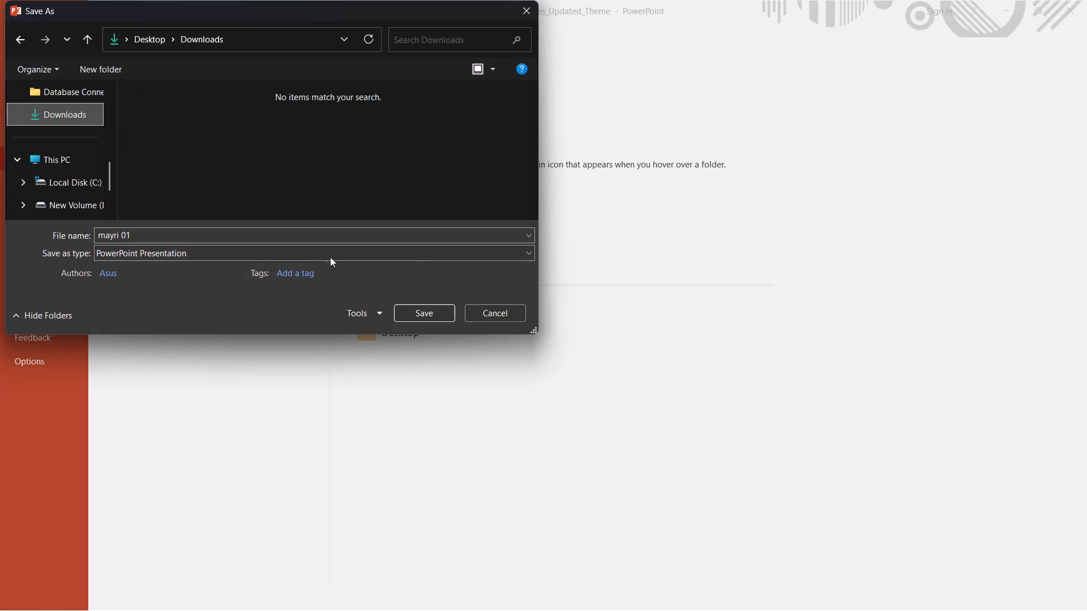
pyautogui.click(422, 305)
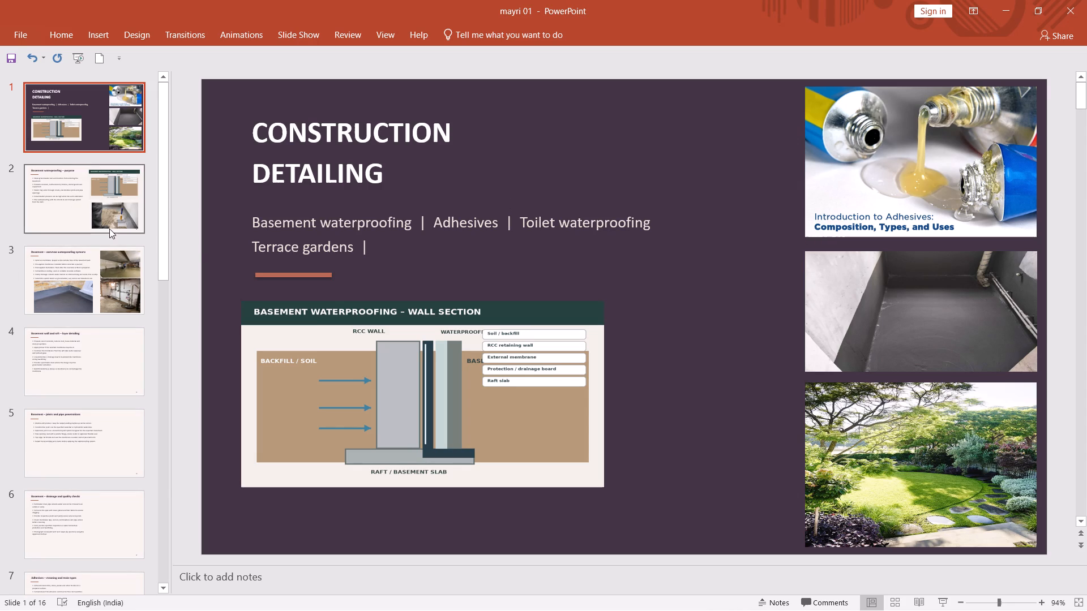
# Review slides 1 to 4, comparing the illustrated basement slides with the wall and raft slide, and return to the title slide.
pyautogui.scroll(3, 110, 229)
pyautogui.scroll(-1, 110, 163)
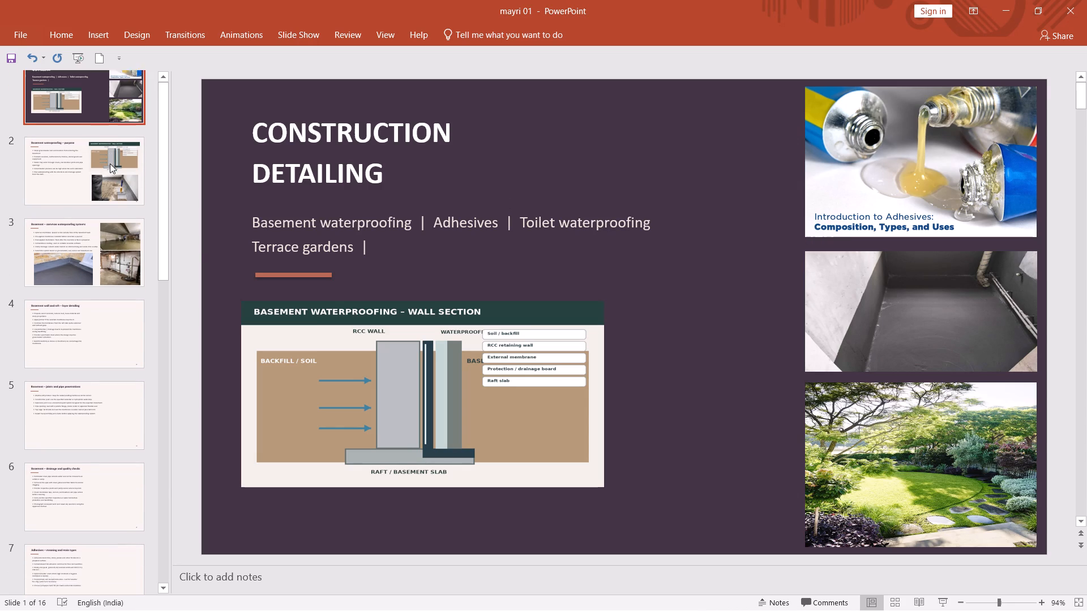
pyautogui.scroll(3, 110, 162)
pyautogui.click(107, 192)
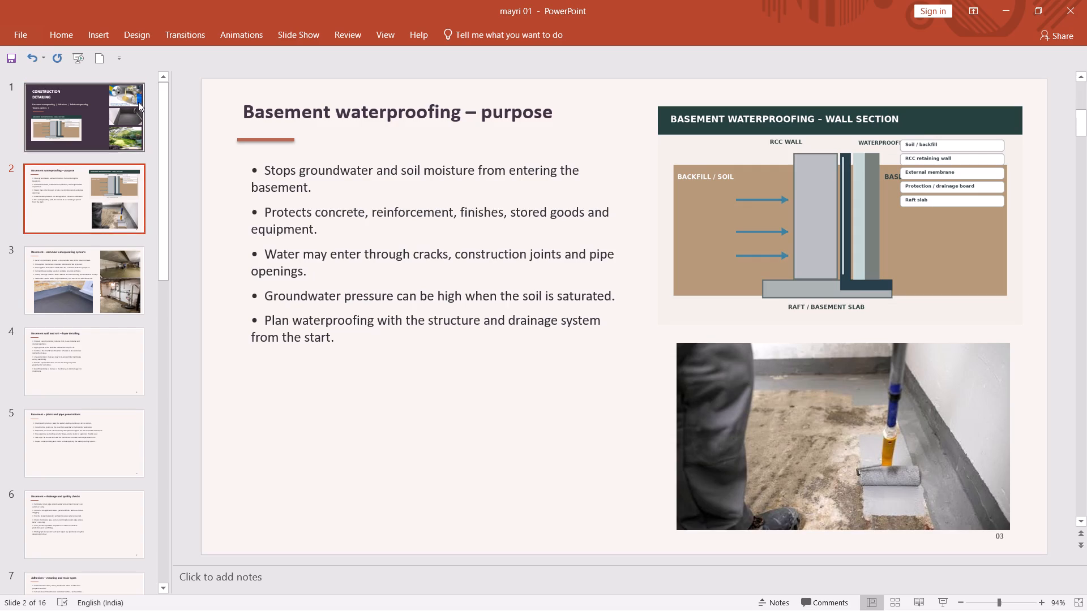
pyautogui.click(137, 101)
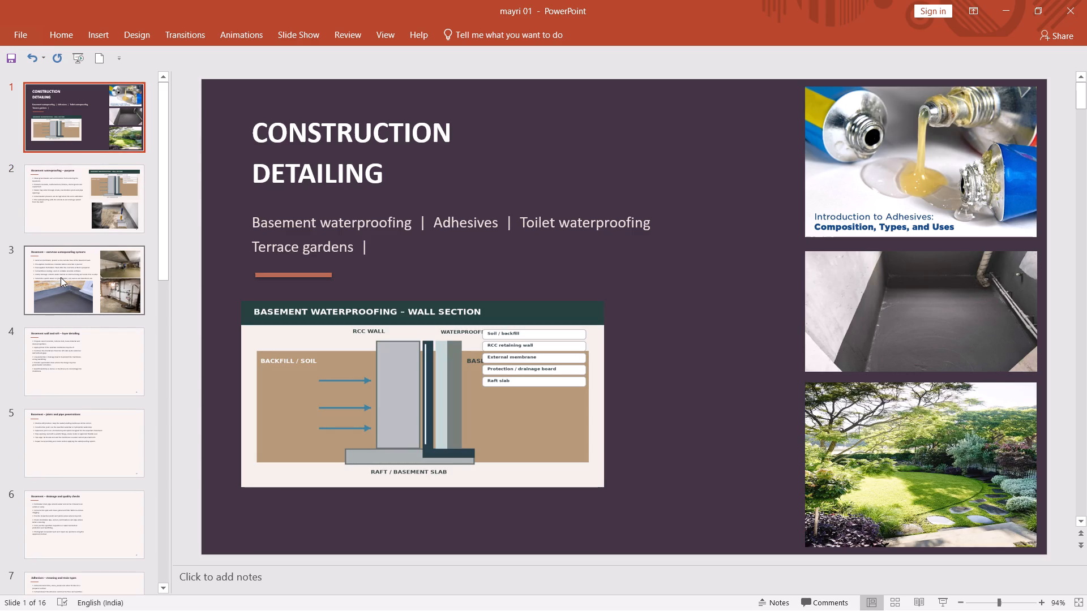
pyautogui.click(87, 258)
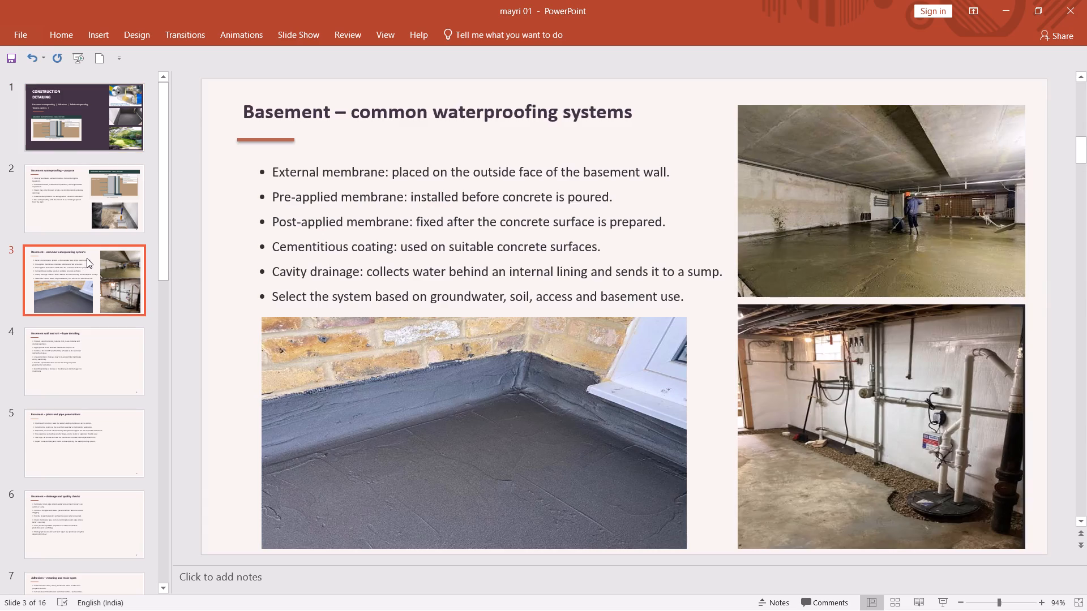
pyautogui.click(70, 360)
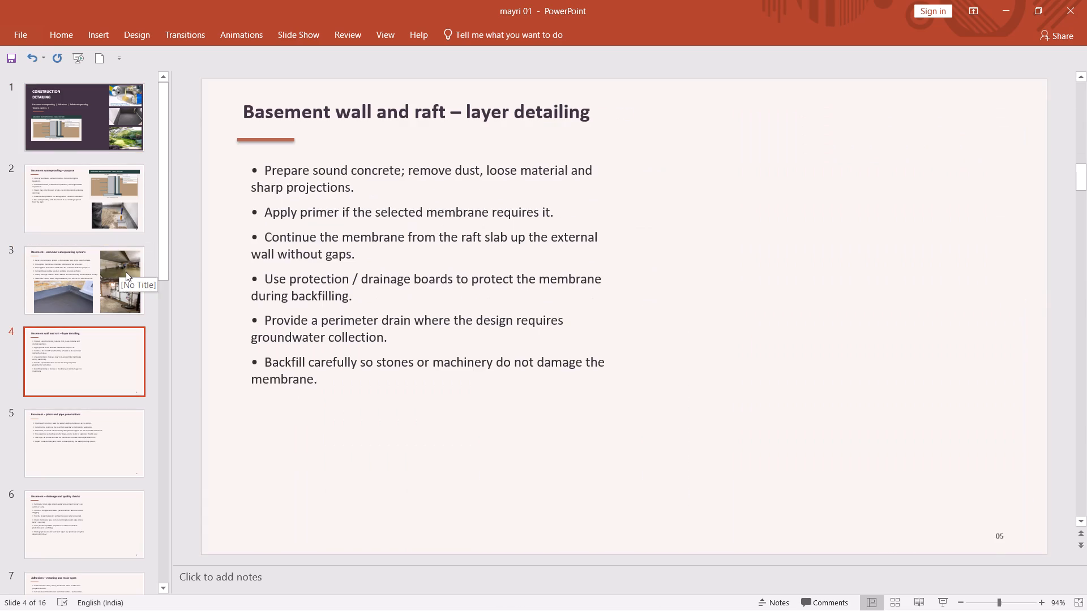
pyautogui.click(126, 272)
pyautogui.click(118, 195)
pyautogui.scroll(3, 118, 195)
pyautogui.scroll(-2, 115, 197)
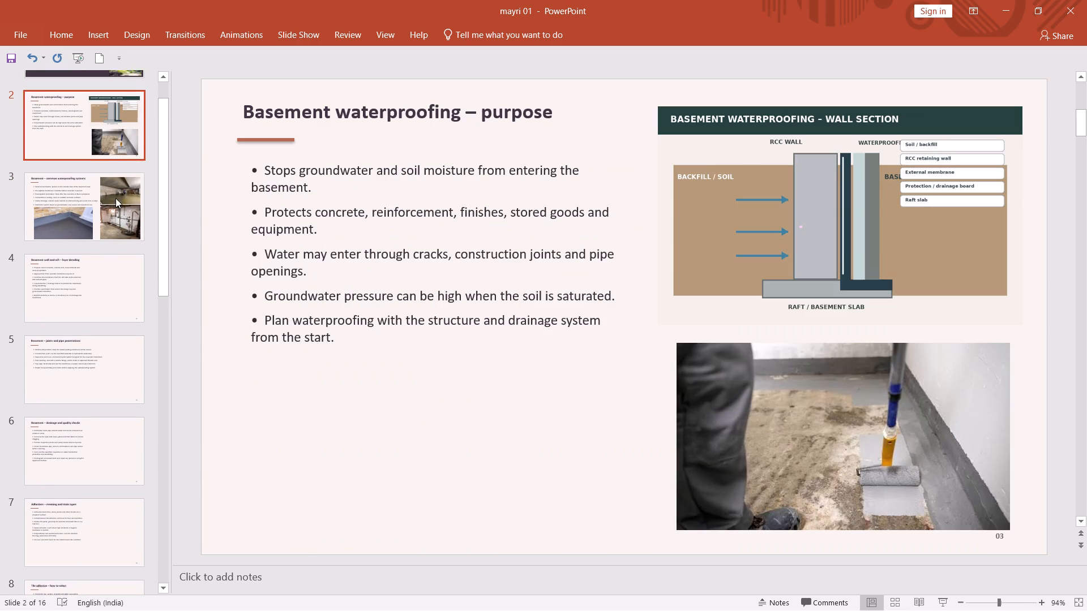
pyautogui.click(93, 281)
pyautogui.moveTo(158, 159); pyautogui.dragTo(210, 73)
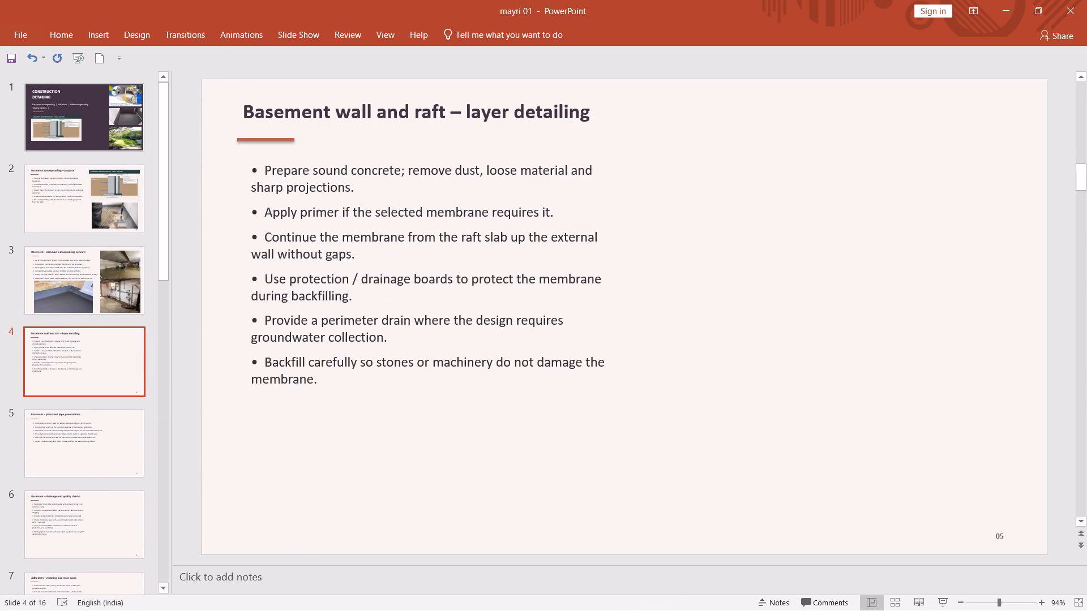
pyautogui.scroll(11, 52, 308)
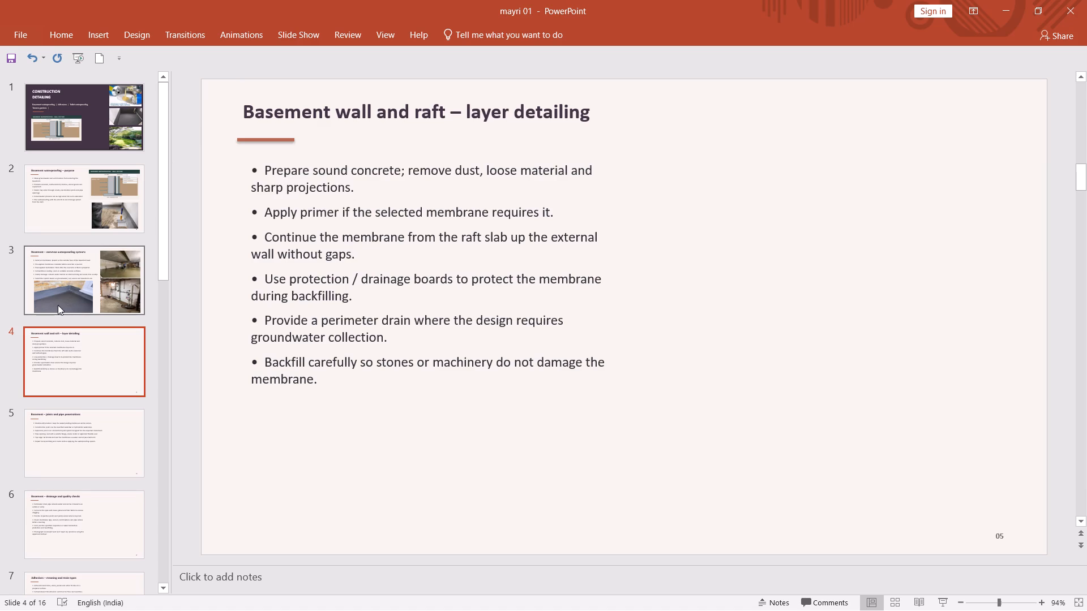
pyautogui.click(97, 124)
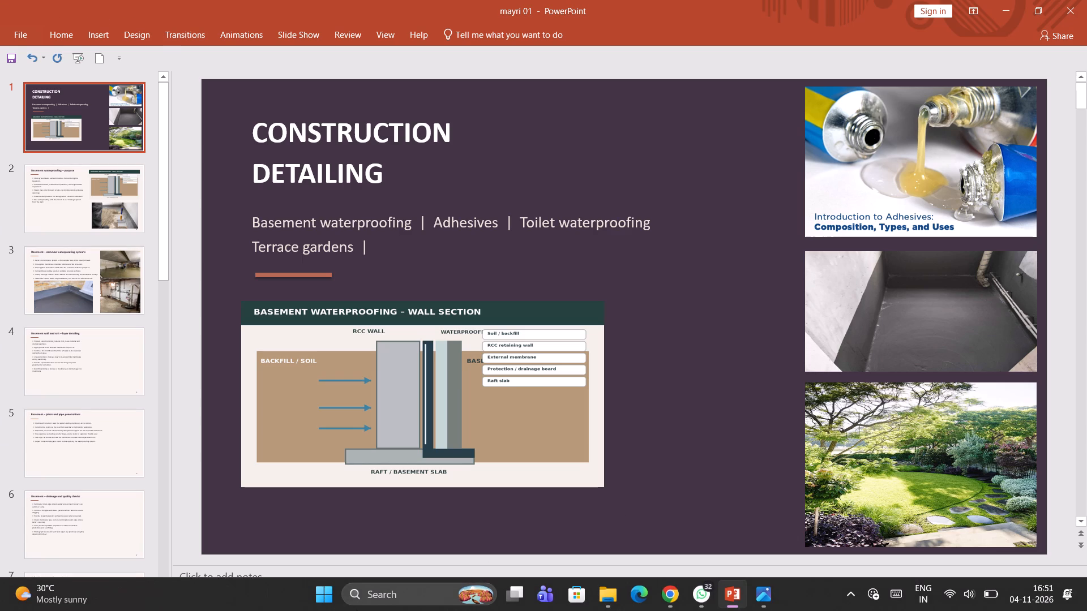
# Review slides 6 to 8 on basement drainage checks, main adhesive types and tile adhesive selection.
pyautogui.scroll(-4, 83, 506)
pyautogui.click(130, 364)
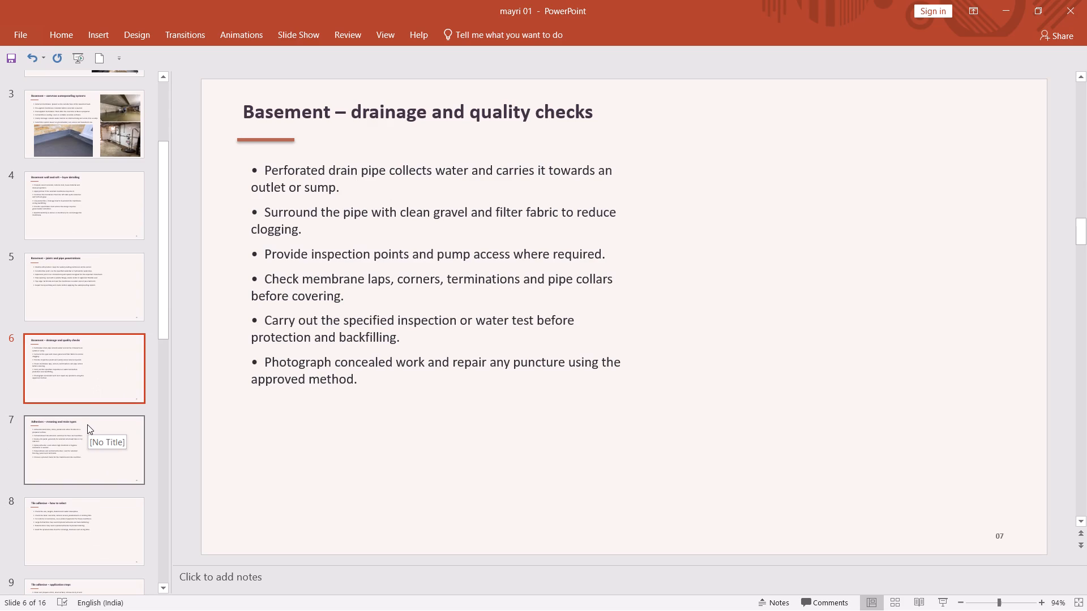
pyautogui.click(64, 453)
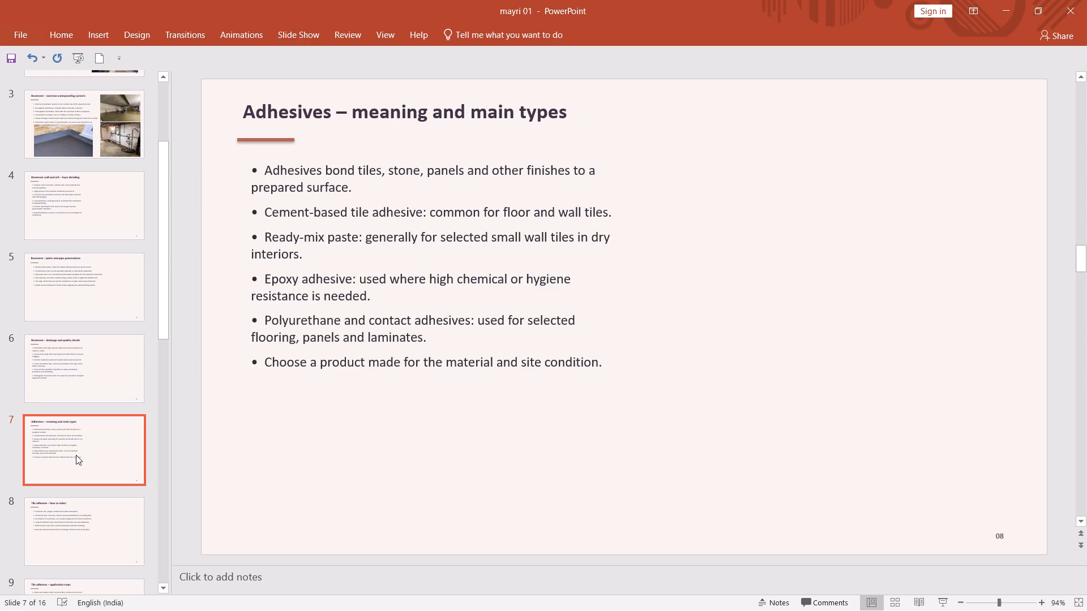
pyautogui.scroll(-4, 75, 454)
pyautogui.click(96, 378)
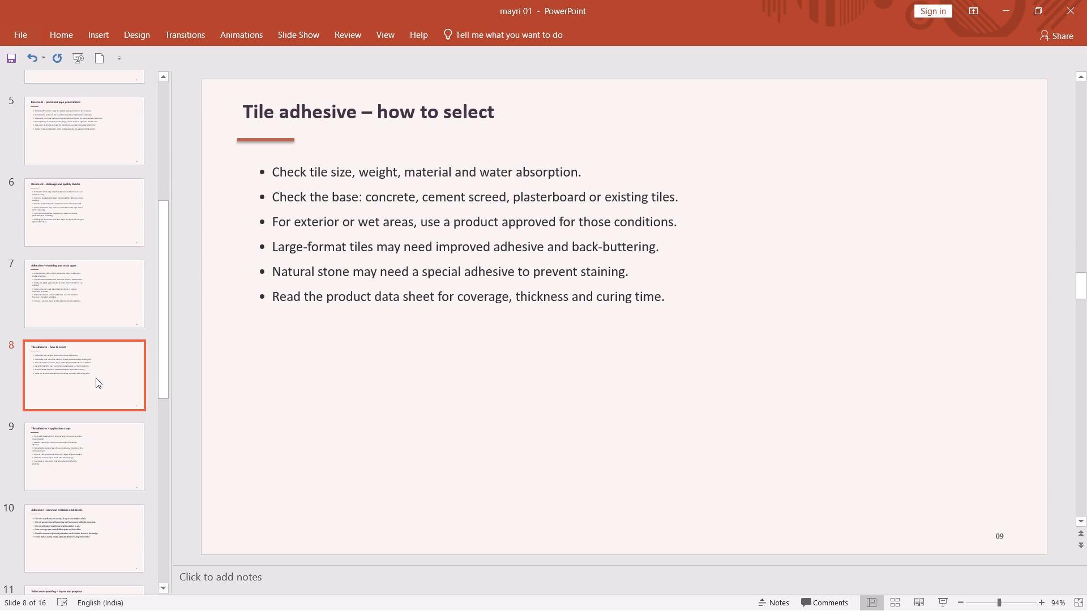
pyautogui.scroll(-3, 96, 379)
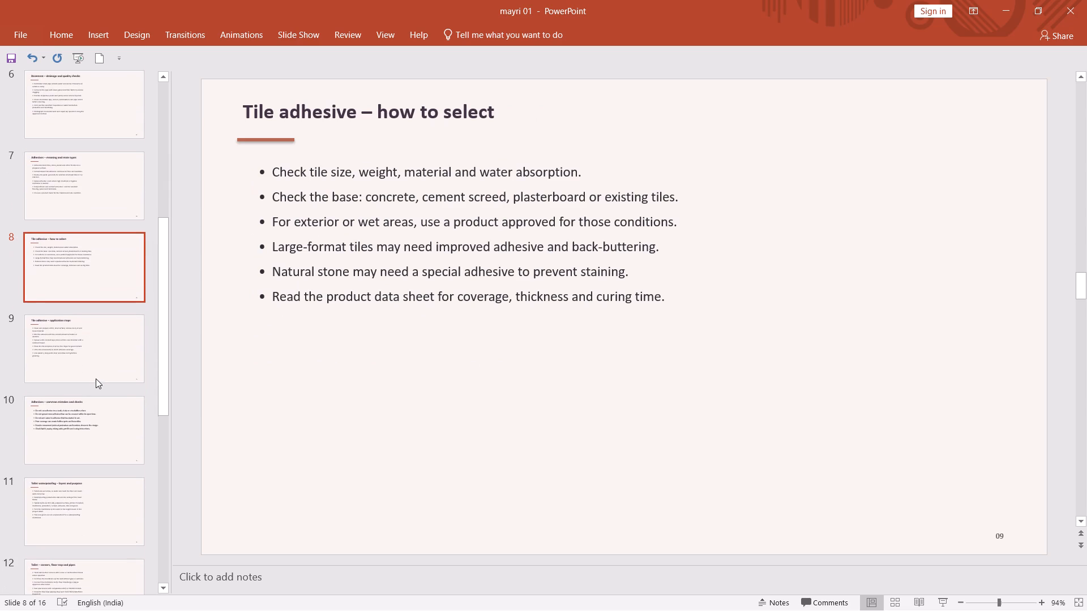
pyautogui.scroll(-3, 96, 378)
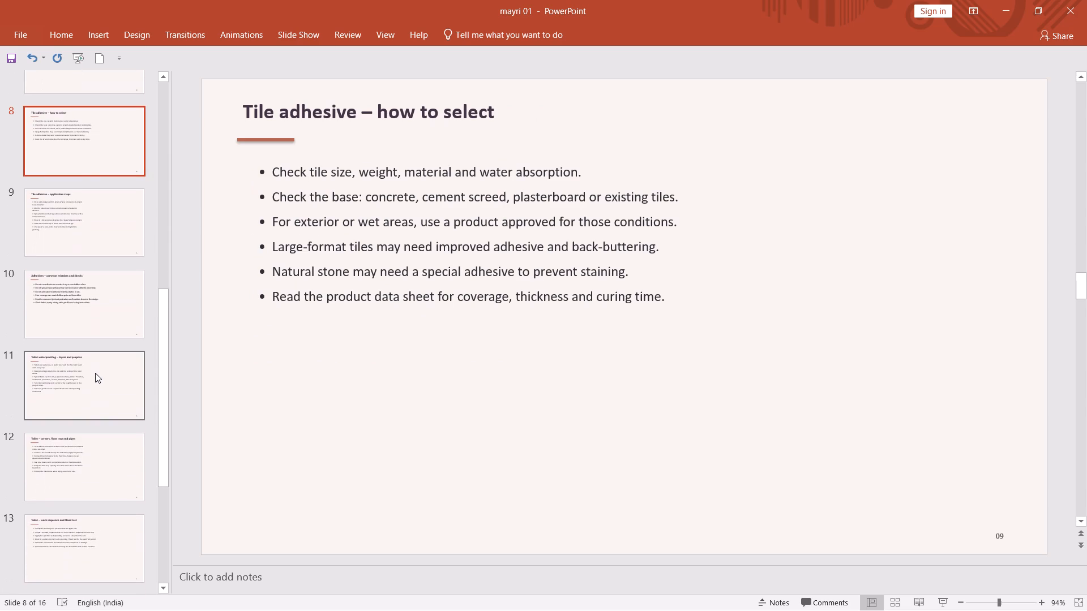
# Review slides 11 to 16 on toilet waterproofing, terrace gardens and the conclusion, and return to the title slide.
pyautogui.click(98, 380)
pyautogui.scroll(-5, 98, 380)
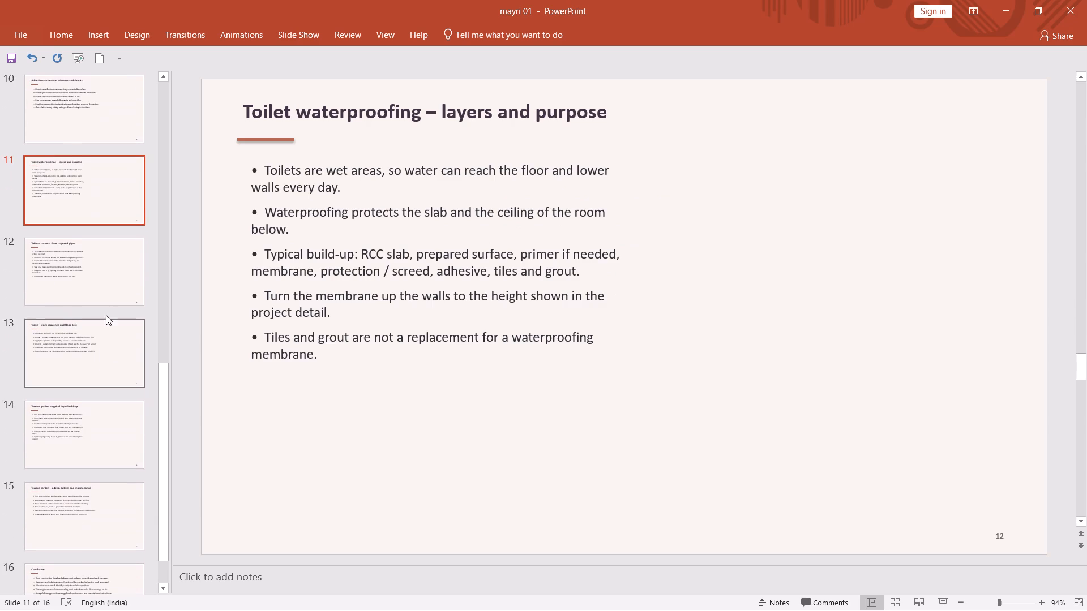
pyautogui.click(118, 282)
pyautogui.click(91, 348)
pyautogui.scroll(-3, 94, 347)
pyautogui.click(95, 346)
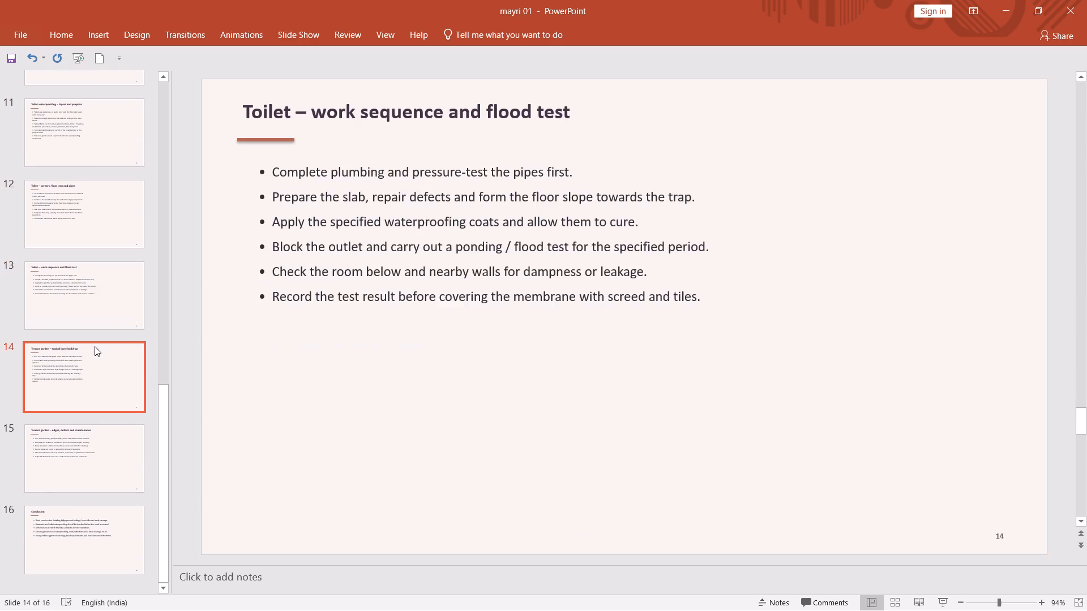
pyautogui.scroll(-4, 76, 364)
pyautogui.click(38, 480)
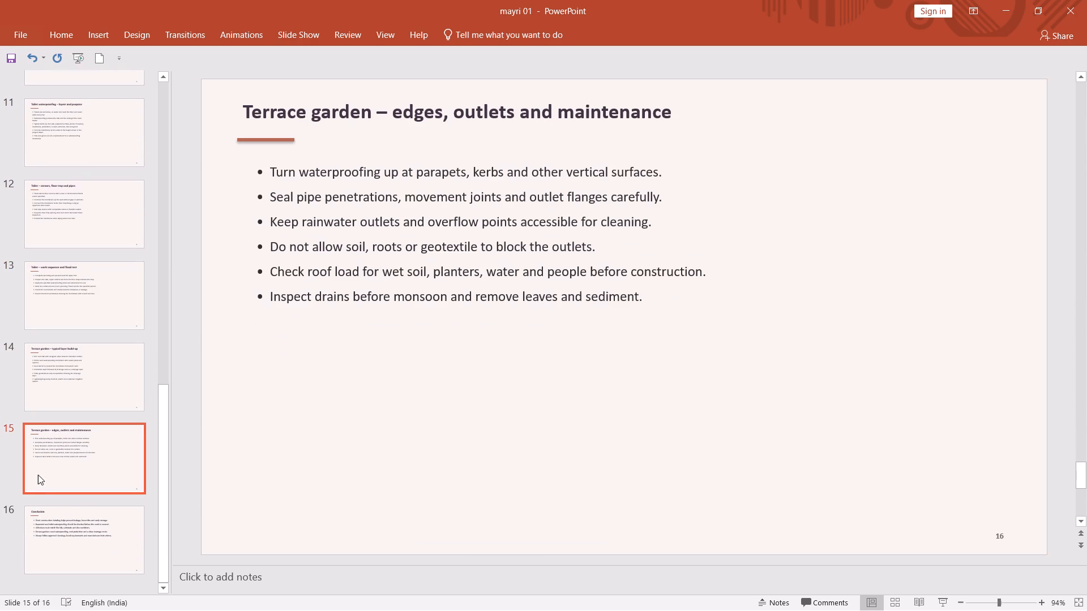
pyautogui.scroll(-4, 74, 440)
pyautogui.click(84, 536)
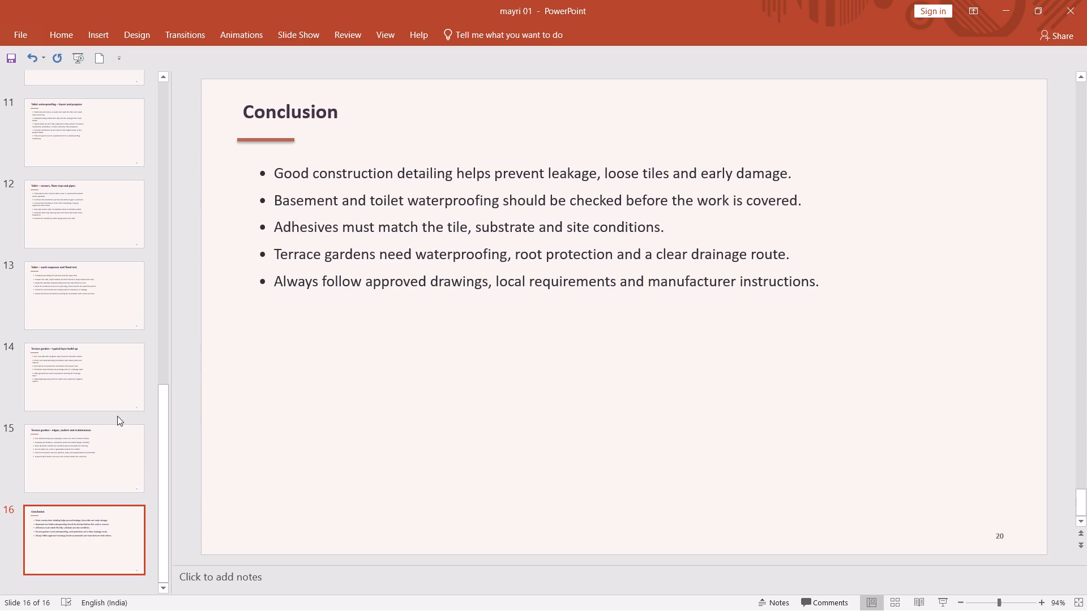
pyautogui.scroll(19, 143, 381)
pyautogui.scroll(9, 158, 353)
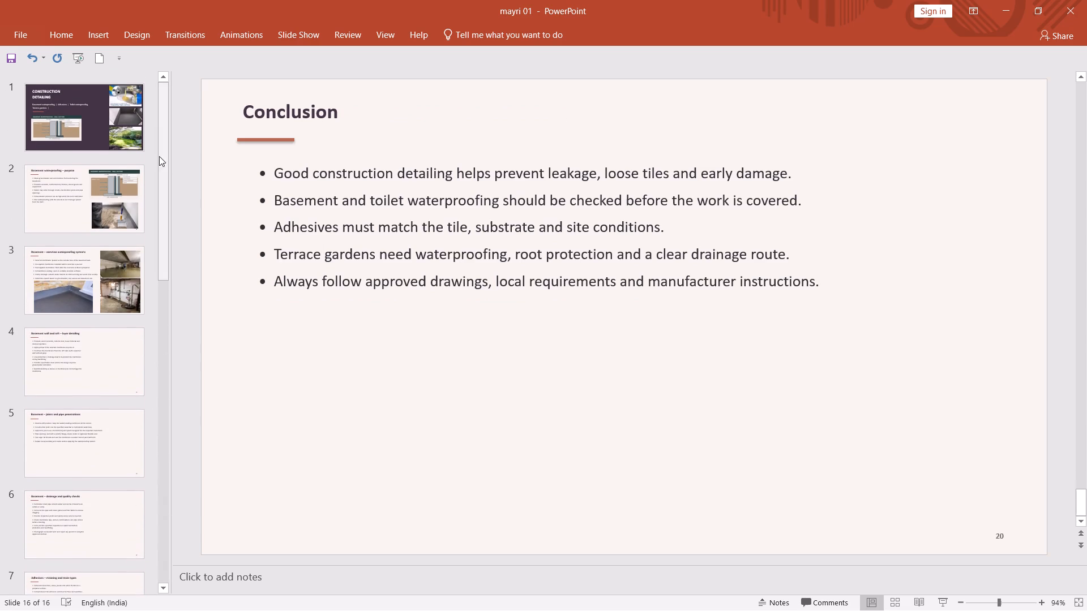
pyautogui.click(127, 121)
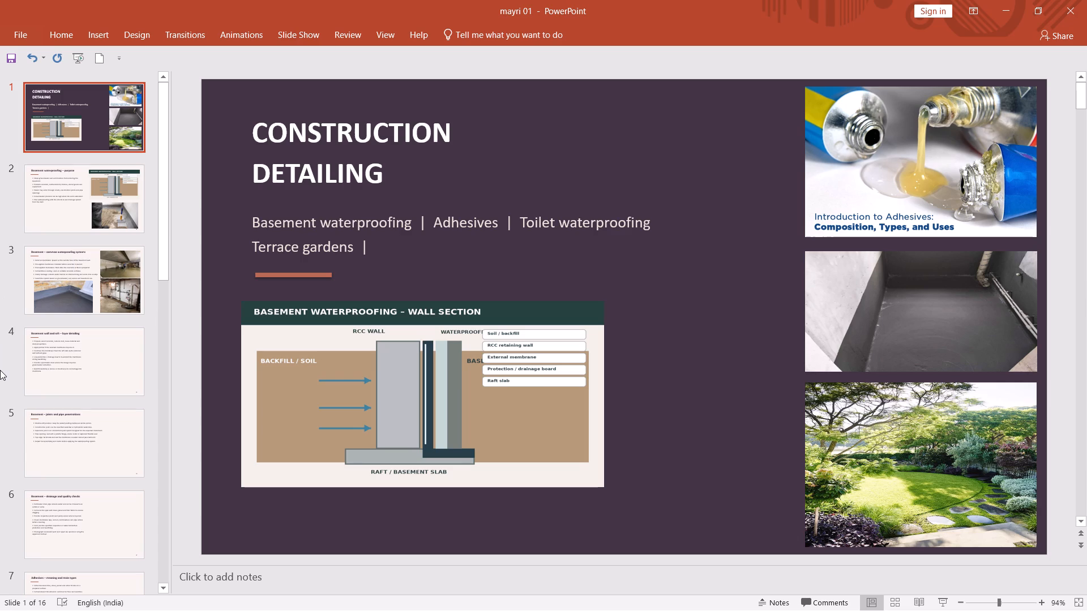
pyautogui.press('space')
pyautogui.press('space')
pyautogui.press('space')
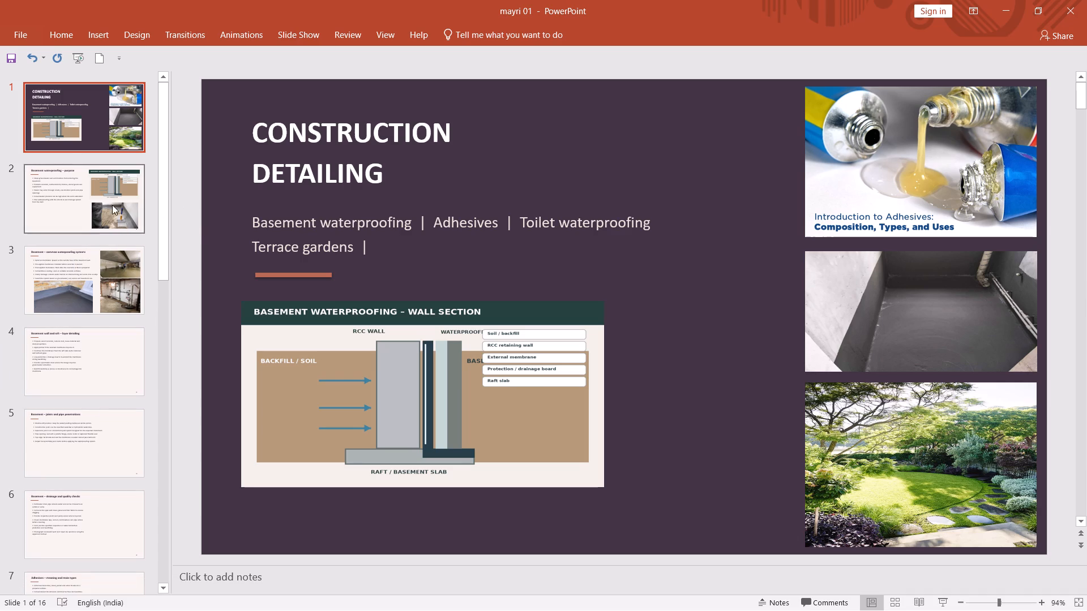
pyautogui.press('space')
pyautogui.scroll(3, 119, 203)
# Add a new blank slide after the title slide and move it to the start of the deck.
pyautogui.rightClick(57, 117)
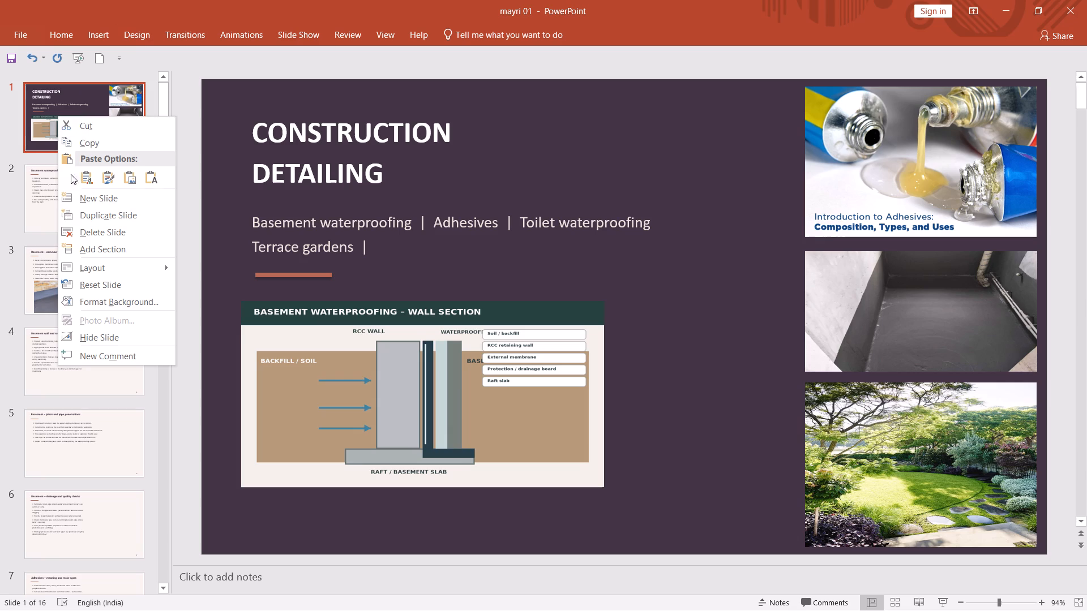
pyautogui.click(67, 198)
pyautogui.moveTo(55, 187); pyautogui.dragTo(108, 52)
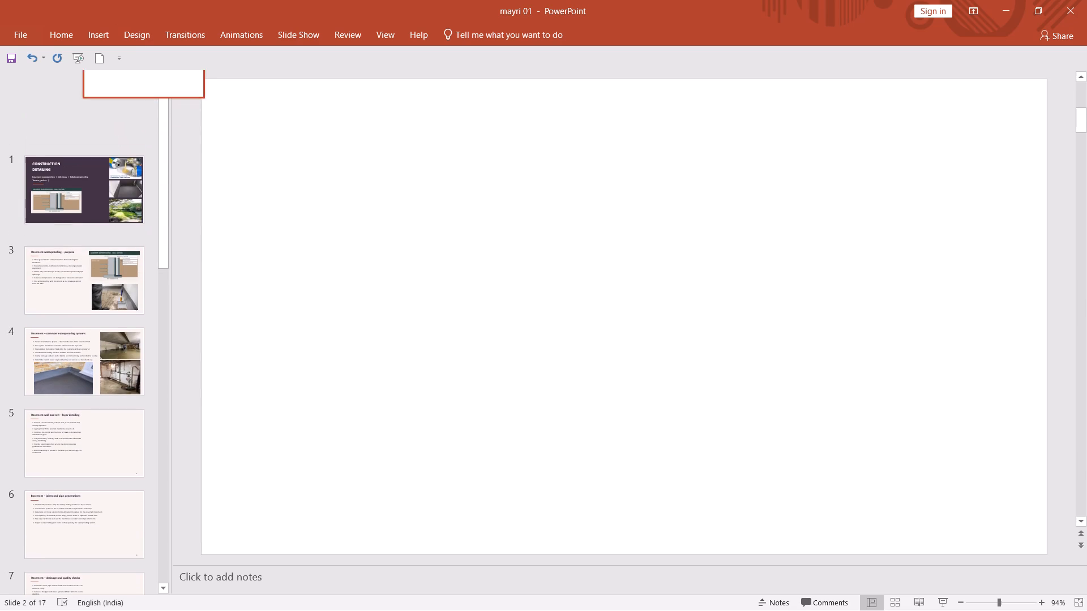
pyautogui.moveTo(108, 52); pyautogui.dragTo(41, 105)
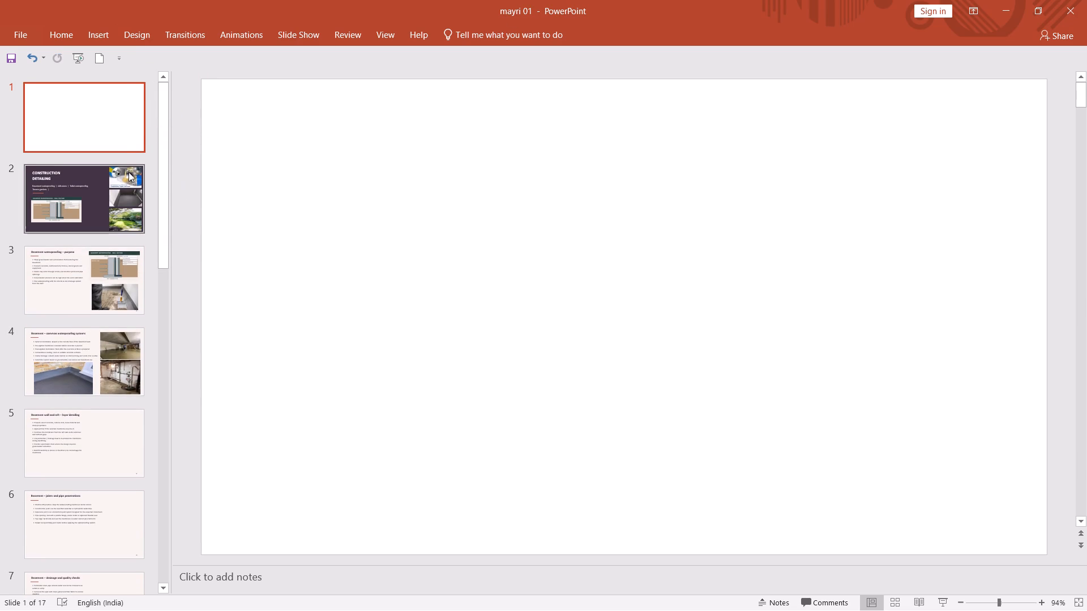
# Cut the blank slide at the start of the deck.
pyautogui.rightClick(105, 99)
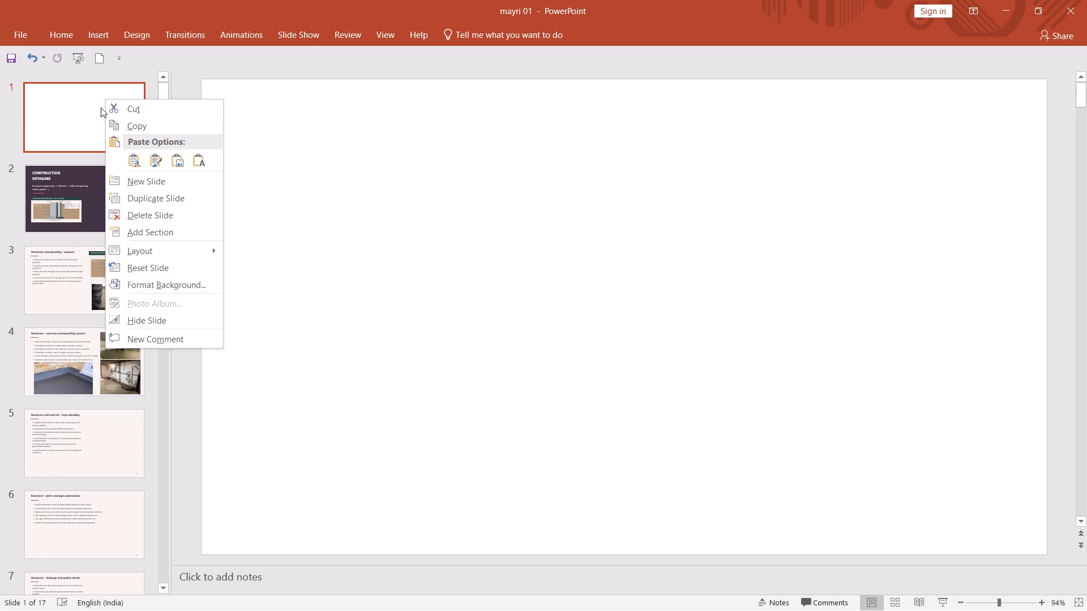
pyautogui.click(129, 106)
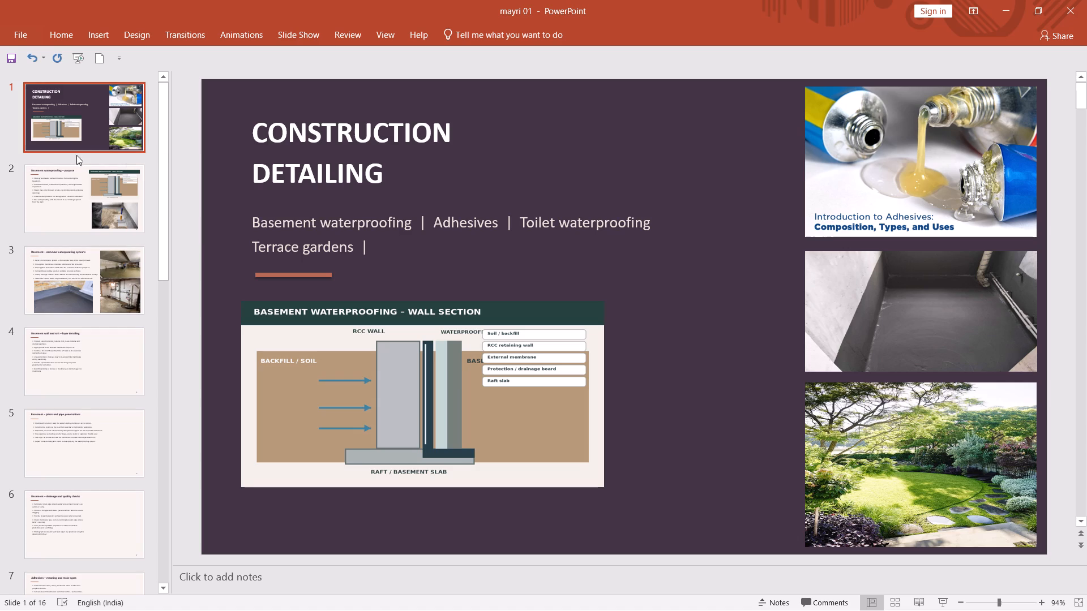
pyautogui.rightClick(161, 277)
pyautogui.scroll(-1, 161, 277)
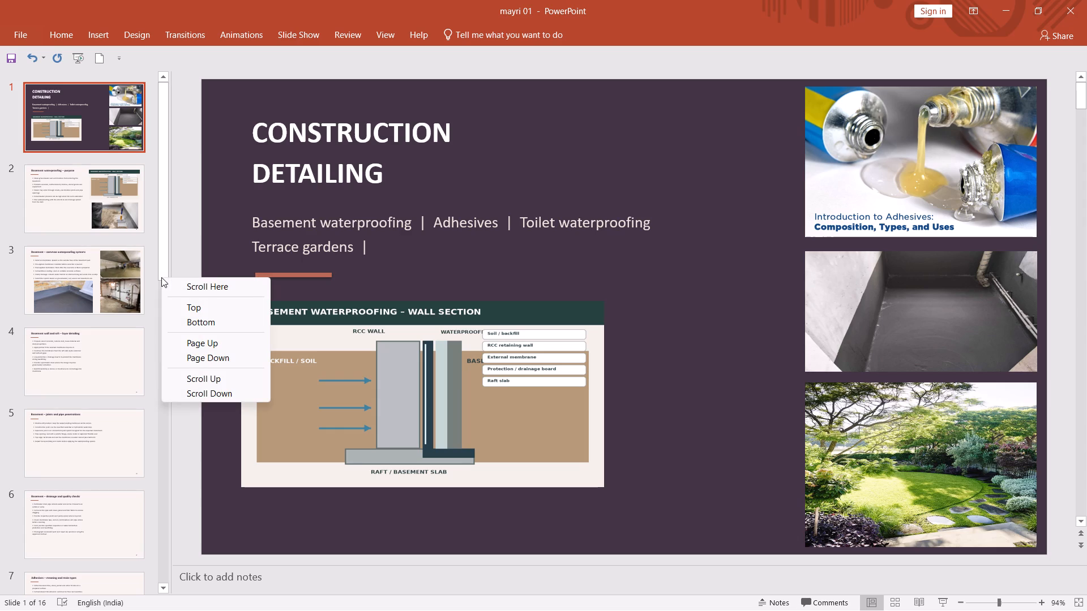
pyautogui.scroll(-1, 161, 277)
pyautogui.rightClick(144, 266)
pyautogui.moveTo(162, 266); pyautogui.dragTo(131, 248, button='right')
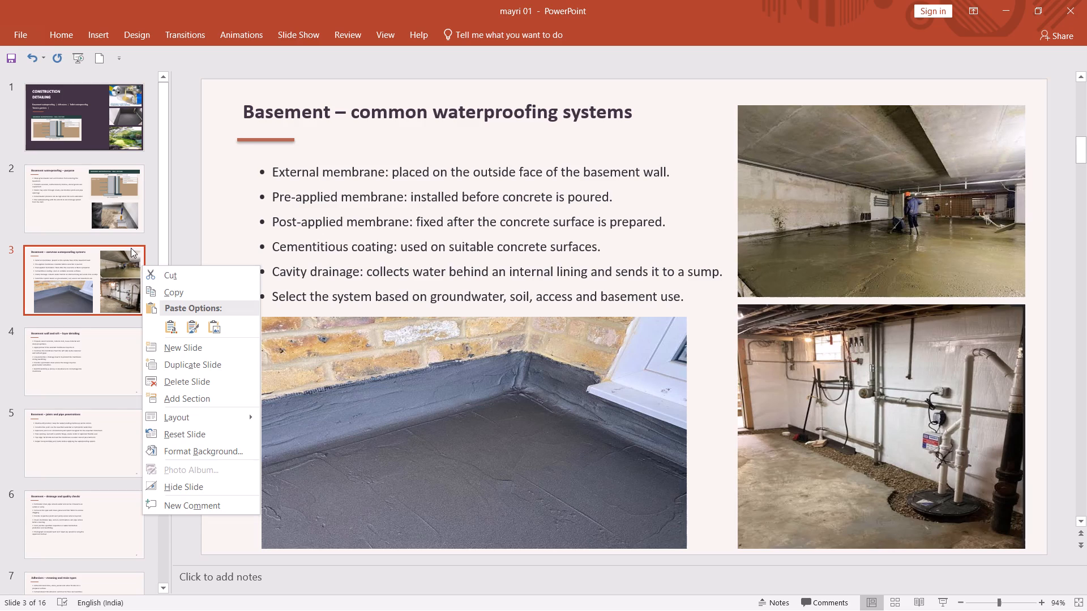
# Add a blank slide after the Basement – common waterproofing systems slide.
pyautogui.rightClick(131, 248)
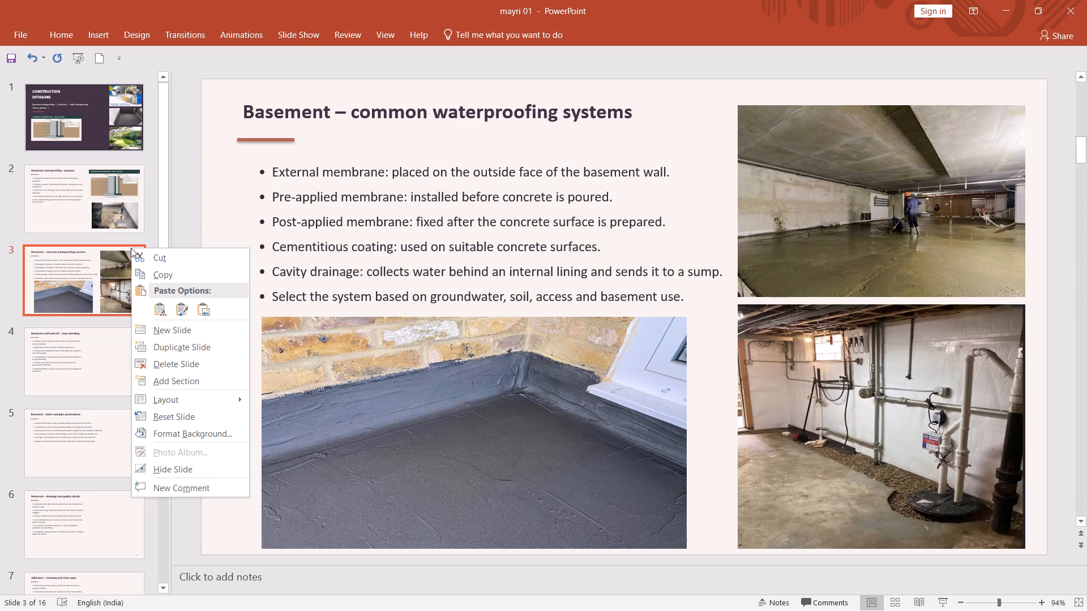
pyautogui.scroll(2, 131, 248)
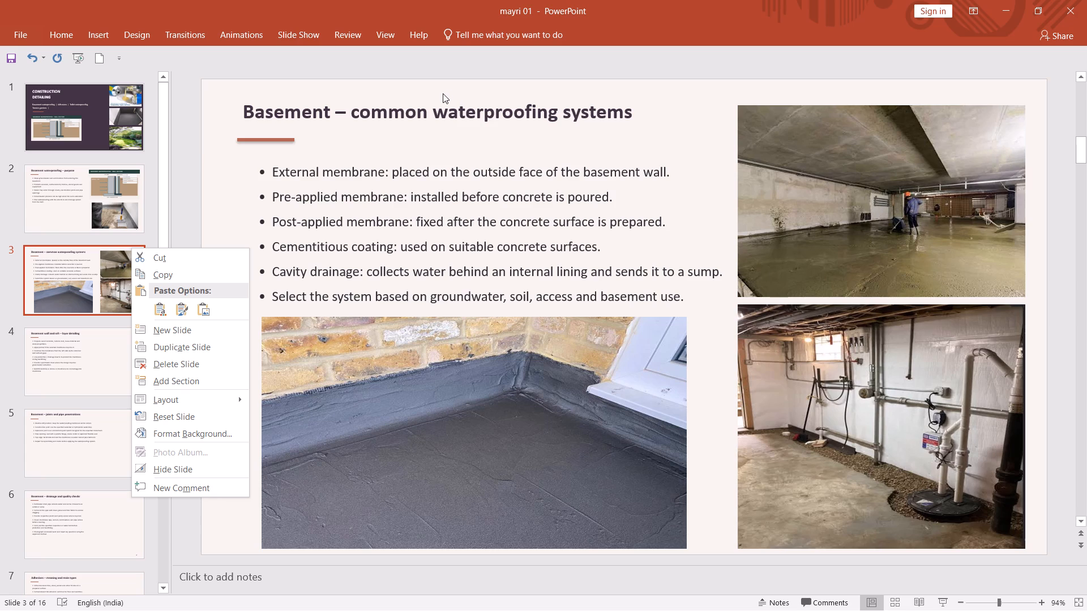
pyautogui.click(452, 91)
pyautogui.press('Return')
pyautogui.rightClick(452, 91)
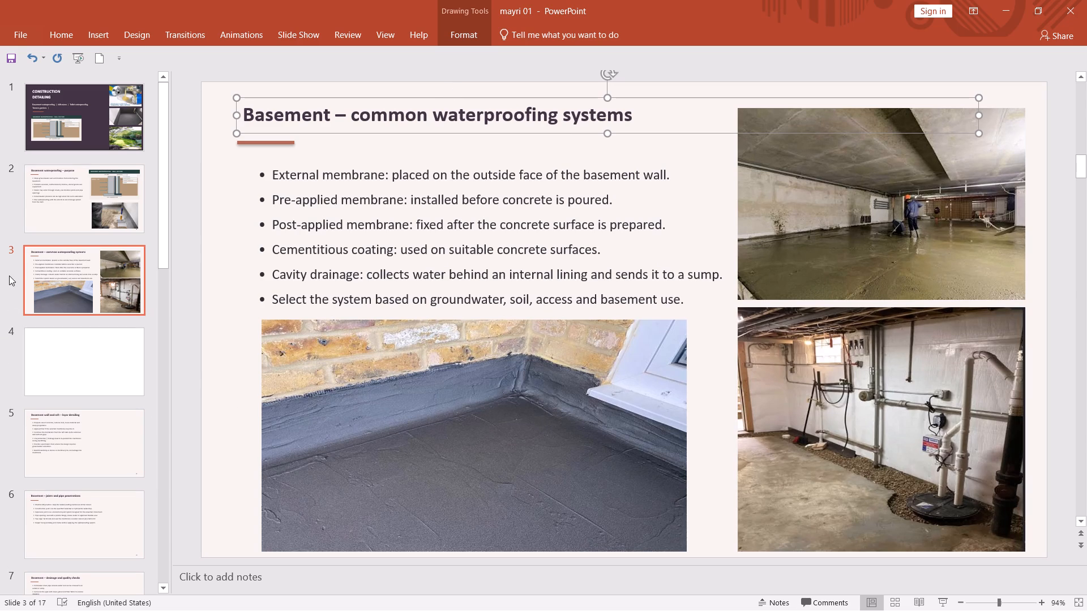
# Return to the Construction Detailing title slide.
pyautogui.click(68, 145)
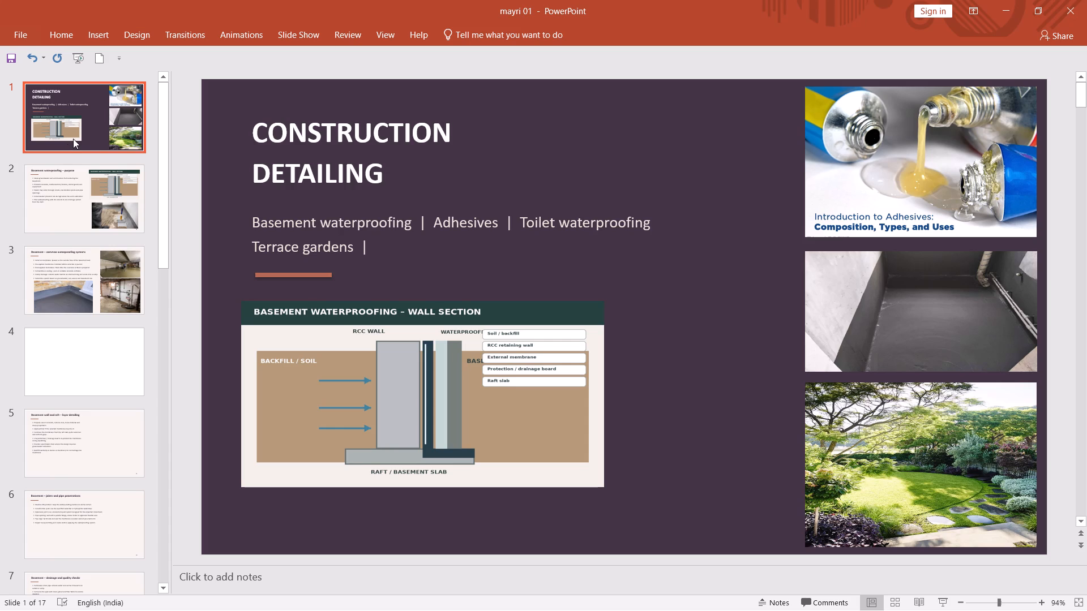
pyautogui.click(73, 139)
pyautogui.press('Tab')
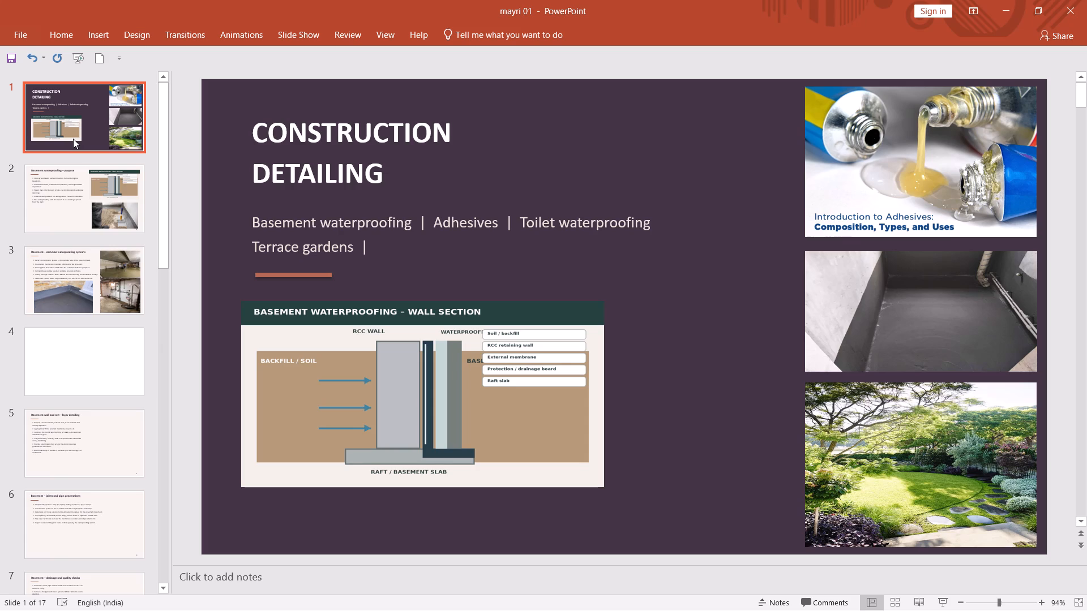
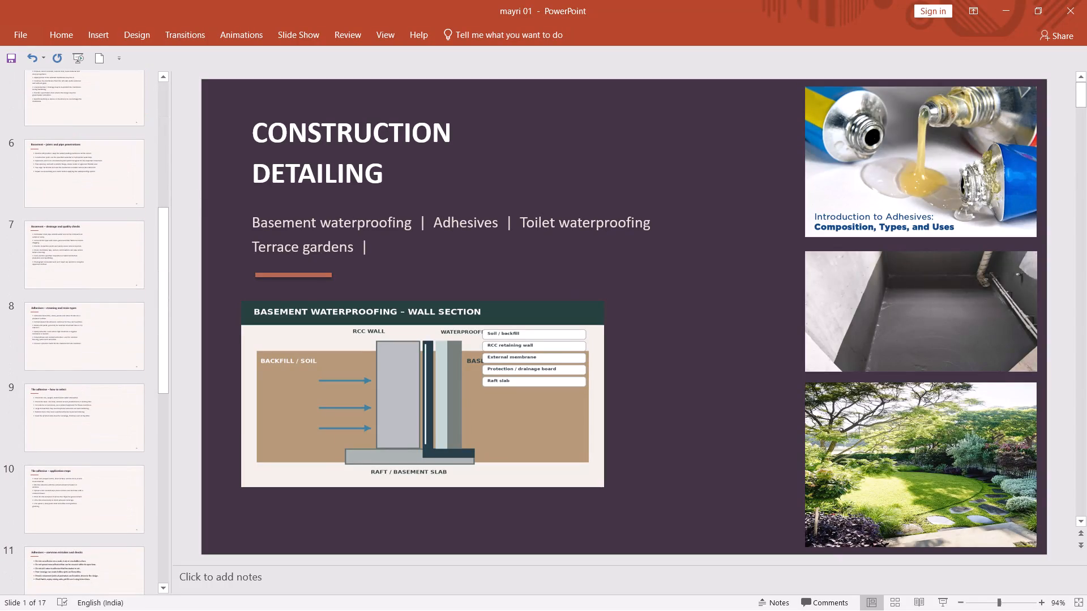
# Cut the blank slide that follows the Basement – common waterproofing systems slide.
pyautogui.scroll(-3, 575, 298)
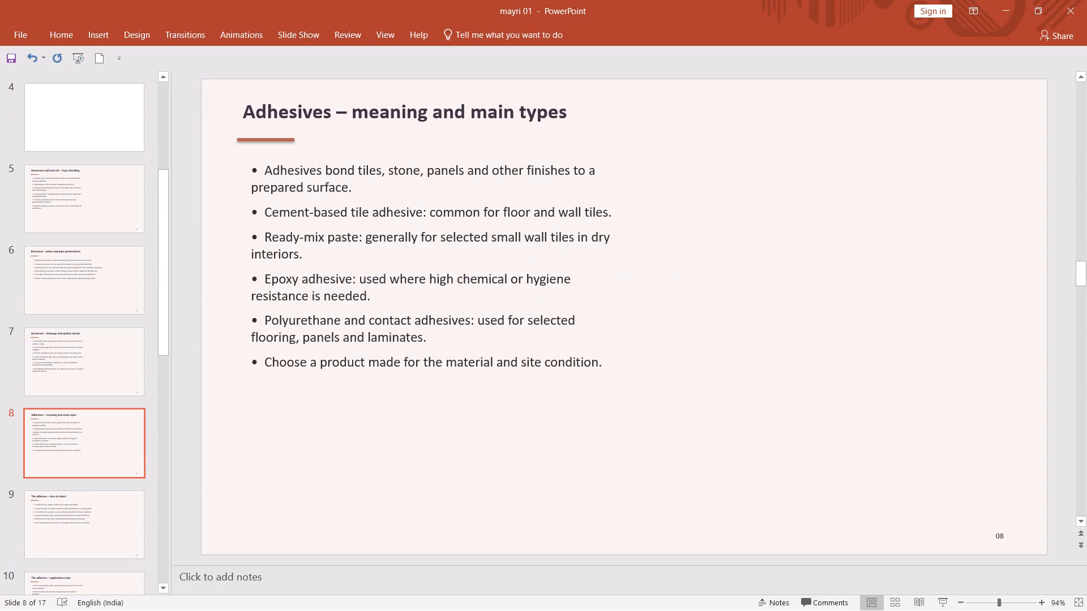
pyautogui.scroll(1, 138, 311)
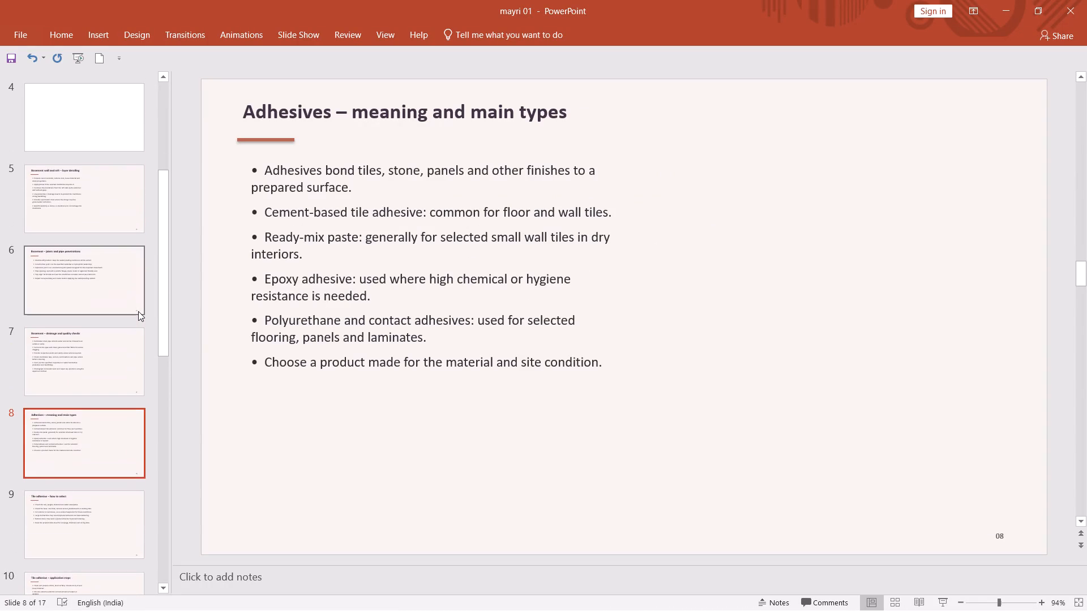
pyautogui.scroll(1, 138, 311)
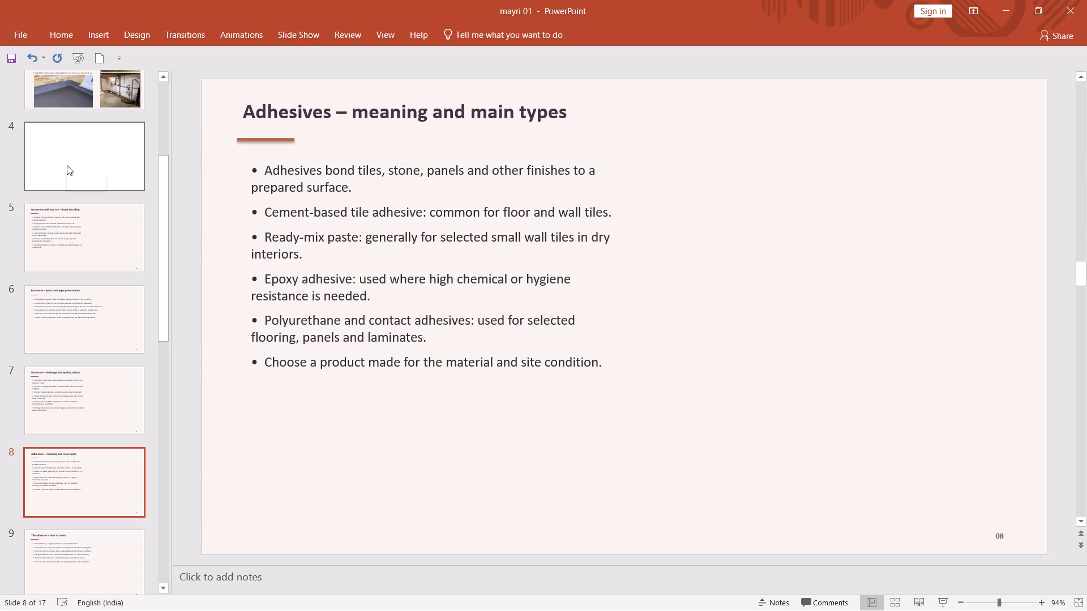
pyautogui.click(67, 165)
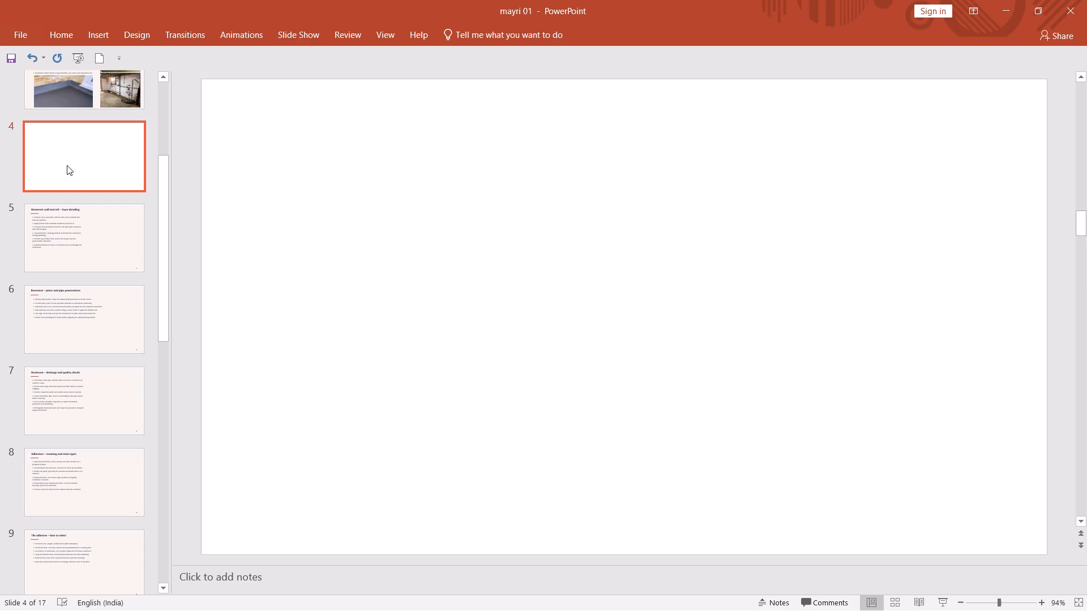
pyautogui.scroll(-1, 106, 199)
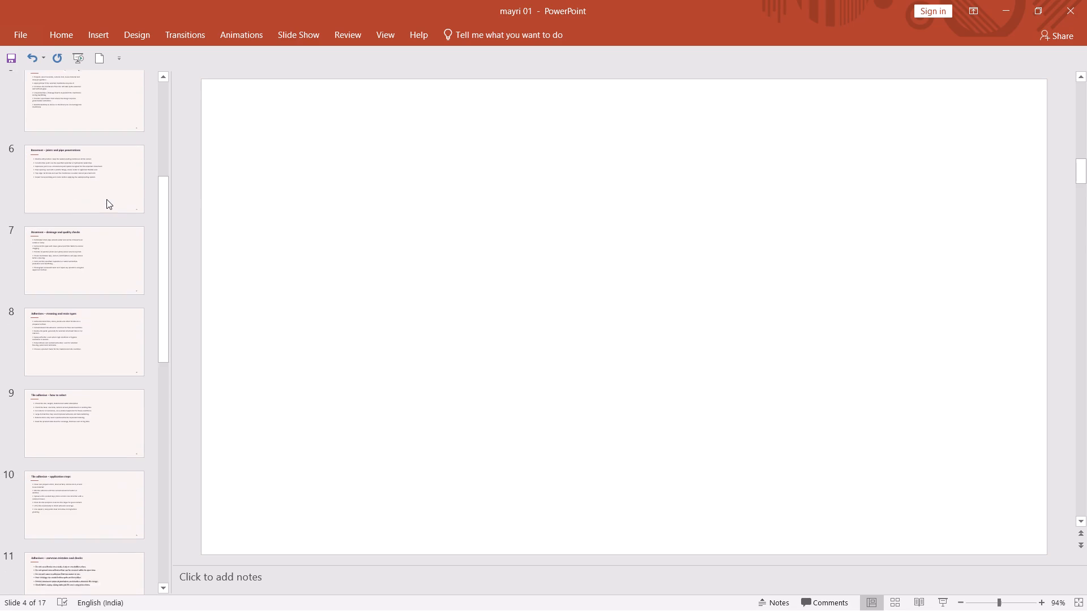
pyautogui.scroll(-1, 106, 199)
pyautogui.scroll(2, 113, 225)
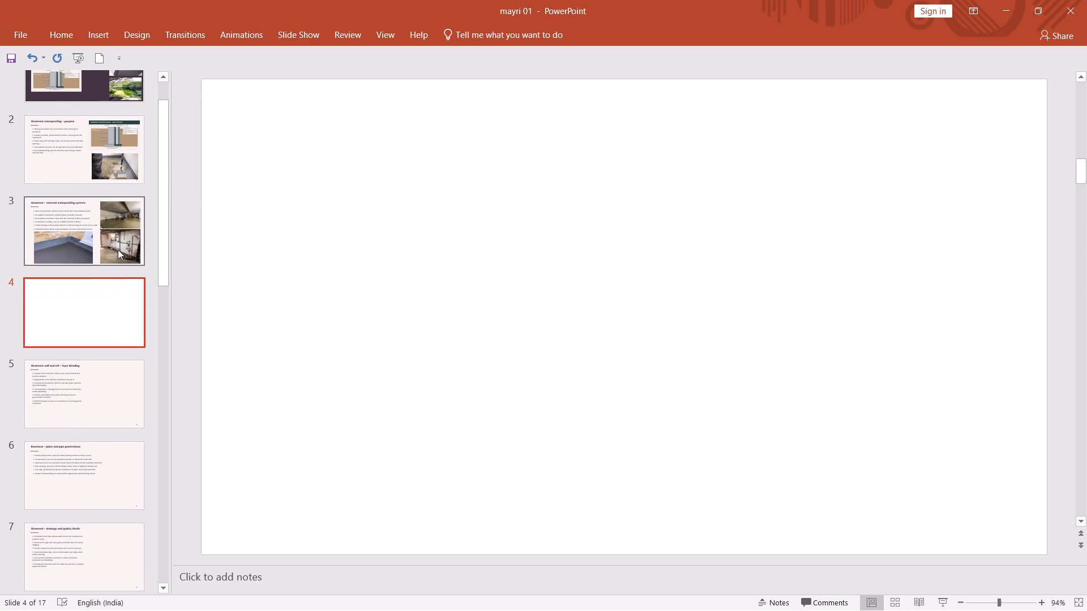
pyautogui.scroll(1, 118, 249)
pyautogui.click(118, 442)
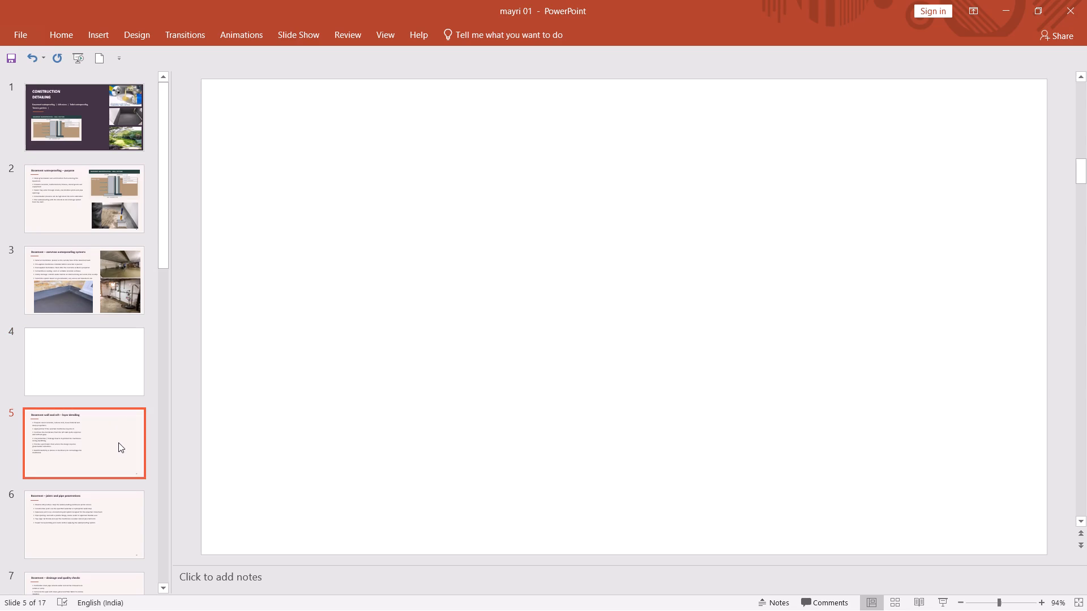
pyautogui.click(104, 376)
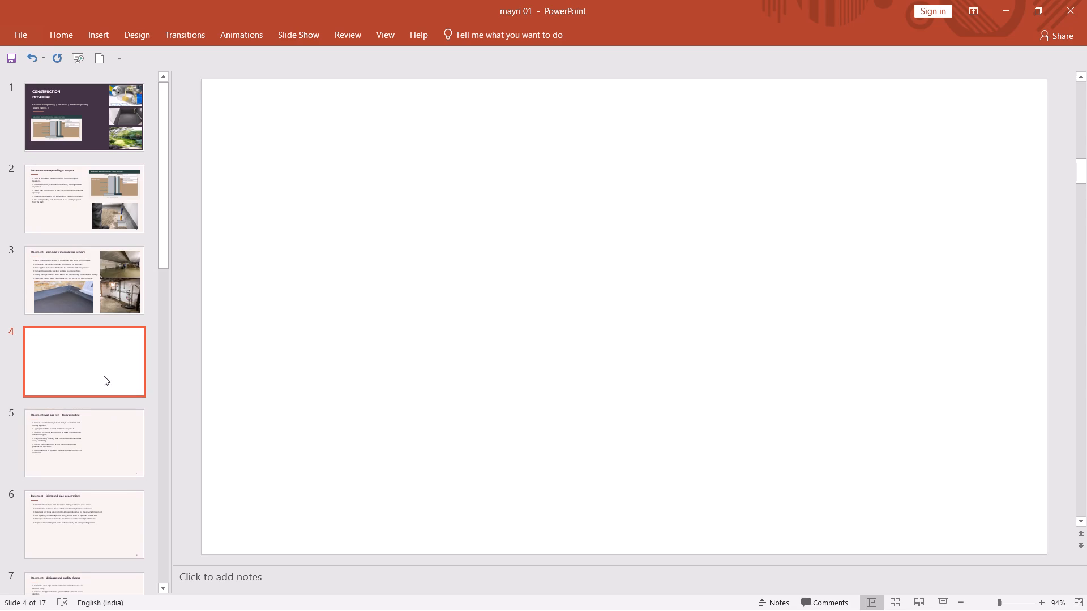
pyautogui.click(104, 376)
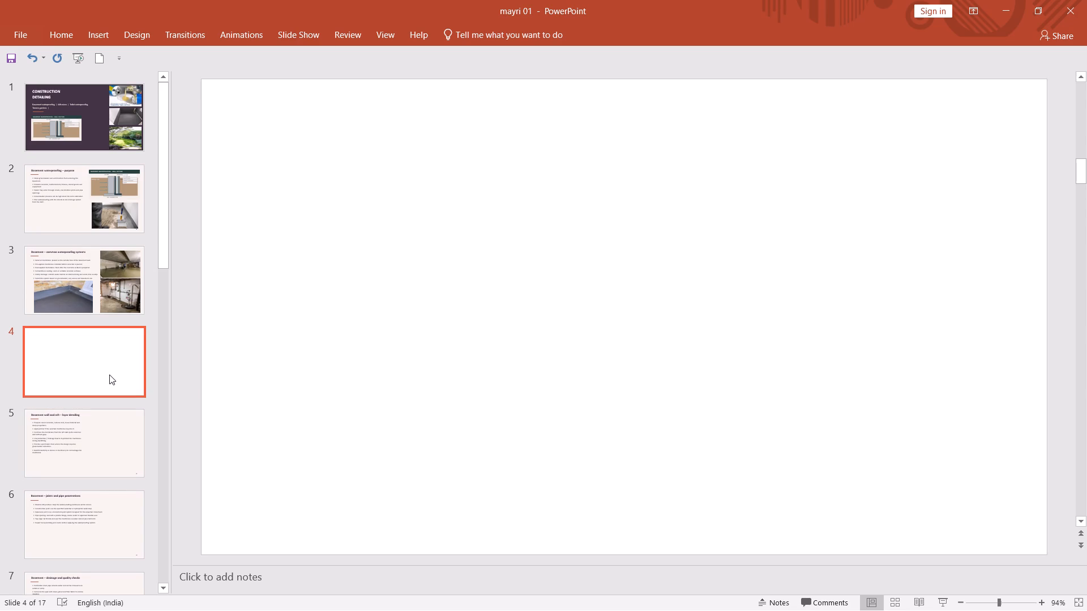
pyautogui.tripleClick(109, 375)
pyautogui.rightClick(109, 375)
pyautogui.click(130, 134)
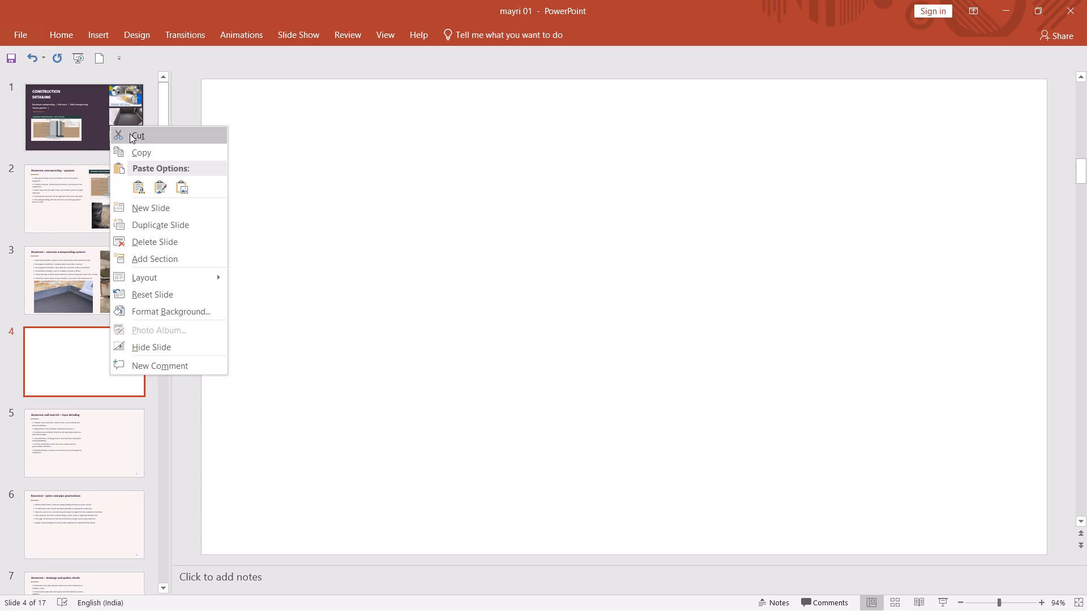
# Review the slides from the Construction Detailing title through Adhesives – common mistakes and checks, and return to the title slide.
pyautogui.click(81, 109)
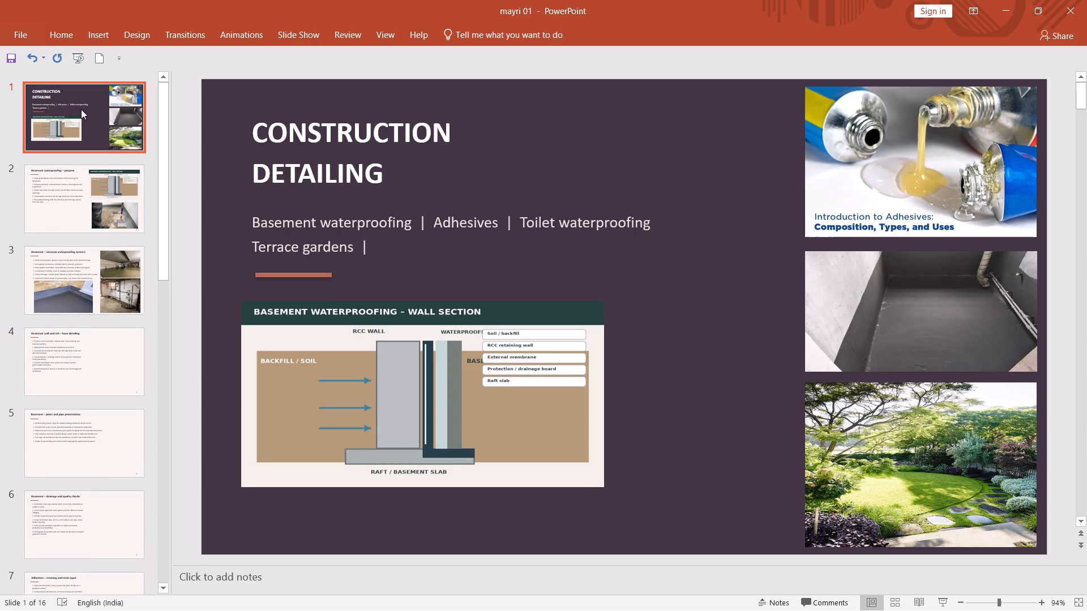
pyautogui.press('Down')
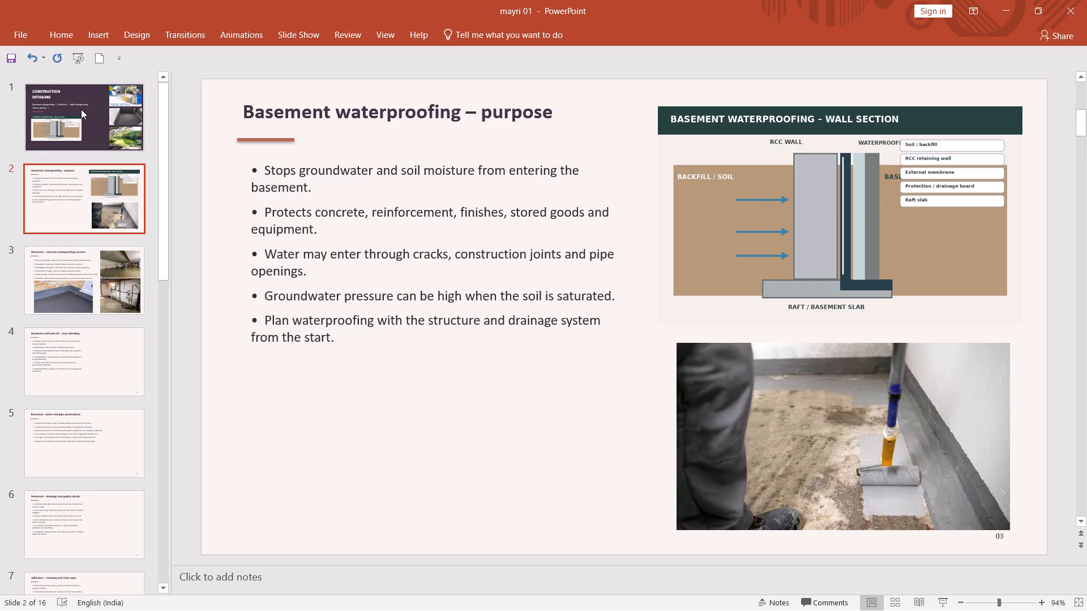
pyautogui.press('Down')
pyautogui.press('Down')
pyautogui.press('Up')
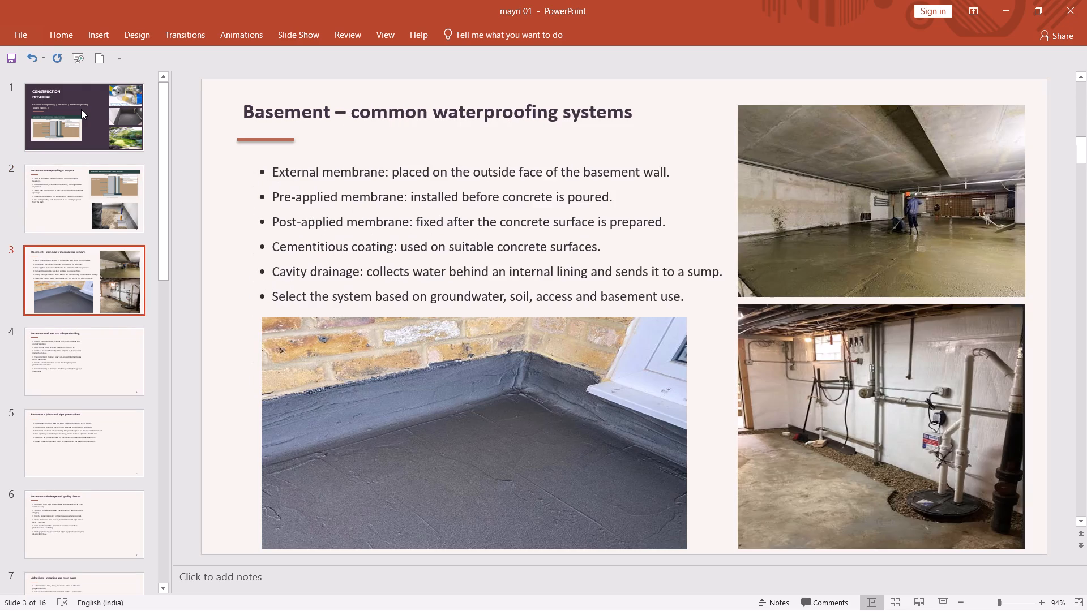
pyautogui.press('Down')
pyautogui.press('Down')
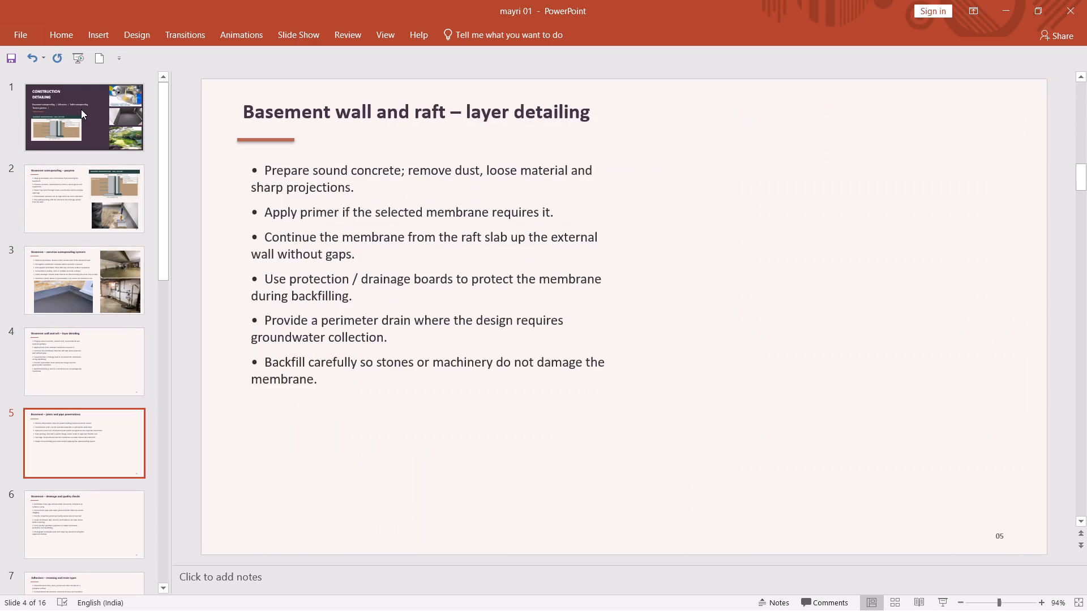
pyautogui.press('Down')
pyautogui.press('Down')
pyautogui.press('Down')
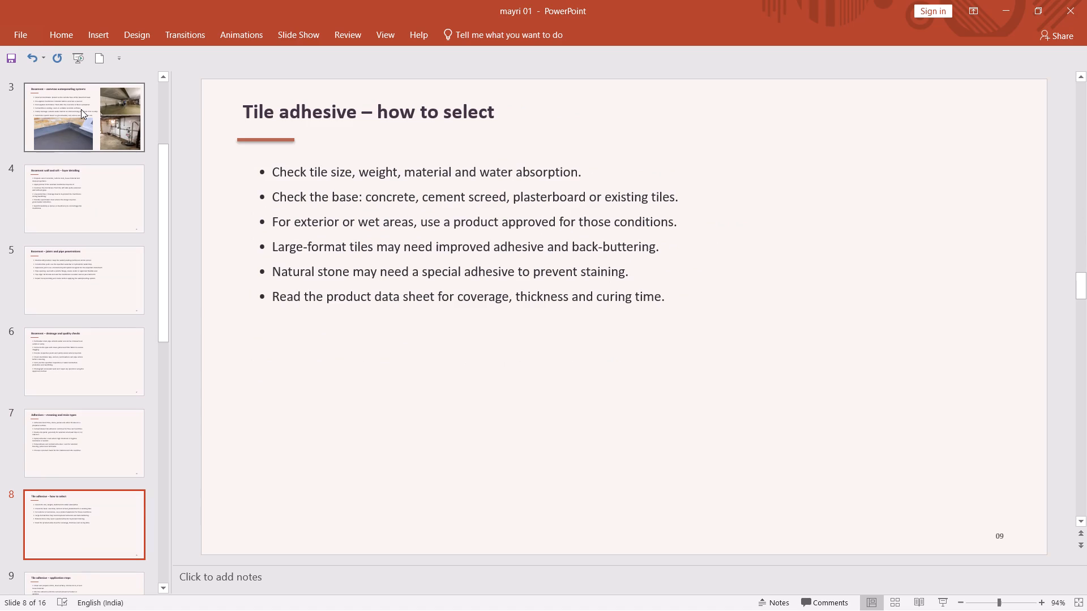
pyautogui.press('Down')
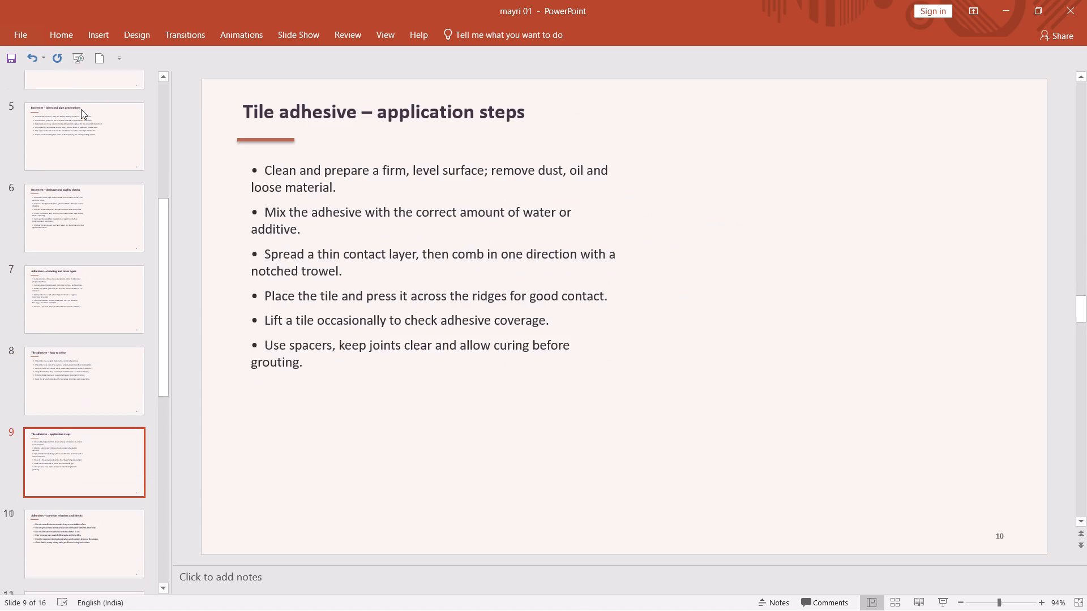
pyautogui.press('Down')
pyautogui.press('Up')
pyautogui.press('Down')
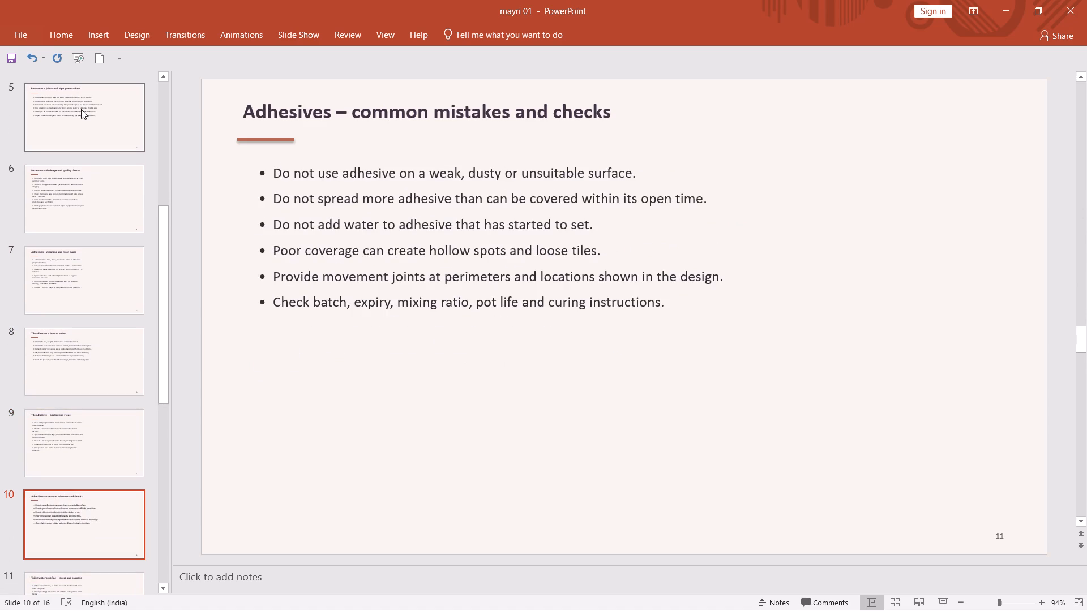
pyautogui.press('Up')
pyautogui.press('Up')
pyautogui.press('Up')
pyautogui.press('Up')
pyautogui.press('Up')
pyautogui.press('Up')
pyautogui.press('Up')
pyautogui.press('Up')
pyautogui.press('Up')
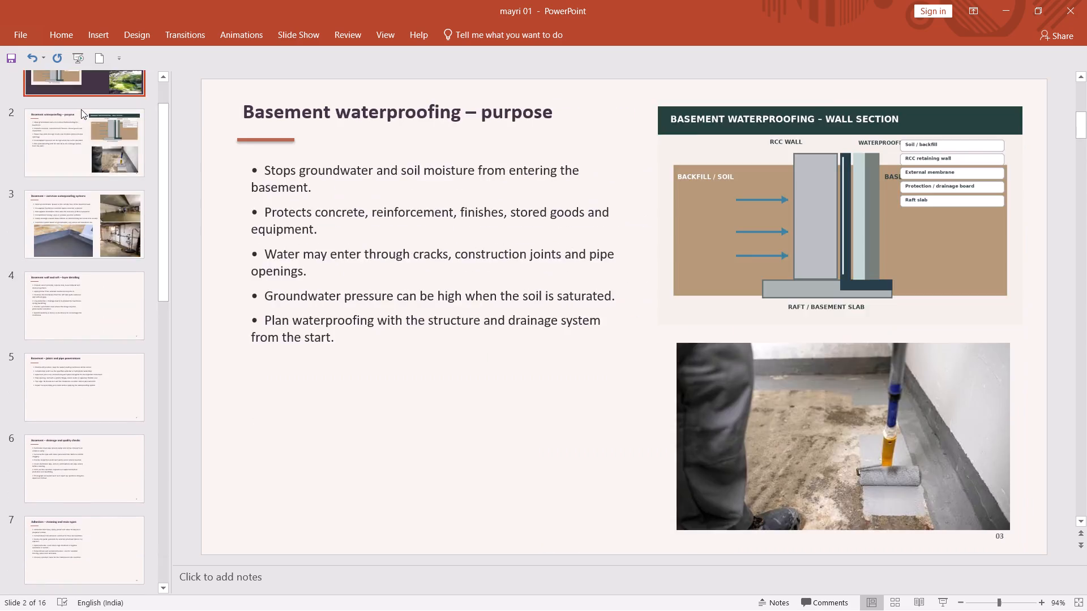
pyautogui.press('Up')
pyautogui.press('Up')
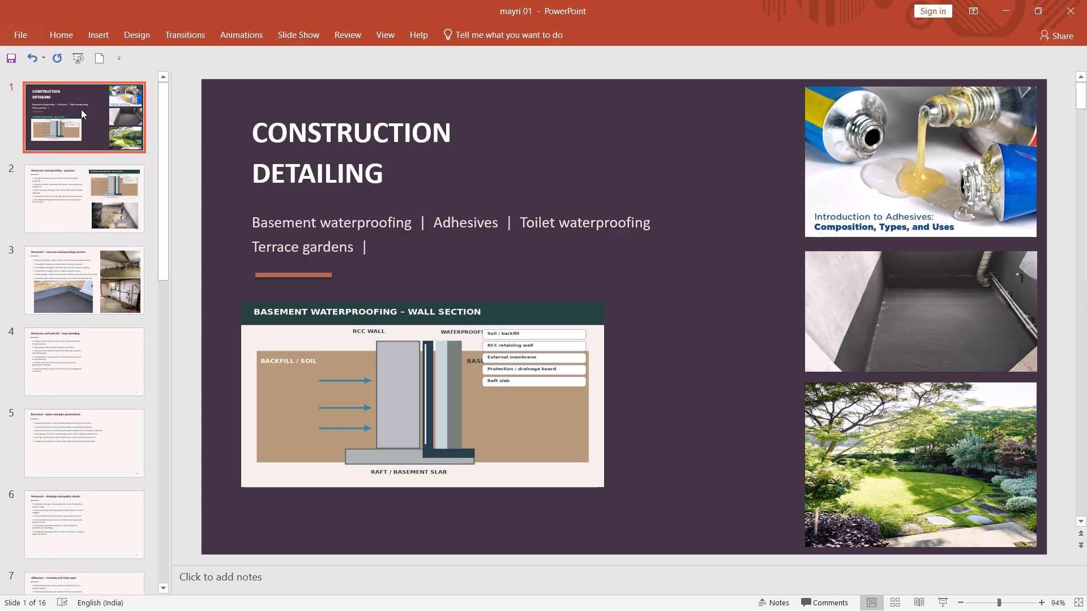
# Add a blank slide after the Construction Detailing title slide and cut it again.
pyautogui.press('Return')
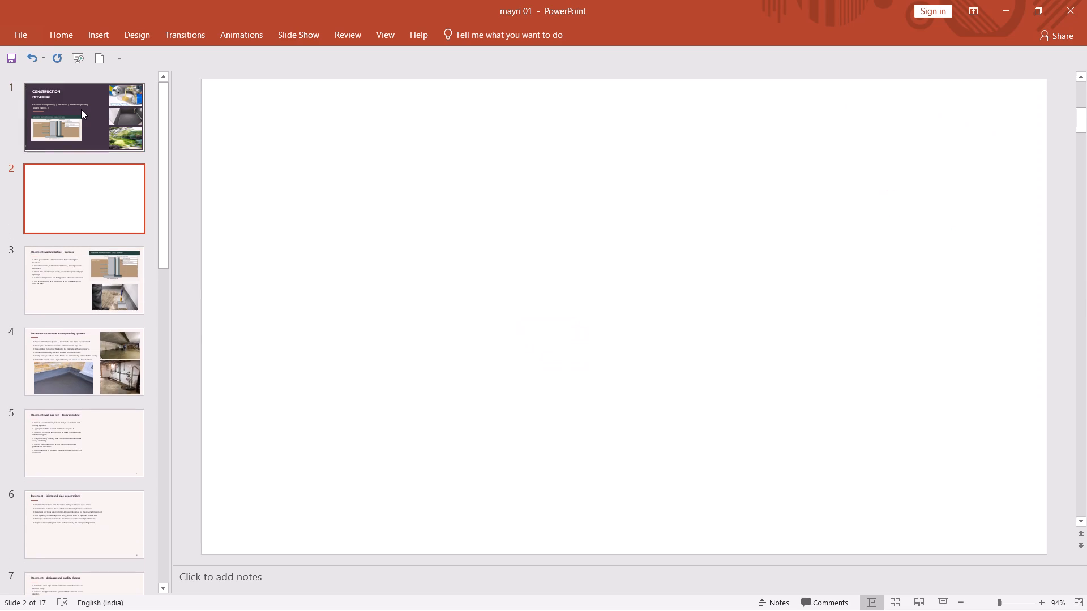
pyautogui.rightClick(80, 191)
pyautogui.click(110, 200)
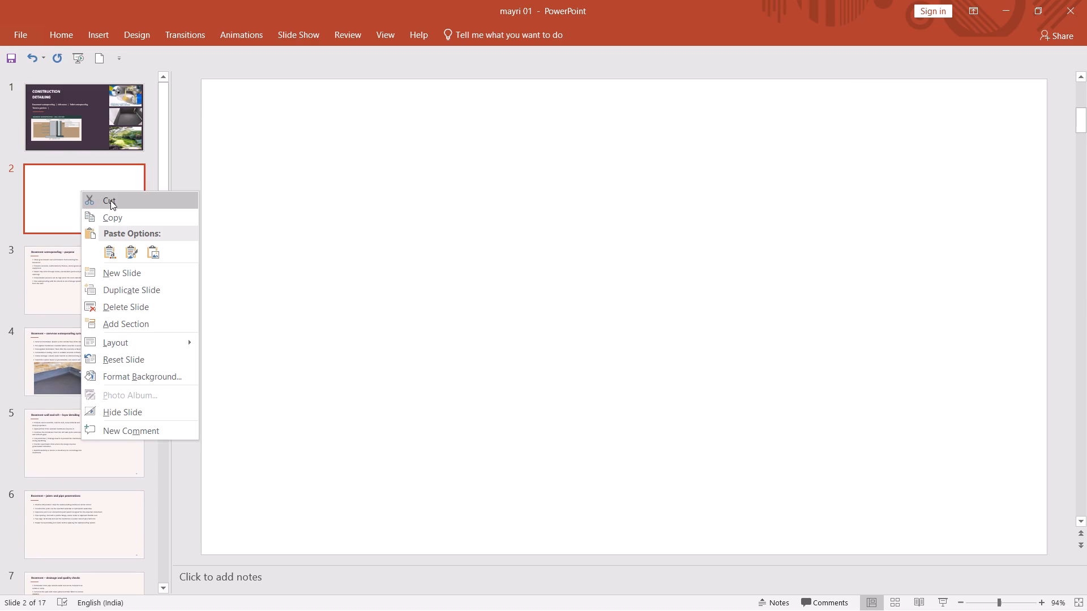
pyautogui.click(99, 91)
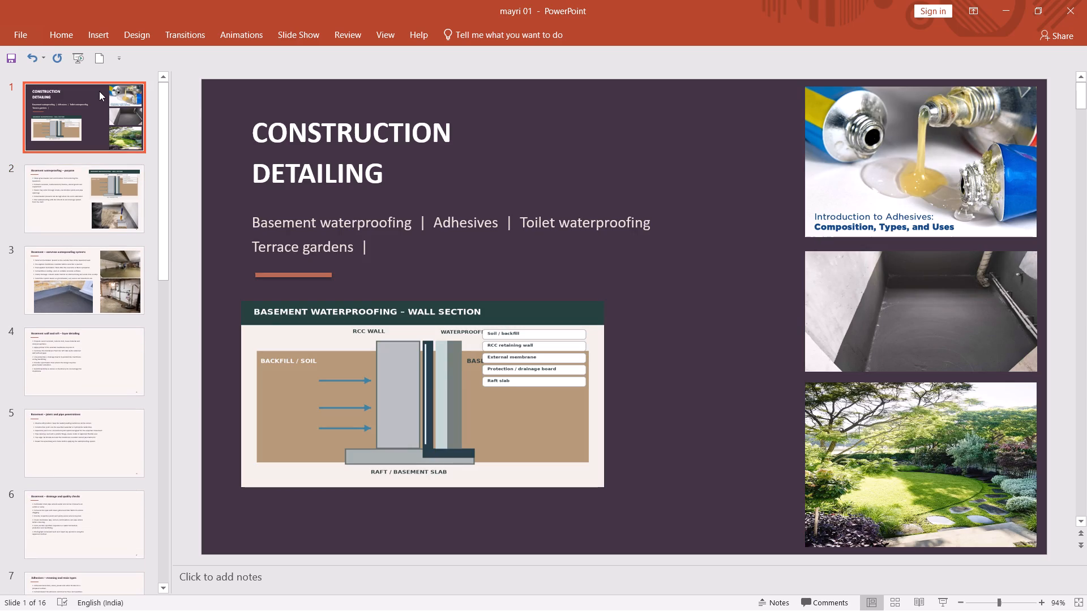
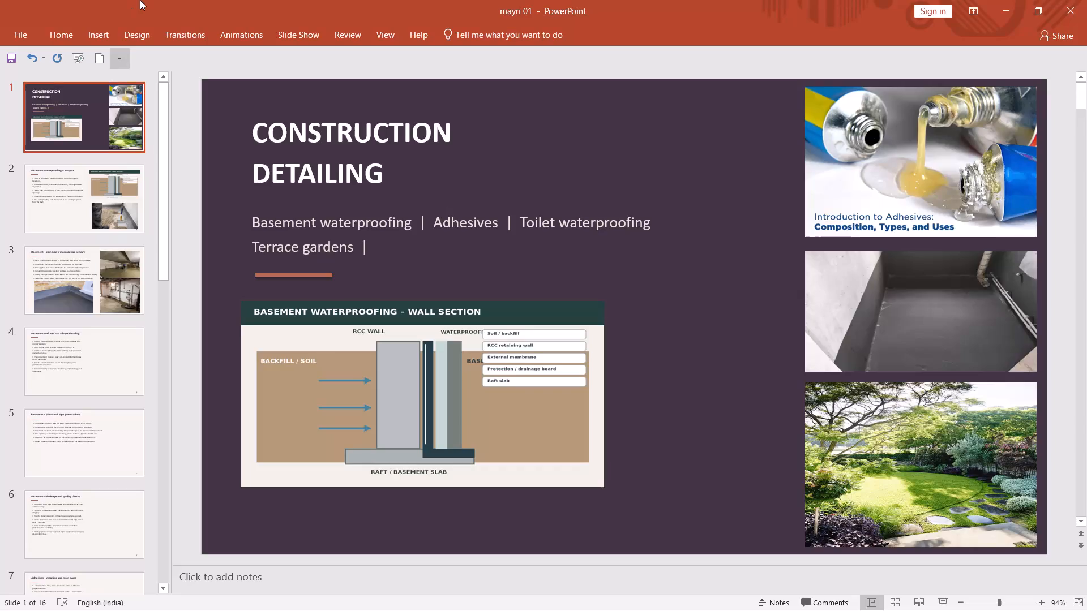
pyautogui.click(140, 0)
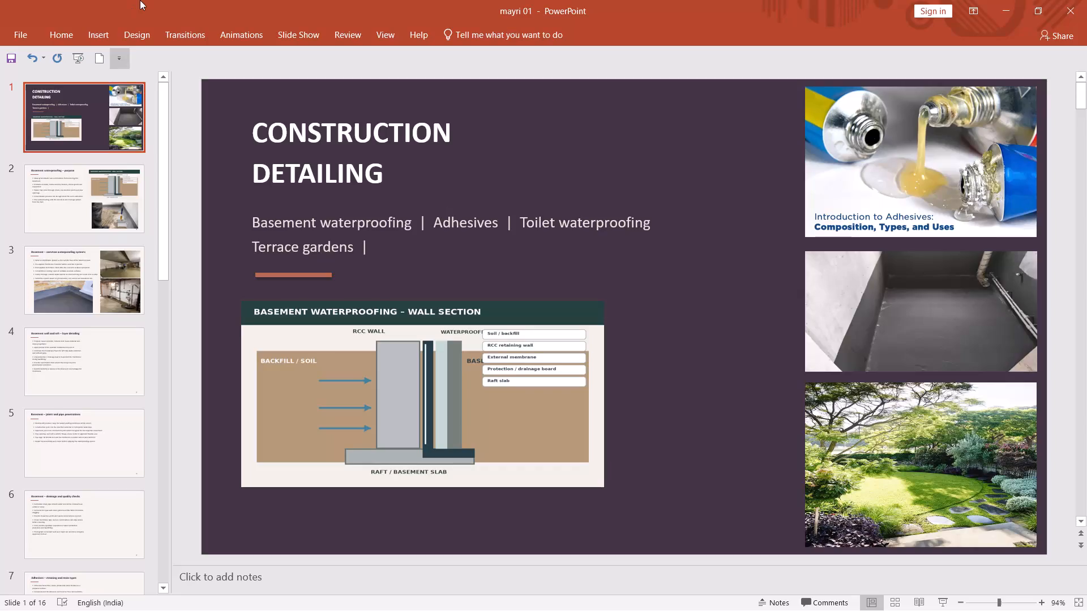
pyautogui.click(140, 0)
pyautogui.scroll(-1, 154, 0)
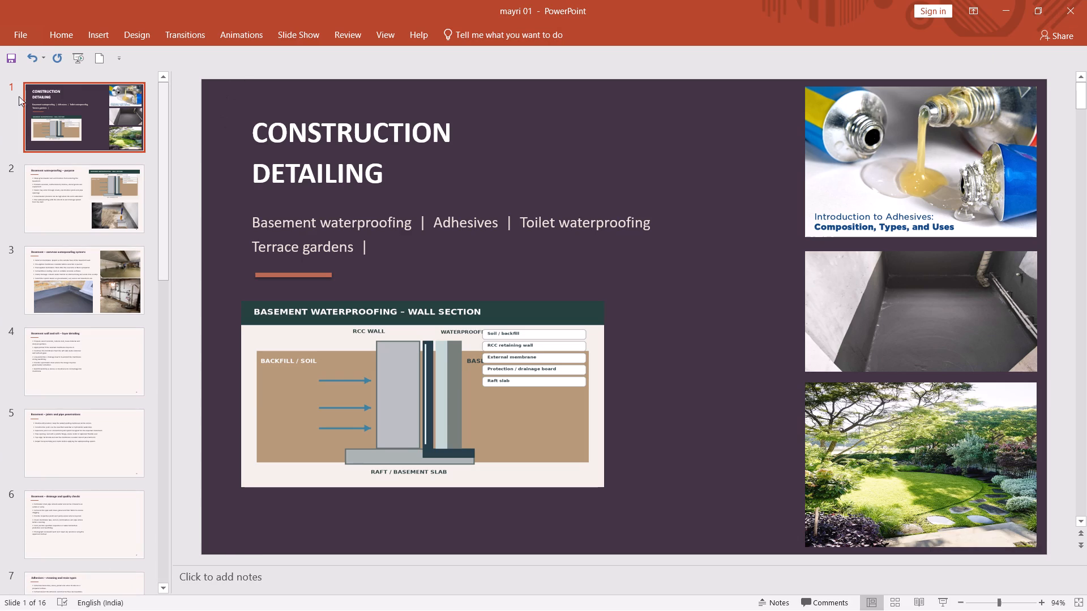
# Expand the collapsed ribbon and keep it permanently displayed.
pyautogui.click(64, 39)
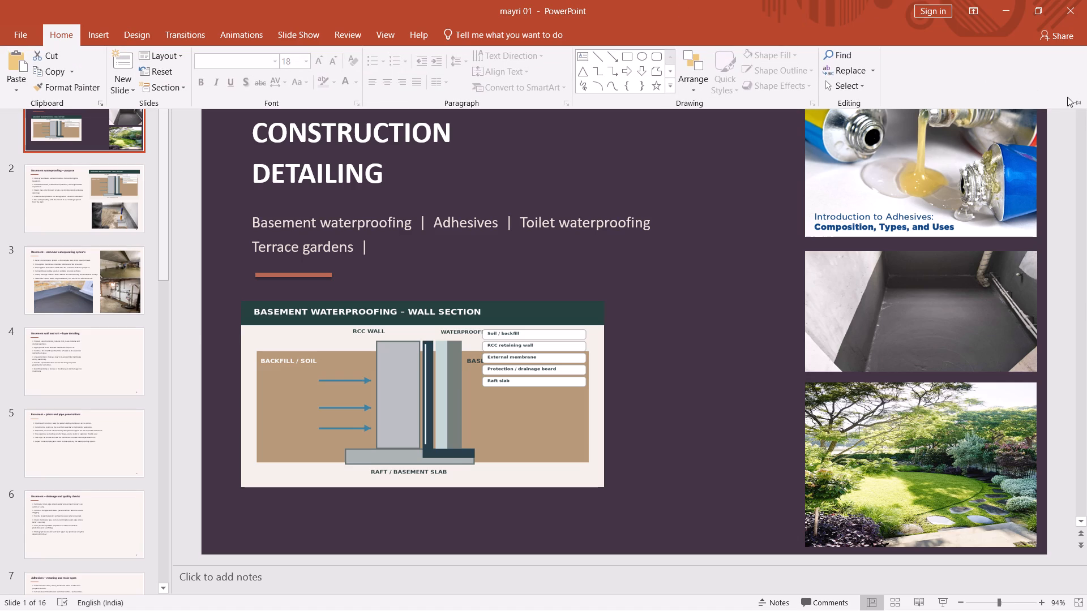
pyautogui.click(1074, 105)
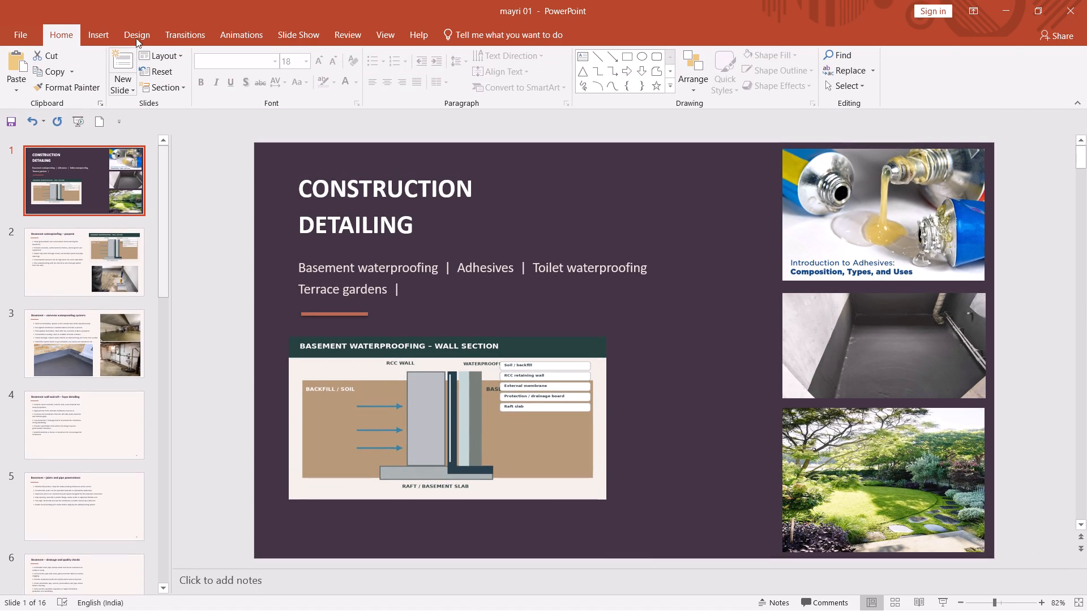
# Set the slide size to A4 Paper (210x297 mm) with landscape notes, handouts and outline, scaling the content down to fit.
pyautogui.click(138, 37)
pyautogui.click(980, 88)
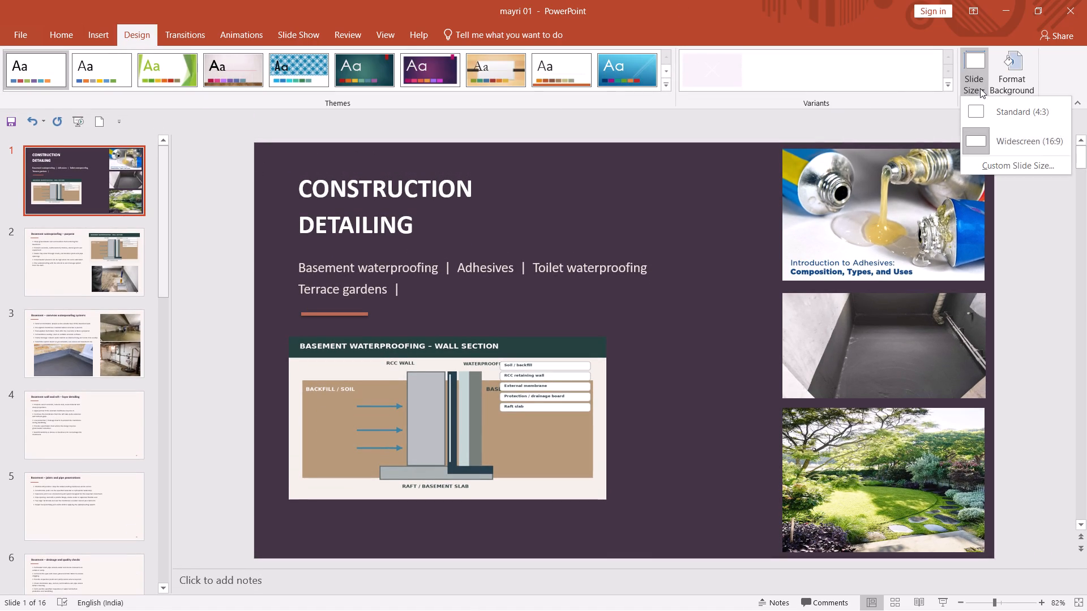
pyautogui.click(1022, 169)
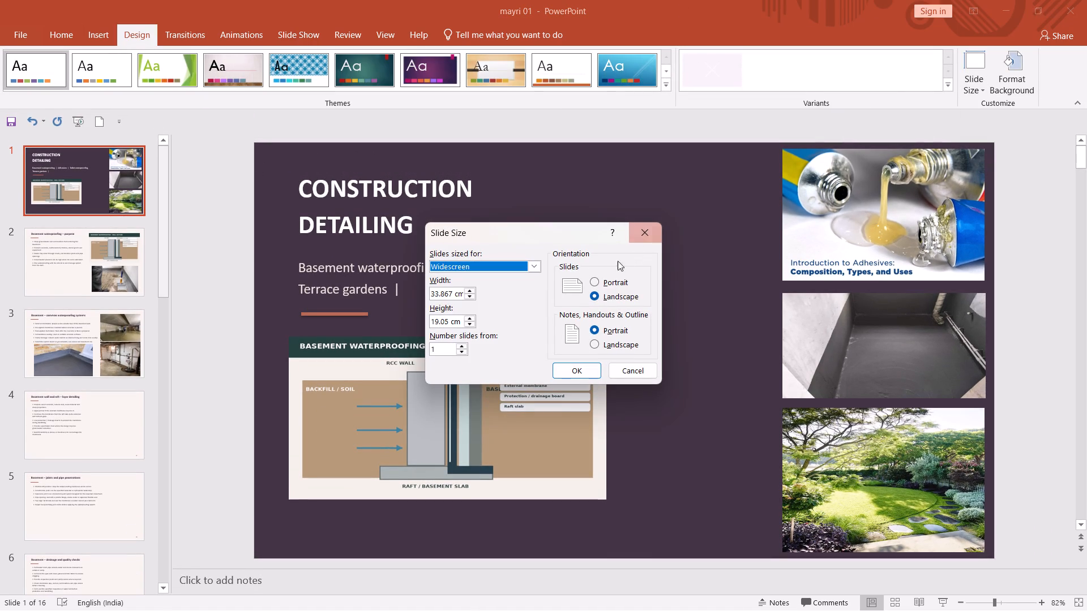
pyautogui.click(532, 268)
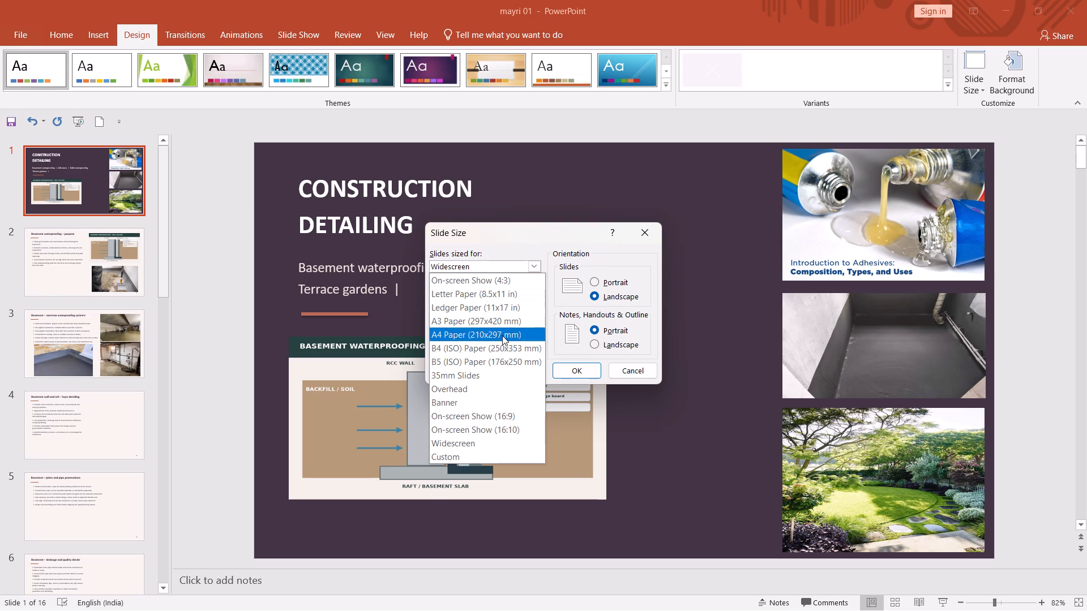
pyautogui.click(503, 335)
pyautogui.click(595, 348)
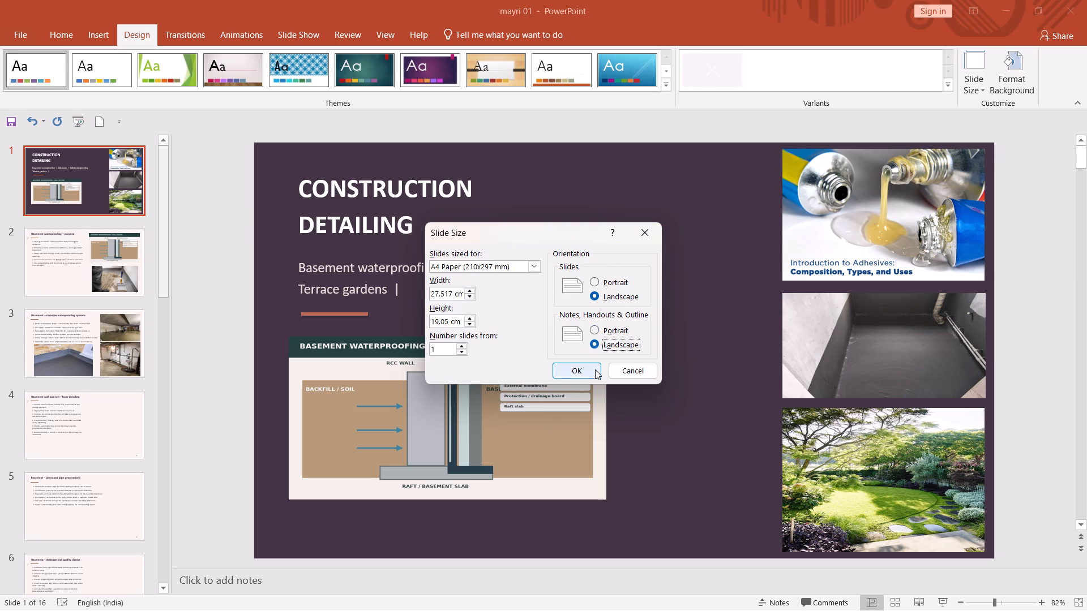
pyautogui.click(594, 378)
pyautogui.click(626, 331)
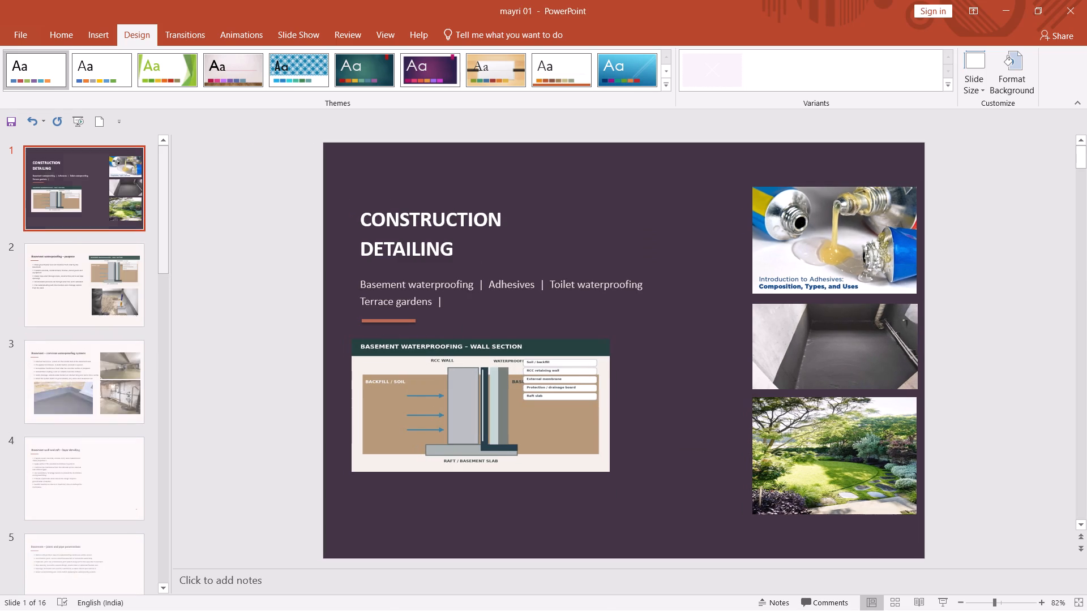
pyautogui.click(354, 273)
pyautogui.click(251, 229)
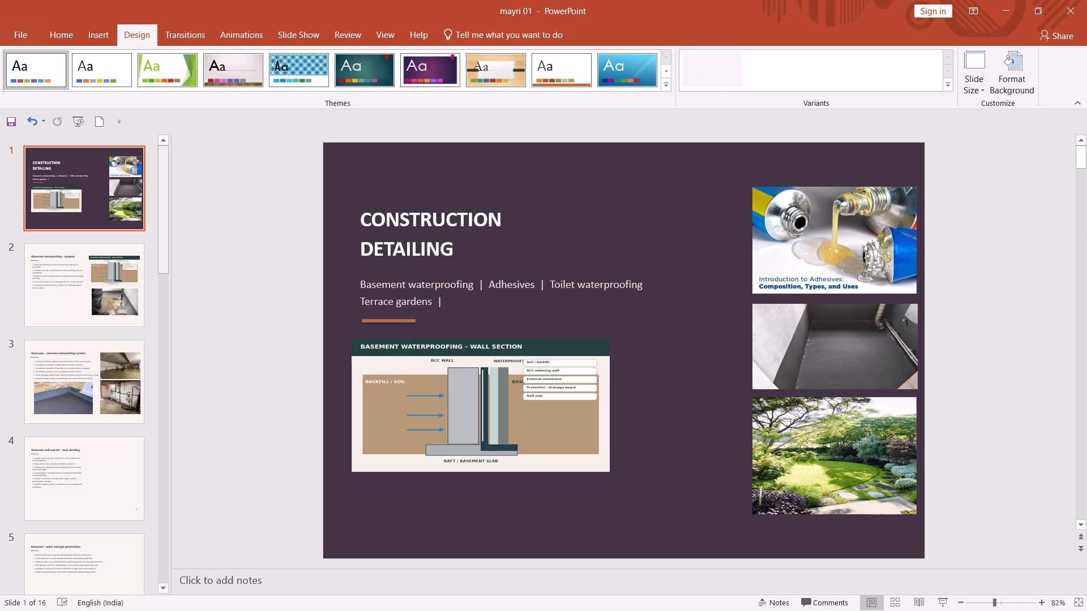
# Review the resized slides from the title slide through Conclusion, and go back to Tile adhesive – application steps.
pyautogui.press('Down')
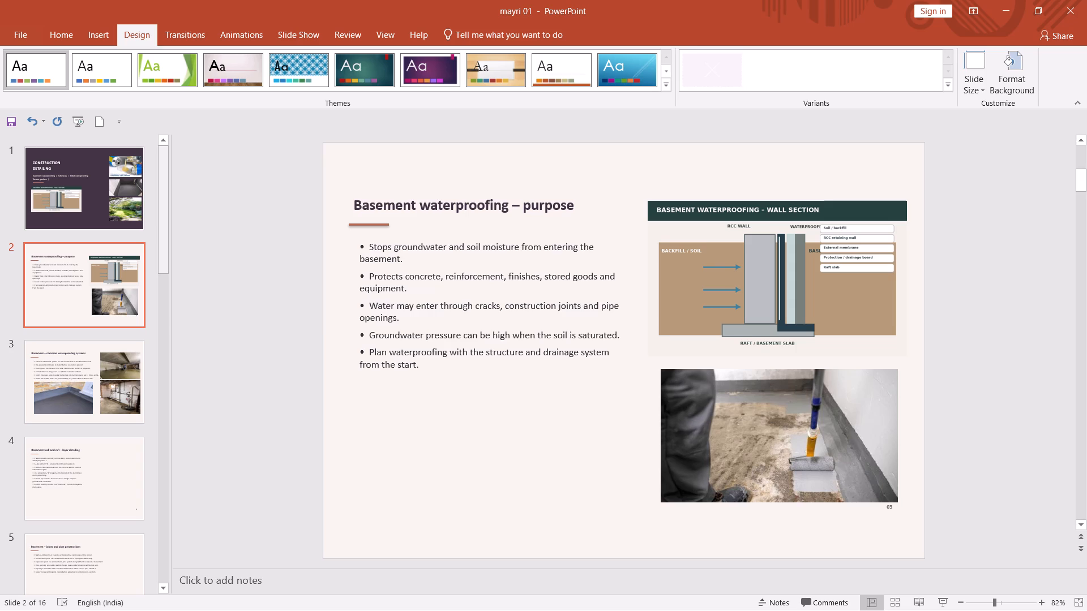
pyautogui.press('Down')
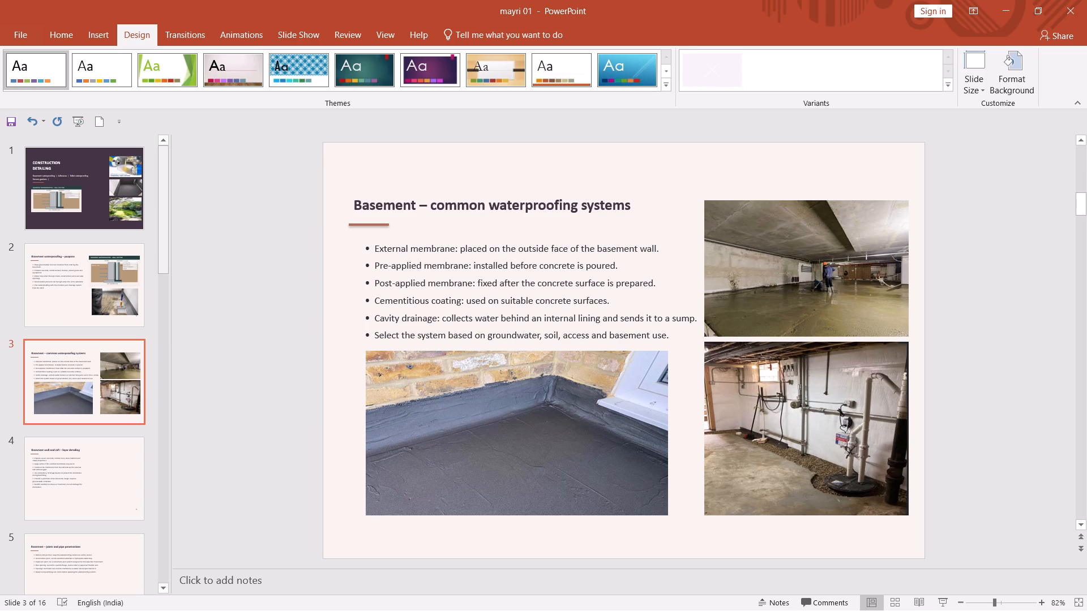
pyautogui.press('Down')
pyautogui.press('Down')
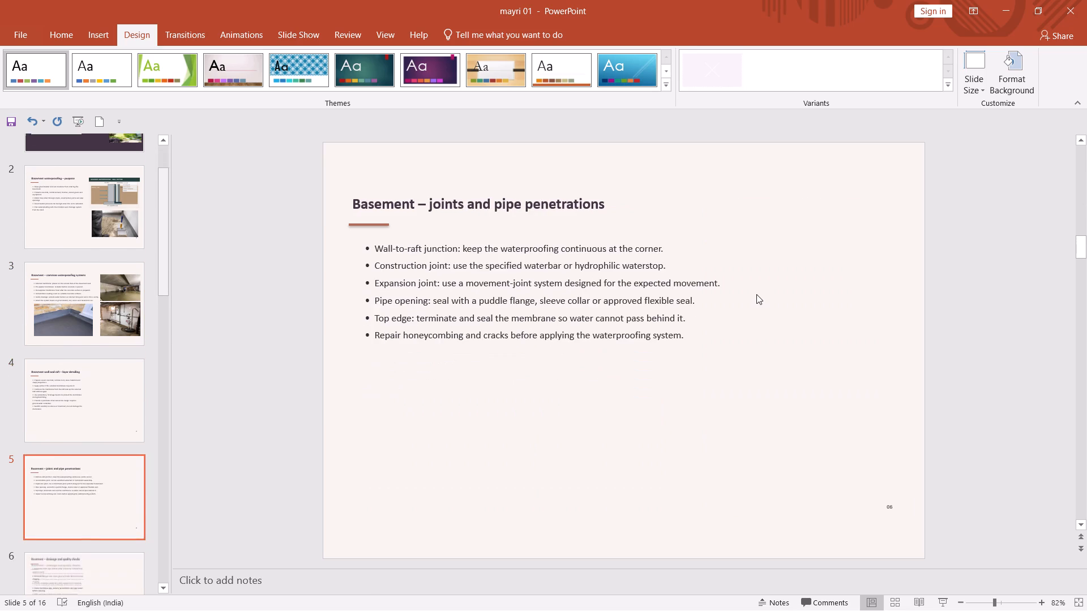
pyautogui.press('Down')
pyautogui.press('Down')
pyautogui.press('Down')
pyautogui.press('Down')
pyautogui.press('Down')
pyautogui.press('Down')
pyautogui.press('Down')
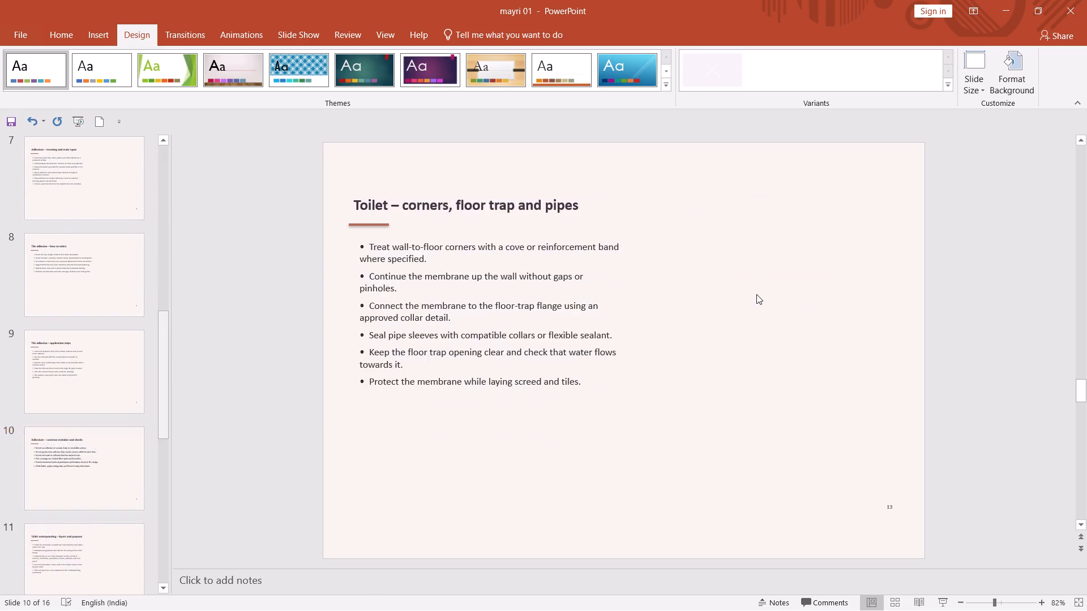
pyautogui.press('Down')
pyautogui.press('Down')
pyautogui.press('Down')
pyautogui.press('Down')
pyautogui.press('Down')
pyautogui.press('Down')
pyautogui.press('Down')
pyautogui.press('Down')
pyautogui.press('Down')
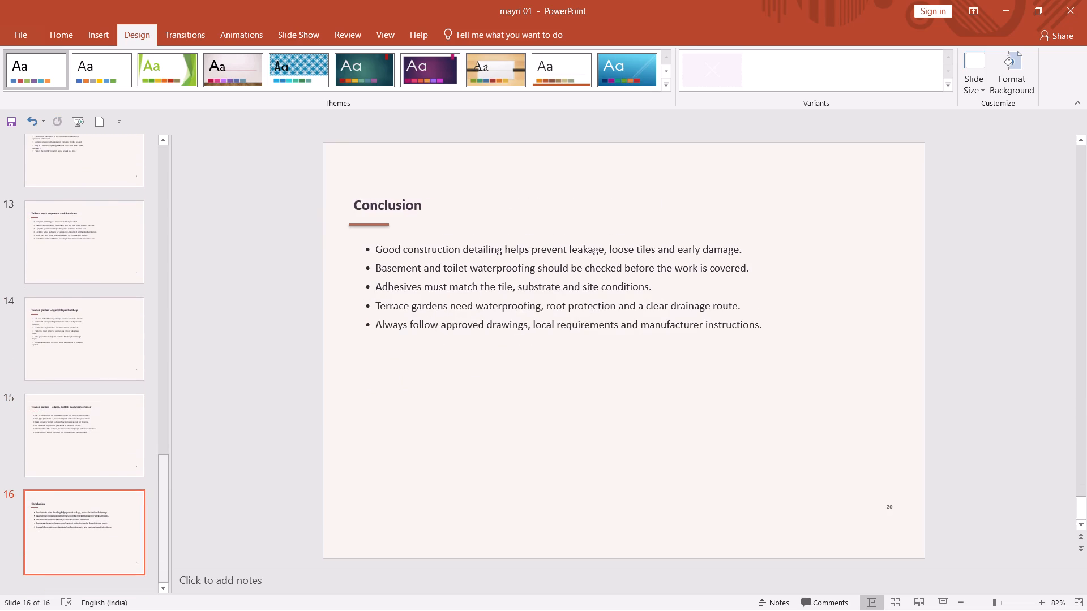
pyautogui.press('Up')
pyautogui.press('Up')
pyautogui.press('Up')
pyautogui.press('Up')
pyautogui.press('Up')
pyautogui.press('Up')
pyautogui.press('Up')
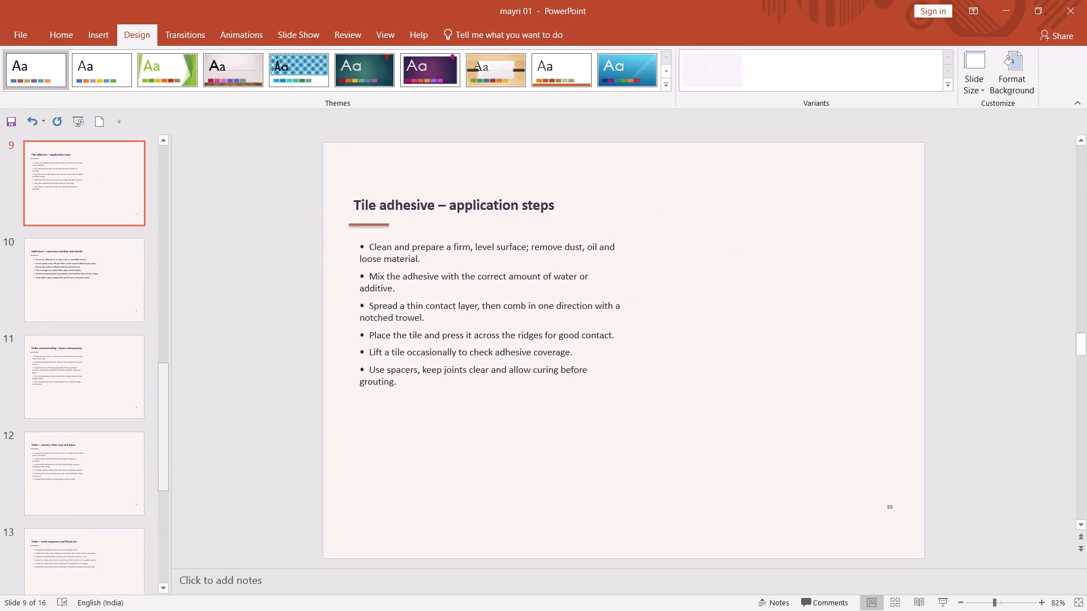
# Shut down the computer.
pyautogui.rightClick(756, 294)
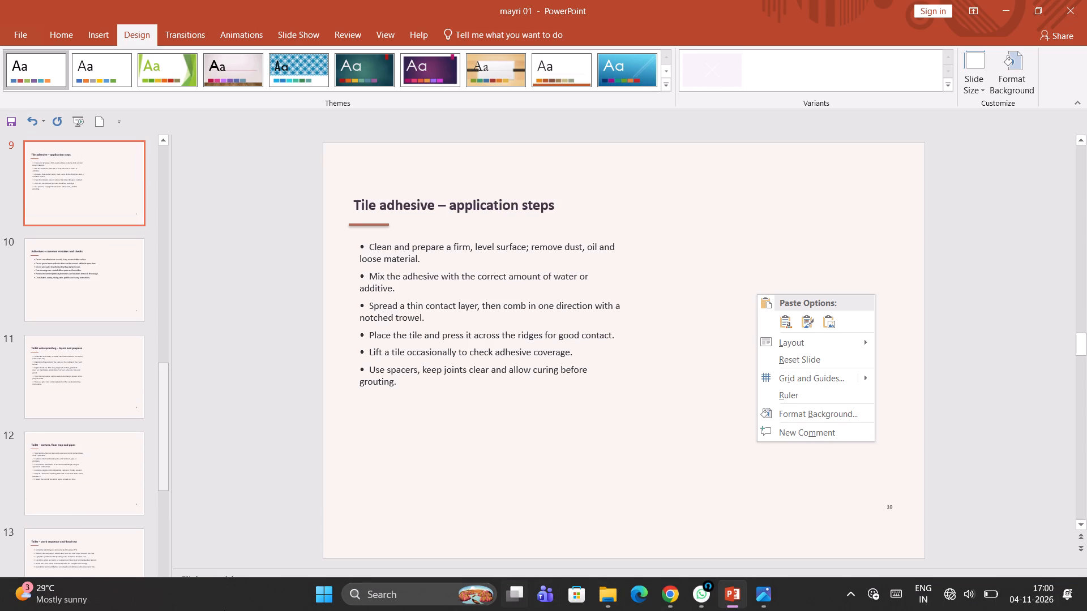
pyautogui.click(318, 599)
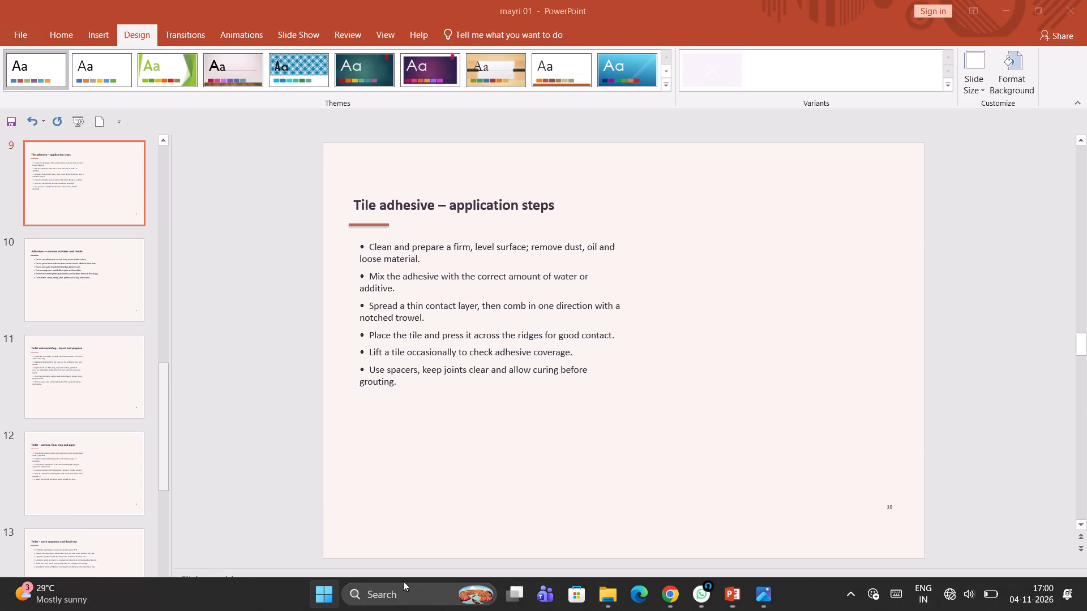
pyautogui.click(630, 534)
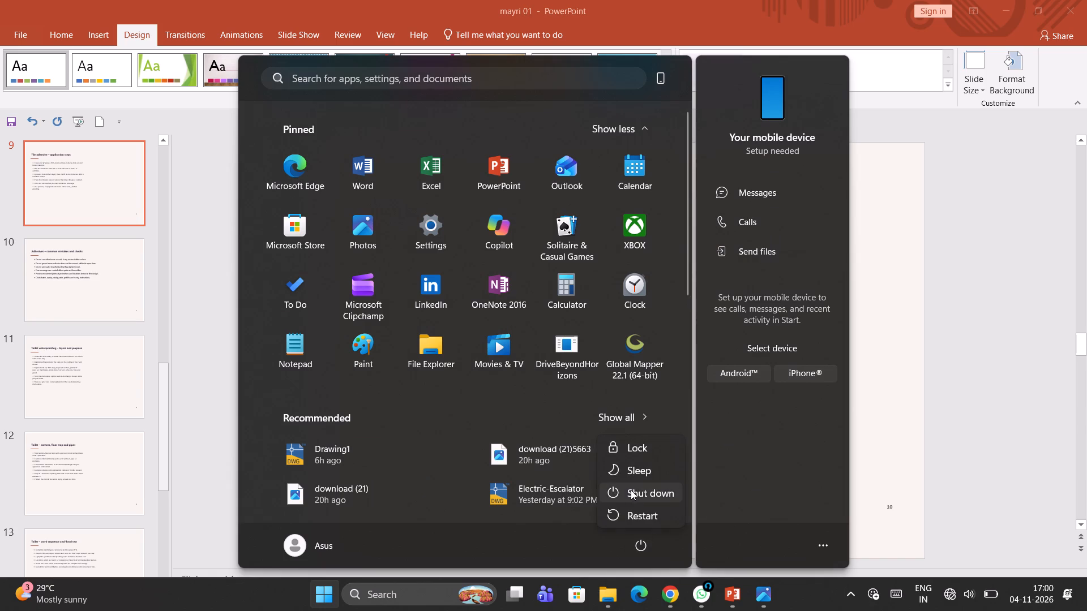
pyautogui.click(631, 490)
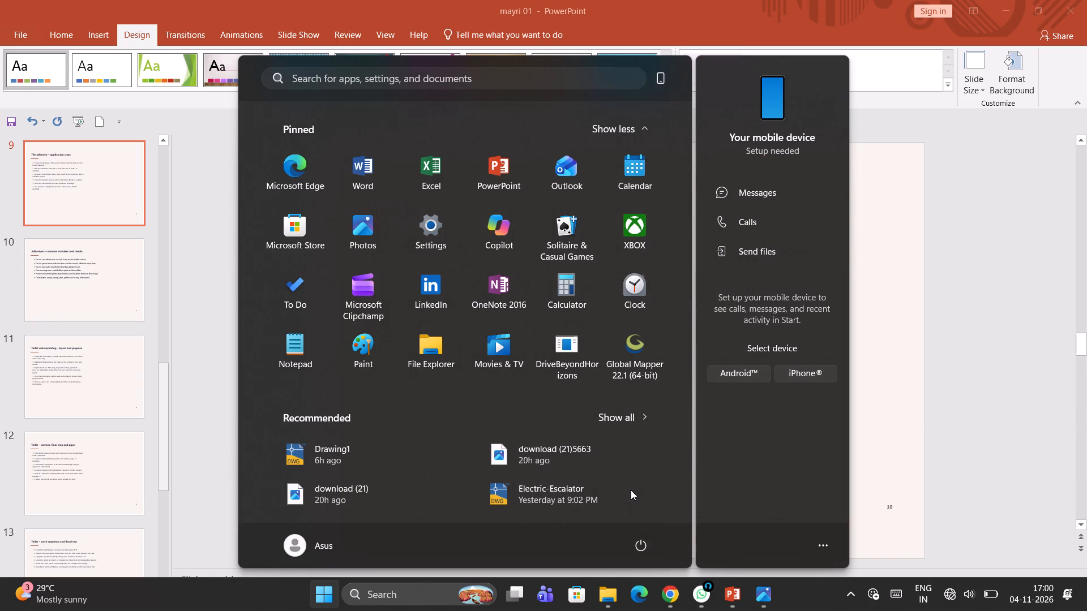